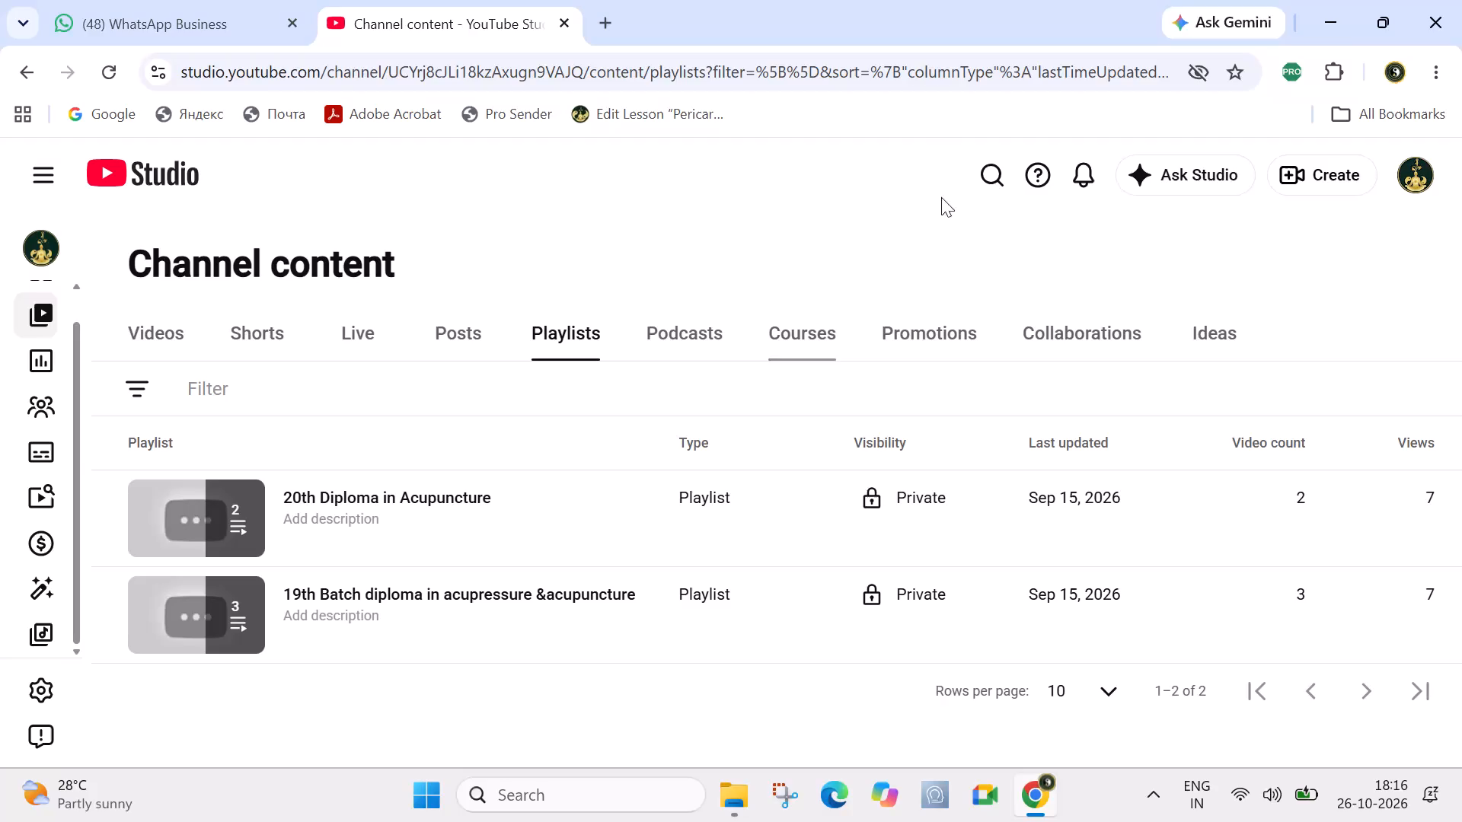
# Open the Gall Bladder.pptx presentation from the Batch 19th folder.
pyautogui.click(1335, 19)
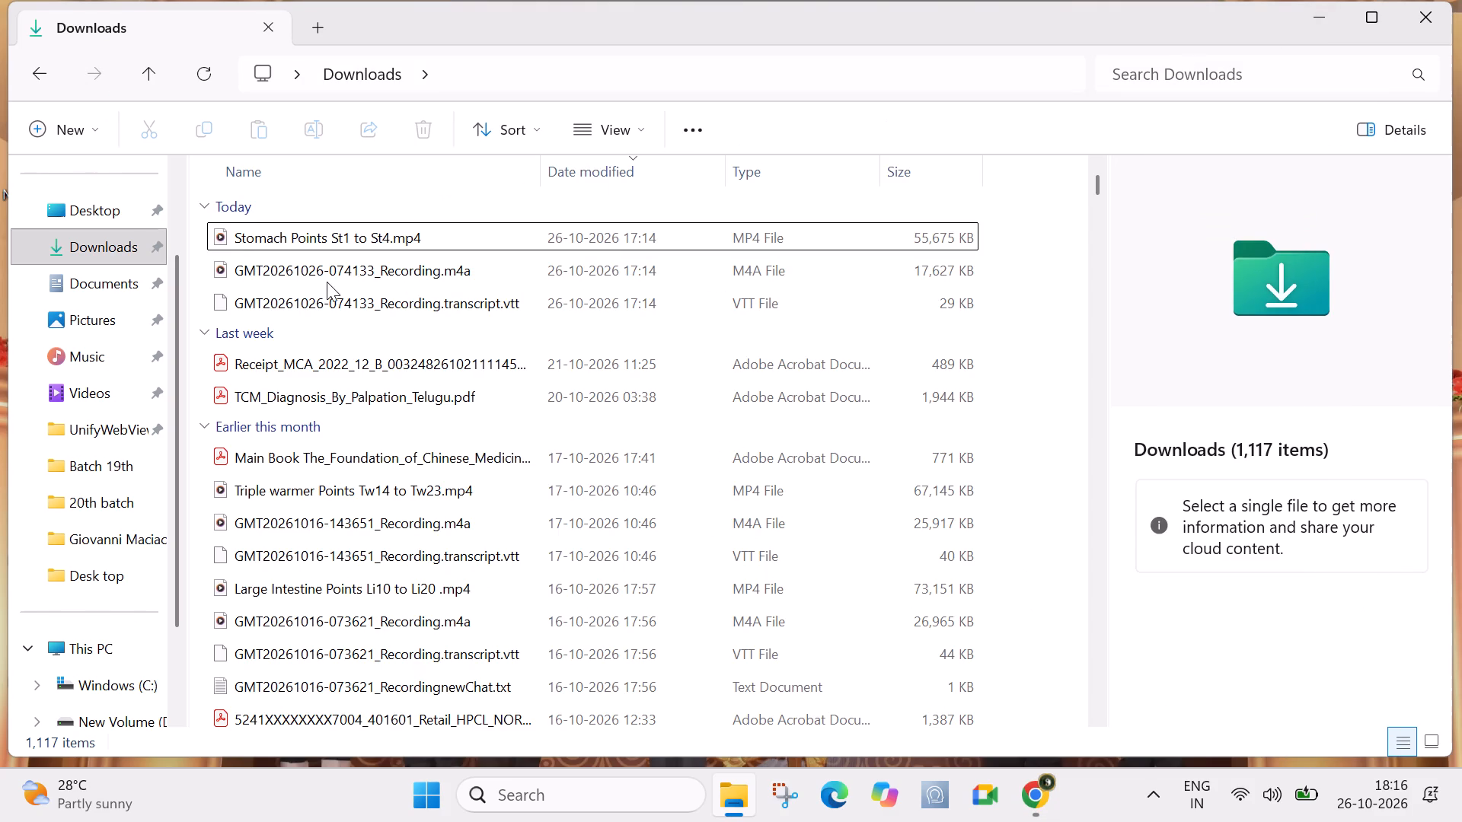
pyautogui.click(107, 471)
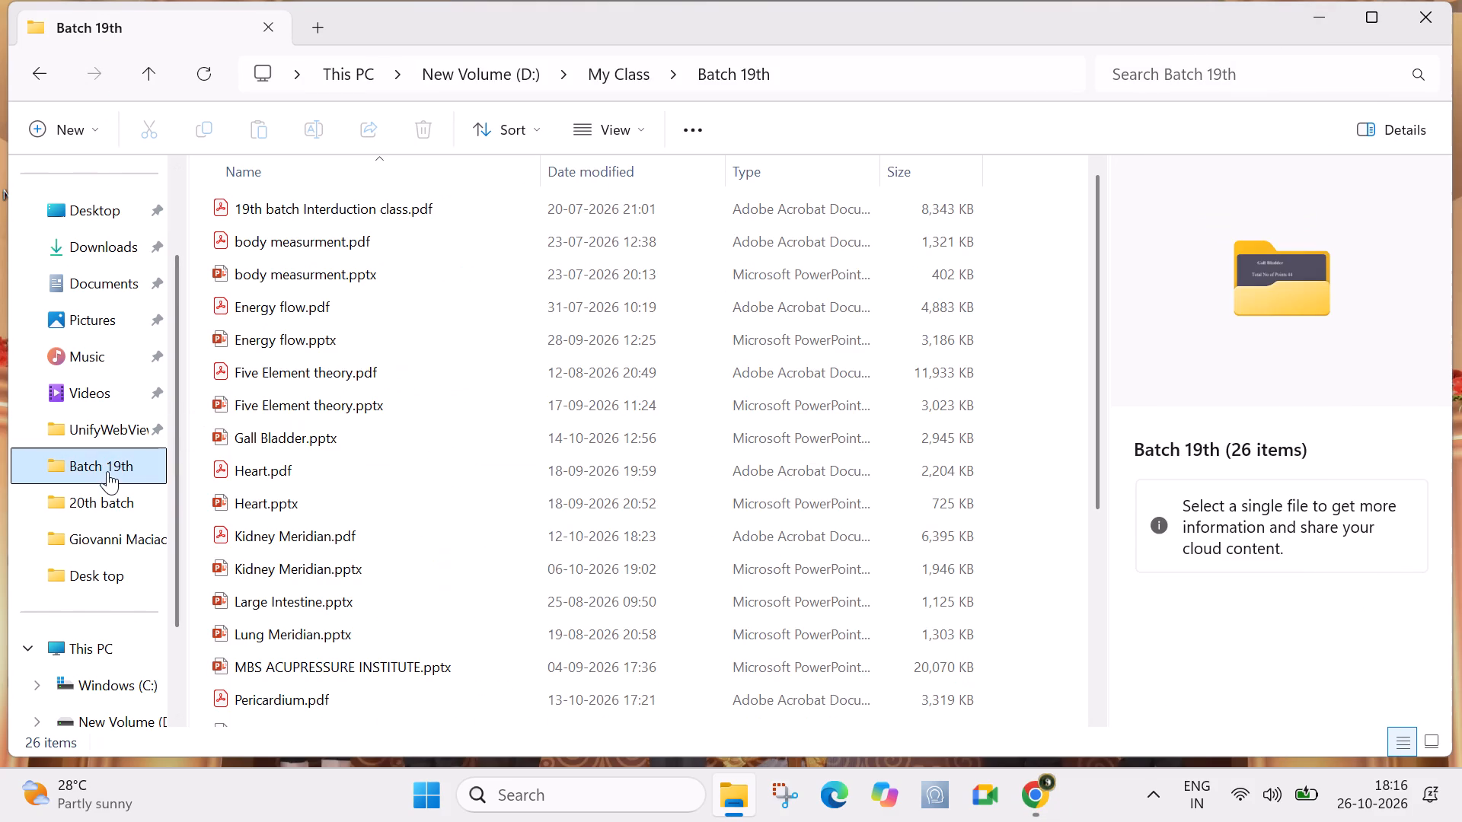
pyautogui.click(365, 548)
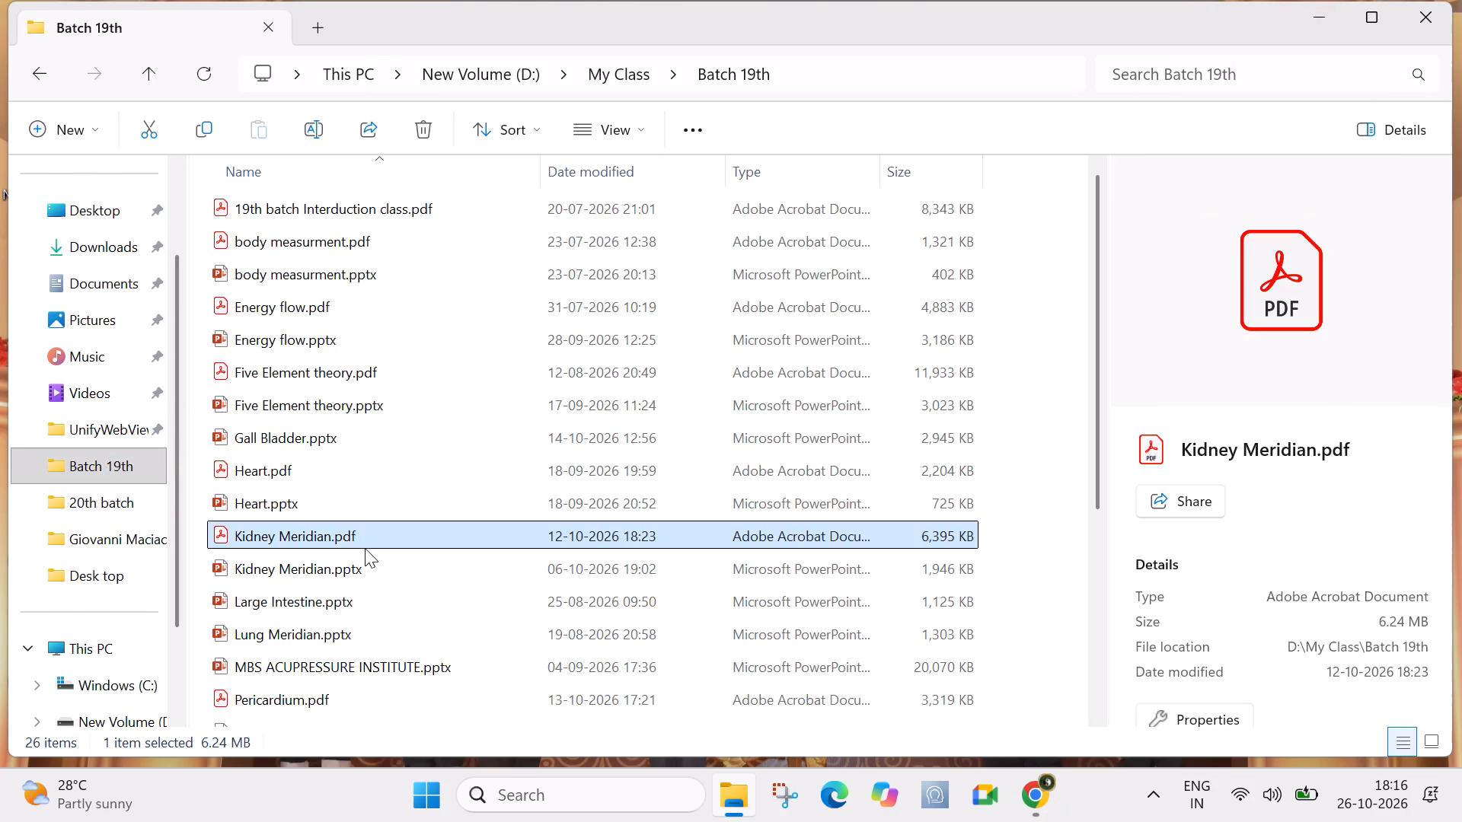
pyautogui.press('Down')
pyautogui.press('Down')
pyautogui.press('Down')
pyautogui.press('Down')
pyautogui.press('Down')
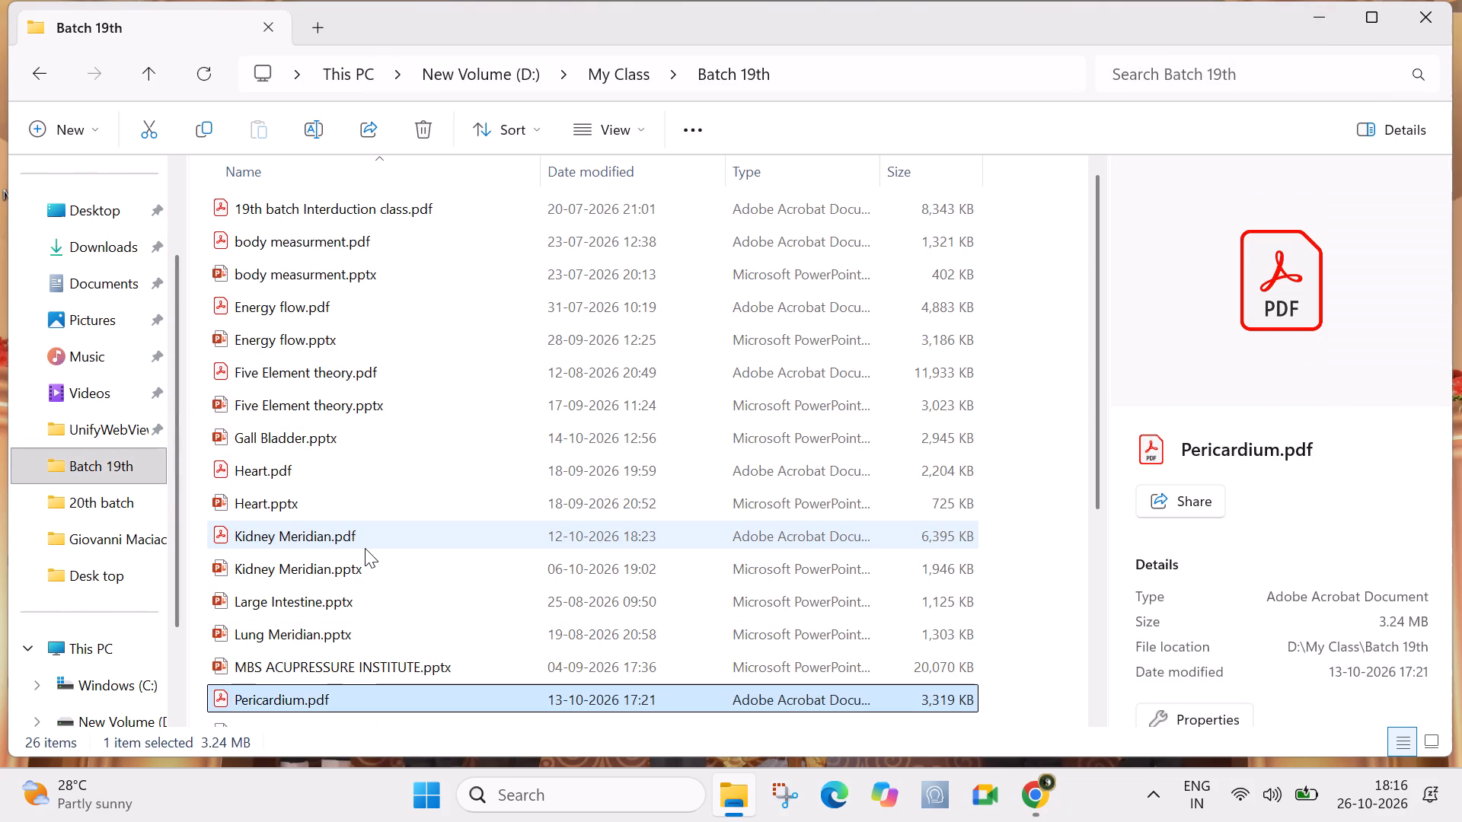
pyautogui.doubleClick(262, 434)
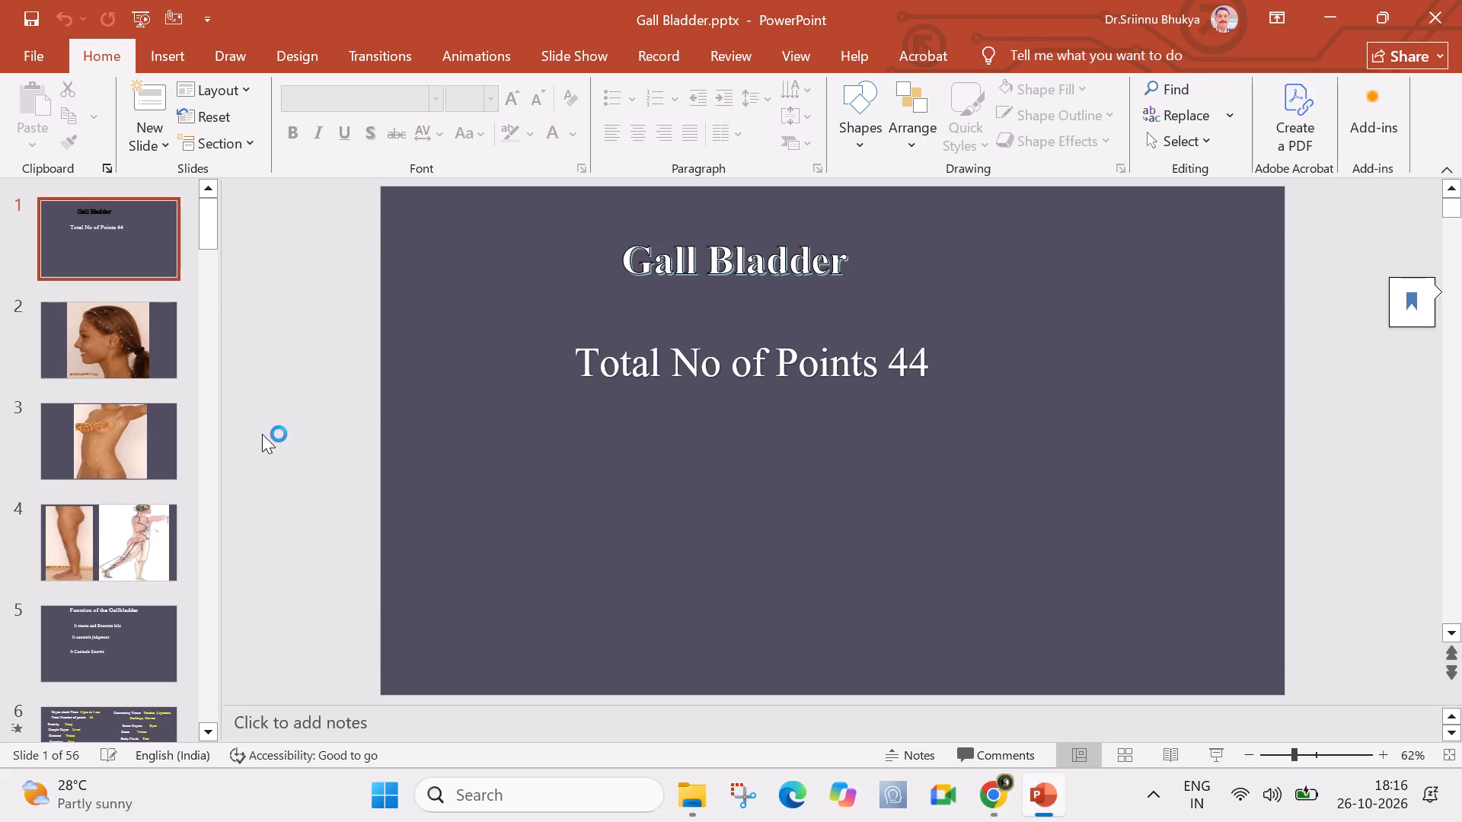
# Look through the introductory slides covering the meridian images, gallbladder functions, organ correspondences and five-element diagrams.
pyautogui.press('Down')
pyautogui.press('Down')
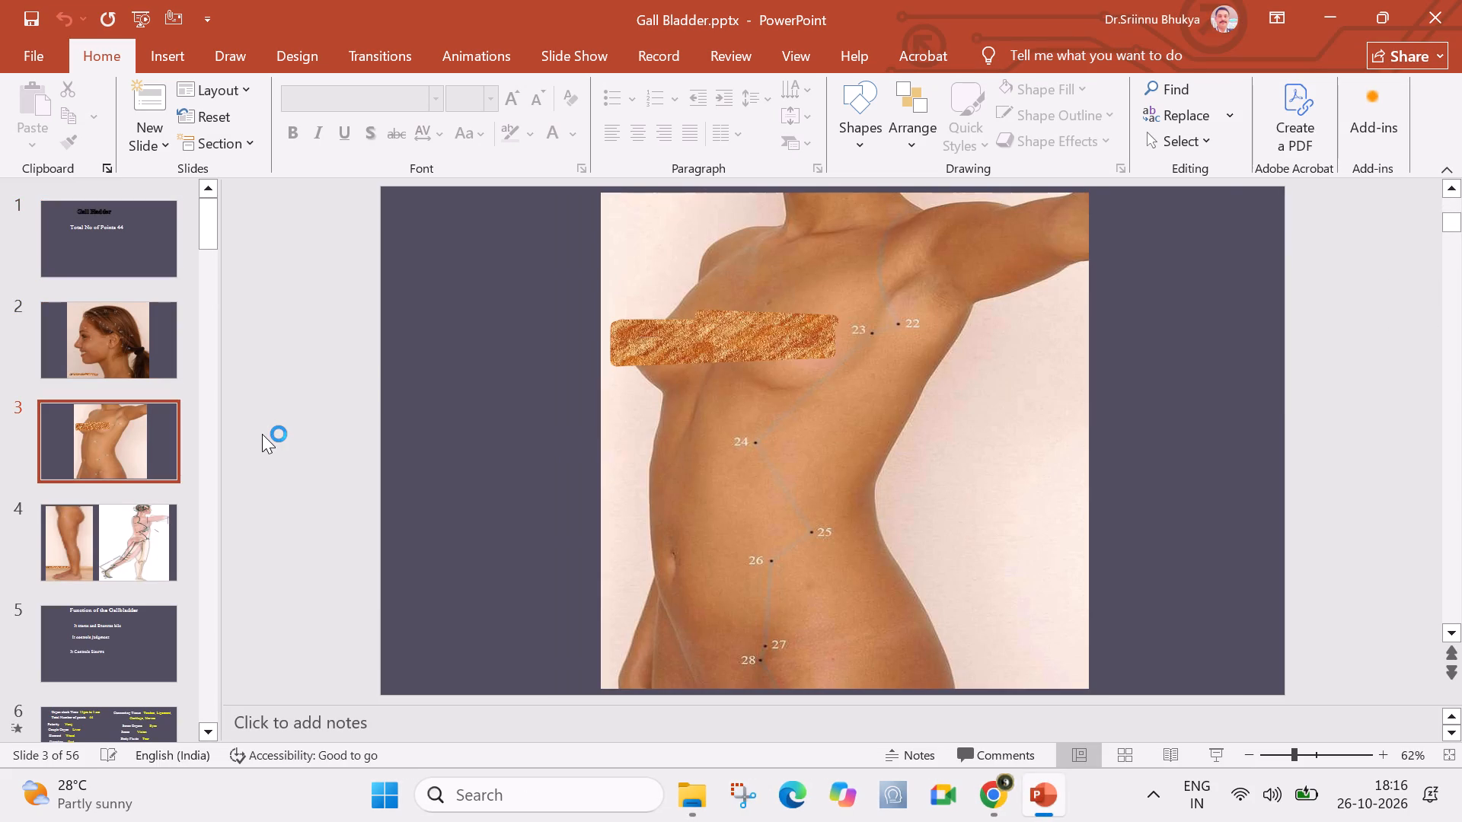
pyautogui.press('Down')
pyautogui.press('Down')
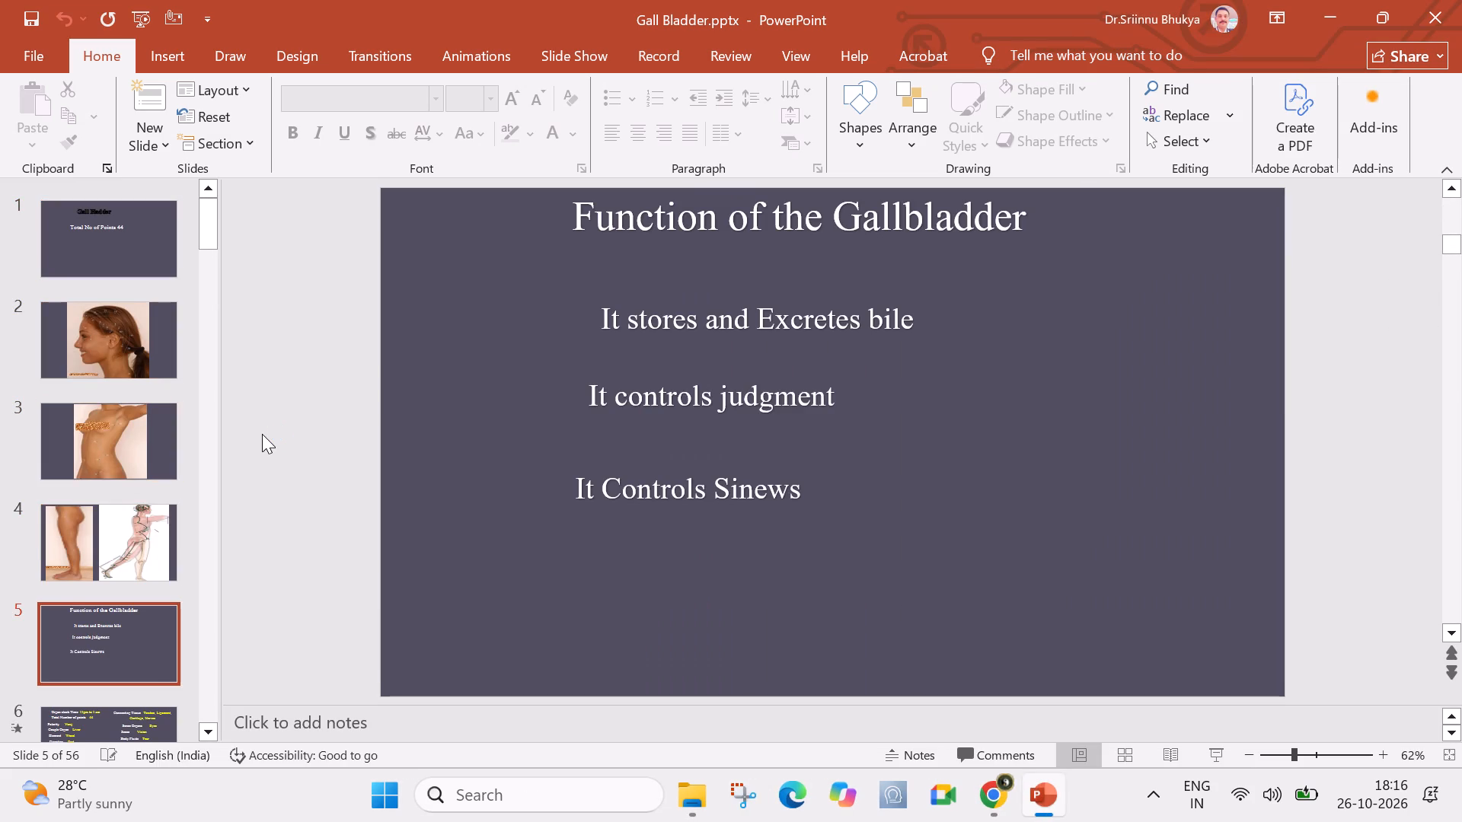
pyautogui.press('Down')
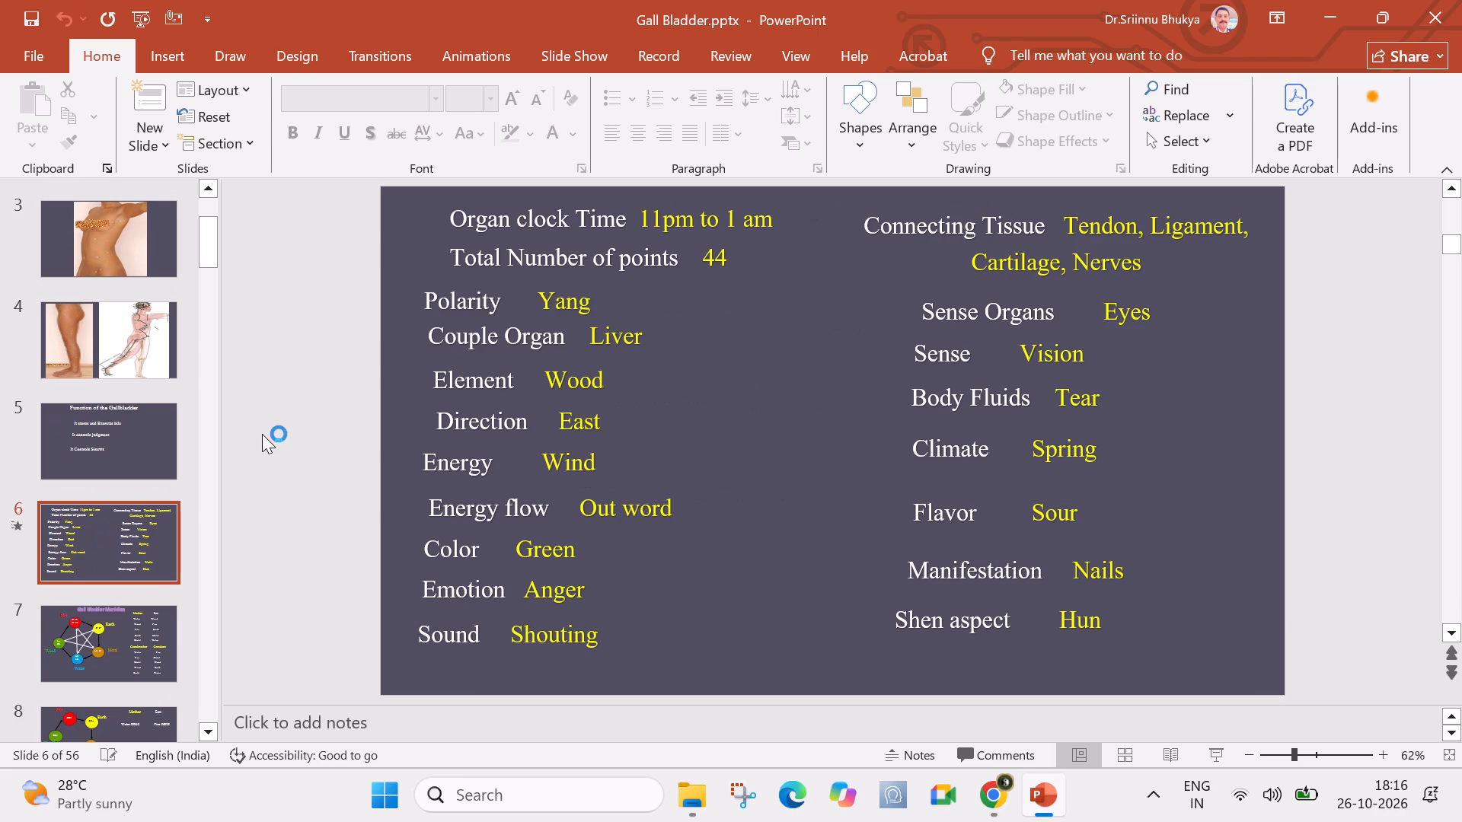
pyautogui.press('Down')
pyautogui.press('Down')
pyautogui.press('Down')
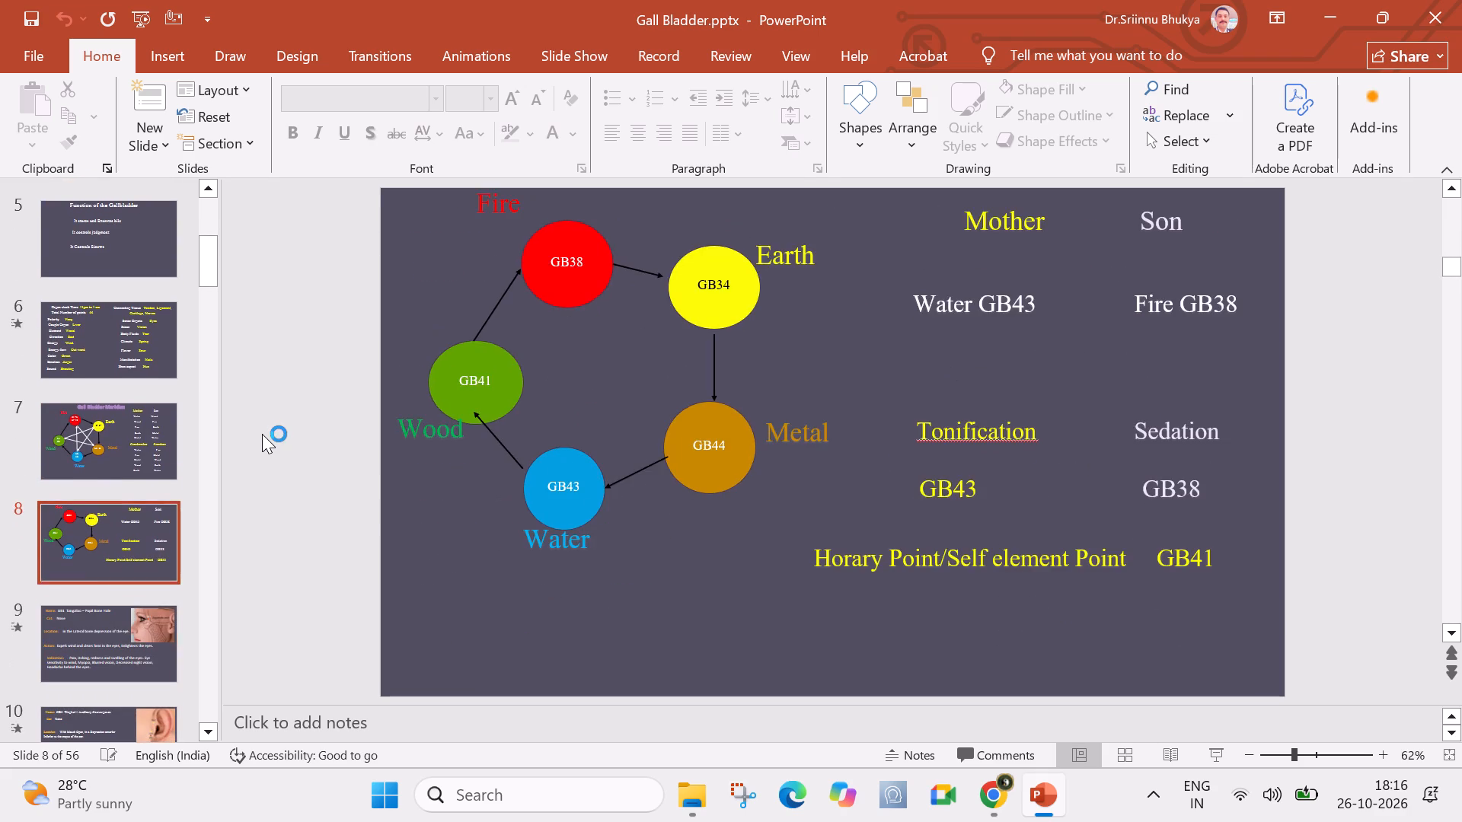
# Examine the head, neck and shoulder point slides up to GB21 Jianjing.
pyautogui.press('Down')
pyautogui.press('Down')
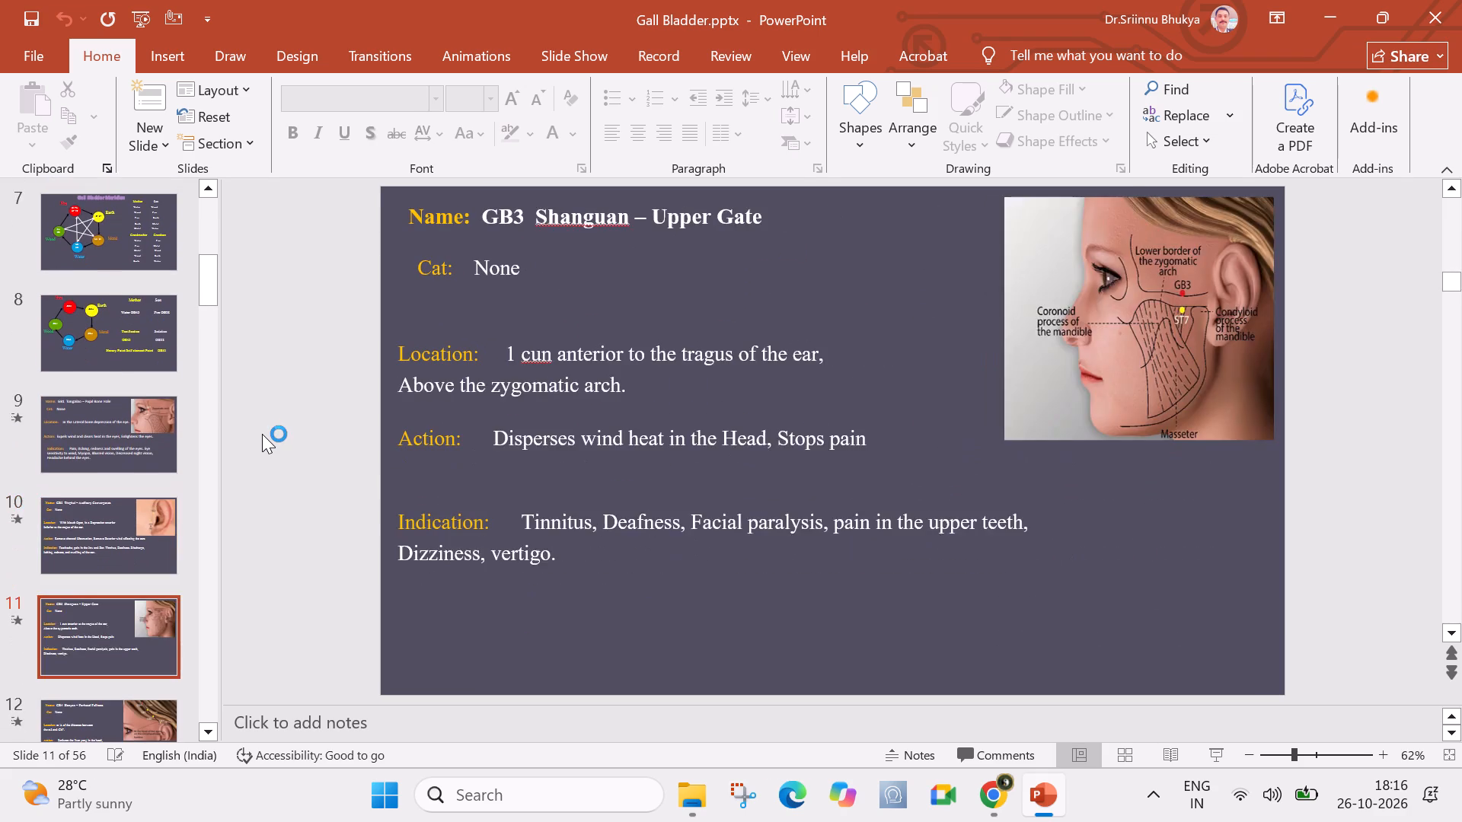
pyautogui.press('Down')
pyautogui.press('Down')
pyautogui.press('Down')
pyautogui.press('Down')
pyautogui.press('Down')
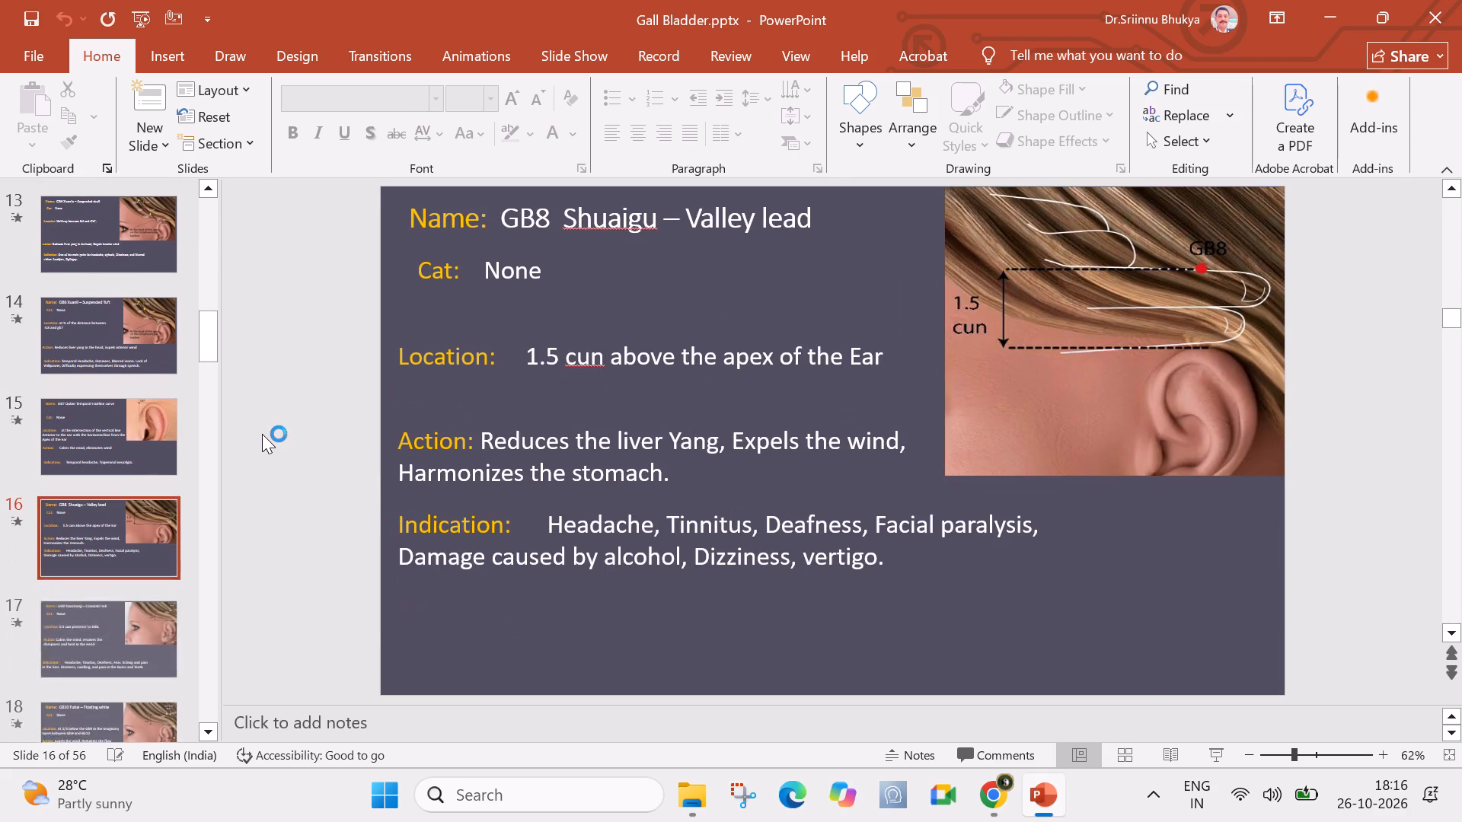
pyautogui.press('Down')
pyautogui.press('Up')
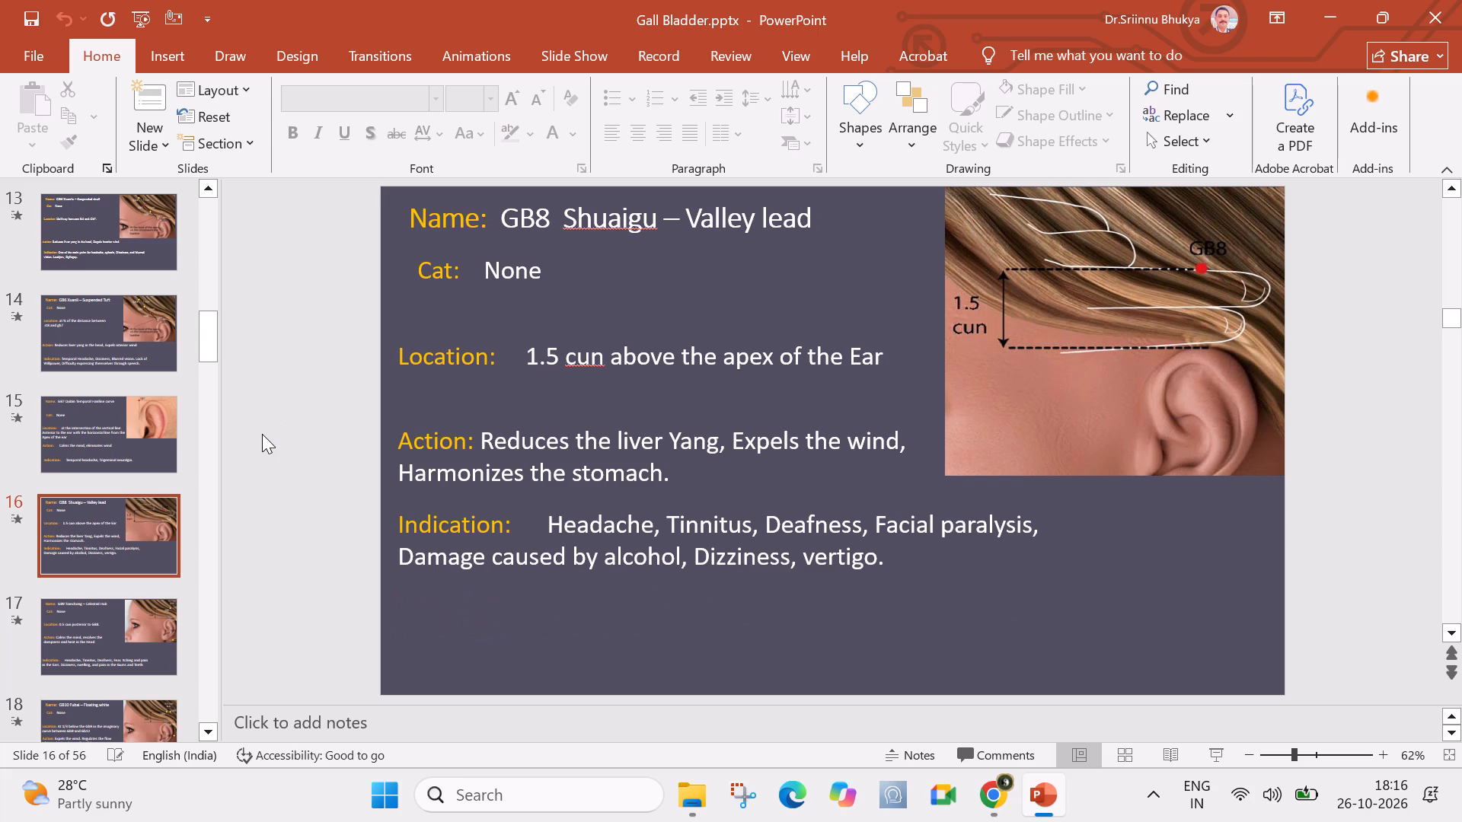
pyautogui.press('Down')
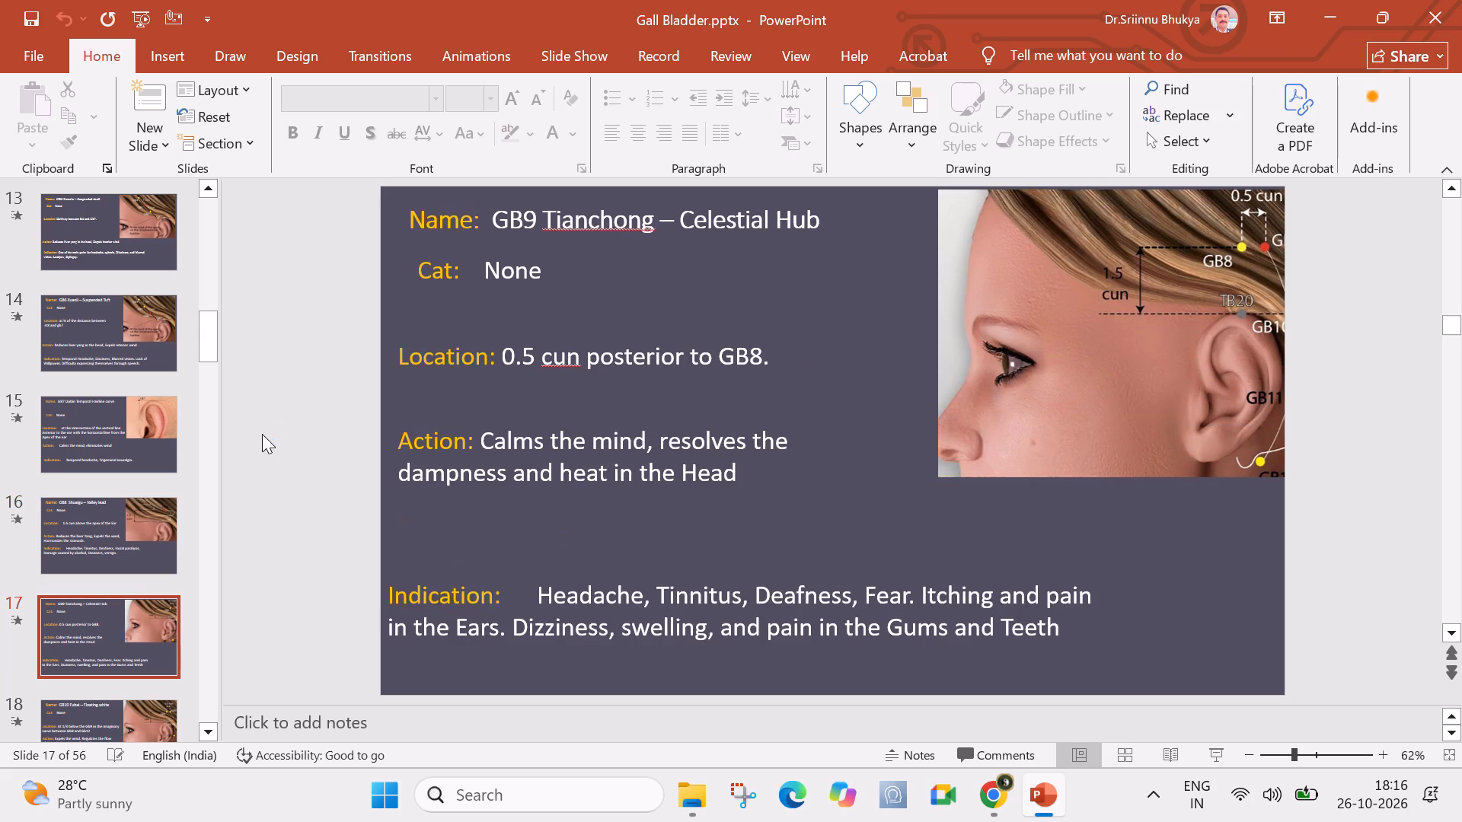
pyautogui.press('Down')
pyautogui.press('Down')
pyautogui.press('Down')
pyautogui.press('Down')
pyautogui.press('Down')
pyautogui.press('Down')
pyautogui.press('Down')
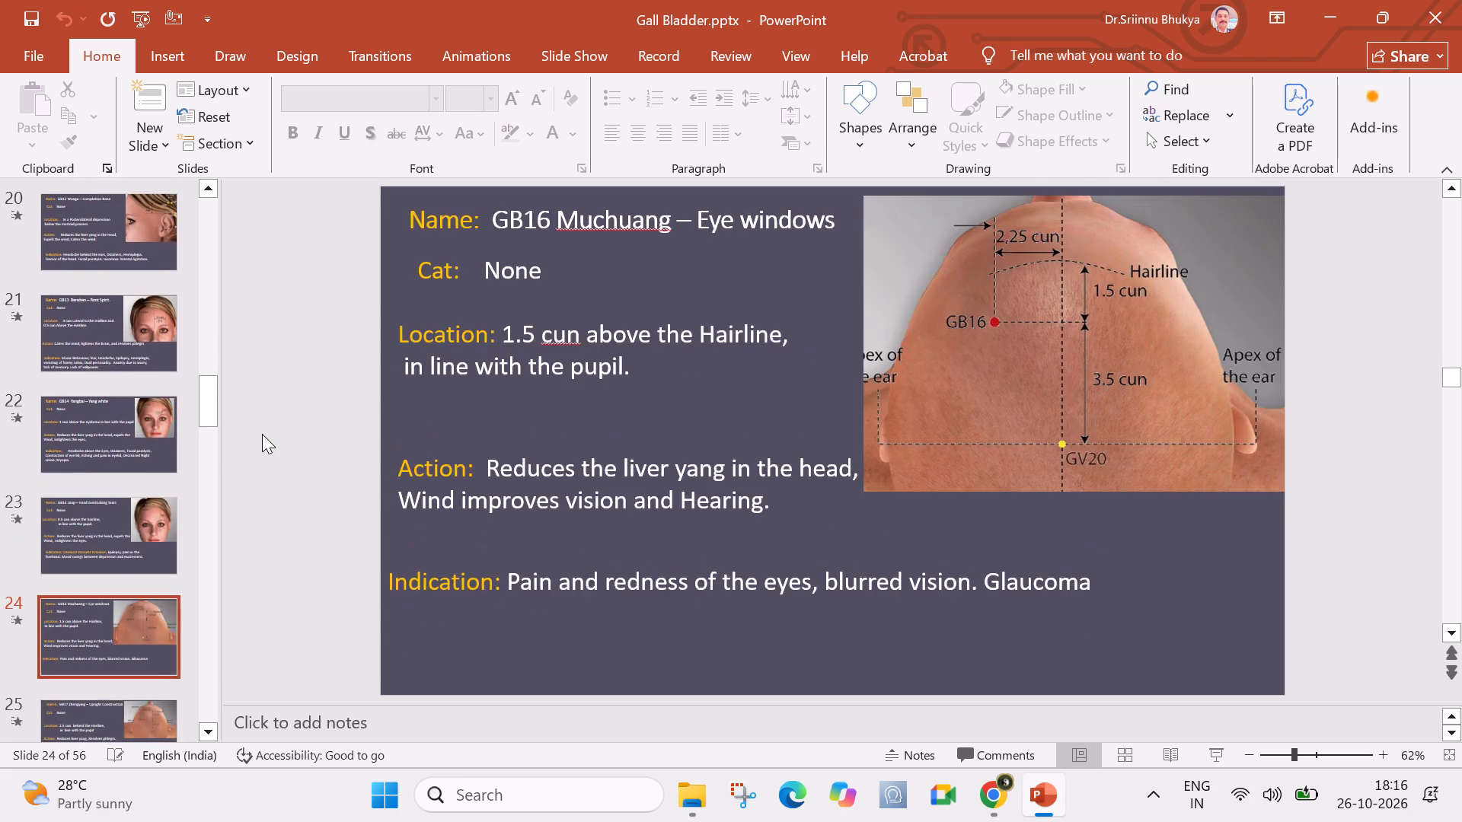
pyautogui.press('Down')
pyautogui.press('Down')
pyautogui.press('Down')
pyautogui.press('Down')
pyautogui.press('Down')
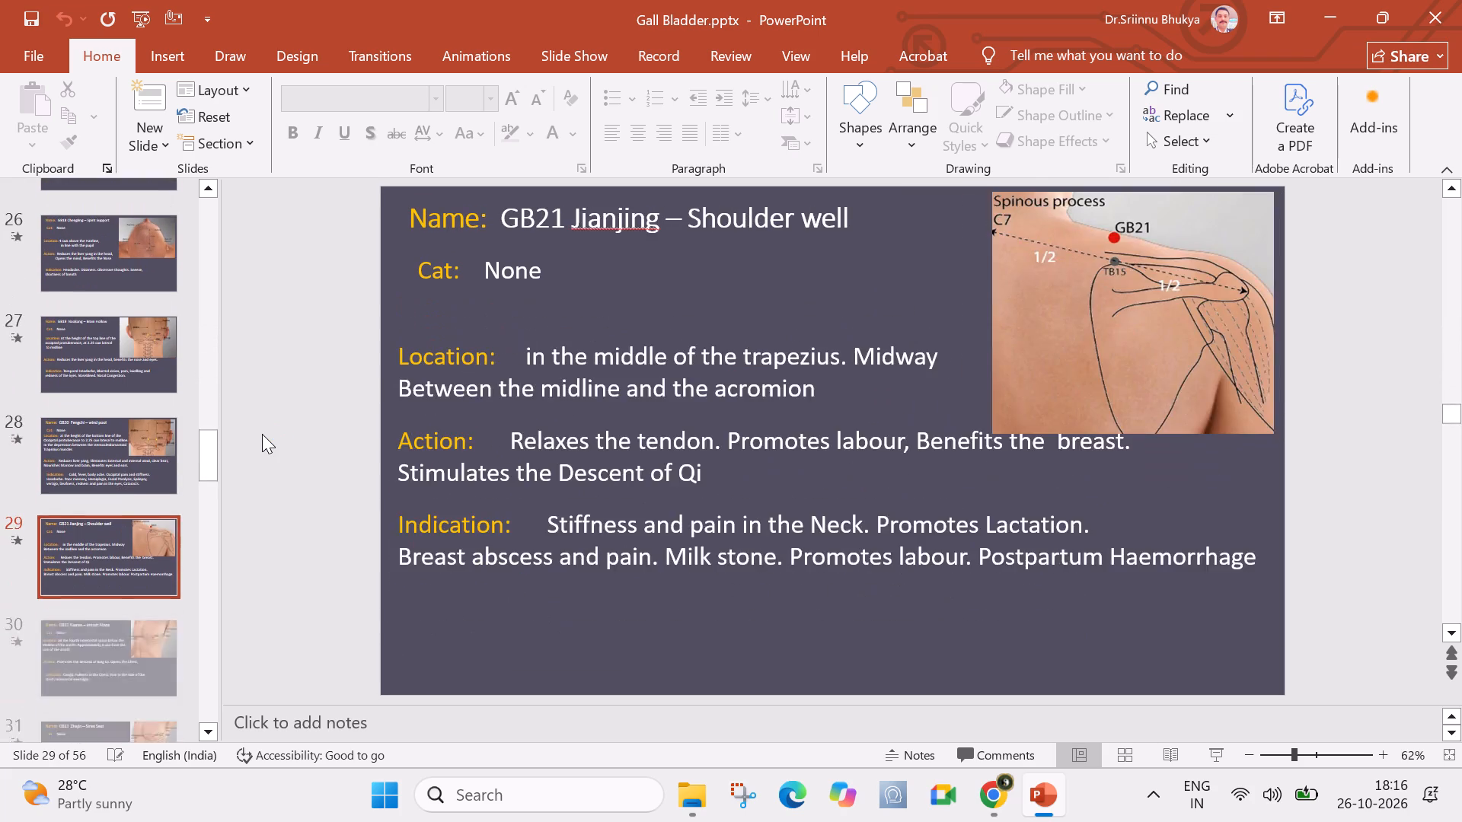
# Examine the trunk, hip and thigh point slides from GB22 to GB33 Xiyangguan.
pyautogui.press('Down')
pyautogui.press('Down')
pyautogui.press('Down')
pyautogui.press('Down')
pyautogui.press('Down')
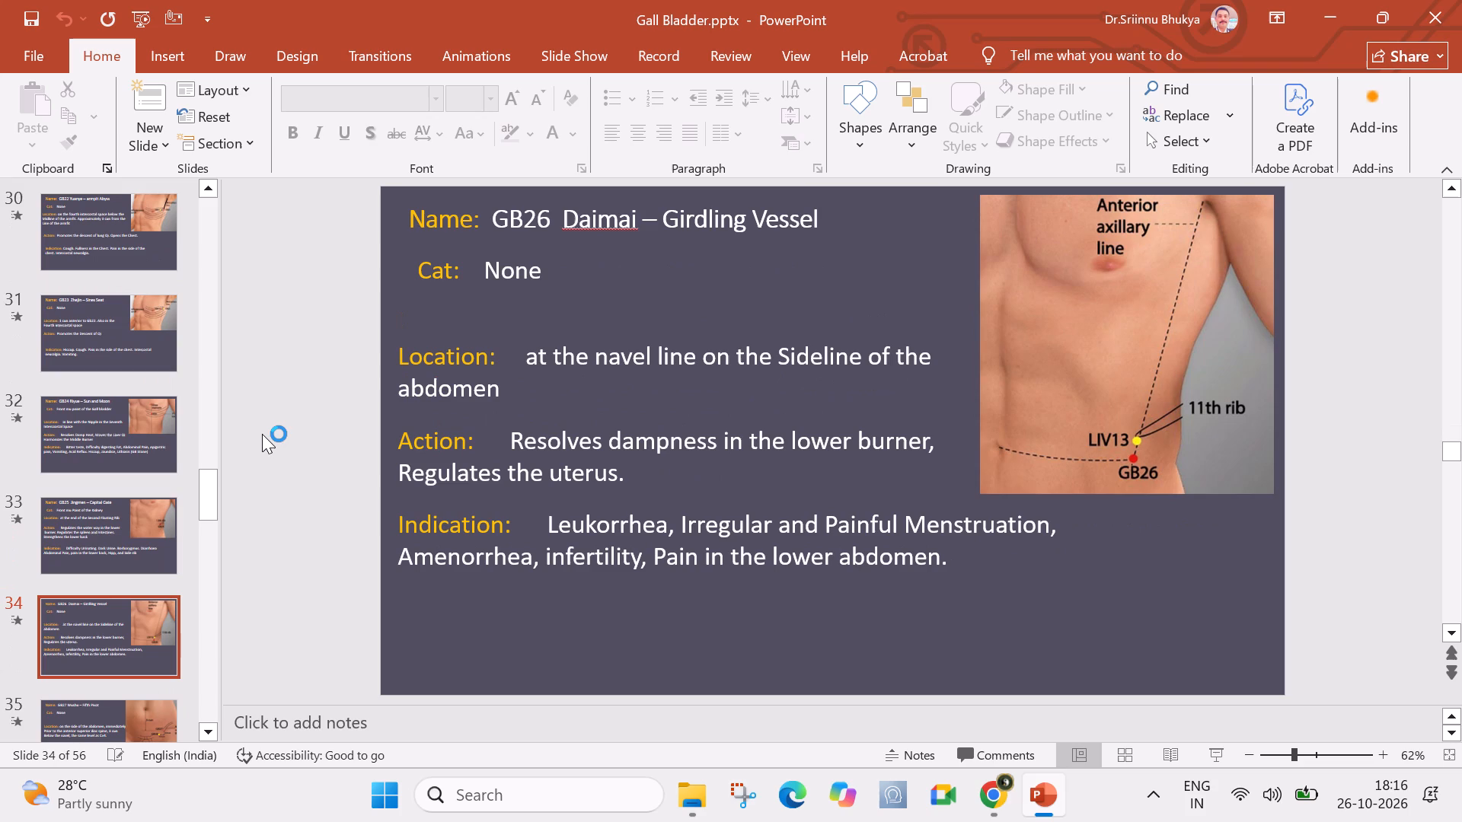
pyautogui.press('Down')
pyautogui.press('Down')
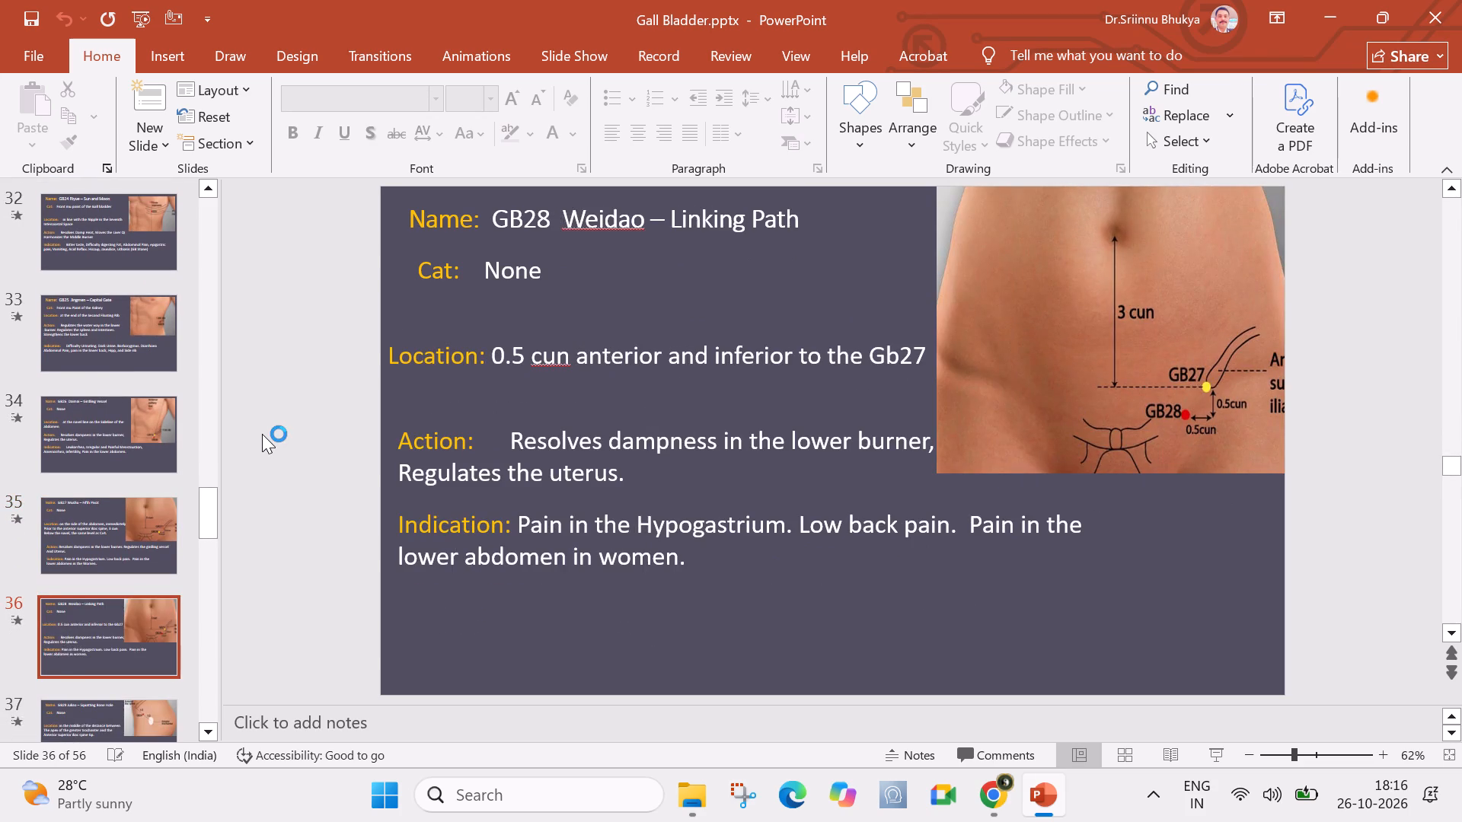
pyautogui.press('Down')
pyautogui.press('Down')
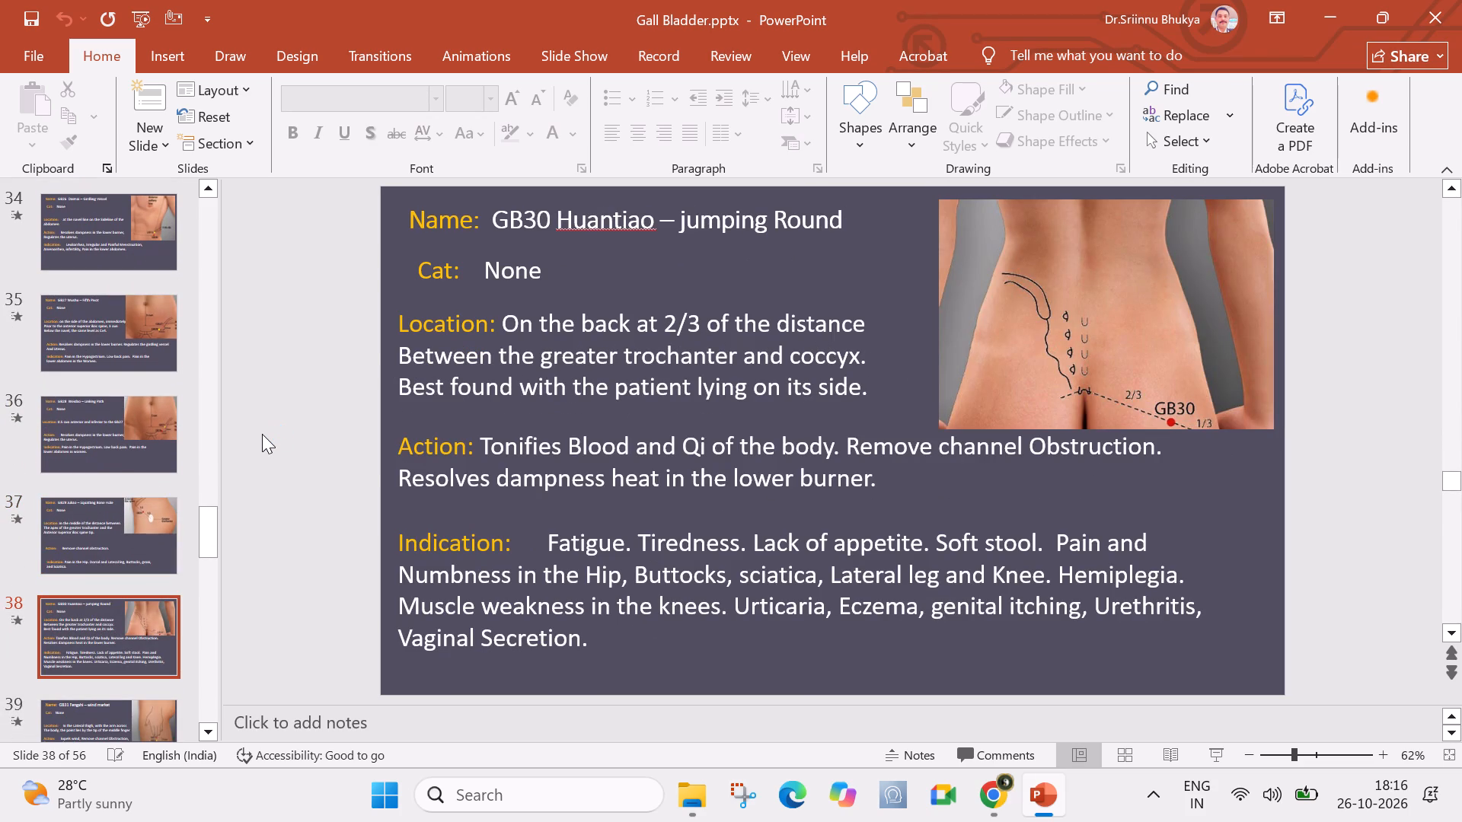
pyautogui.press('Down')
pyautogui.press('Down')
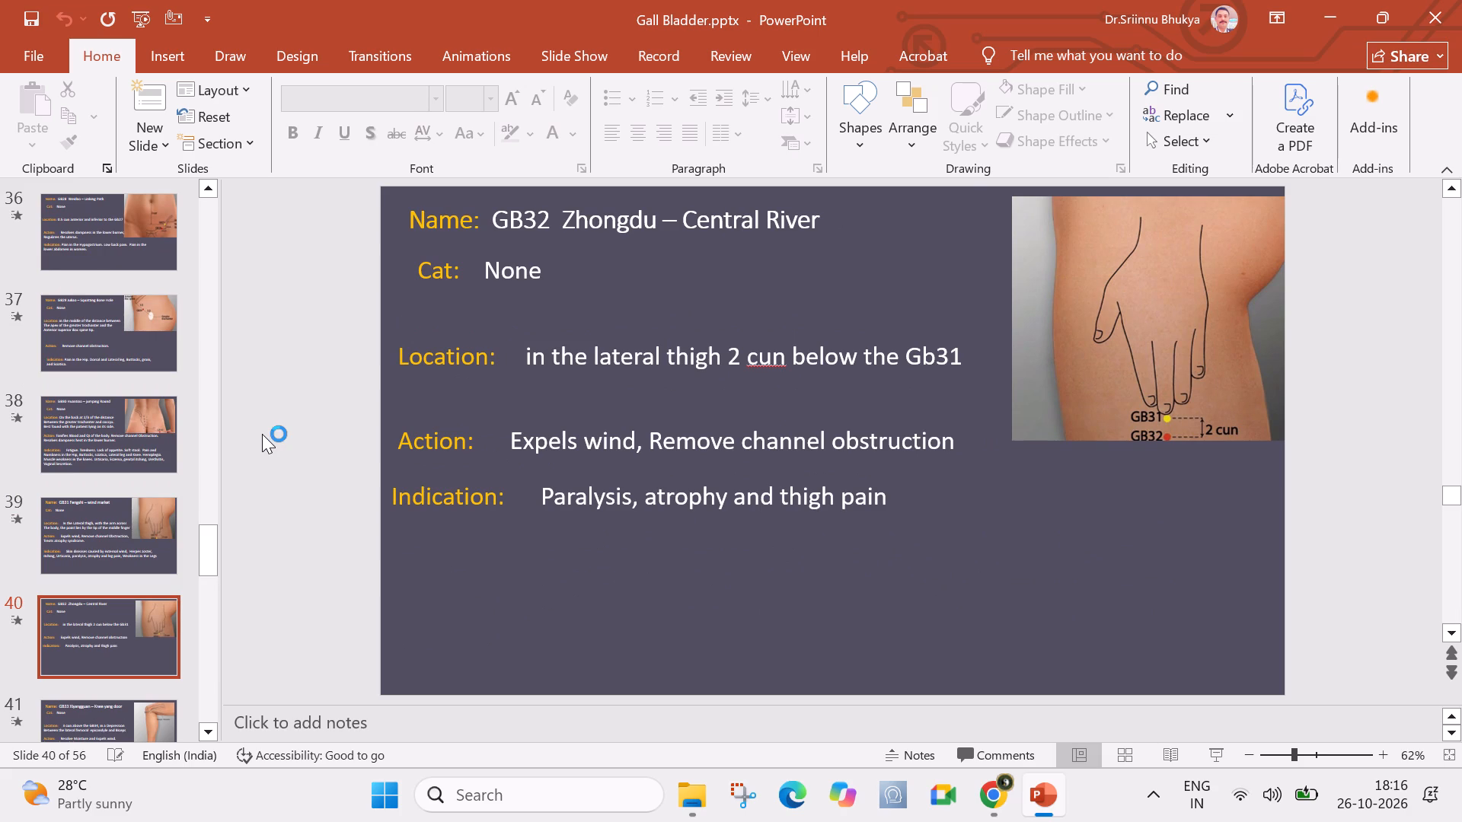
pyautogui.press('Down')
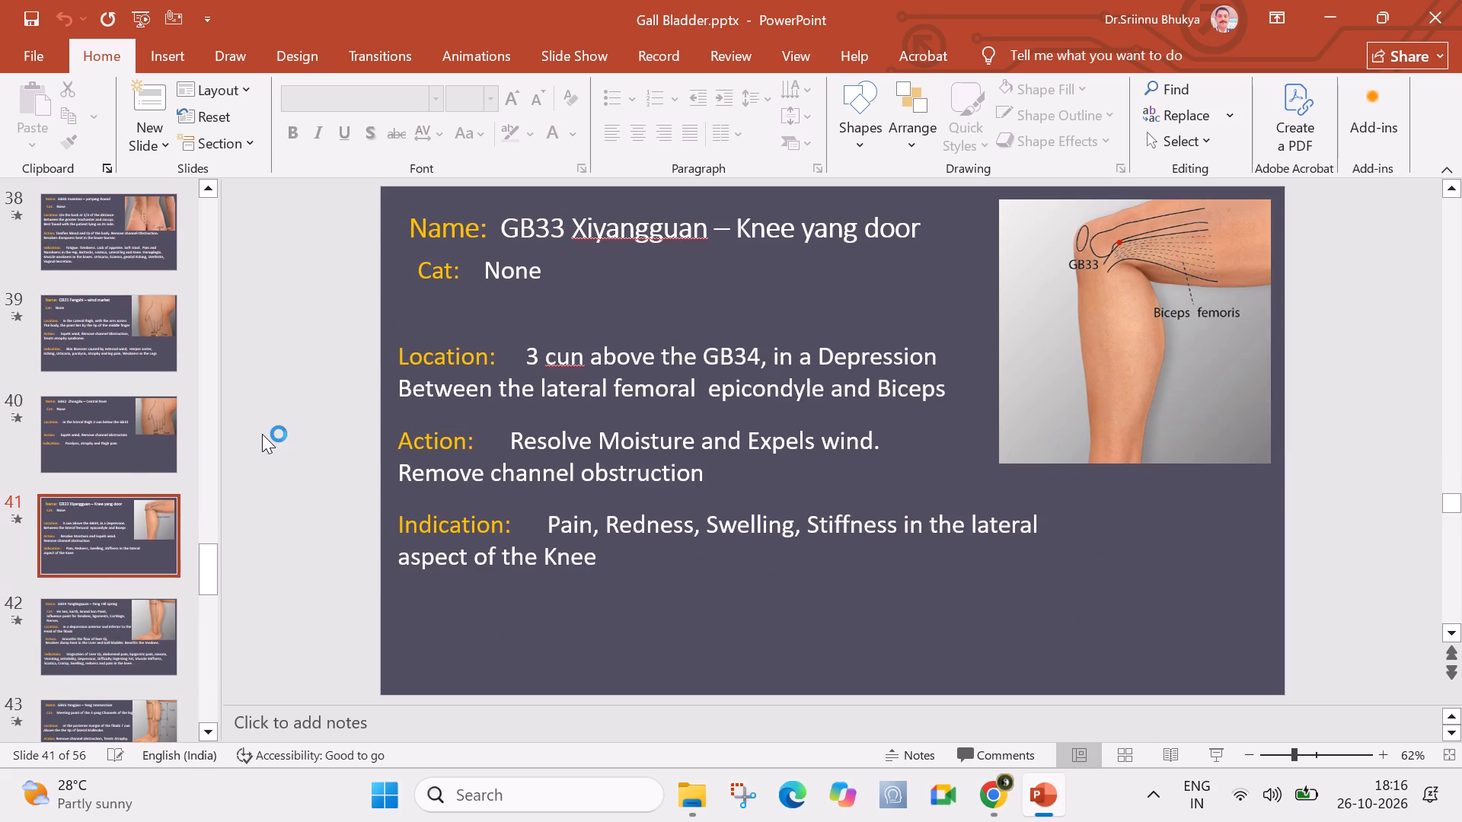
# Examine the lower leg and foot point slides from GB34 to GB44 Zuqiaoyin.
pyautogui.press('Down')
pyautogui.press('Down')
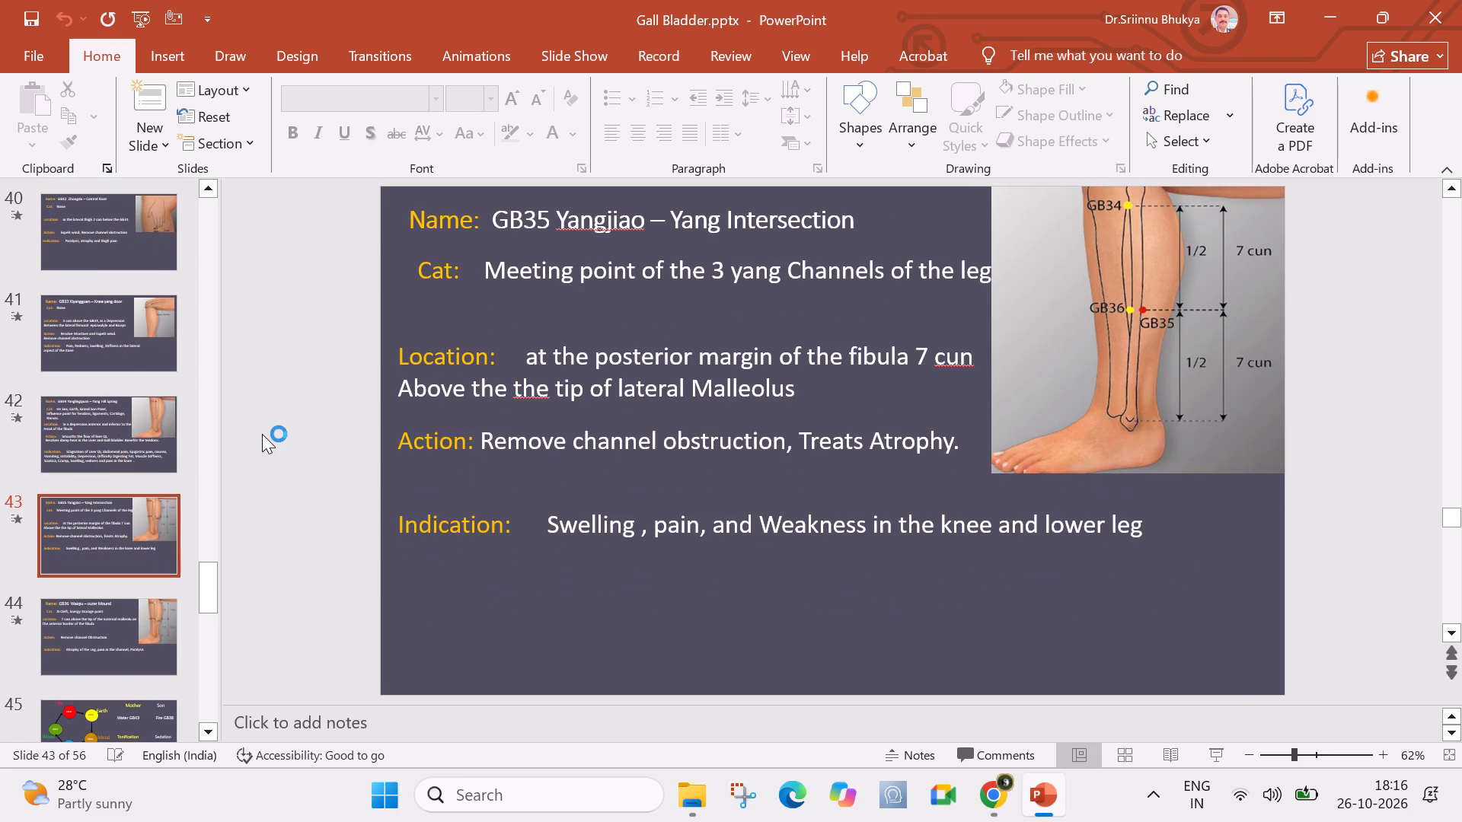
pyautogui.press('Down')
pyautogui.press('Down')
pyautogui.press('Down')
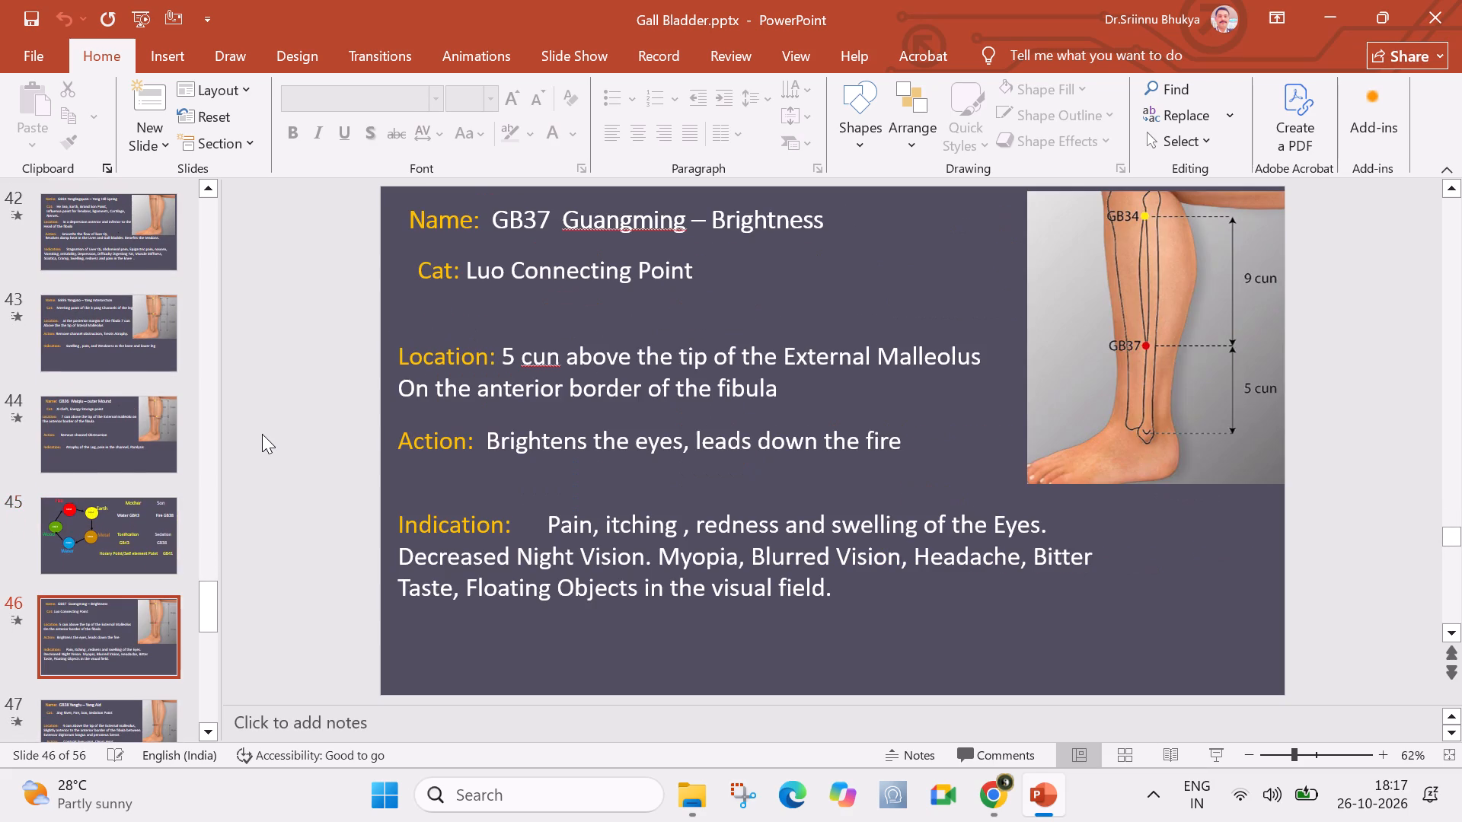
pyautogui.press('Down')
pyautogui.press('Down')
pyautogui.press('Down')
pyautogui.press('Down')
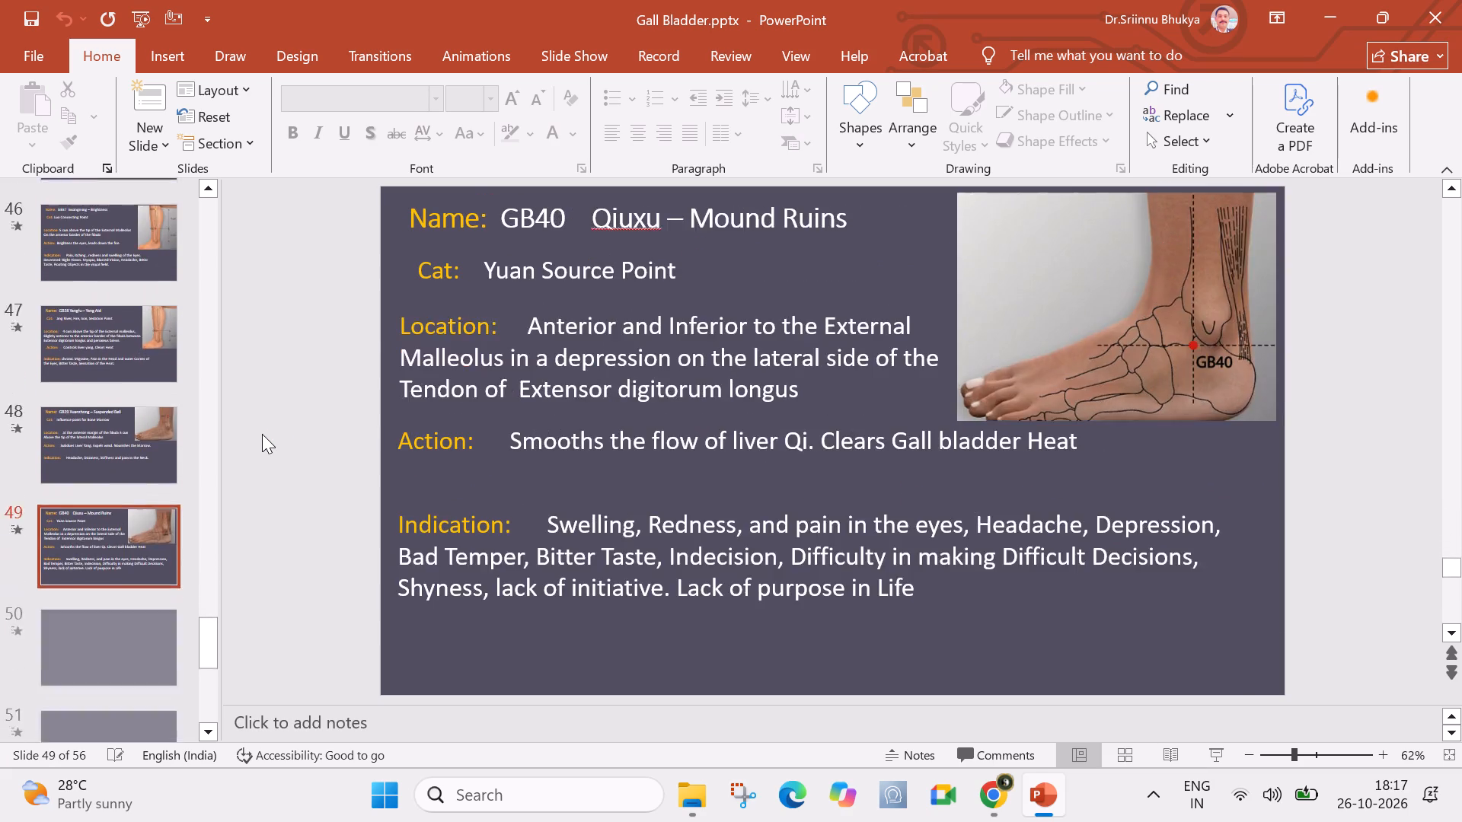
pyautogui.press('Down')
pyautogui.press('Down')
pyautogui.press('Down')
# Examine the closing slides on the Front Mu point, the Back shu point and the Important Points summary.
pyautogui.press('Down')
pyautogui.press('Down')
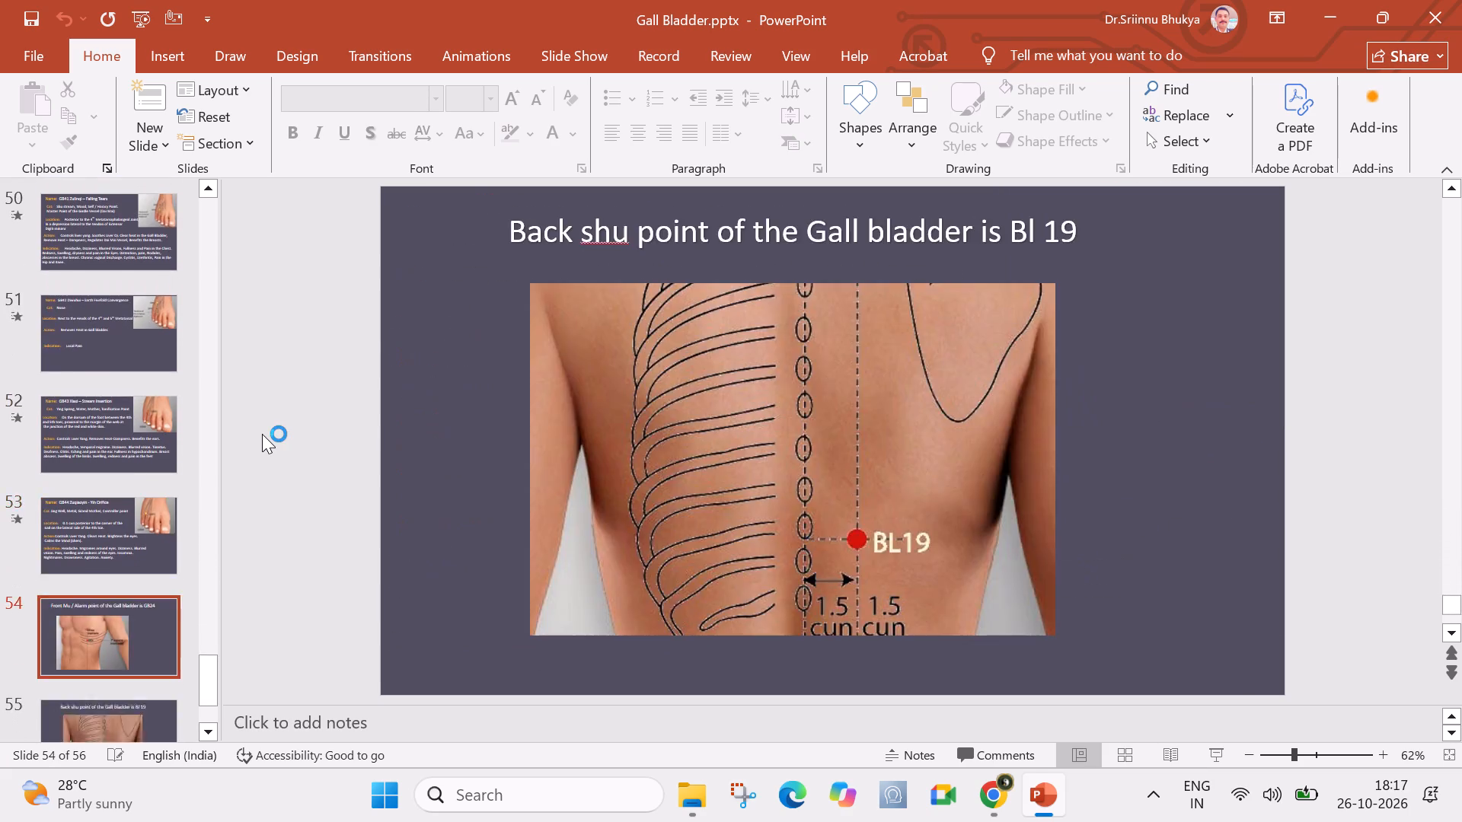
pyautogui.press('Down')
pyautogui.press('Down')
pyautogui.press('Down')
pyautogui.press('Down')
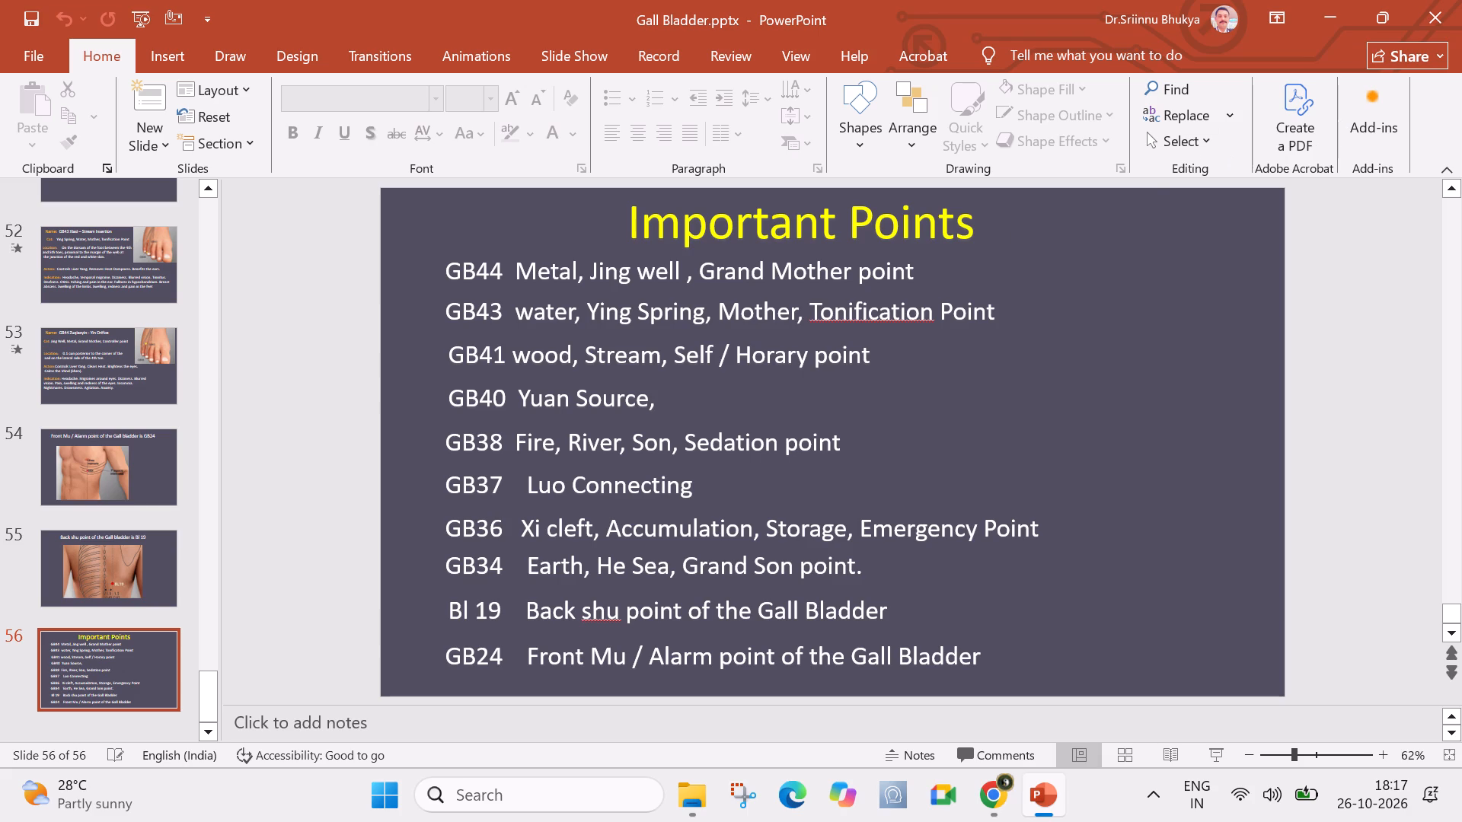
pyautogui.click(428, 266)
pyautogui.click(388, 213)
pyautogui.click(389, 190)
# Review the foot and lower leg point slides backwards from GB44 on slide 53 to GB33 on slide 41.
pyautogui.click(70, 358)
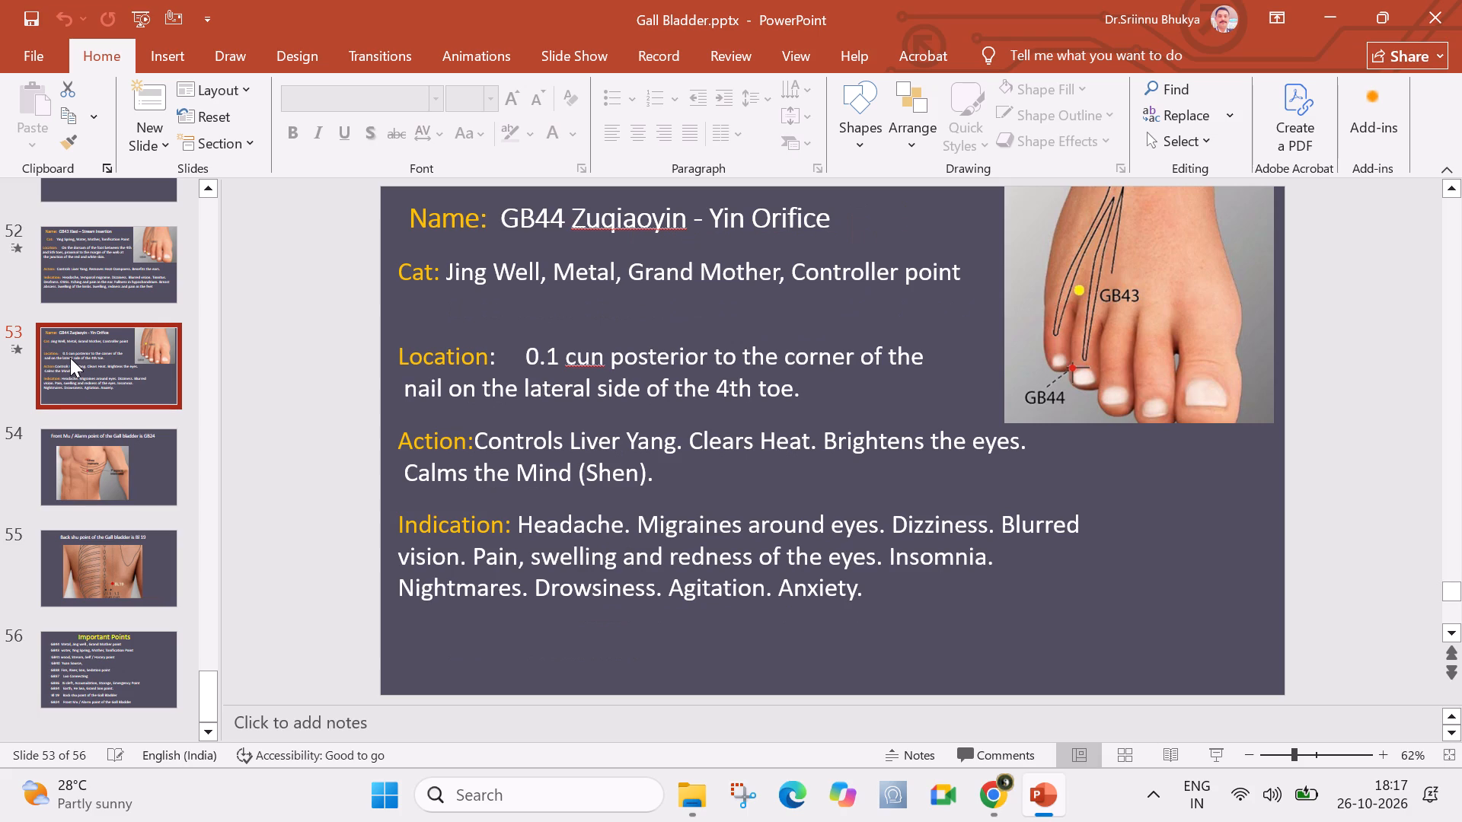
pyautogui.press('Up')
pyautogui.press('Up')
pyautogui.press('Up')
pyautogui.press('Up')
pyautogui.press('Up')
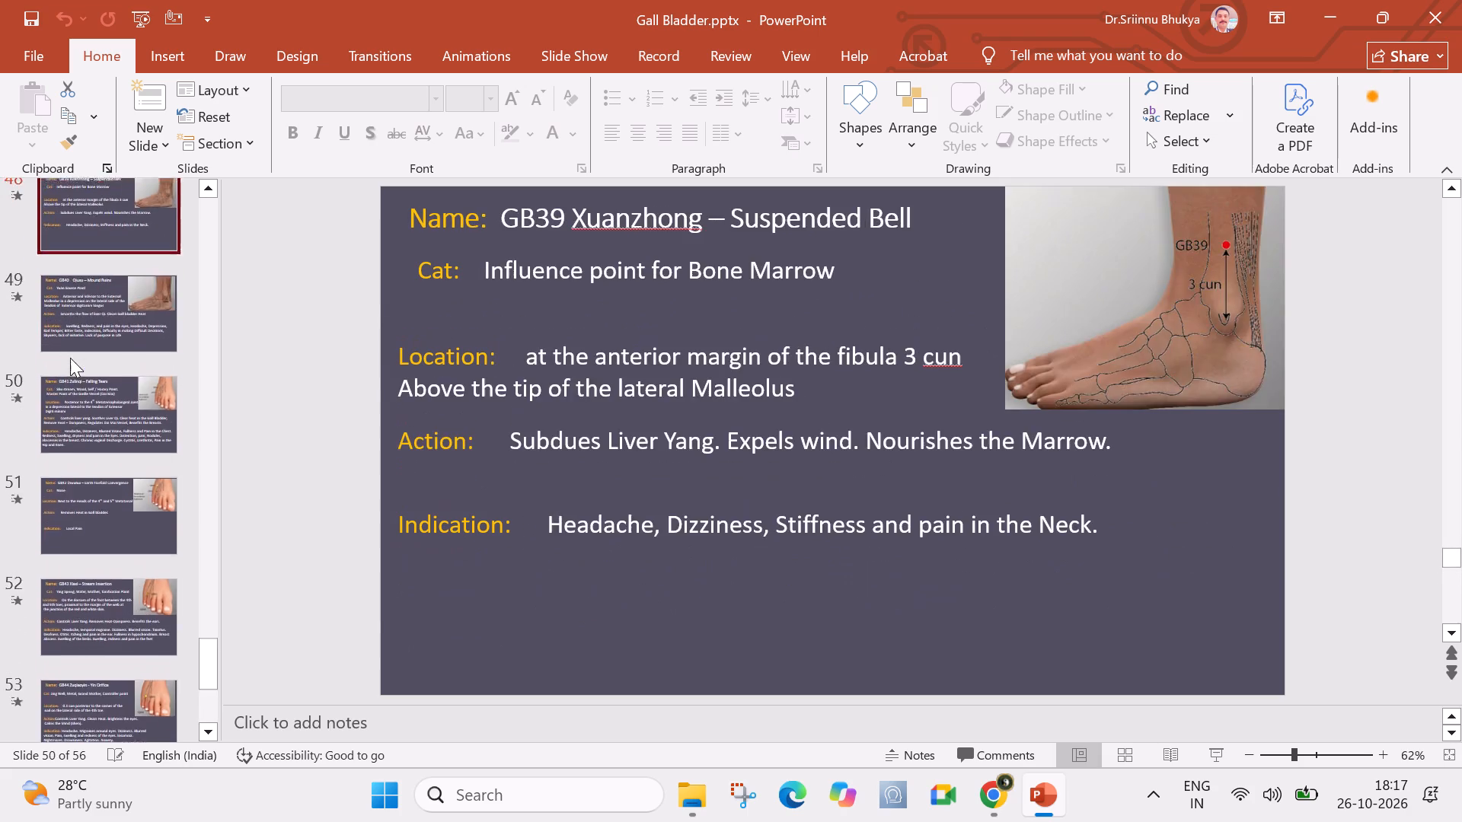
pyautogui.press('Up')
pyautogui.press('Up')
pyautogui.press('Up')
pyautogui.press('Up')
pyautogui.press('Up')
pyautogui.press('Up')
pyautogui.press('Up')
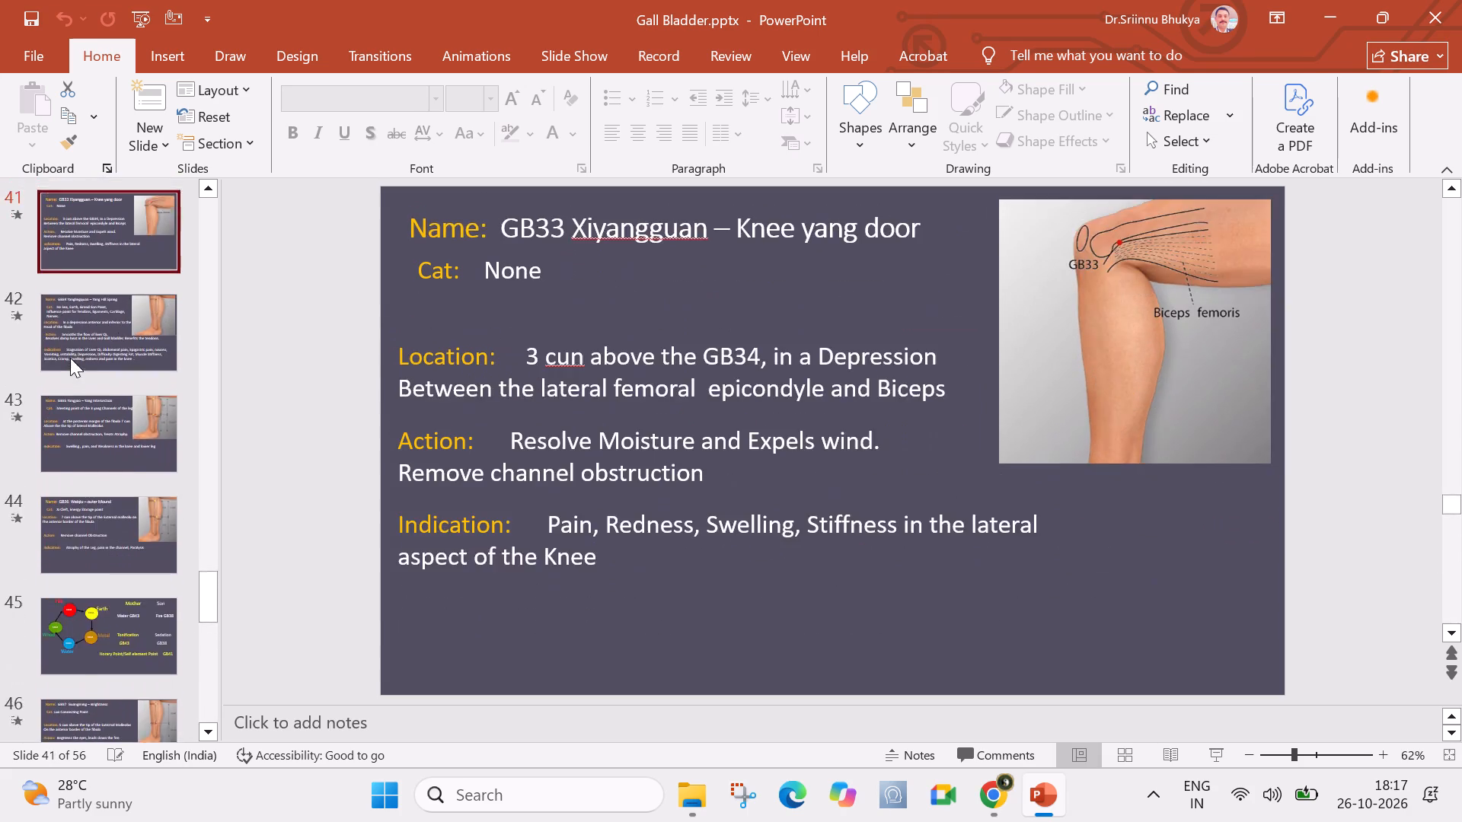
# Review the thigh, hip and trunk point slides backwards from GB32 to GB21.
pyautogui.press('Up')
pyautogui.press('Up')
pyautogui.press('Up')
pyautogui.press('Up')
pyautogui.press('Up')
pyautogui.press('Up')
pyautogui.press('Up')
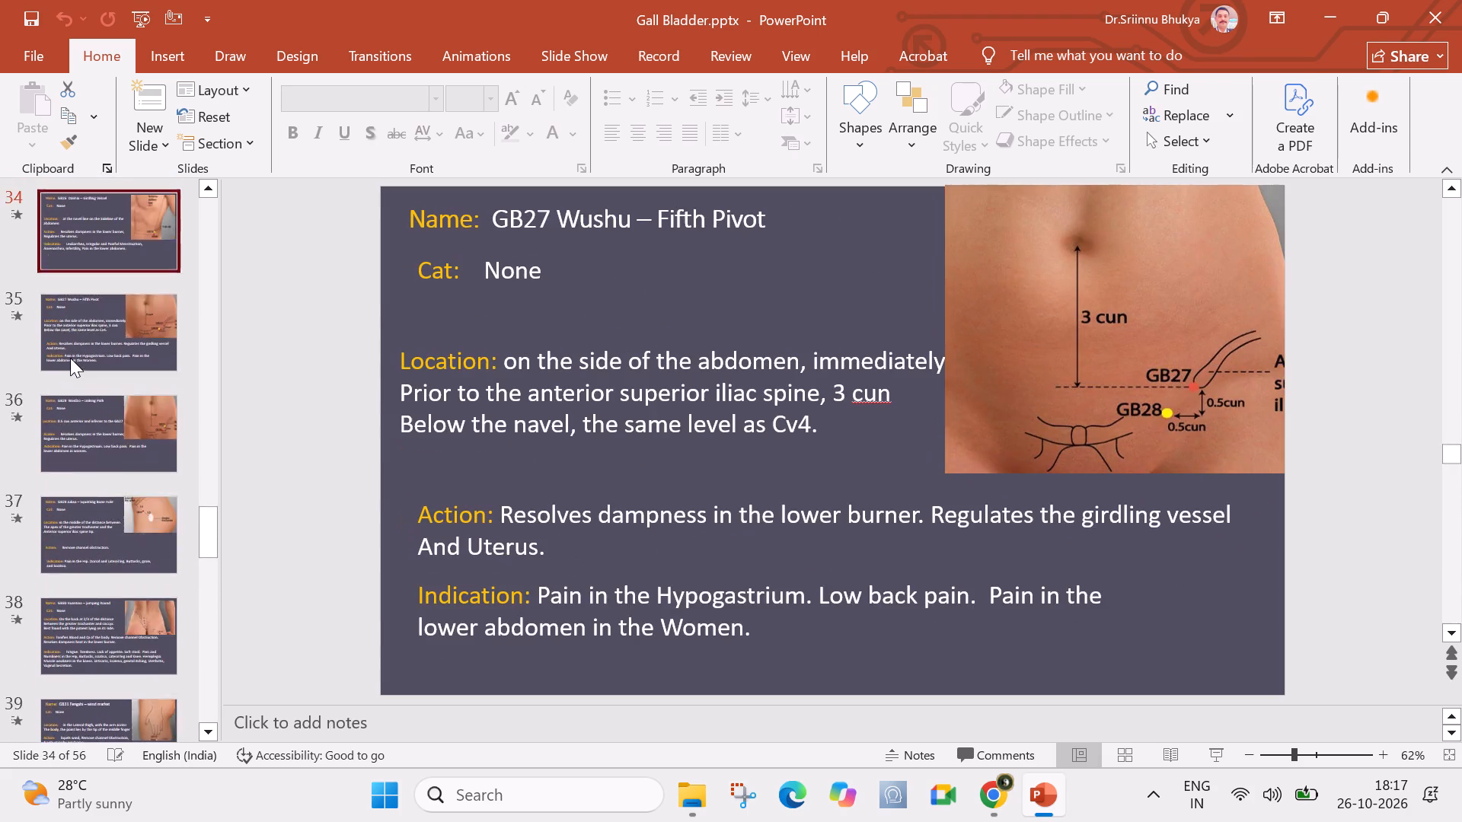
pyautogui.press('Up')
pyautogui.press('Up')
pyautogui.press('Up')
pyautogui.press('Up')
pyautogui.press('Up')
# Review the head point slides backwards from GB20 to GB8 Shuaigu on slide 16.
pyautogui.press('Up')
pyautogui.press('Up')
pyautogui.press('Up')
pyautogui.press('Up')
pyautogui.press('Up')
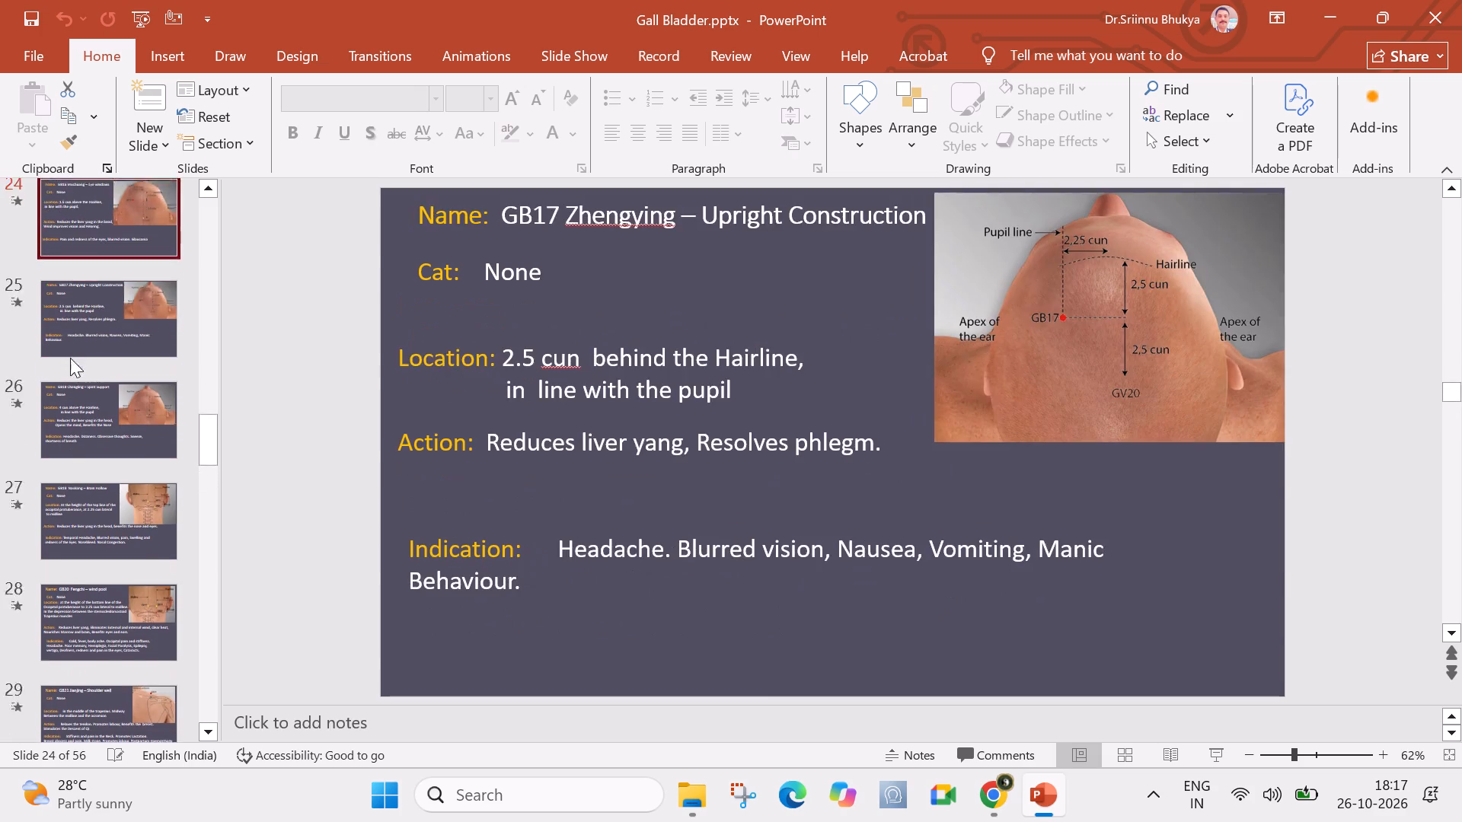
pyautogui.press('Up')
pyautogui.press('Up')
pyautogui.press('Up')
pyautogui.press('Up')
pyautogui.press('Up')
pyautogui.press('Up')
pyautogui.press('Up')
pyautogui.press('Up')
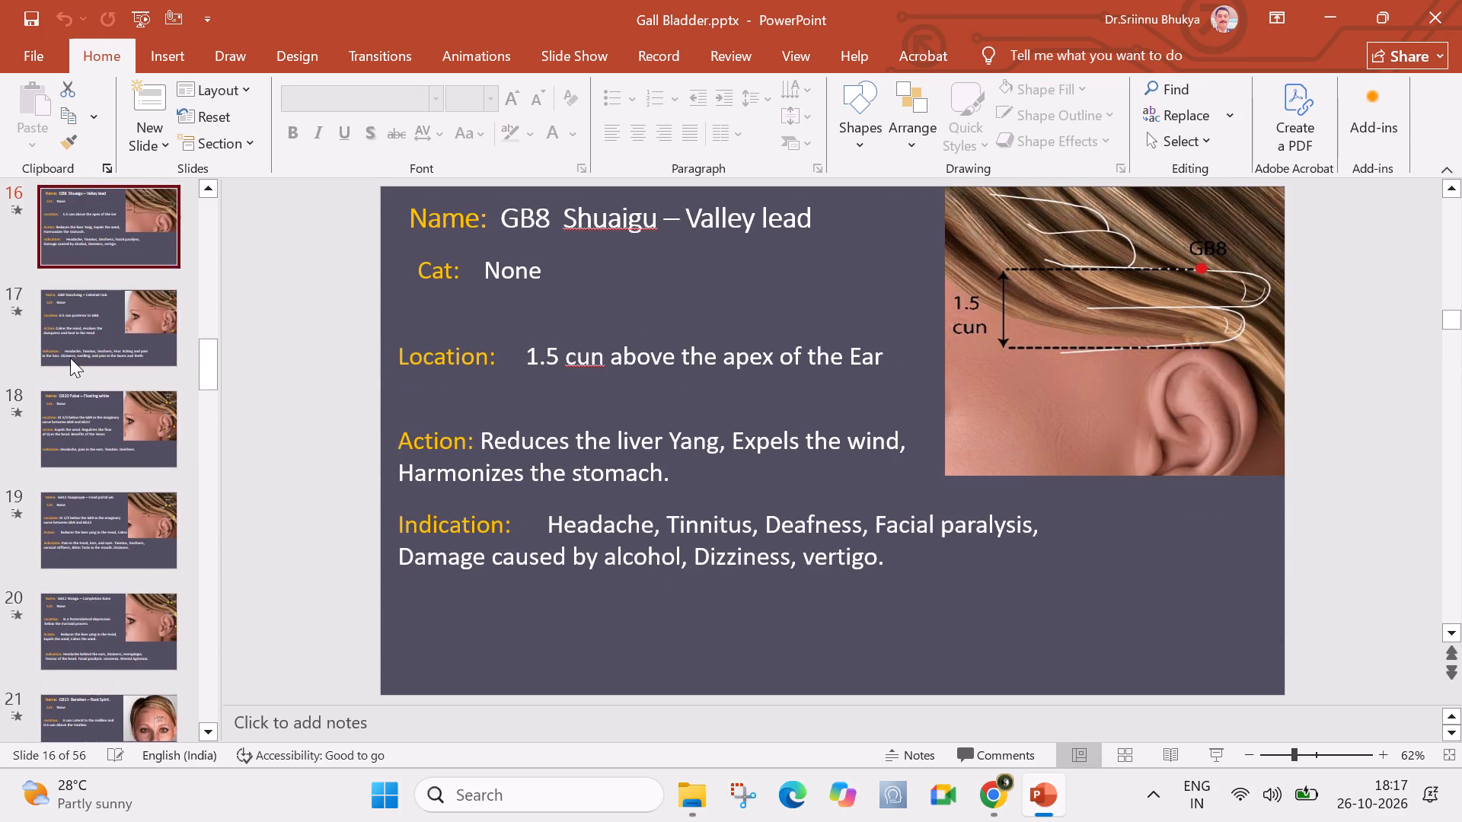
# Review the remaining ear and temple point slides backwards from GB7 to GB2 Tinghui on slide 10.
pyautogui.press('Up')
pyautogui.press('Up')
pyautogui.press('Up')
pyautogui.press('Up')
pyautogui.press('Up')
pyautogui.press('Up')
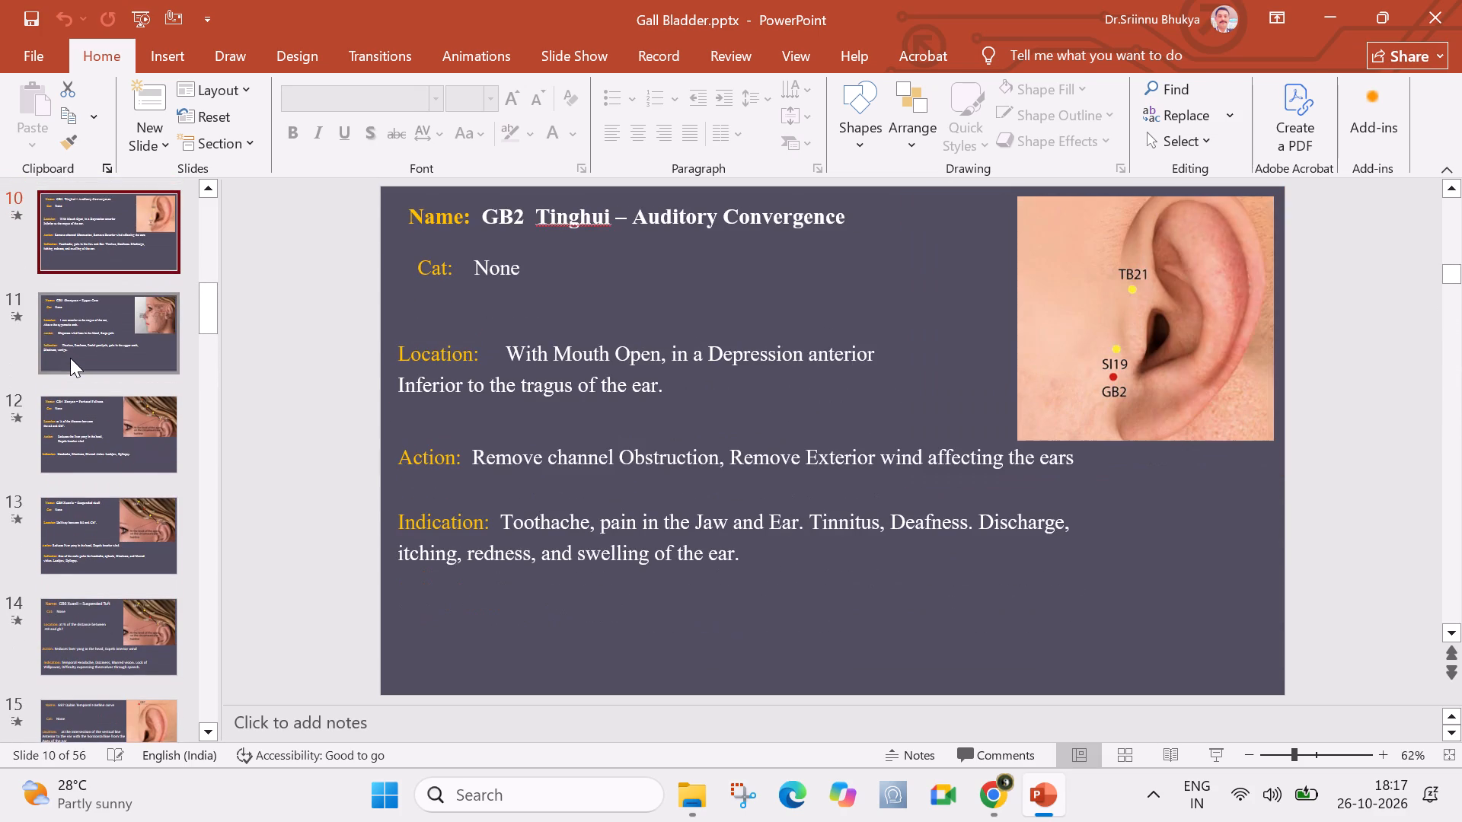
# On the GB6 Xuanli slide, change the font of the Name, Cat, Location, Indication and Action text to Aparajita.
pyautogui.press('Down')
pyautogui.press('Down')
pyautogui.press('Down')
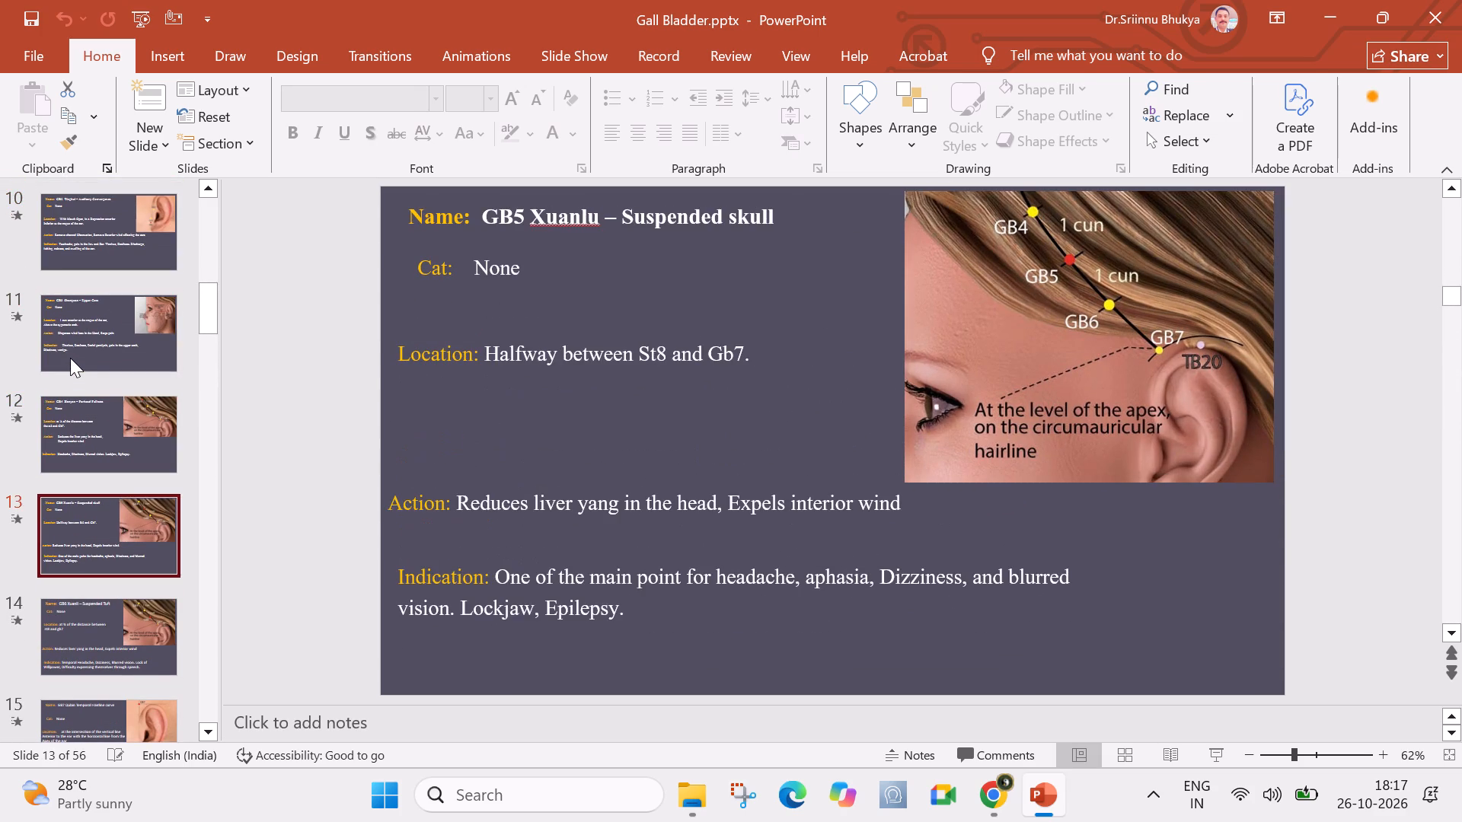
pyautogui.press('Down')
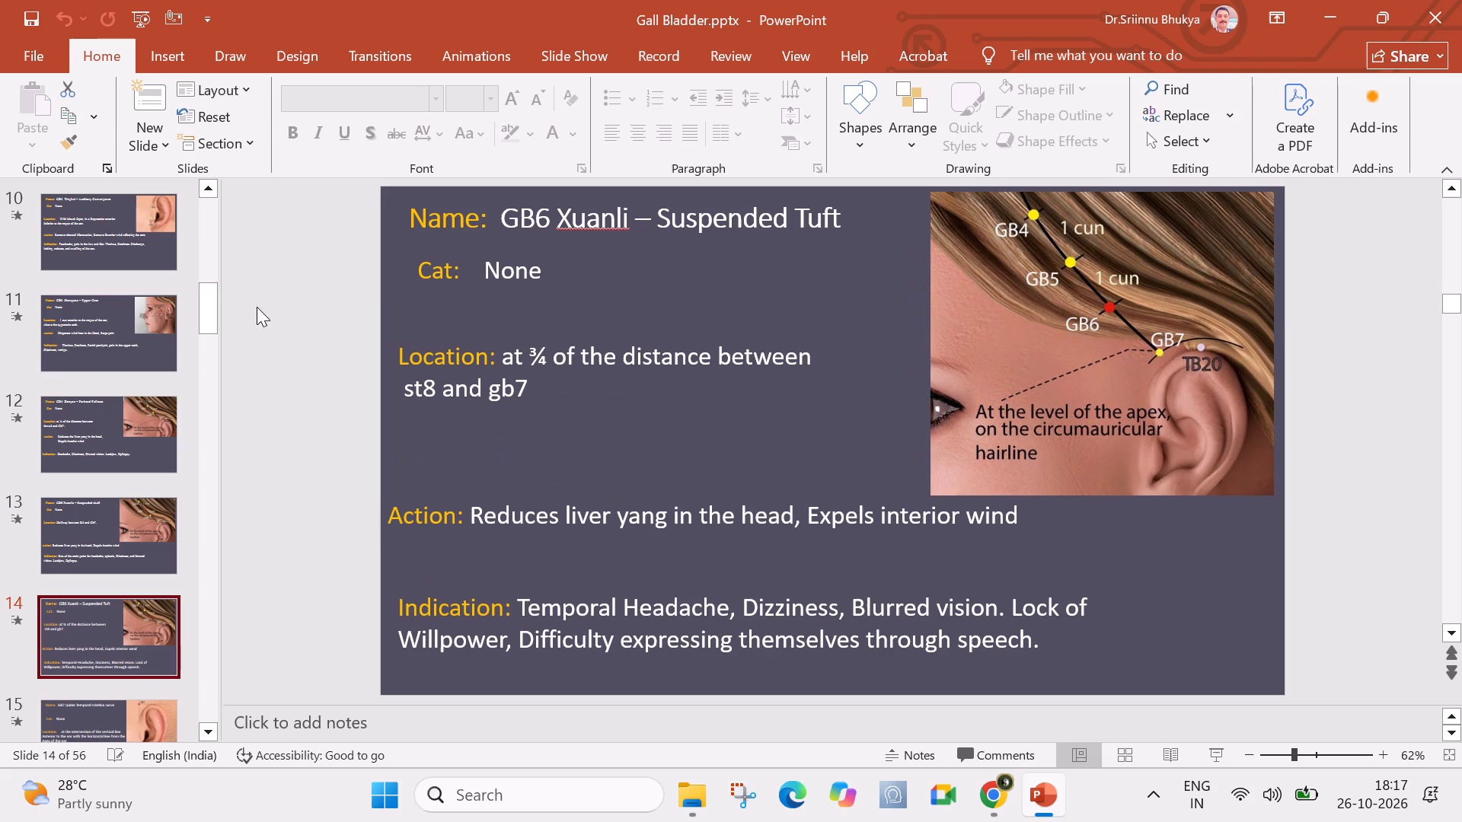
pyautogui.click(385, 196)
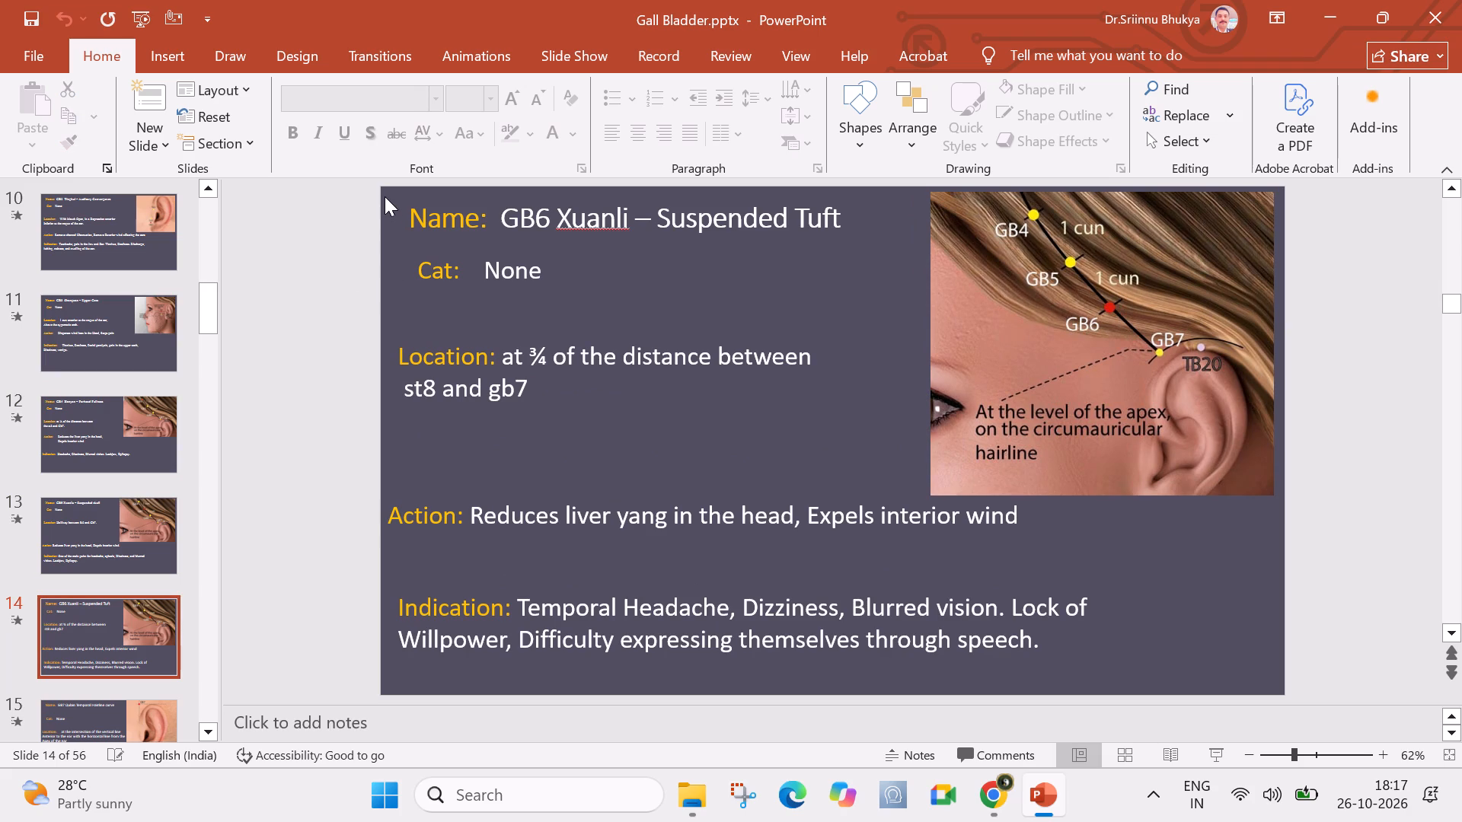
pyautogui.moveTo(385, 196); pyautogui.dragTo(472, 644)
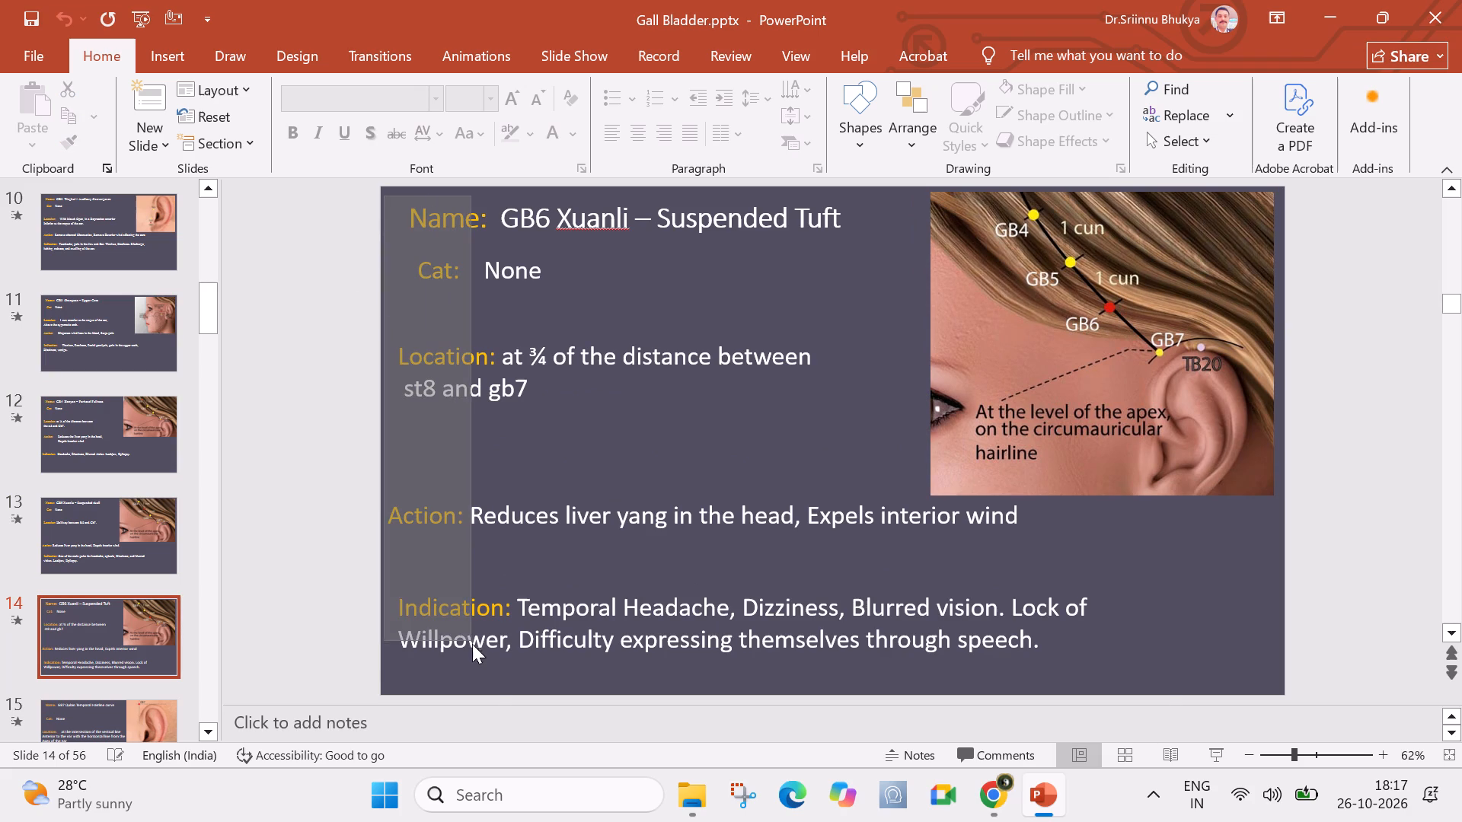
pyautogui.moveTo(472, 644); pyautogui.dragTo(1329, 697)
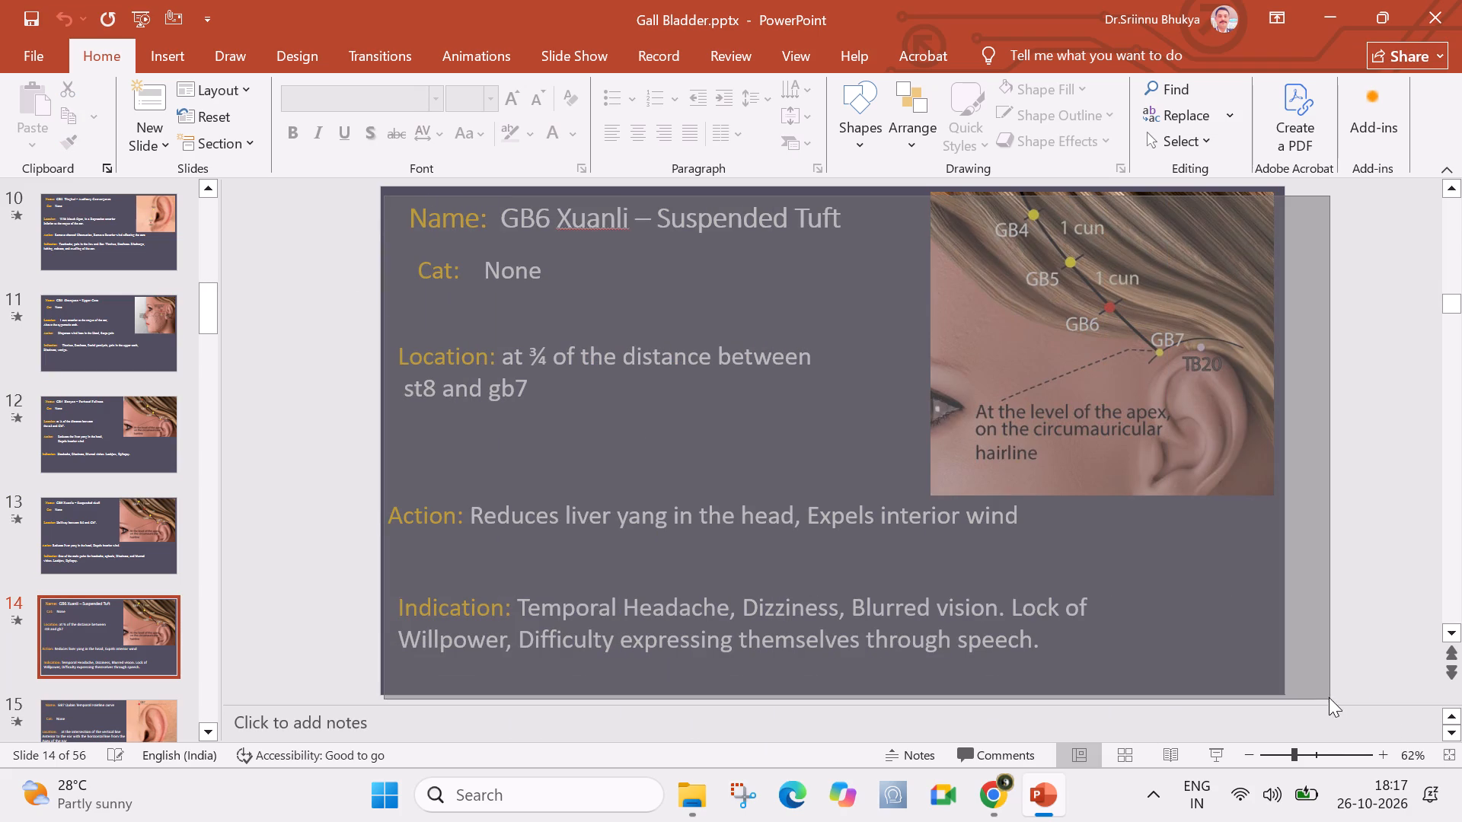
pyautogui.moveTo(1329, 697); pyautogui.dragTo(1317, 675)
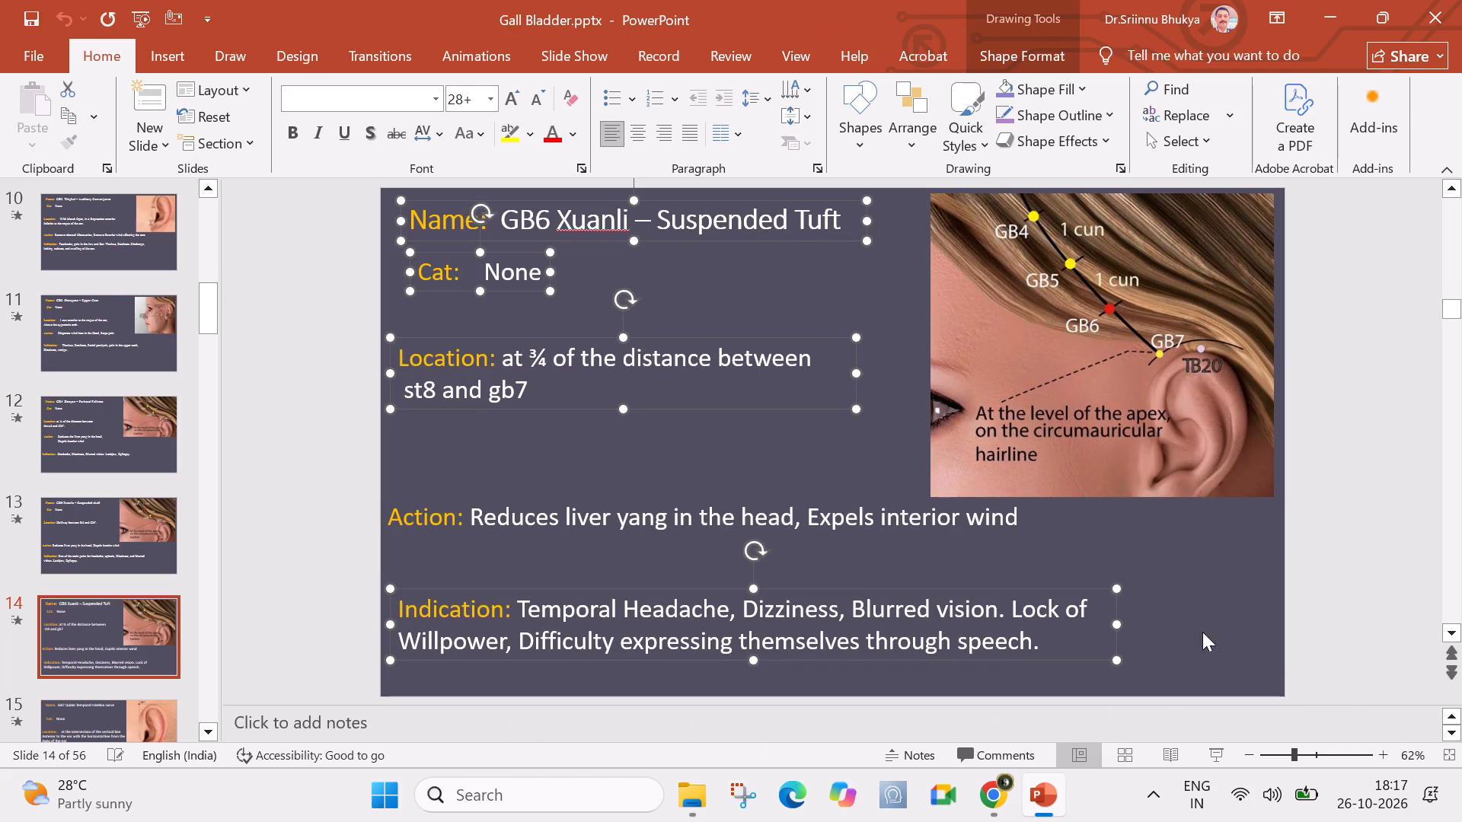
pyautogui.click(436, 103)
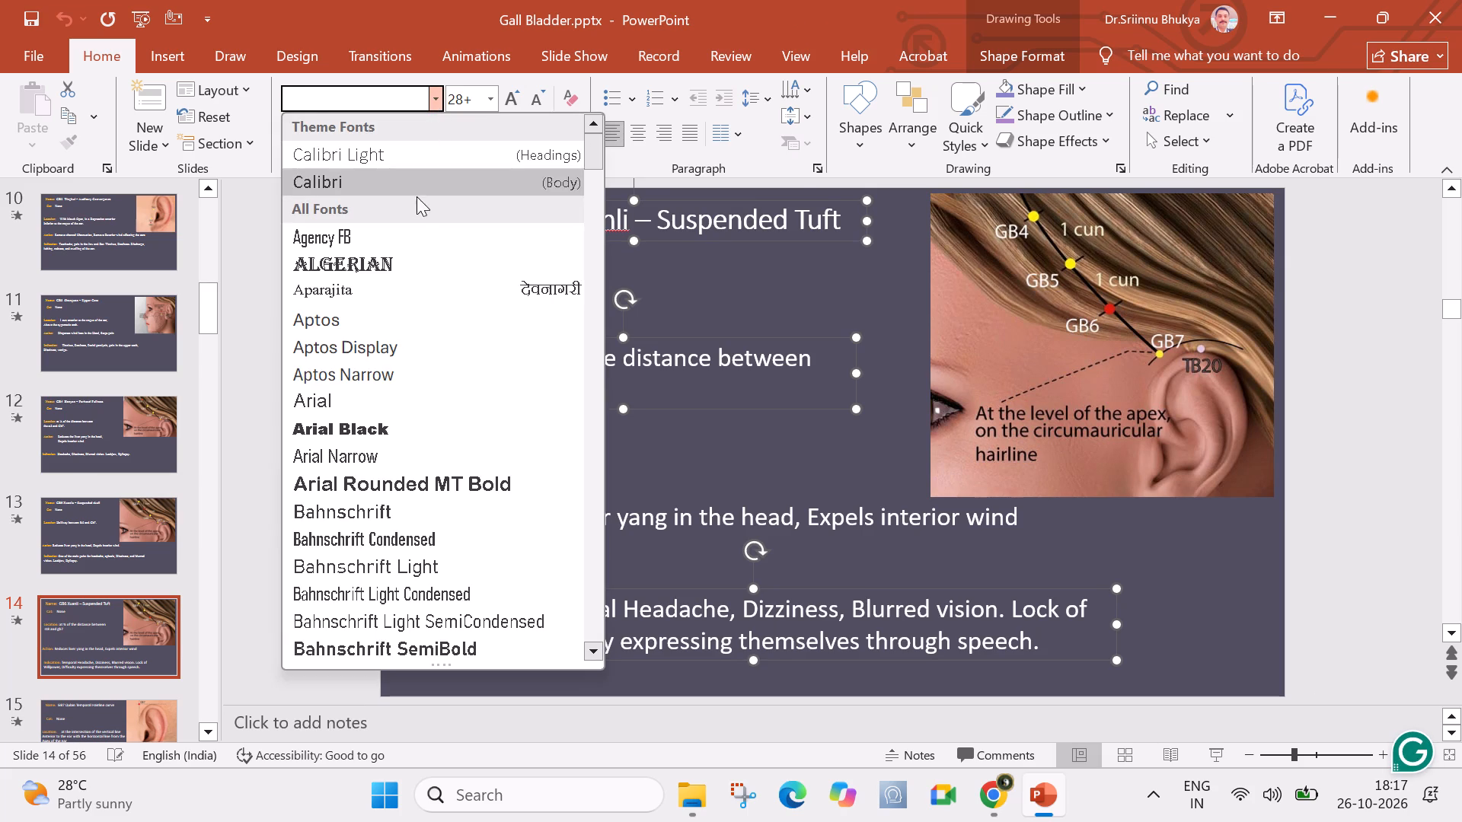
pyautogui.click(365, 292)
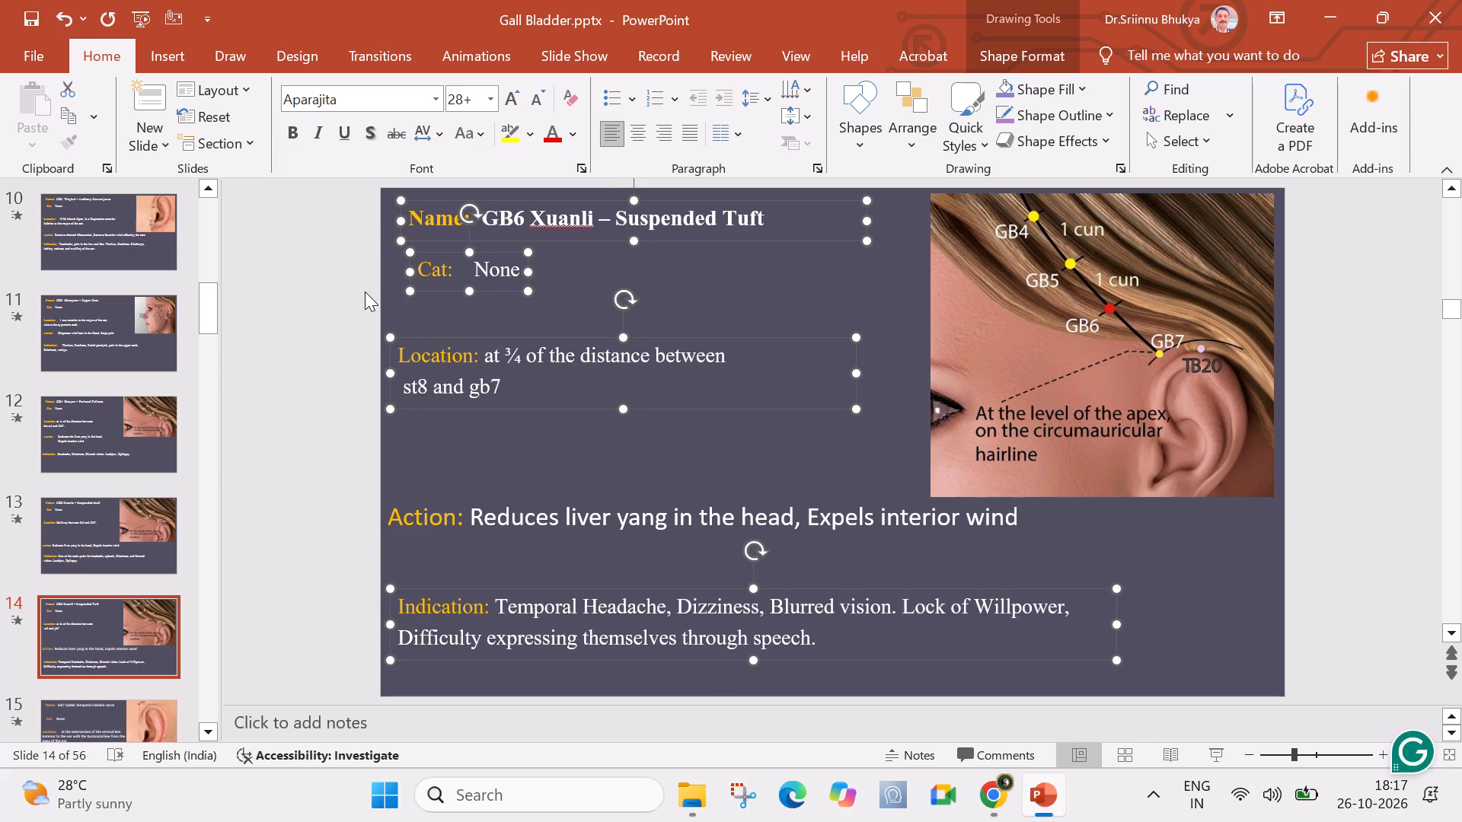
pyautogui.click(516, 508)
pyautogui.click(494, 539)
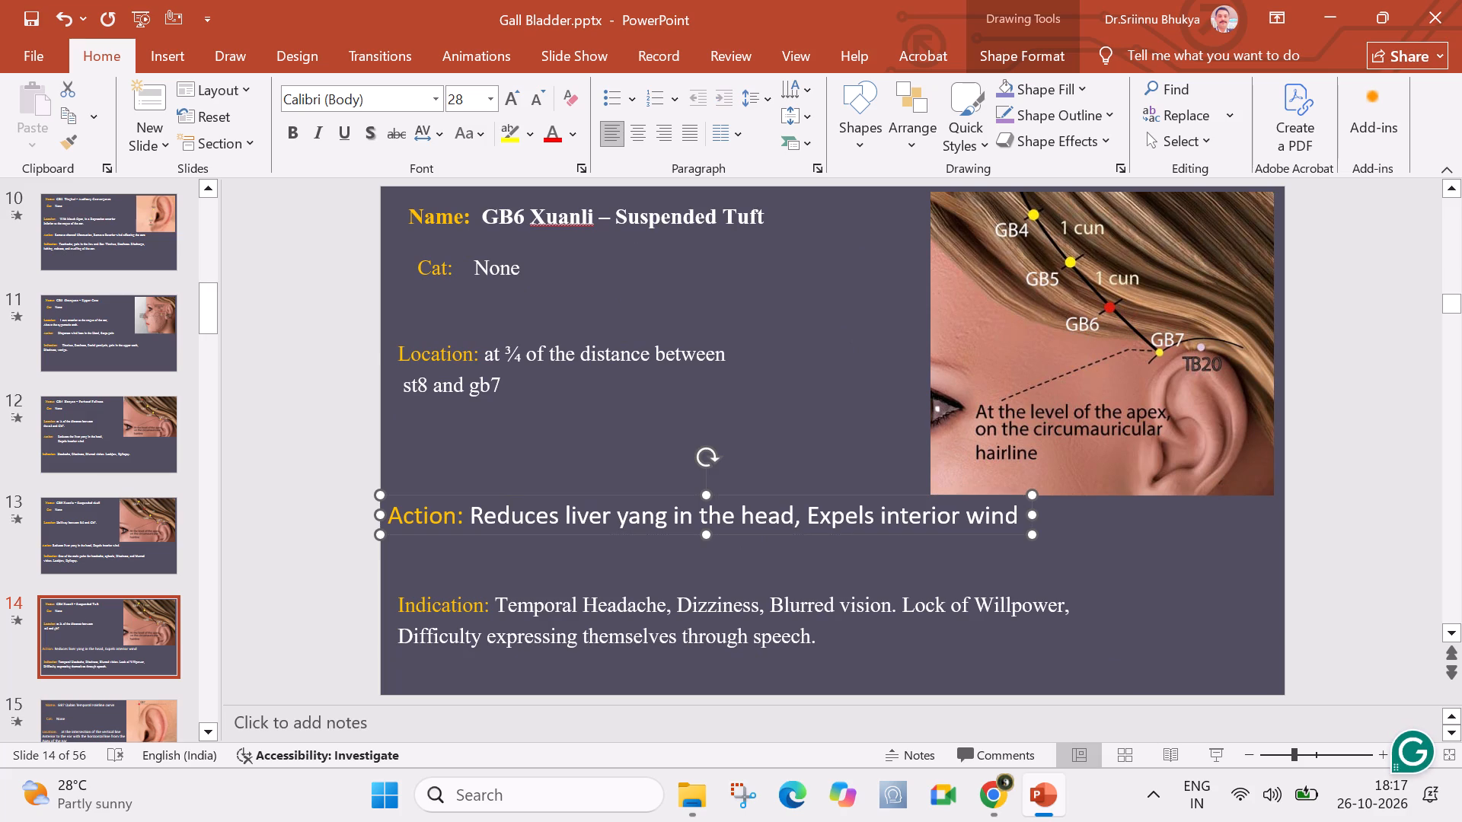
pyautogui.click(438, 100)
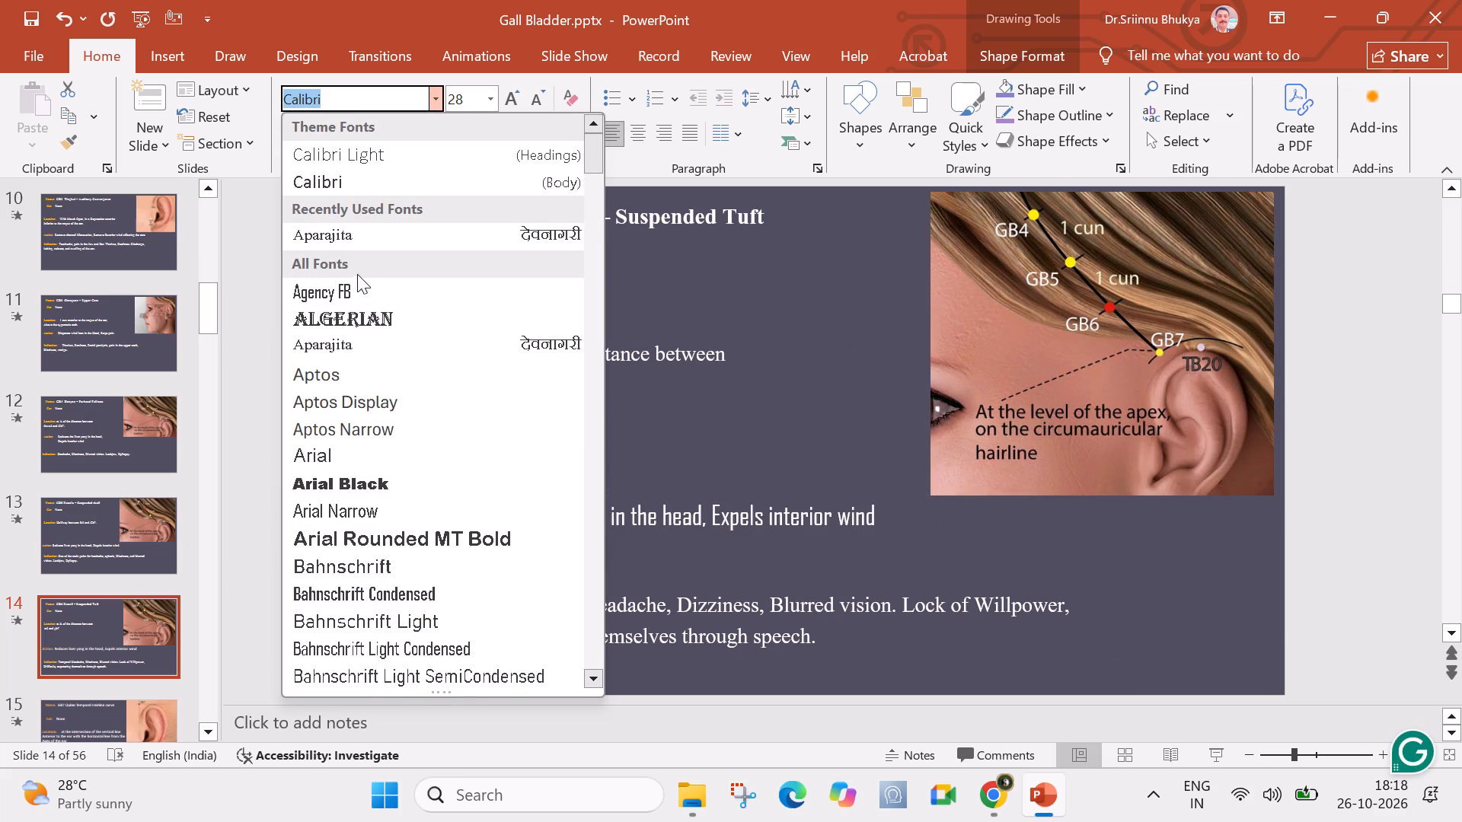
pyautogui.click(367, 234)
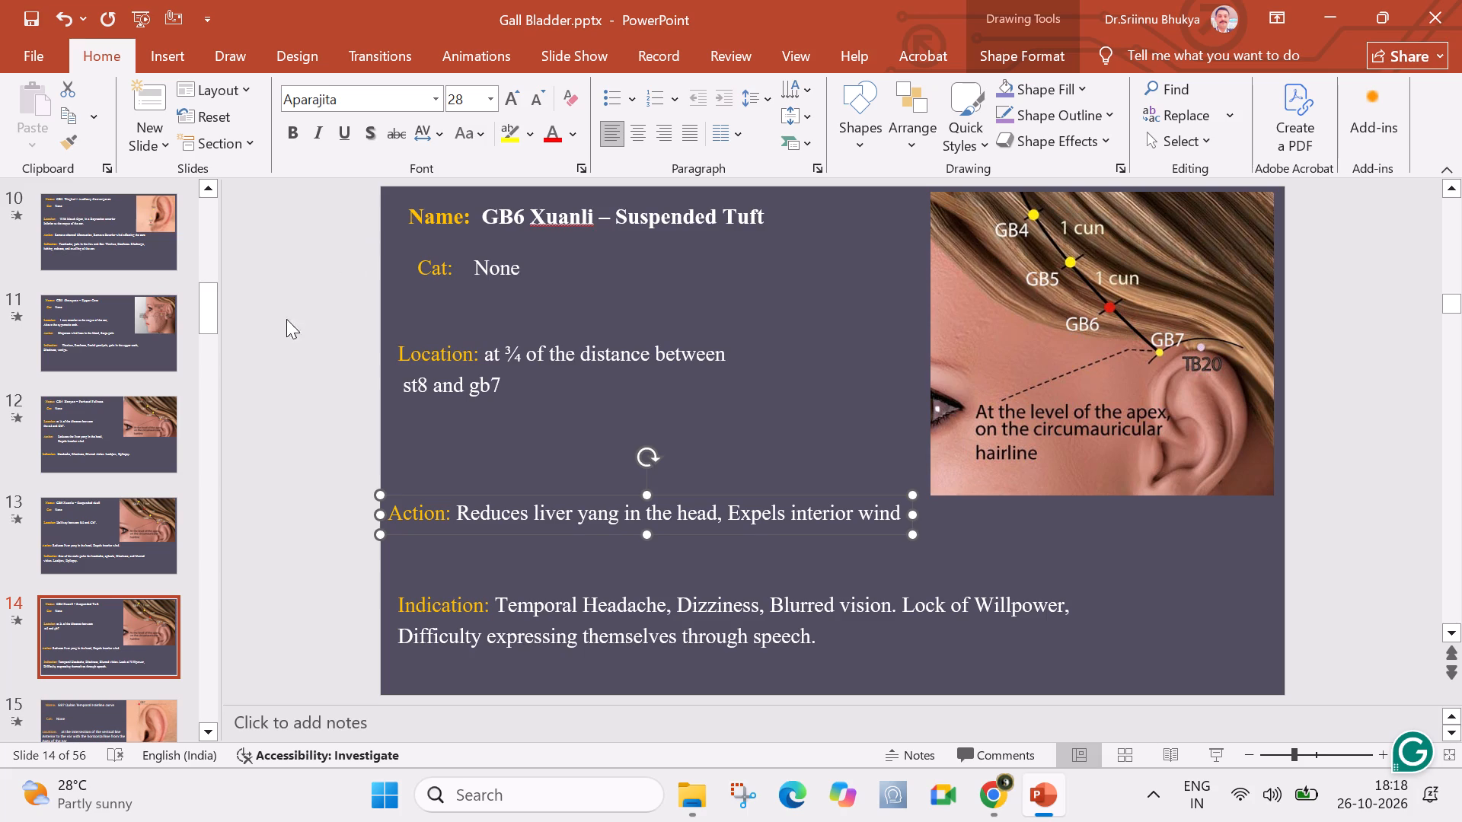
# On the GB7 Qubin slide, change the font of the Name, Cat, Indication, Location and Action text to Aparajita.
pyautogui.click(120, 715)
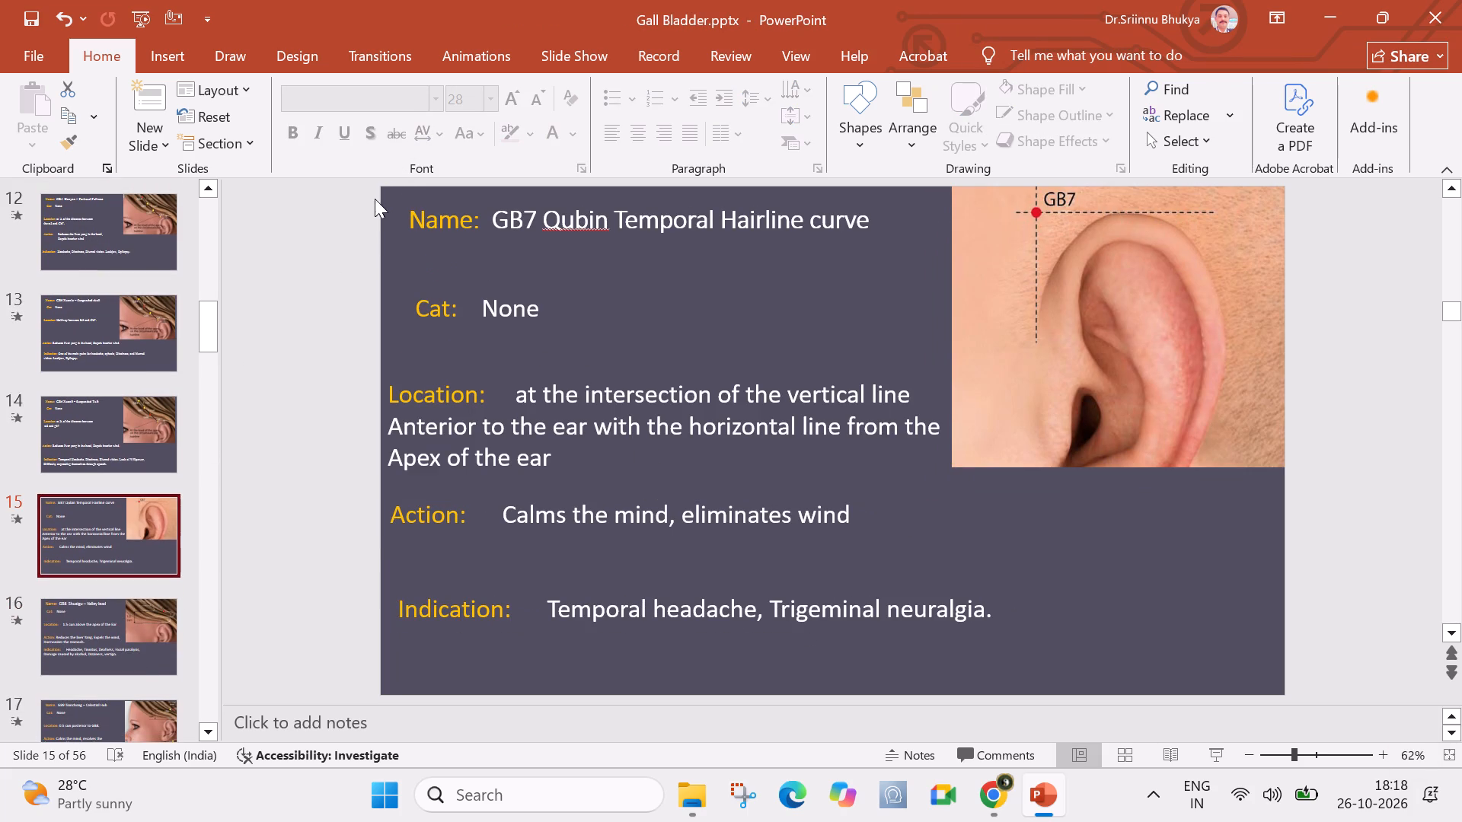
pyautogui.click(384, 186)
pyautogui.moveTo(384, 186); pyautogui.dragTo(881, 339)
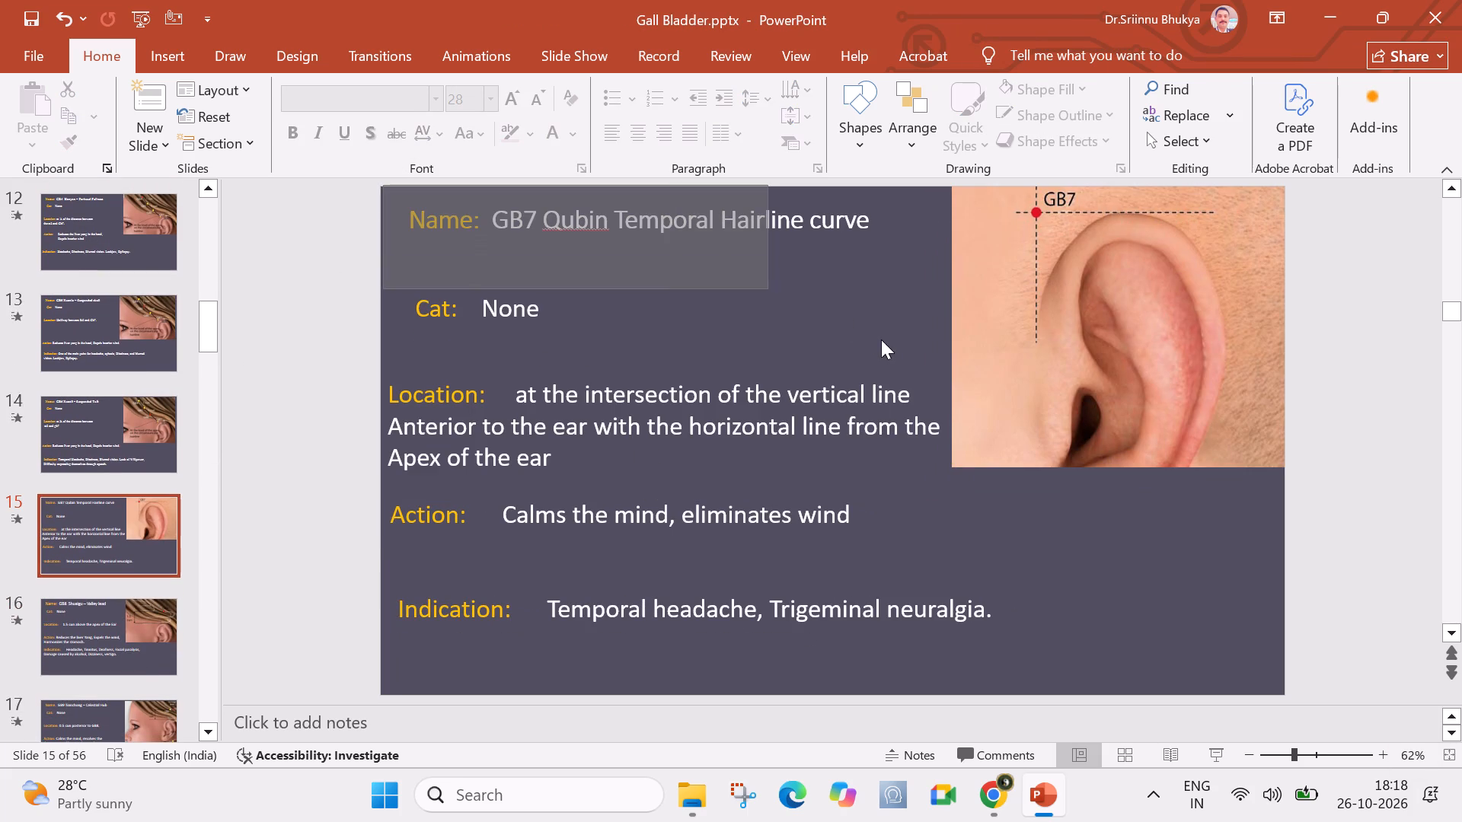
pyautogui.moveTo(881, 339); pyautogui.dragTo(1320, 728)
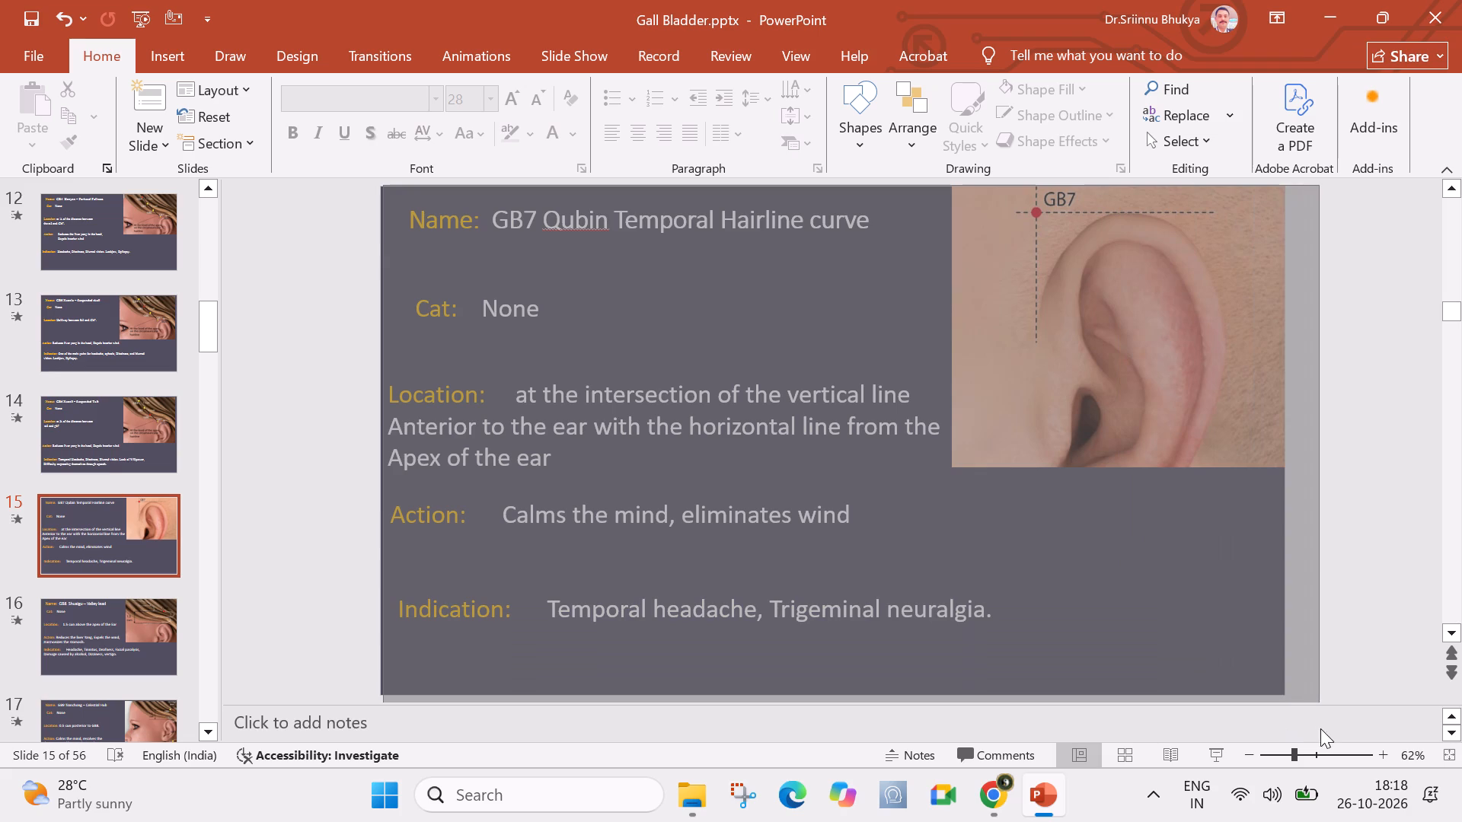
pyautogui.moveTo(1320, 728); pyautogui.dragTo(1288, 711)
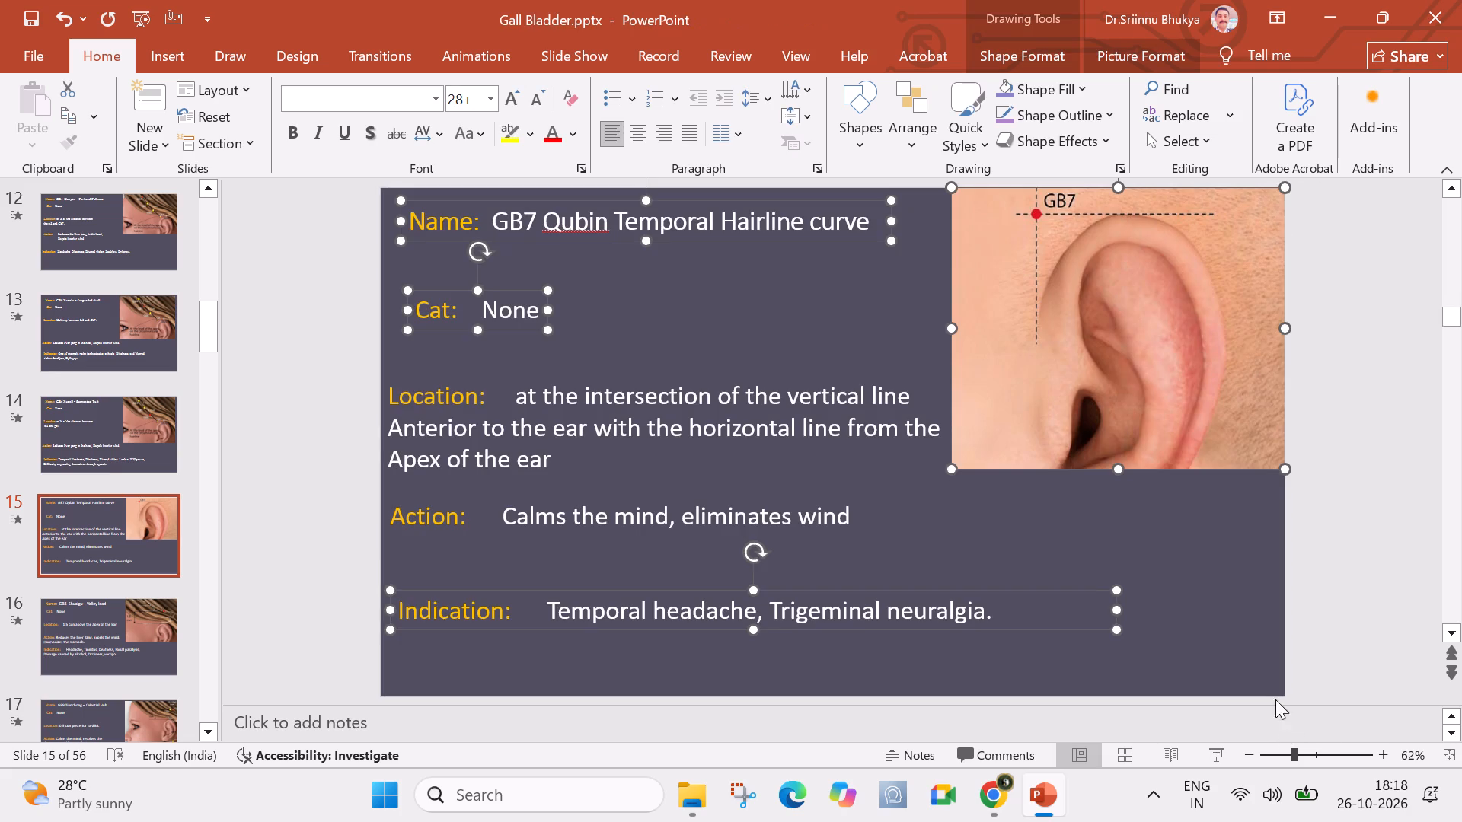
pyautogui.click(436, 98)
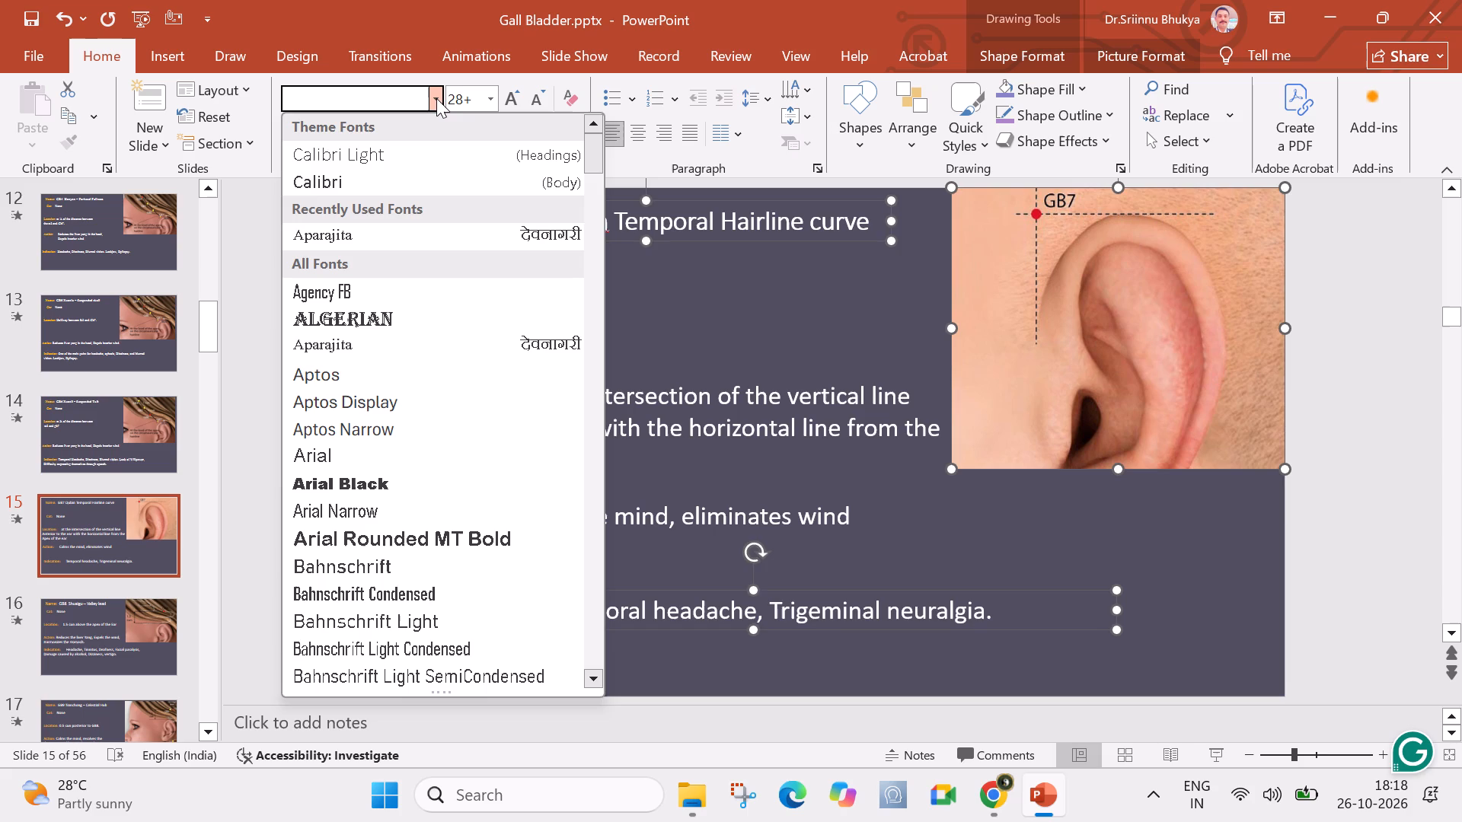
pyautogui.click(332, 234)
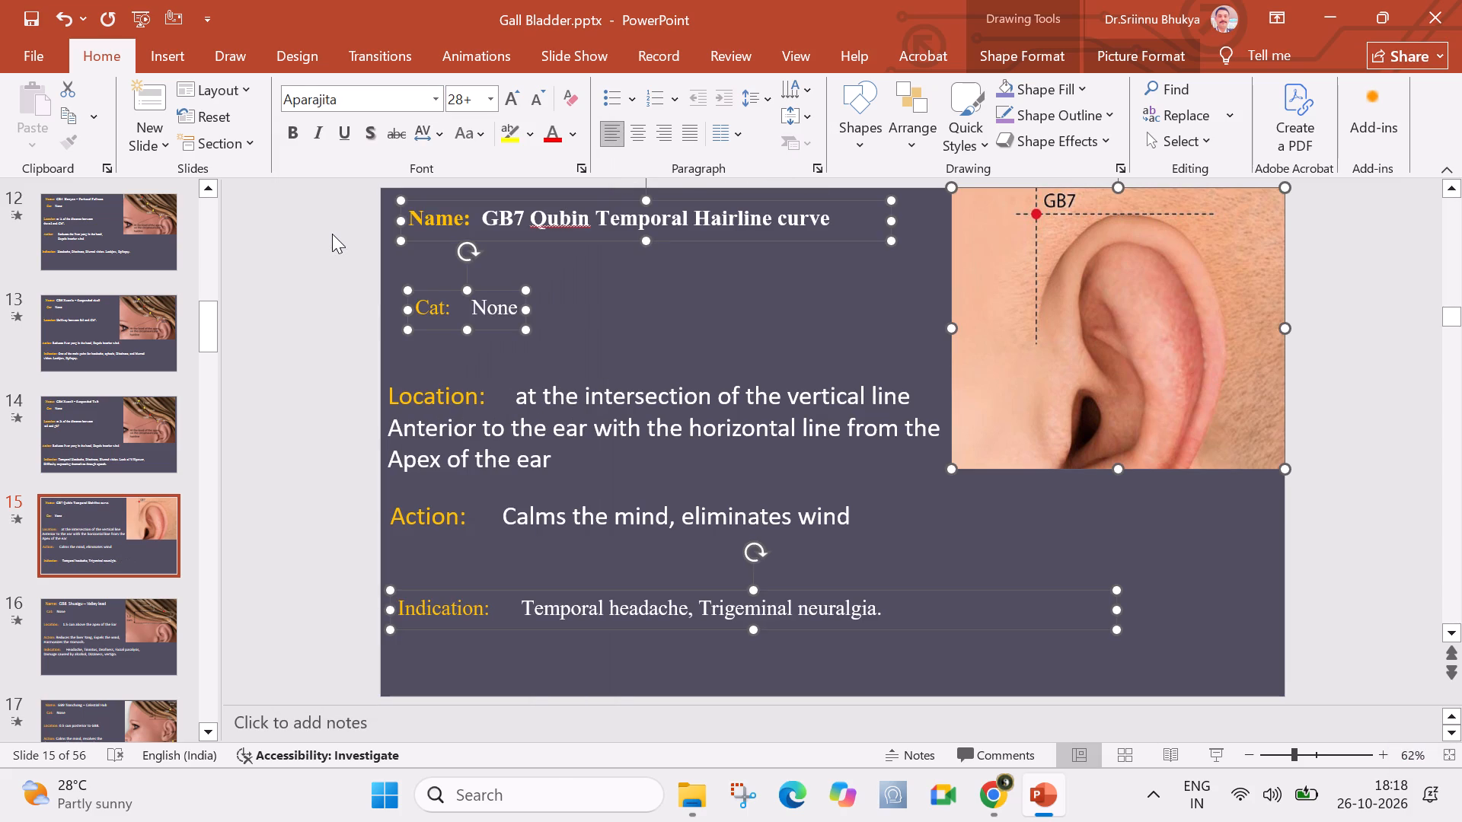
pyautogui.click(439, 420)
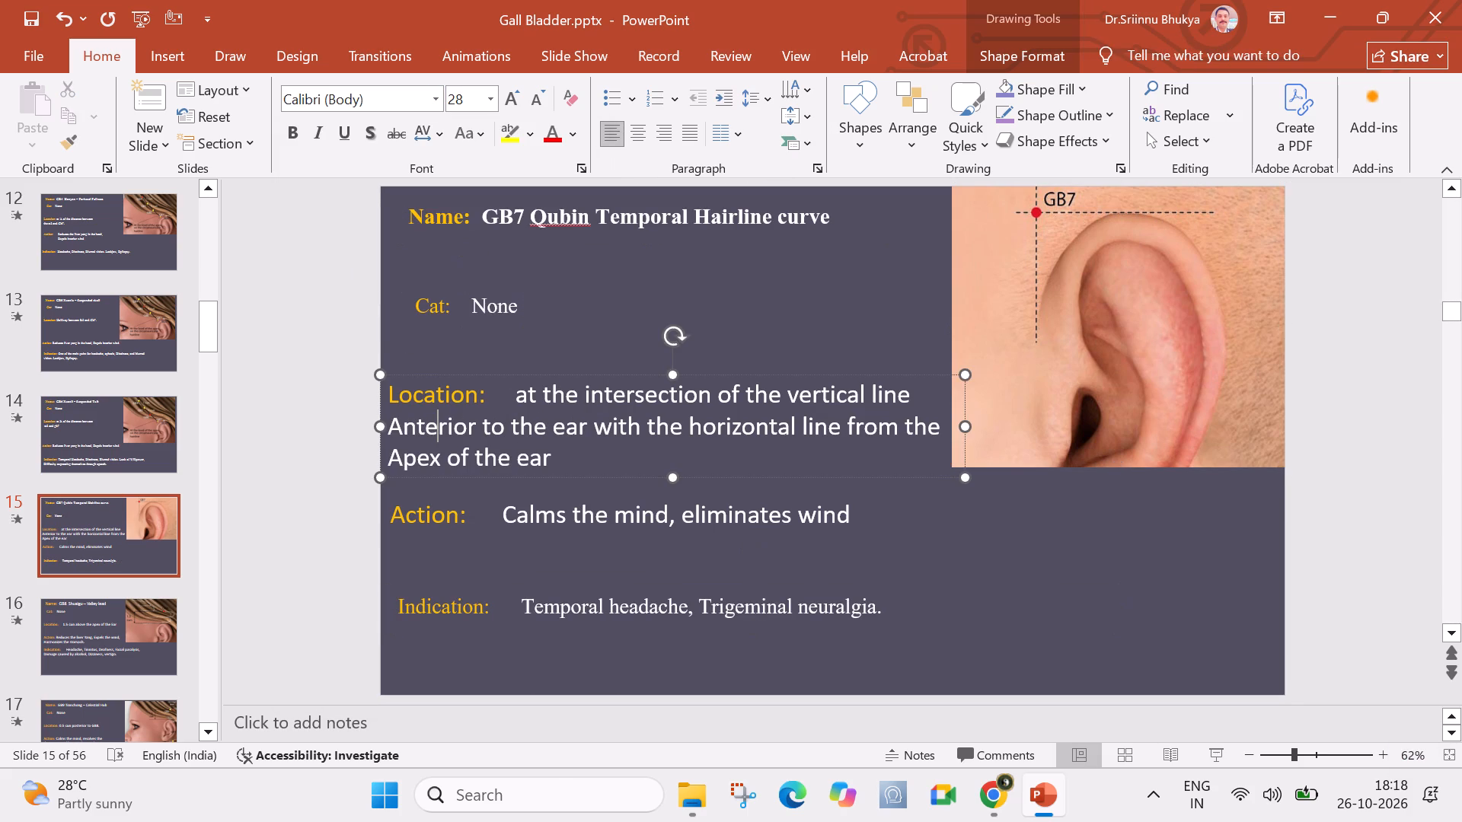
pyautogui.click(438, 480)
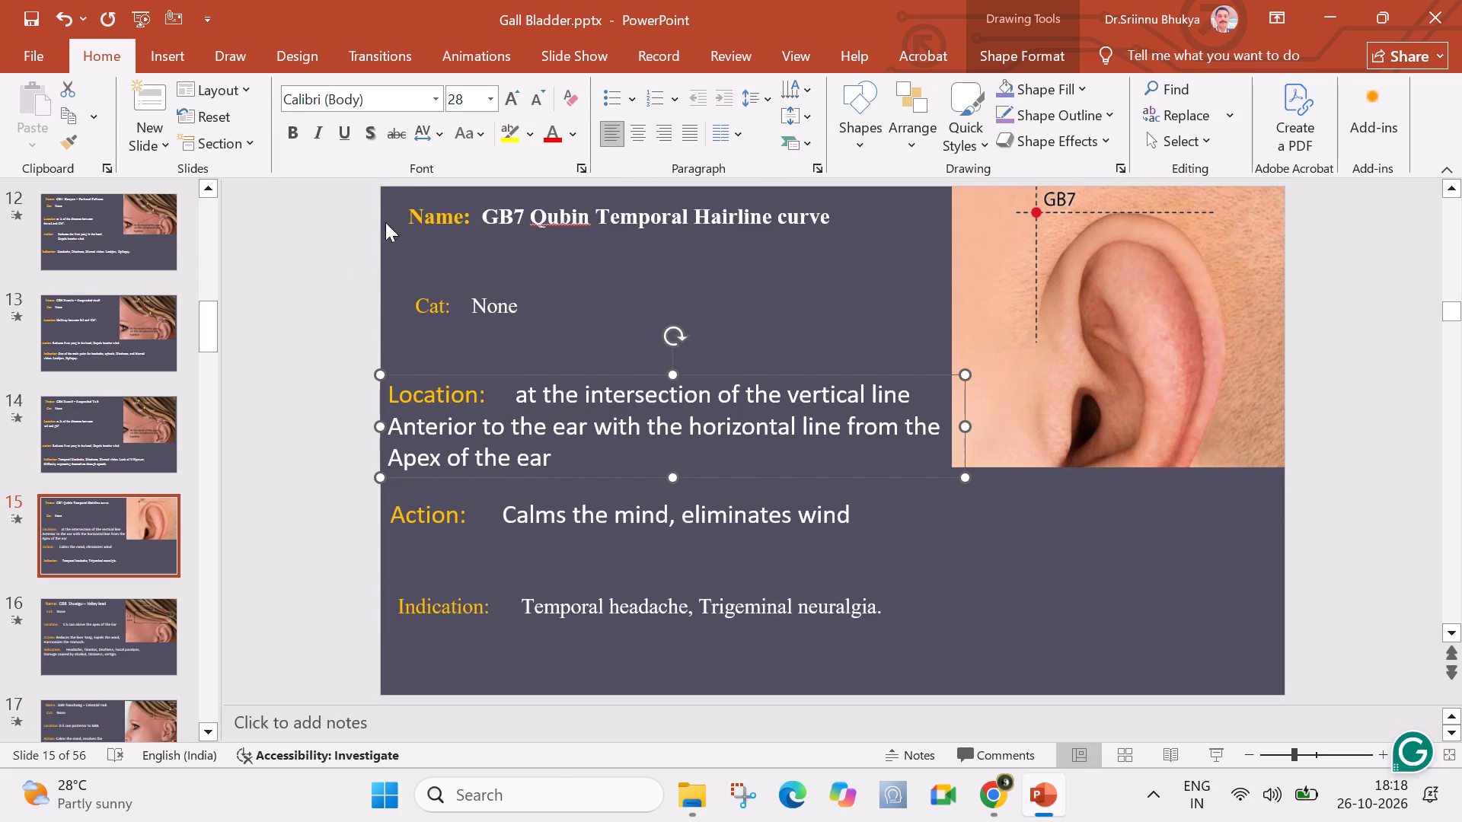
pyautogui.click(436, 99)
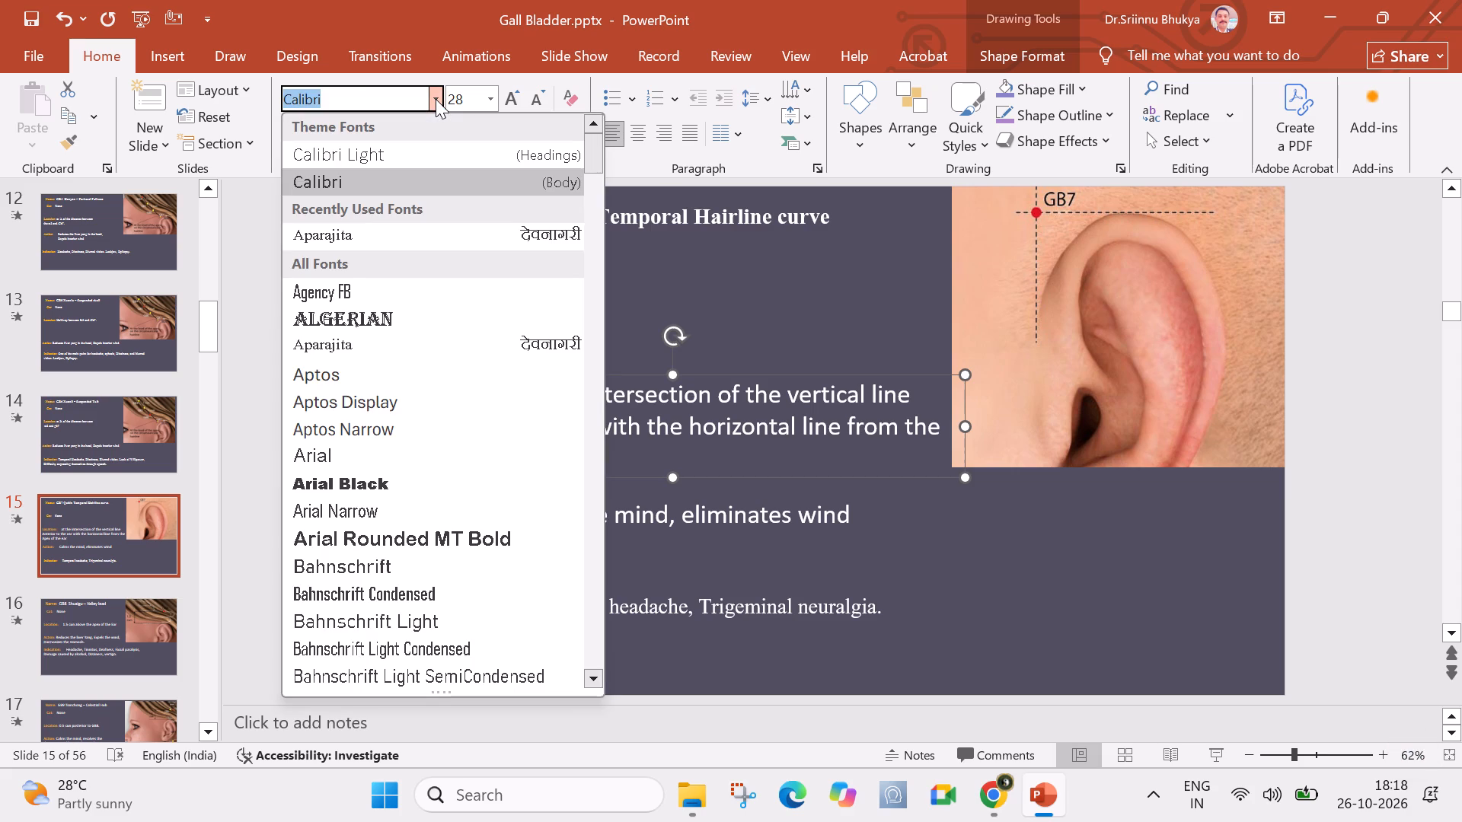
pyautogui.click(391, 240)
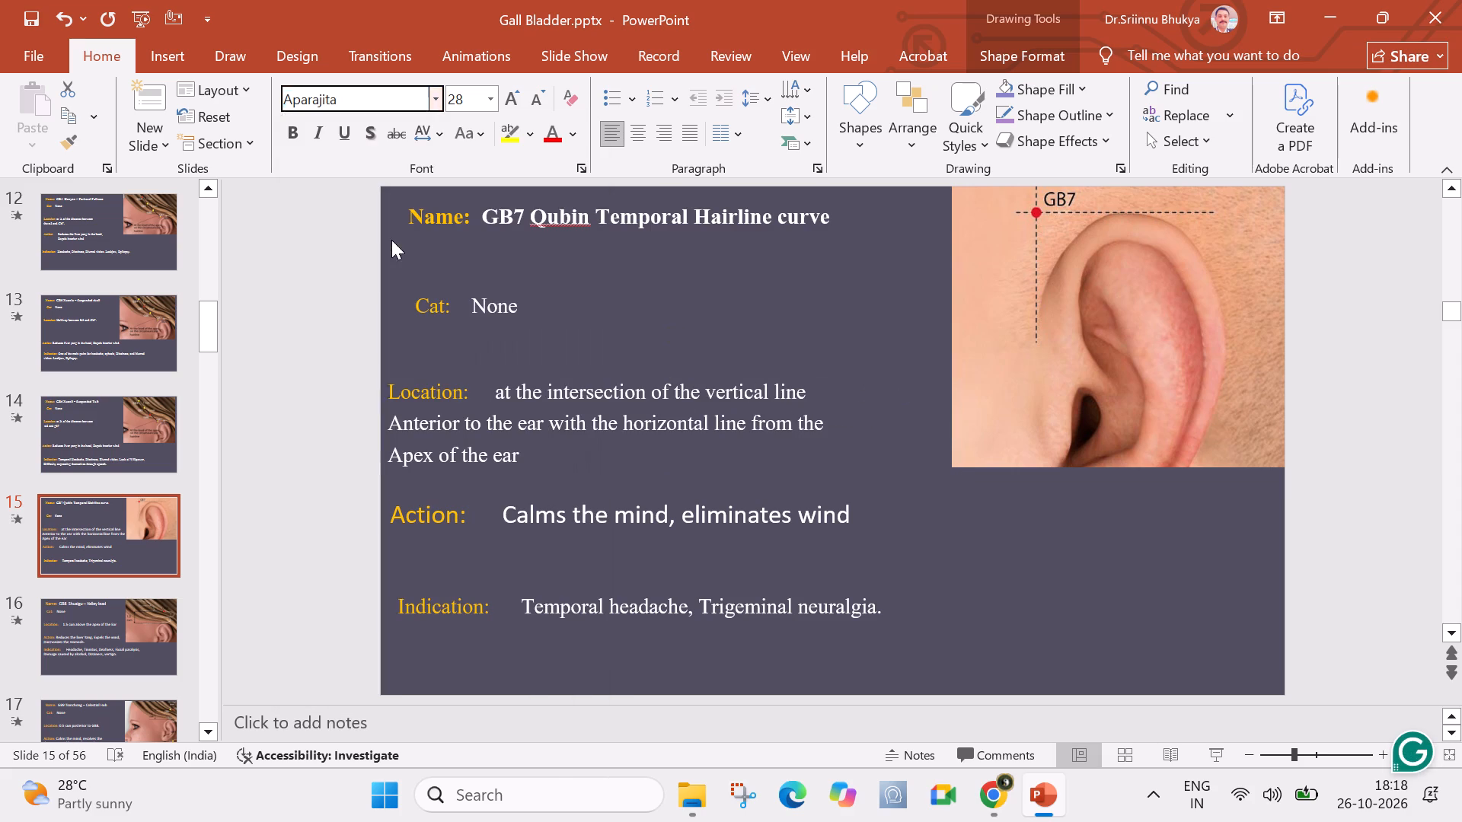
pyautogui.click(512, 541)
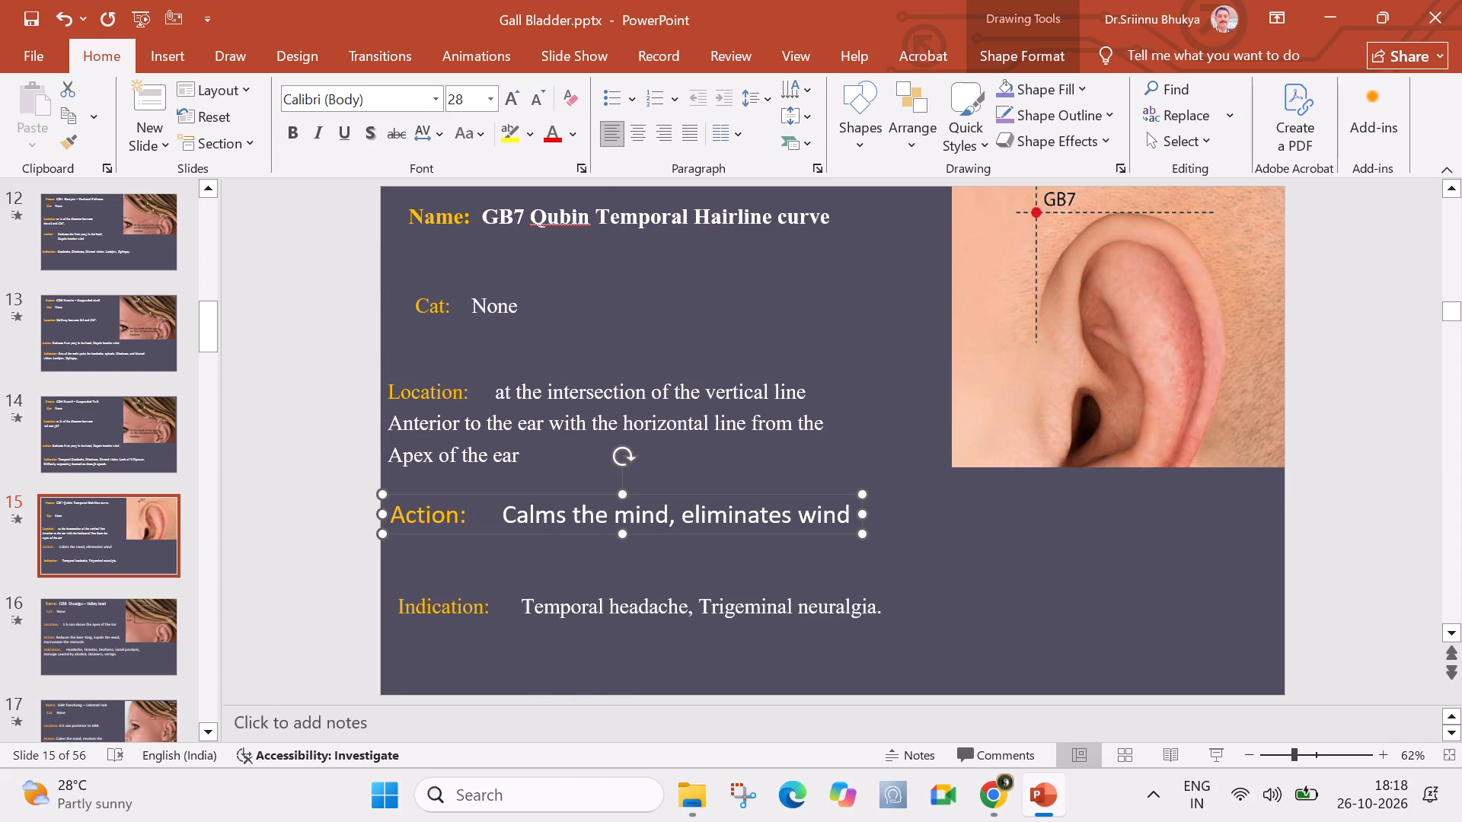
pyautogui.click(433, 93)
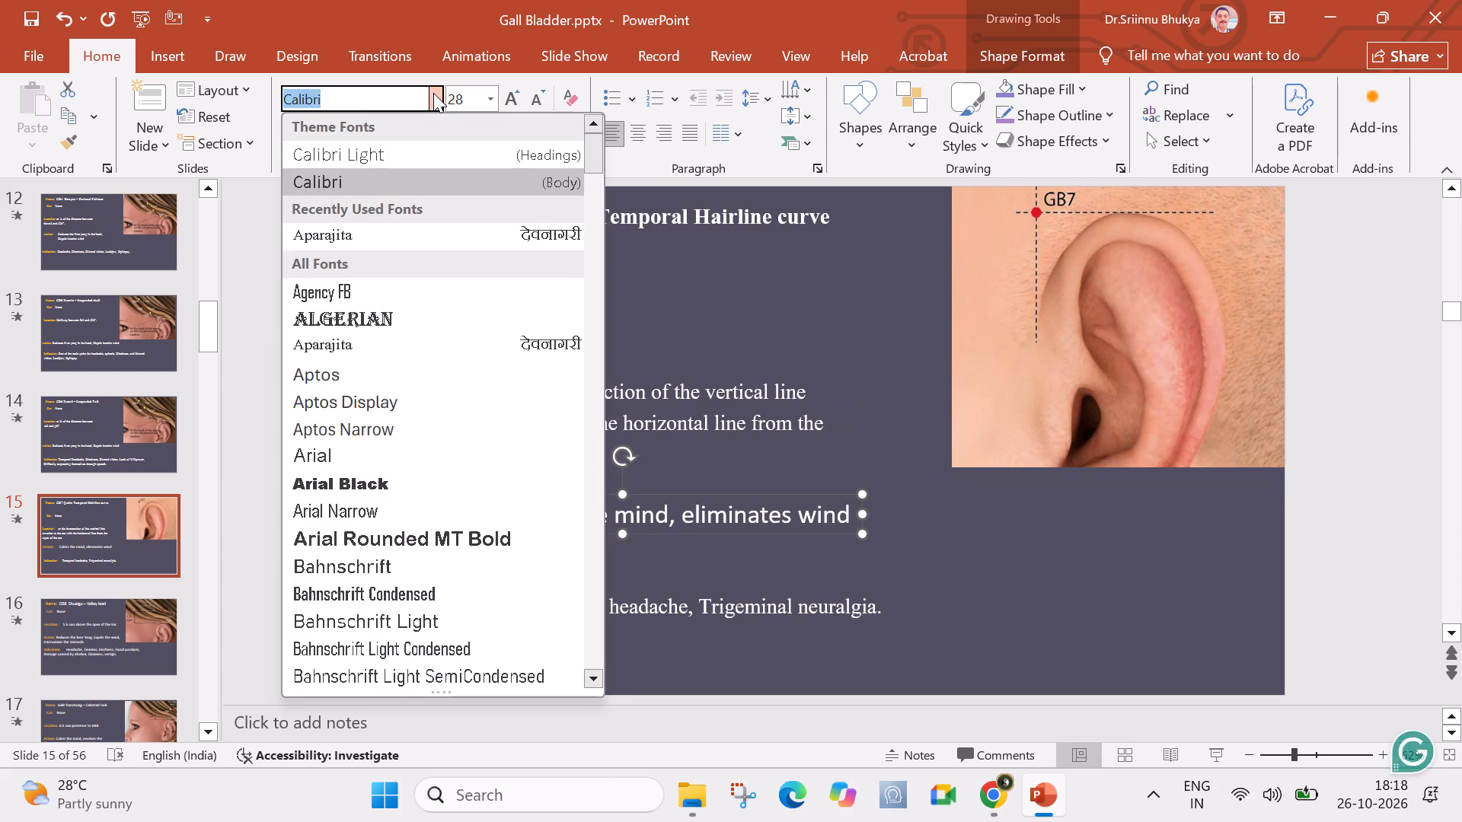
pyautogui.click(385, 236)
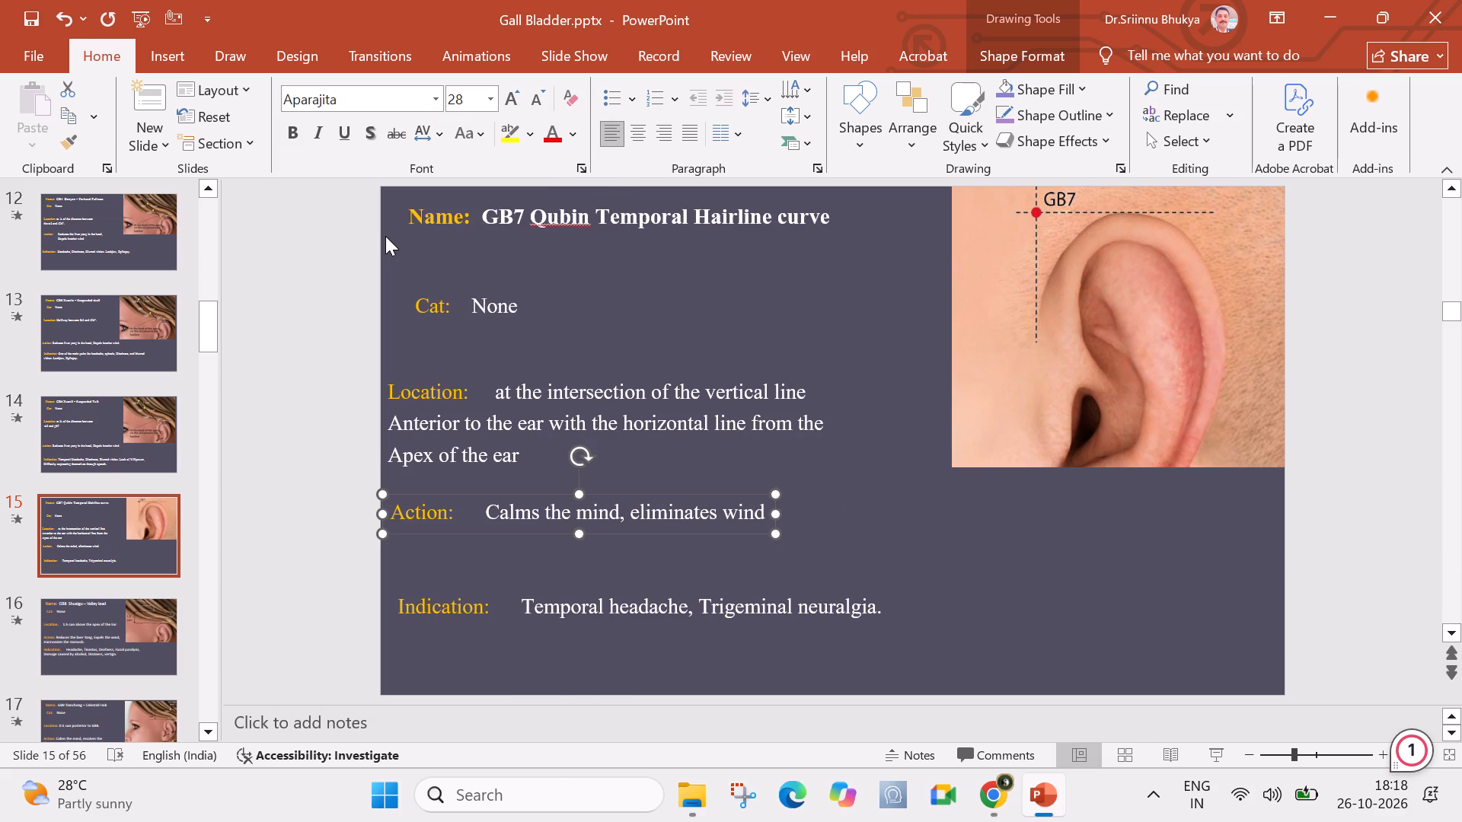
# Change the font of all five text boxes on the GB8 Shuaigu slide to Aparajita.
pyautogui.click(96, 634)
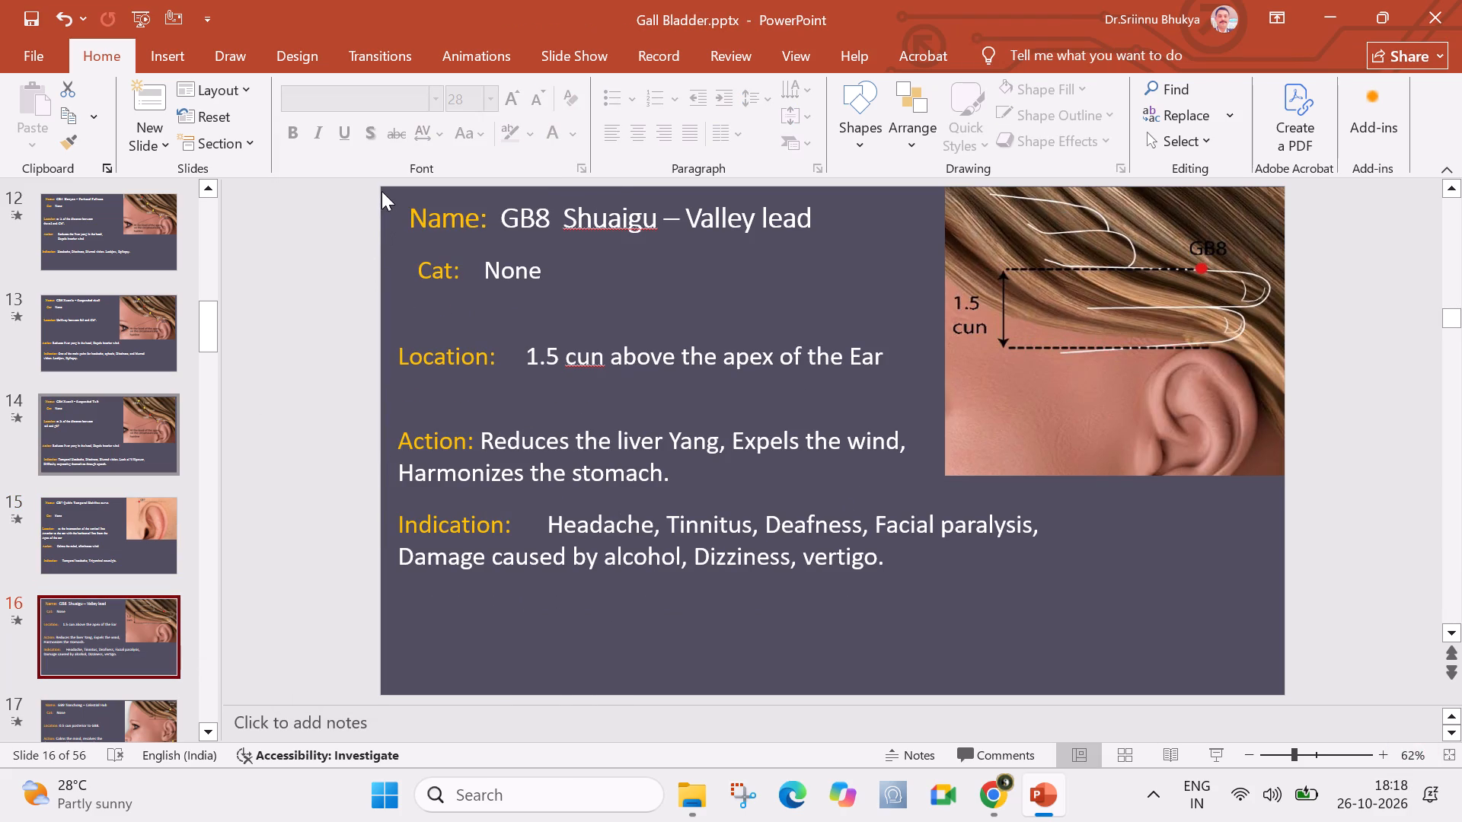
pyautogui.click(383, 190)
pyautogui.moveTo(383, 190); pyautogui.dragTo(818, 270)
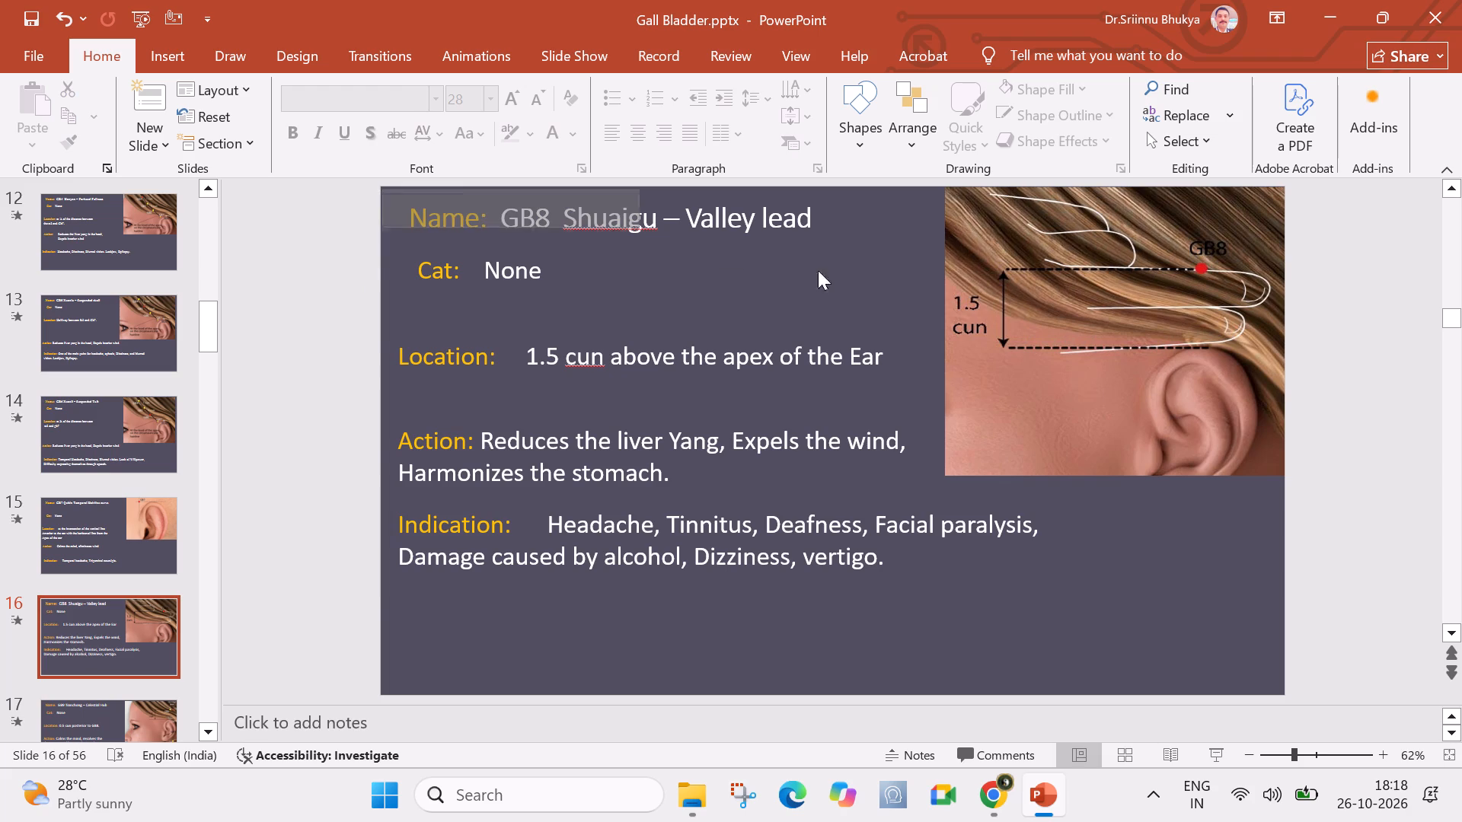
pyautogui.moveTo(818, 270); pyautogui.dragTo(1278, 712)
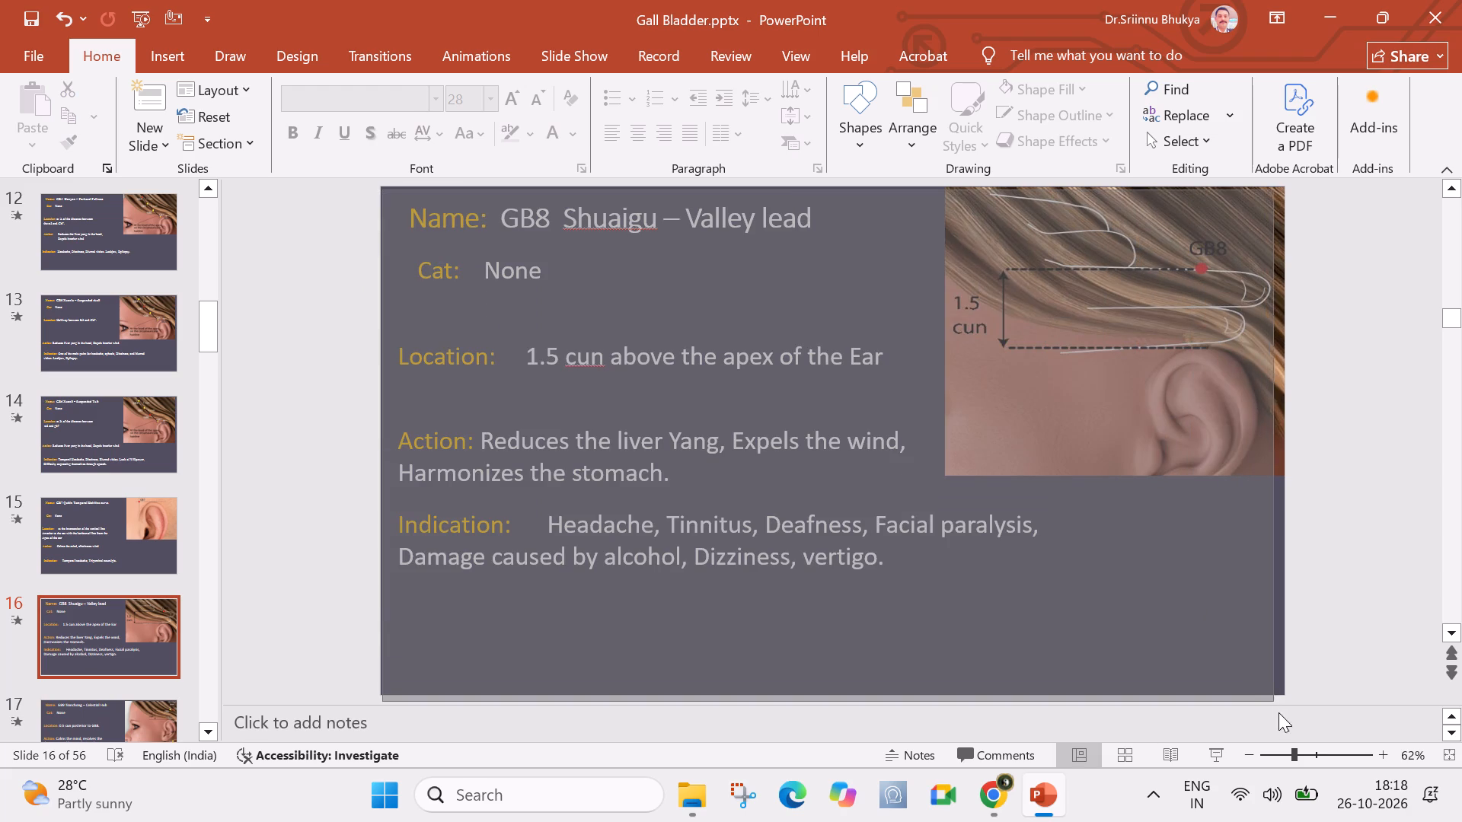
pyautogui.moveTo(1278, 712); pyautogui.dragTo(1291, 708)
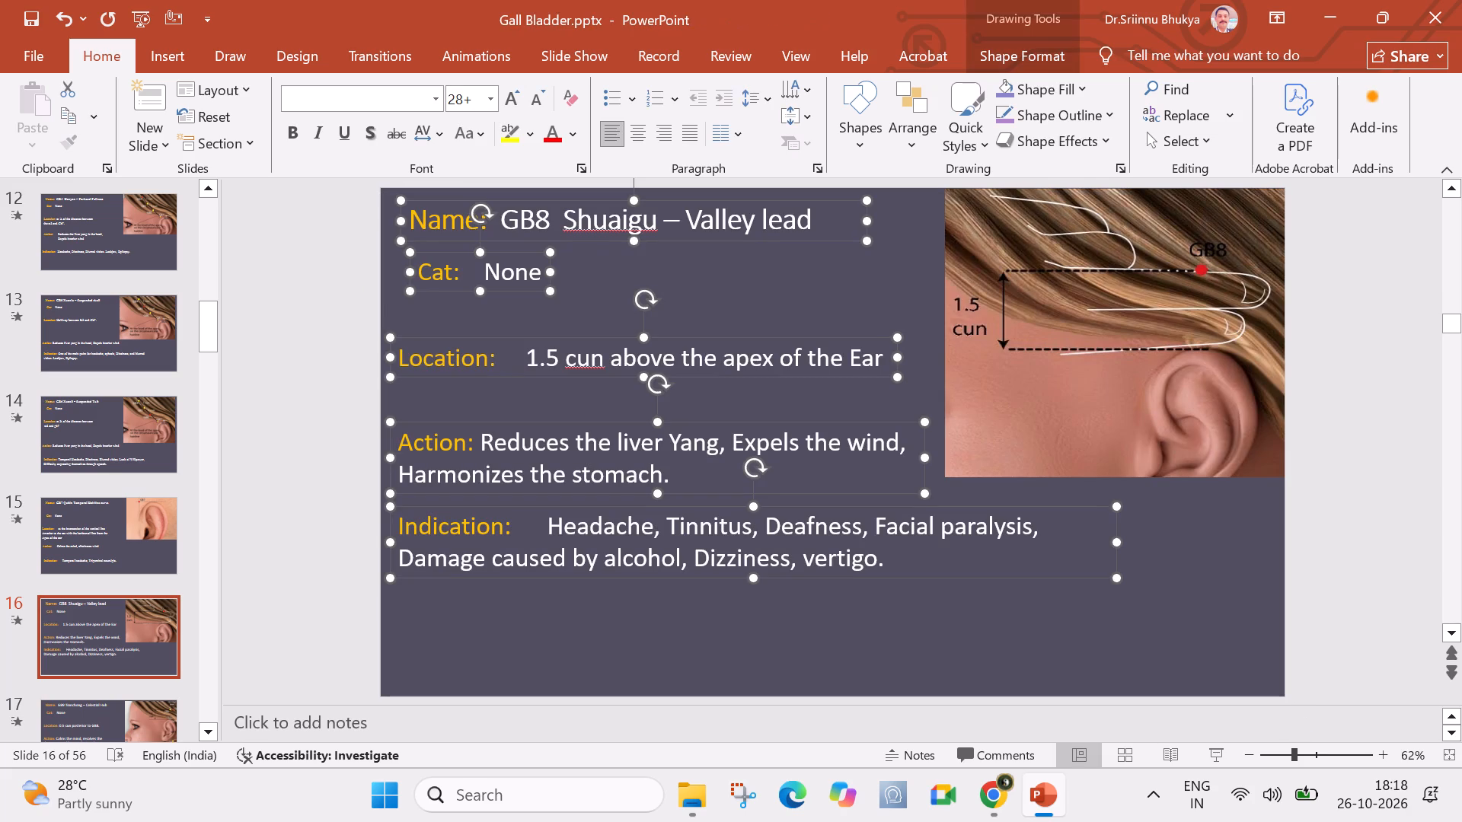
pyautogui.click(438, 97)
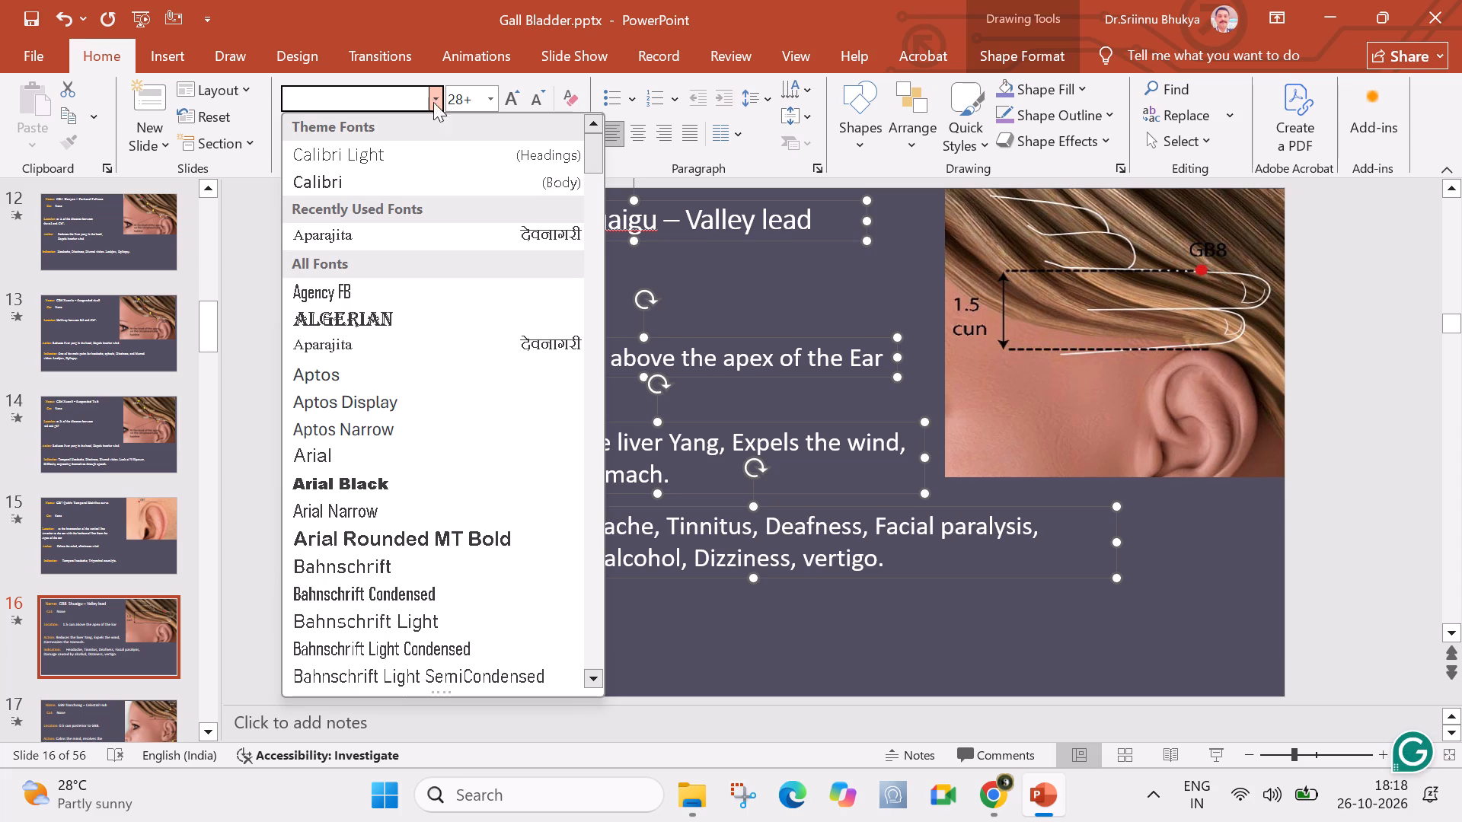
pyautogui.click(354, 241)
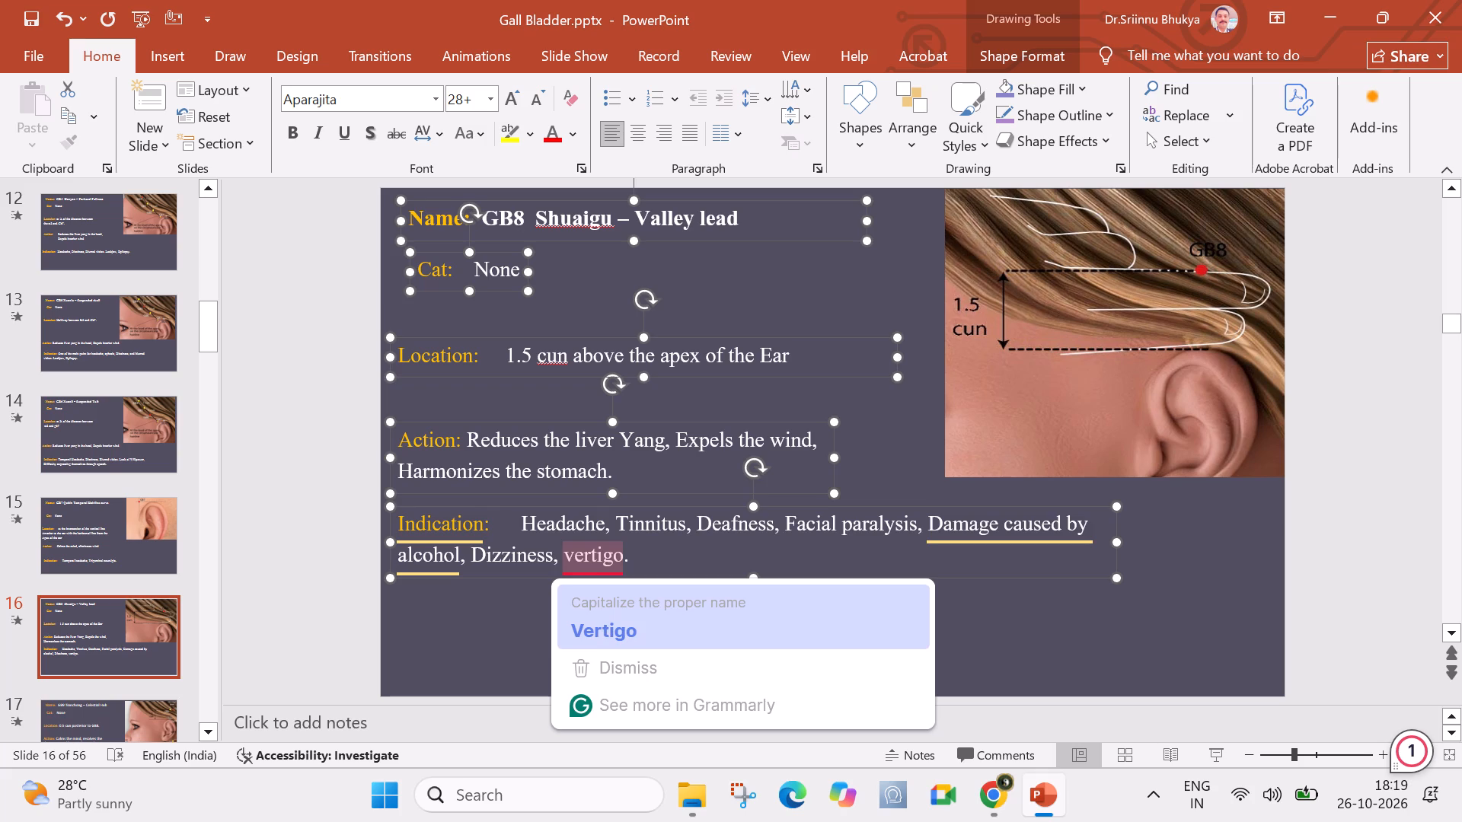
# Apply the Grammarly suggestion to capitalize "Vertigo" in the Indication text of the GB8 slide.
pyautogui.click(603, 629)
pyautogui.hotkey('shift', 'Right')
pyautogui.hotkey('shift', 'Right')
pyautogui.hotkey('shift', 'Right')
pyautogui.hotkey('shift', 'Right')
pyautogui.hotkey('shift', 'Right')
pyautogui.hotkey('shift', 'Right')
pyautogui.hotkey('shift', 'Right')
pyautogui.write('Vertigo')
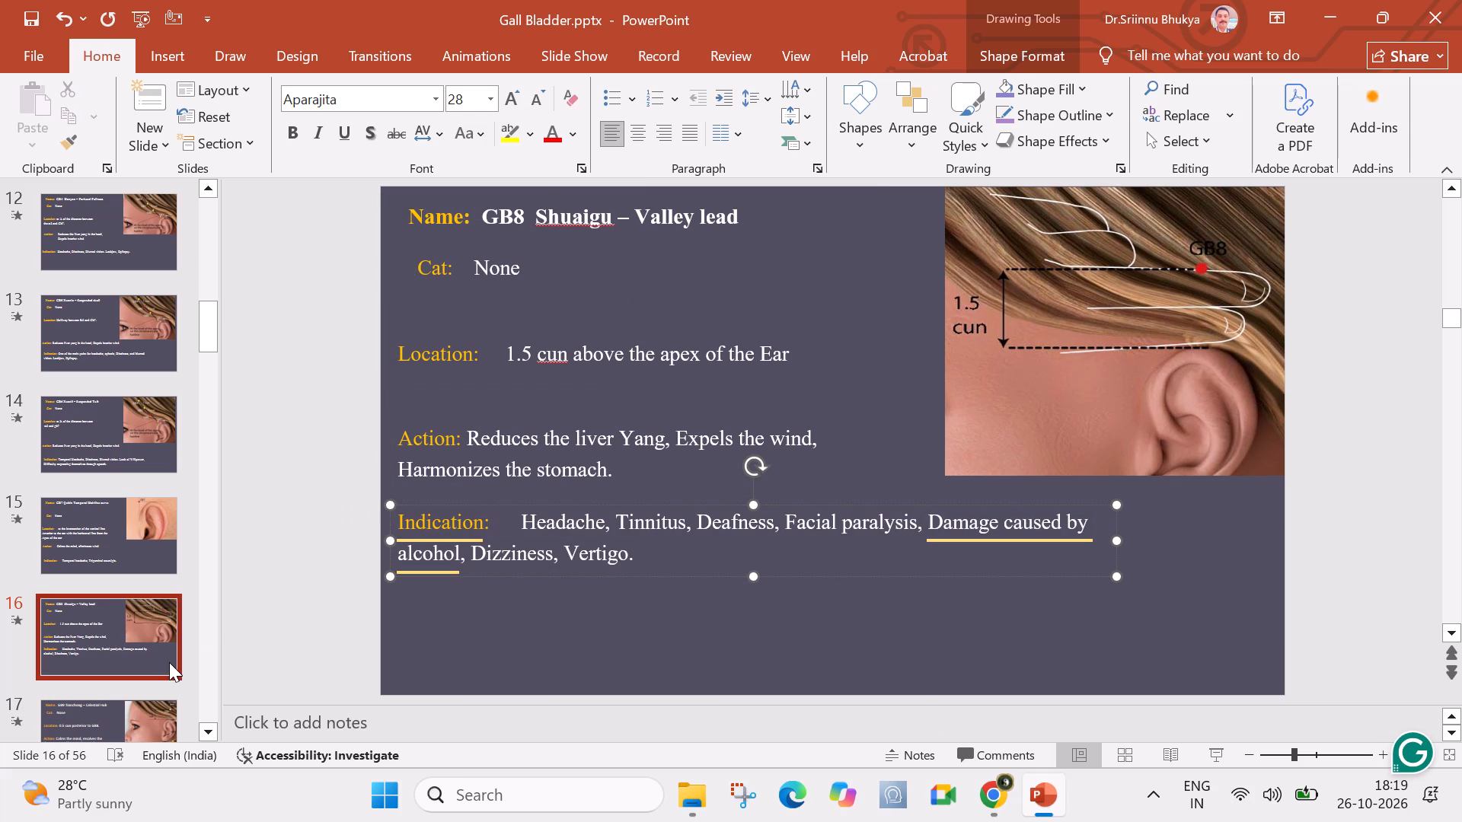
# On the GB9 Tianchong slide, change the font of the Name, Cat, Location, Action and Indication text to Aparajita.
pyautogui.click(118, 722)
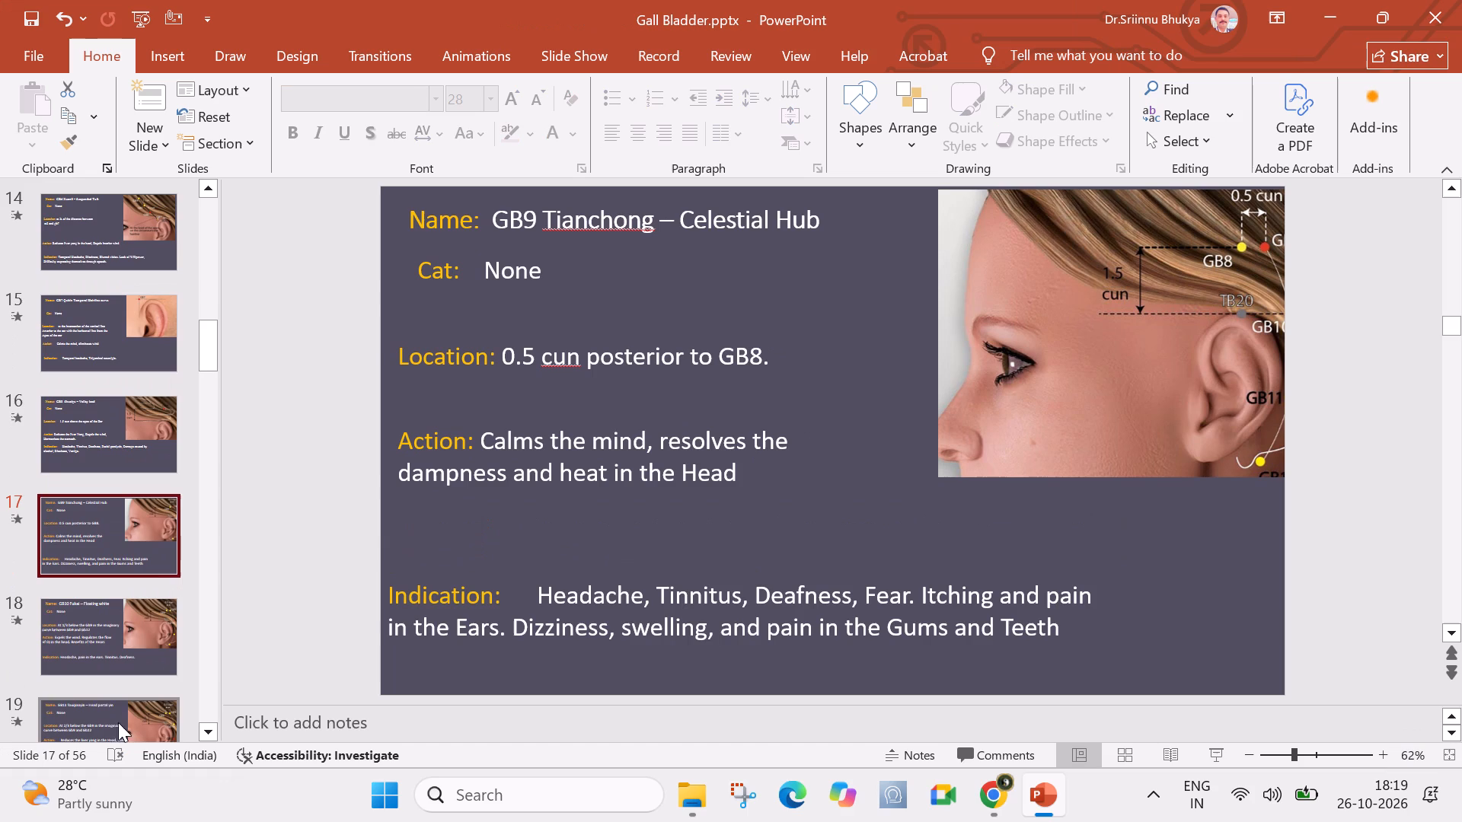
pyautogui.click(388, 189)
pyautogui.moveTo(388, 189); pyautogui.dragTo(959, 353)
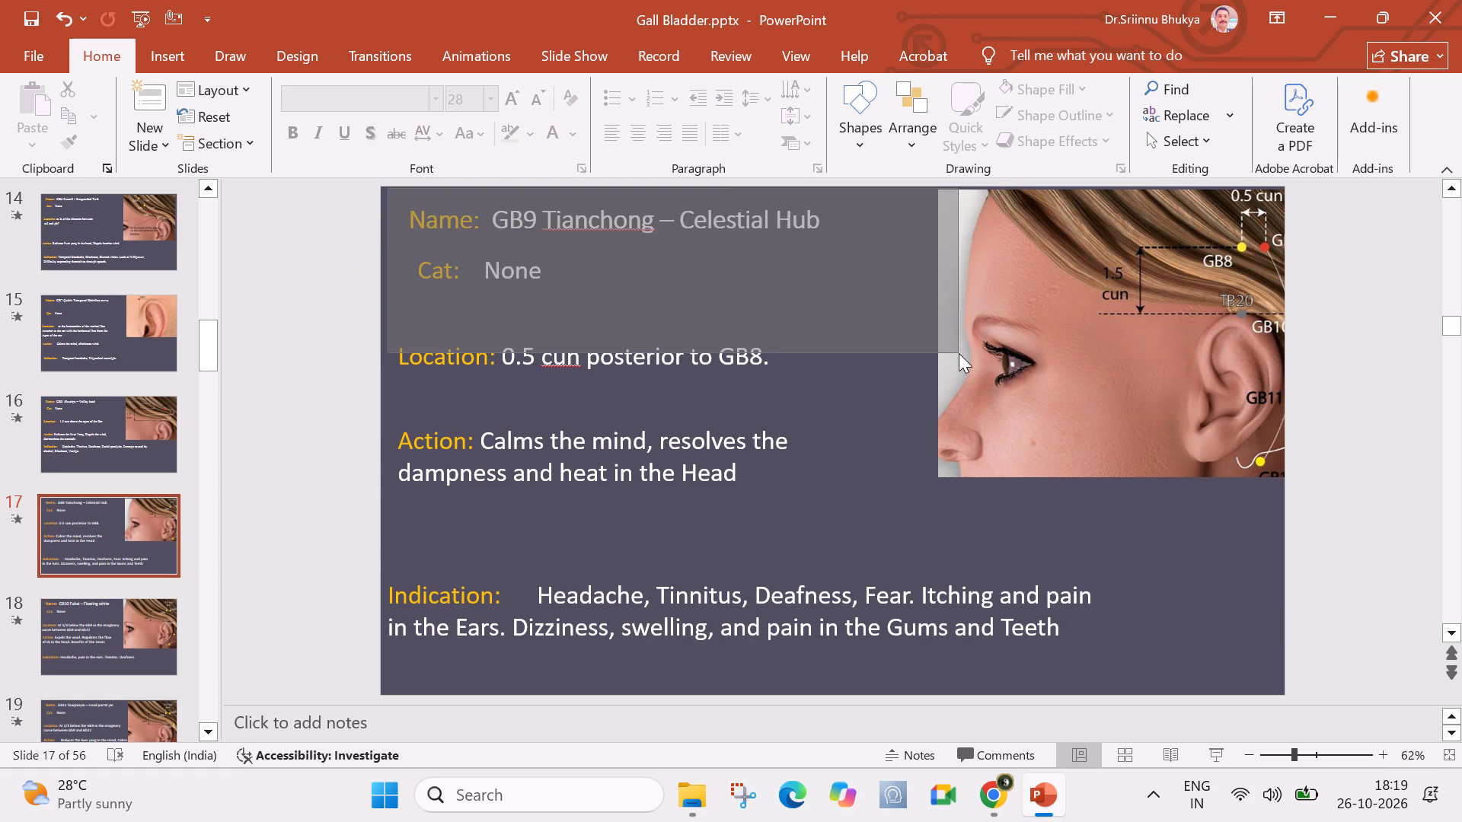
pyautogui.moveTo(959, 353); pyautogui.dragTo(1152, 639)
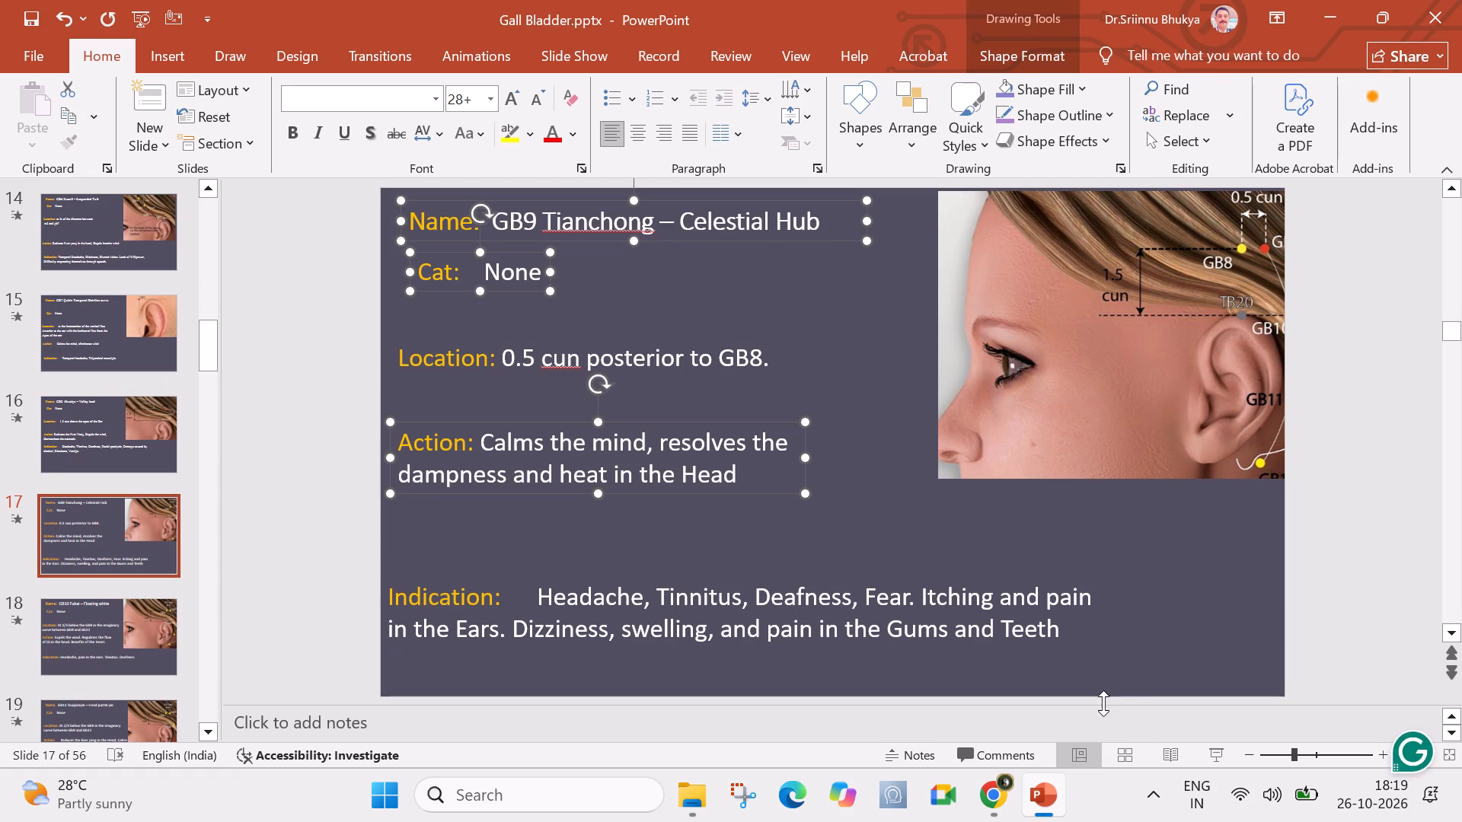
pyautogui.click(1130, 565)
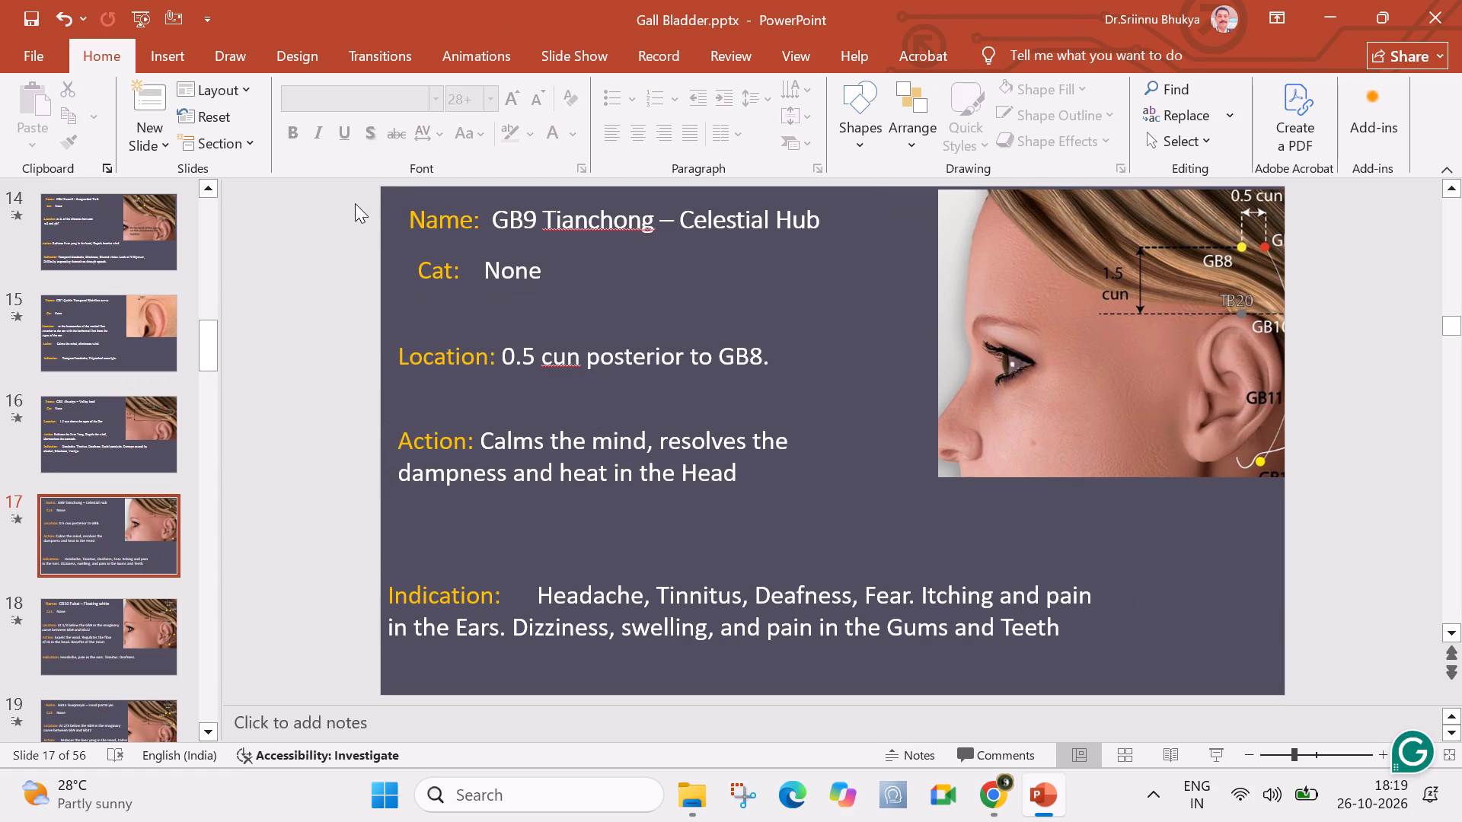
pyautogui.click(383, 193)
pyautogui.moveTo(383, 193); pyautogui.dragTo(1377, 821)
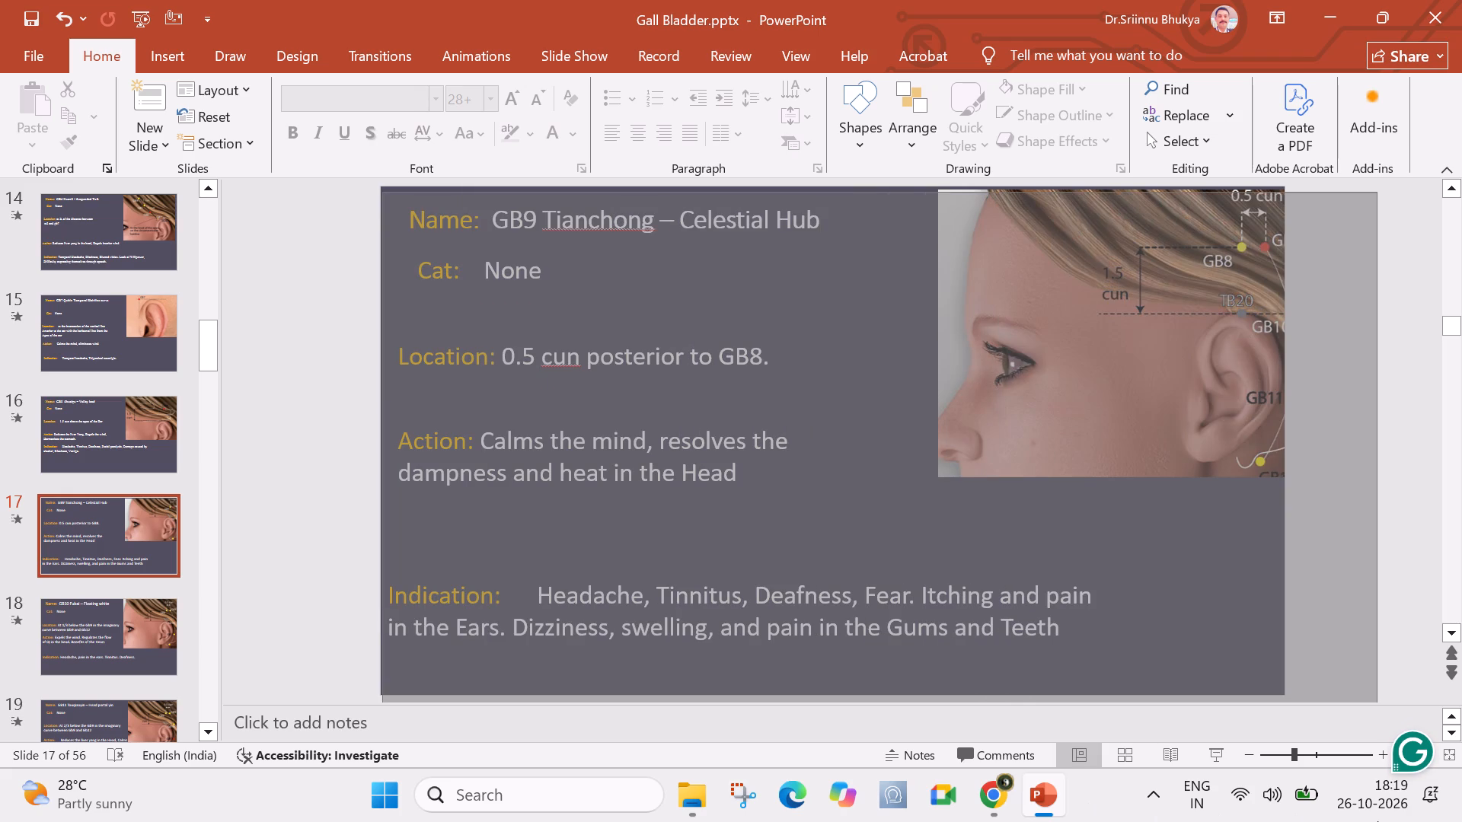
pyautogui.moveTo(1377, 821); pyautogui.dragTo(1368, 787)
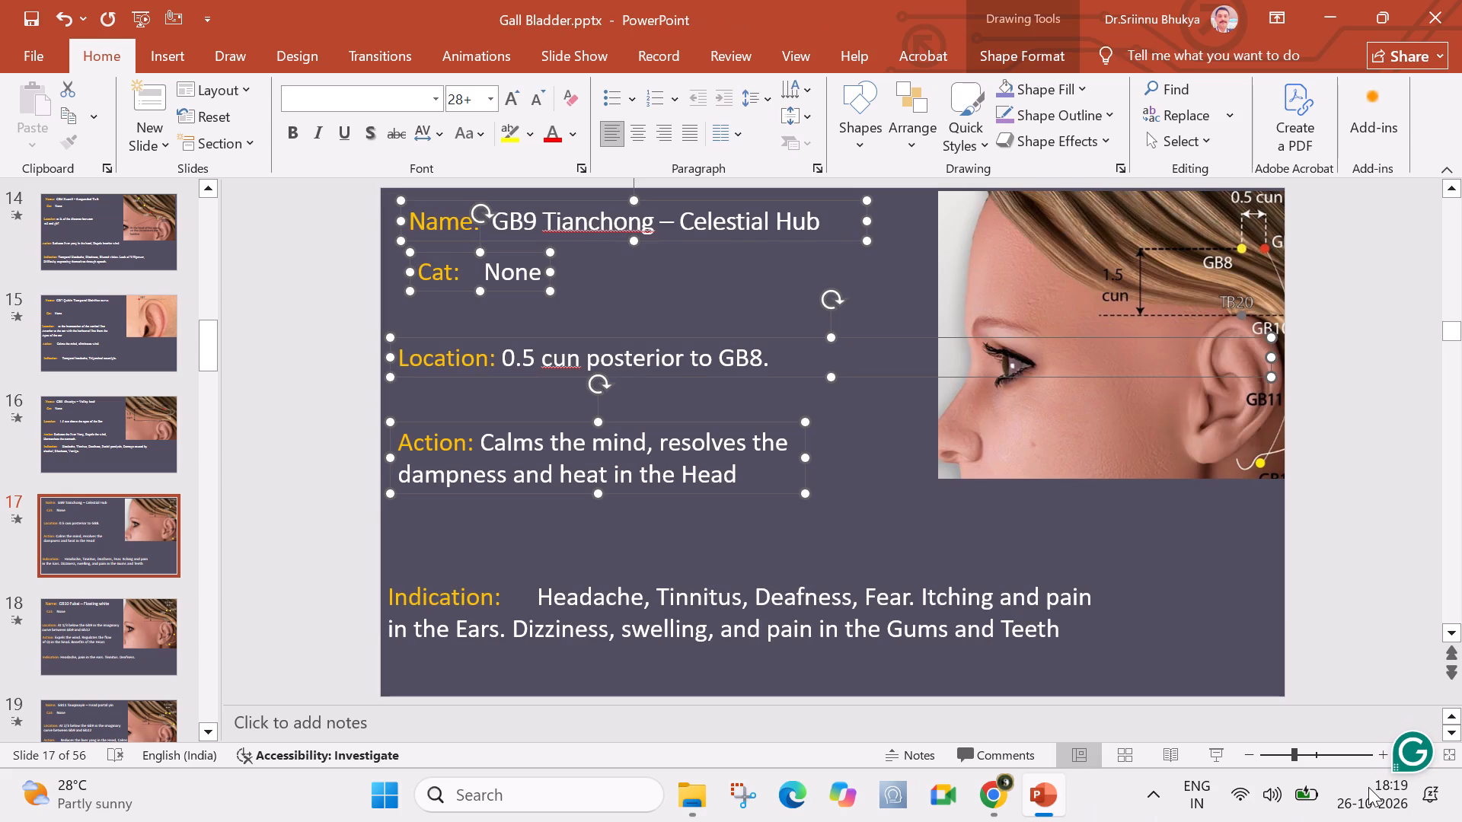
pyautogui.click(439, 100)
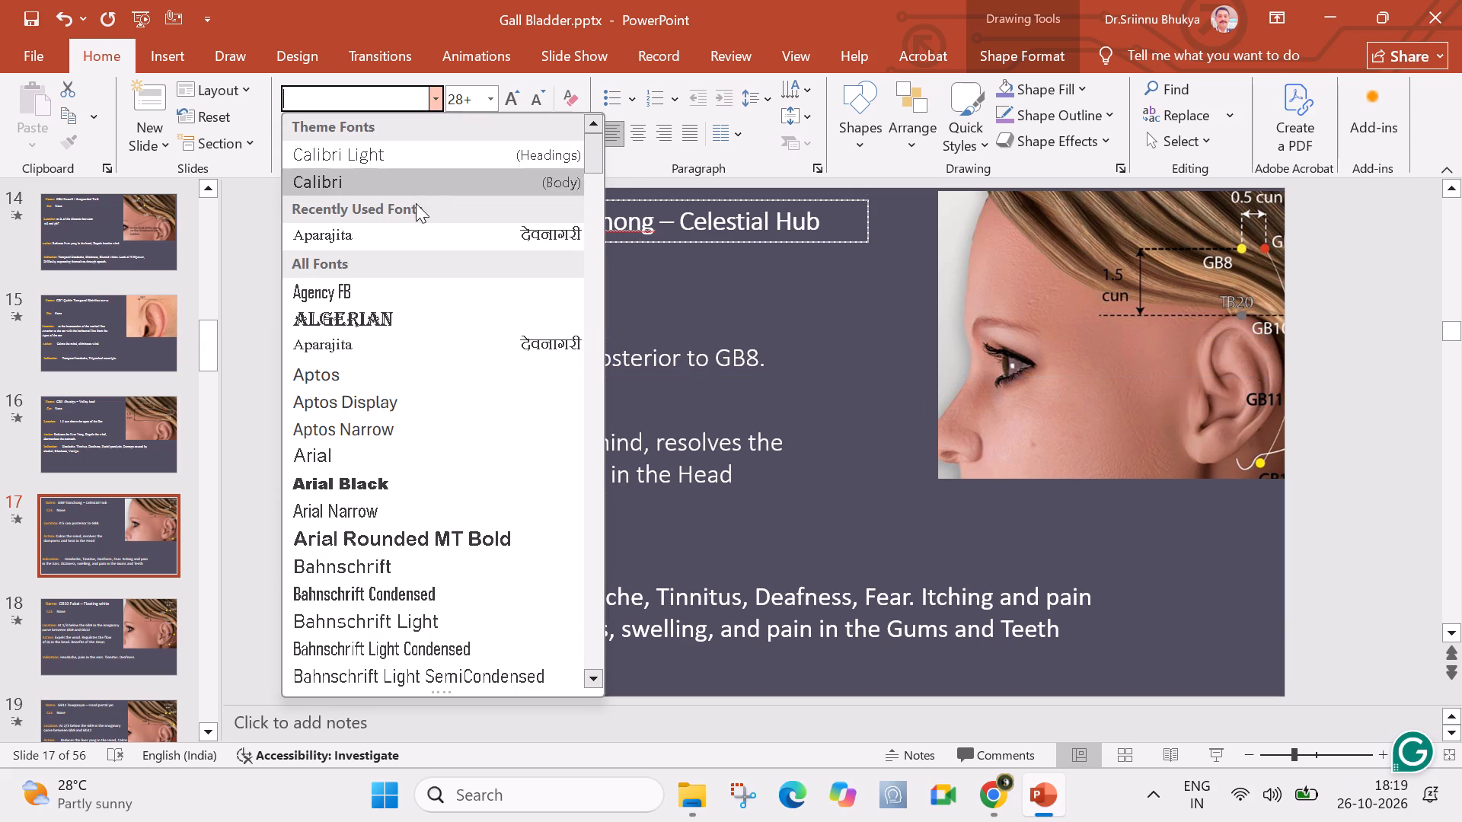
pyautogui.click(404, 241)
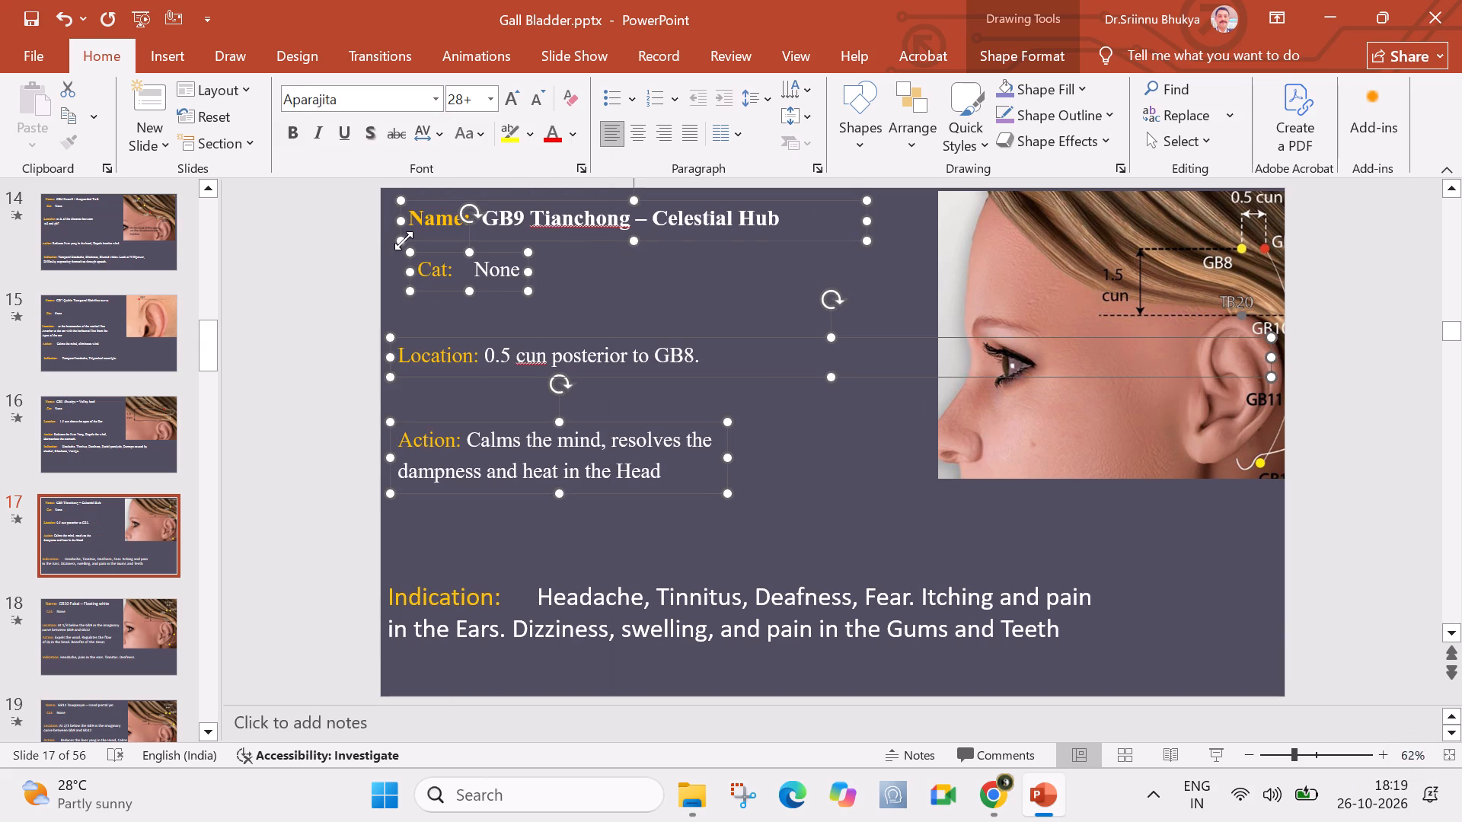
pyautogui.click(503, 638)
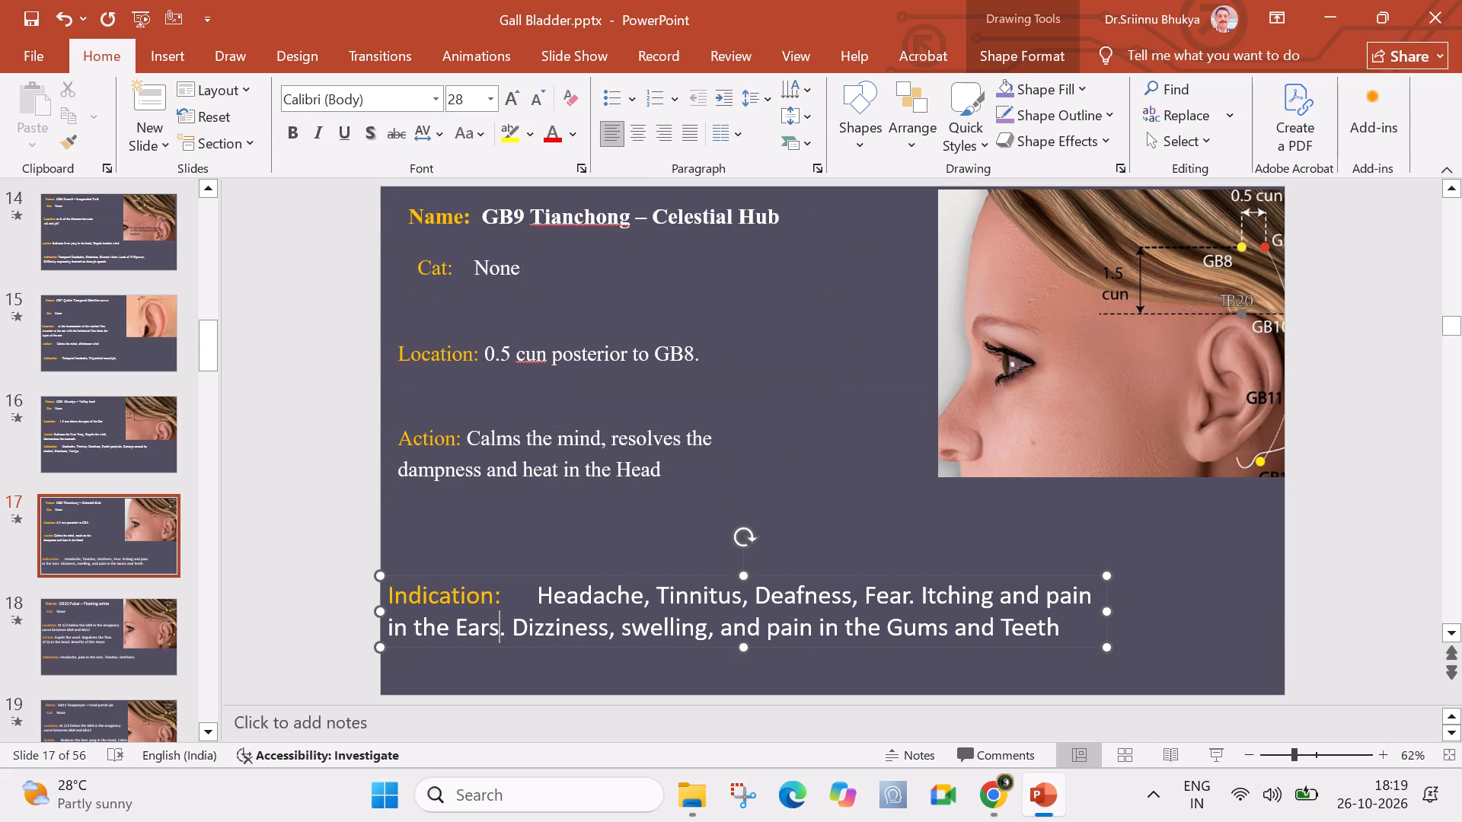
pyautogui.click(491, 648)
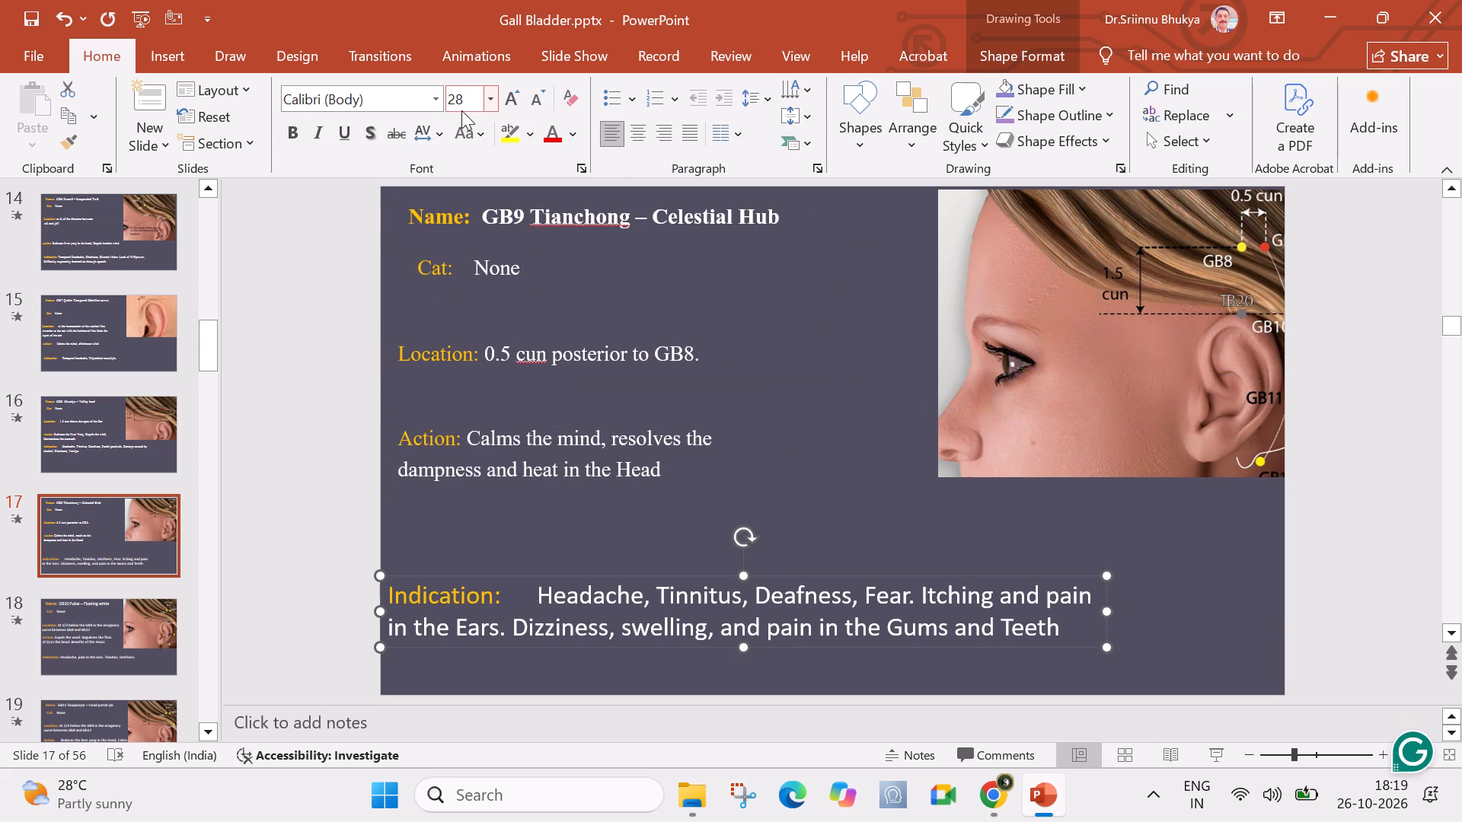
pyautogui.click(436, 97)
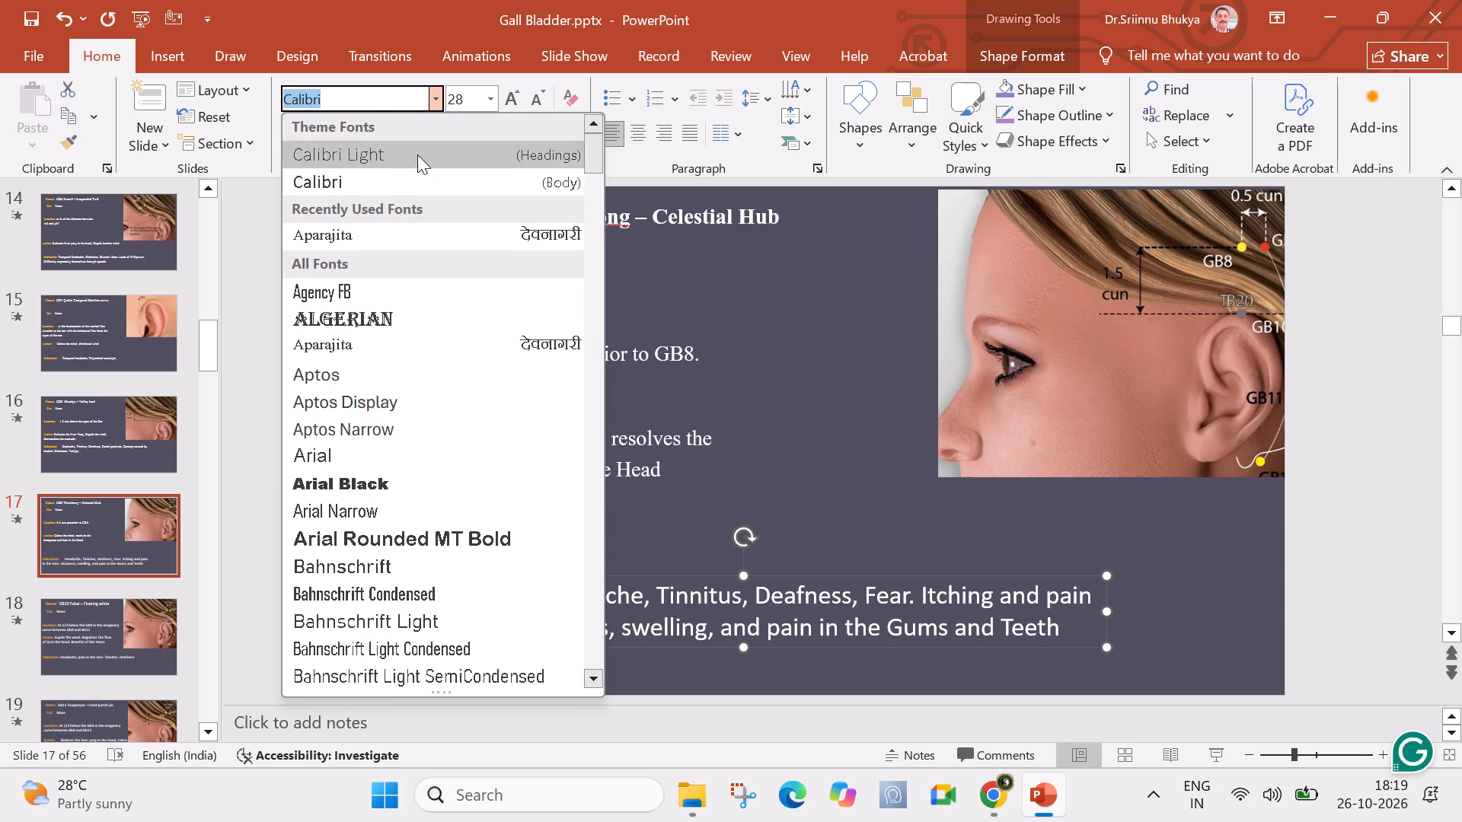
pyautogui.click(384, 234)
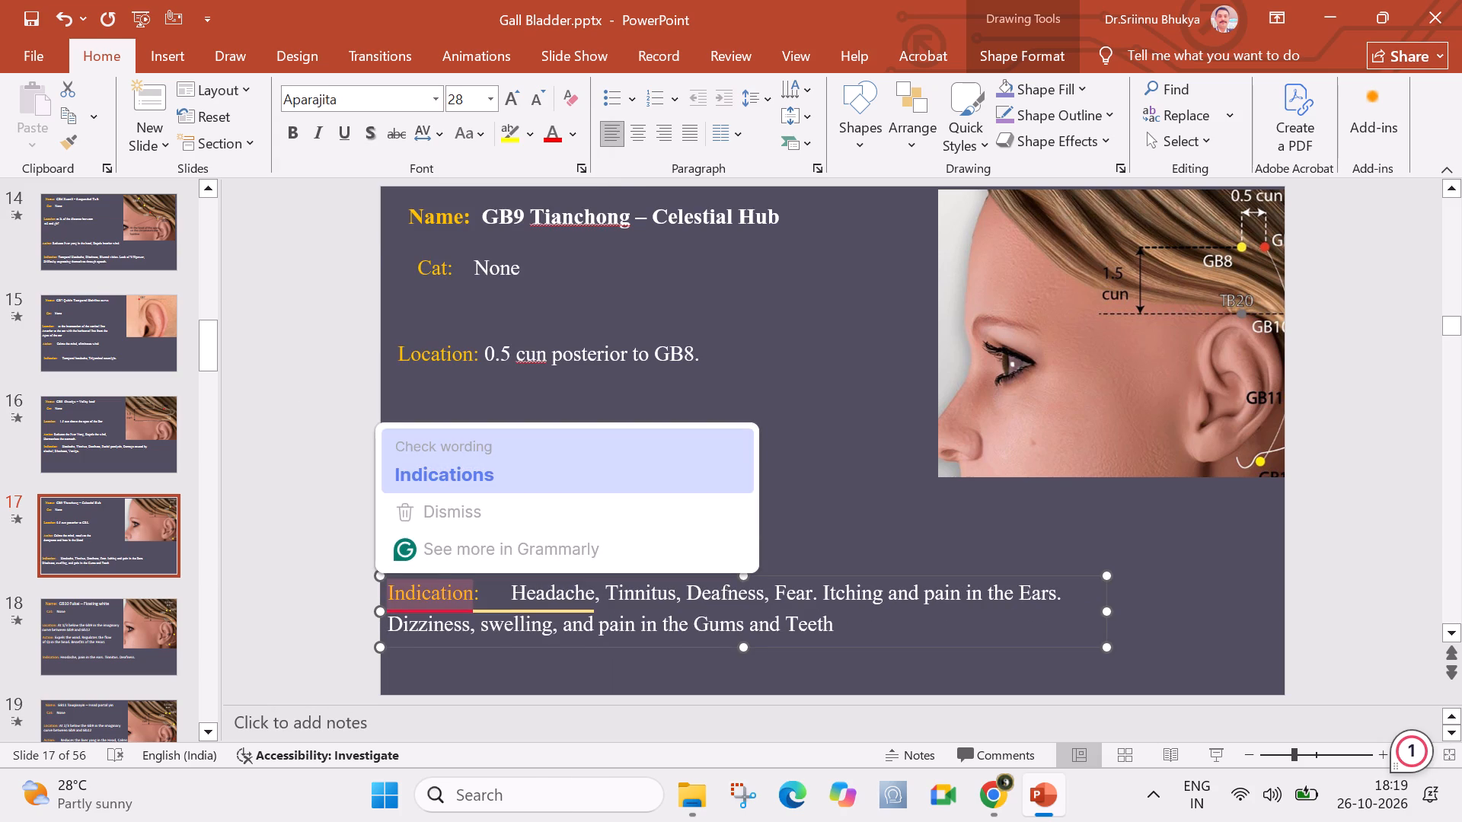
# Apply the Grammarly suggestion to change the "Indication" label to "Indications" on the GB9 slide.
pyautogui.click(452, 471)
pyautogui.hotkey('shift', 'Right')
pyautogui.hotkey('shift', 'Right')
pyautogui.hotkey('shift', 'Right')
pyautogui.hotkey('shift', 'Right')
pyautogui.hotkey('shift', 'Right')
pyautogui.hotkey('shift', 'Right')
pyautogui.hotkey('shift', 'Right')
pyautogui.hotkey('shift', 'Right')
pyautogui.hotkey('shift', 'Right')
pyautogui.hotkey('shift', 'Right')
pyautogui.write('Ind')
pyautogui.write('ications')
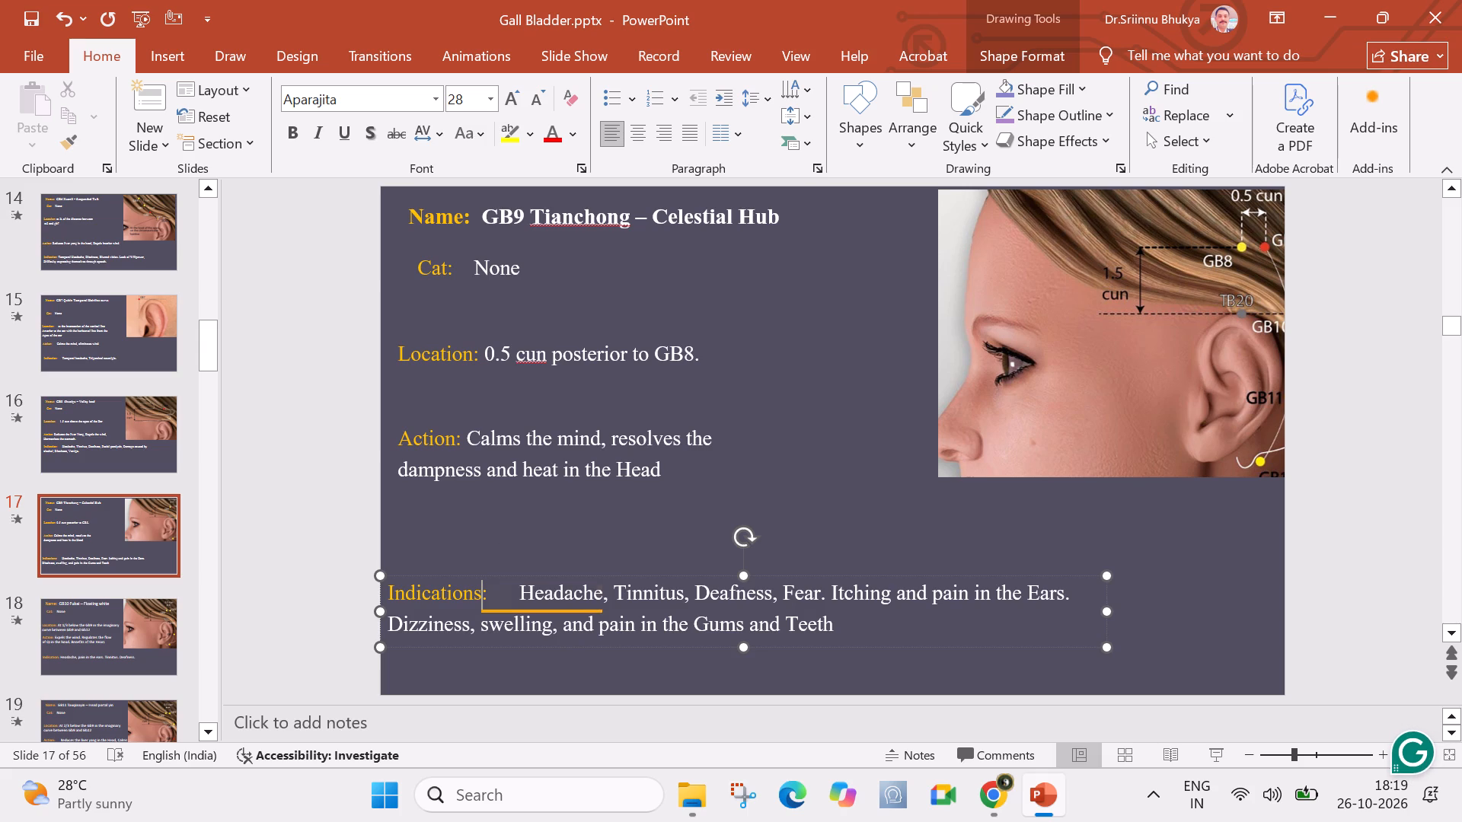
# Delete the extra space between the "Indications:" label and "Headache" on the GB9 slide.
pyautogui.click(522, 605)
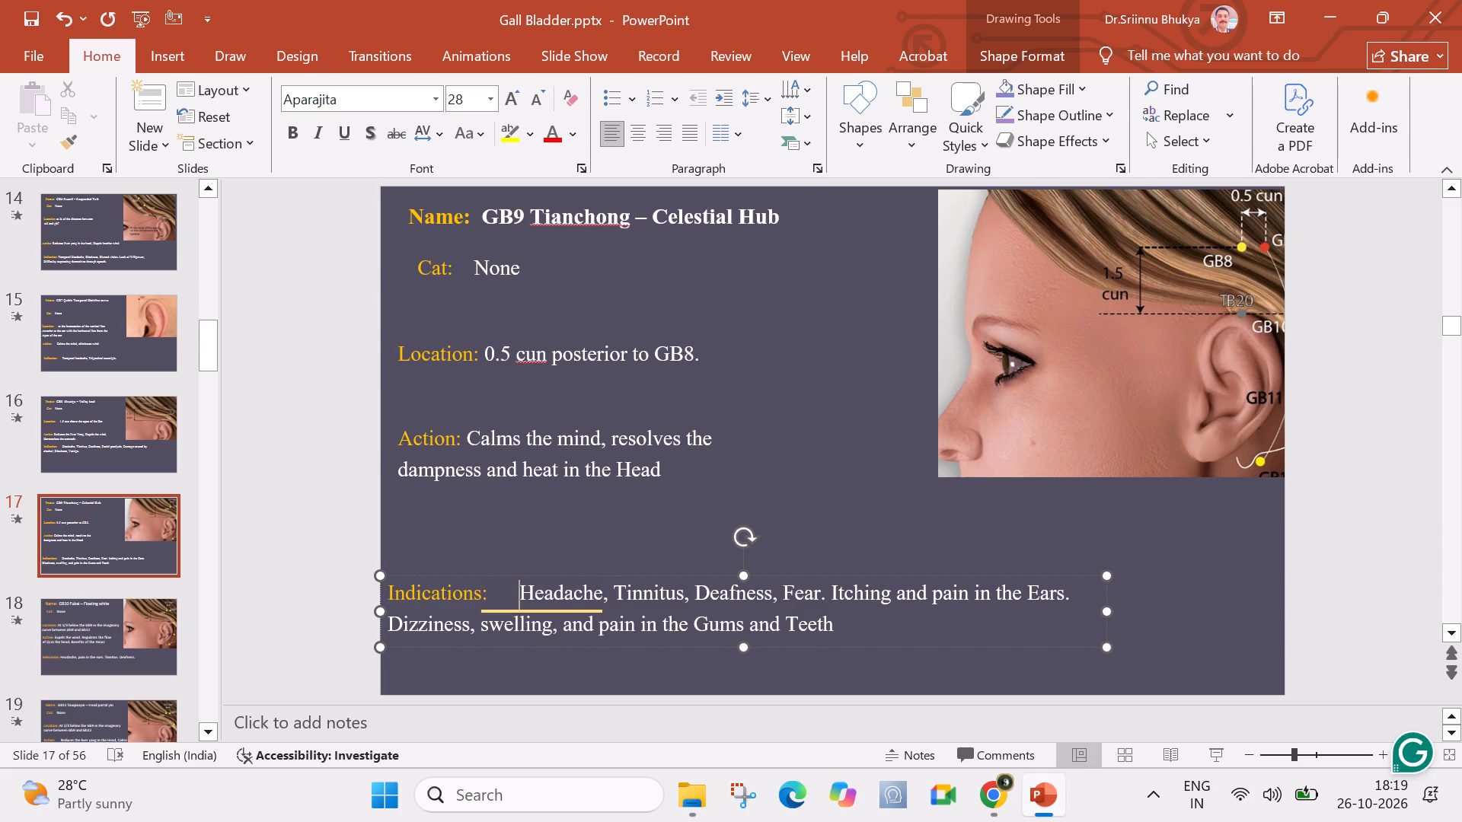
pyautogui.press('BackSpace')
pyautogui.press('BackSpace')
pyautogui.press('BackSpace')
pyautogui.press('BackSpace')
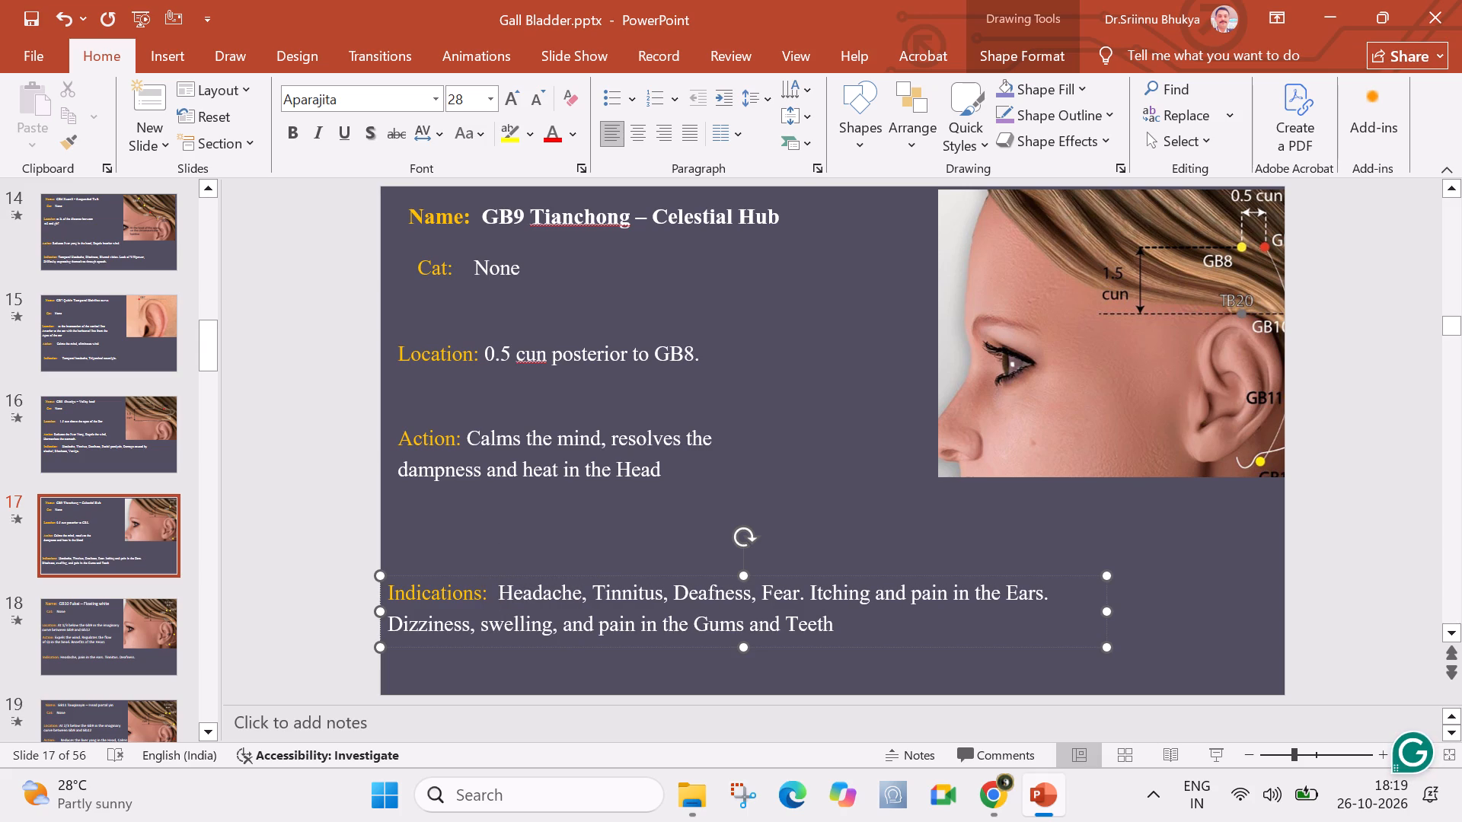
pyautogui.click(829, 400)
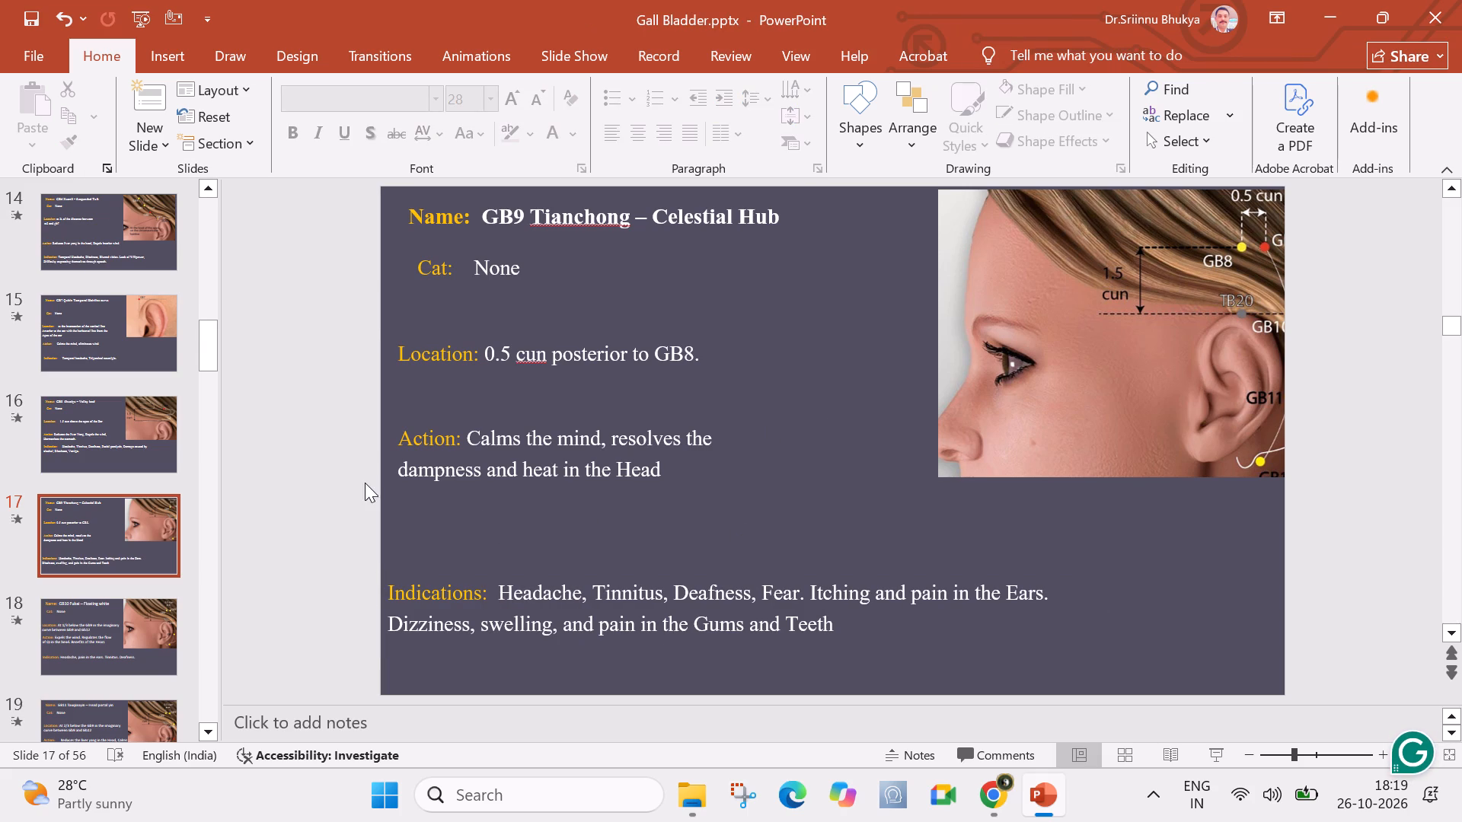
# On the GB10 Fubai slide, change the font of the Name and Cat text boxes to Aparajita.
pyautogui.click(142, 626)
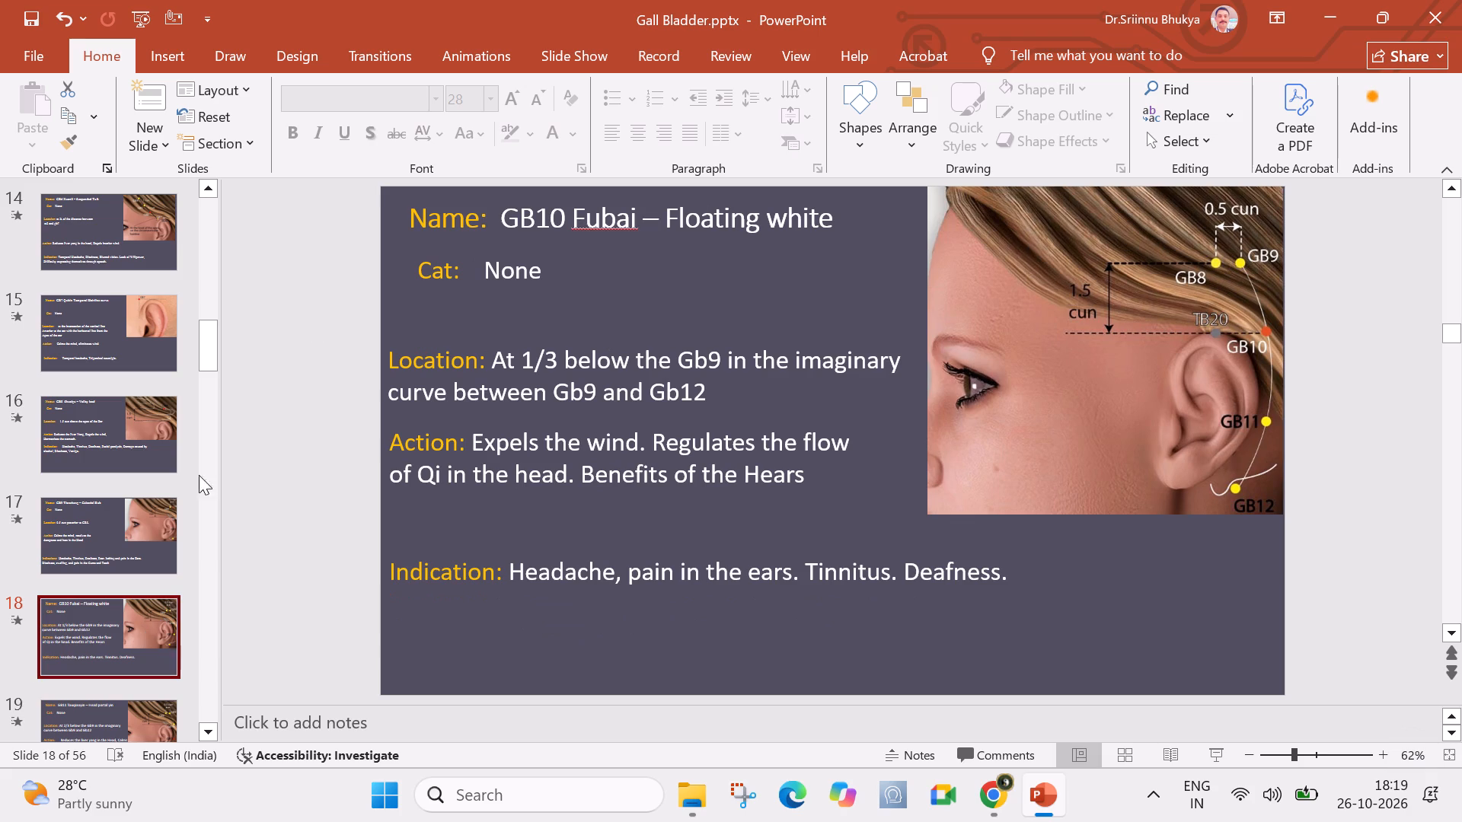
pyautogui.click(395, 206)
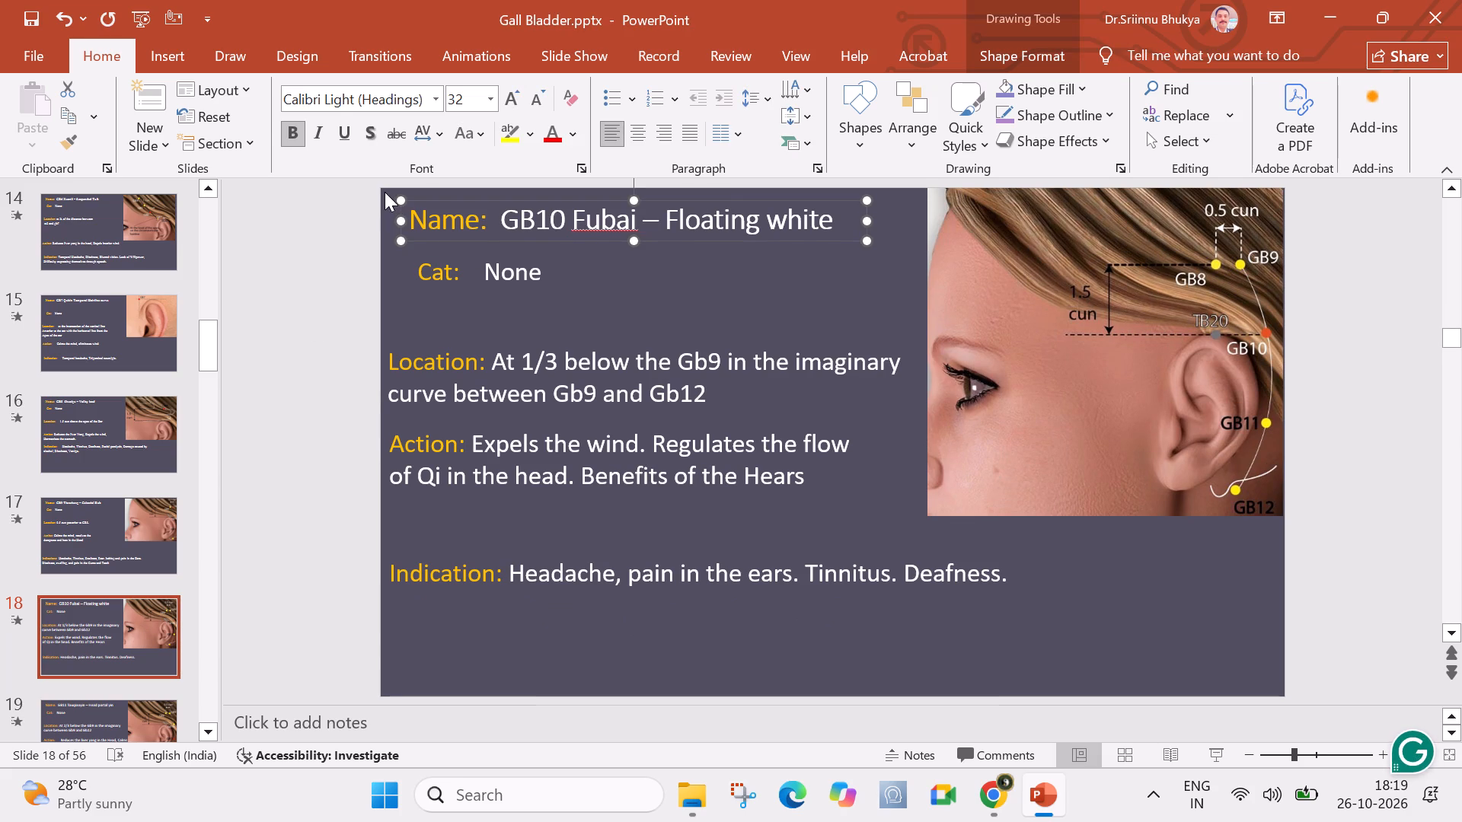
pyautogui.click(385, 192)
pyautogui.moveTo(385, 192); pyautogui.dragTo(1006, 668)
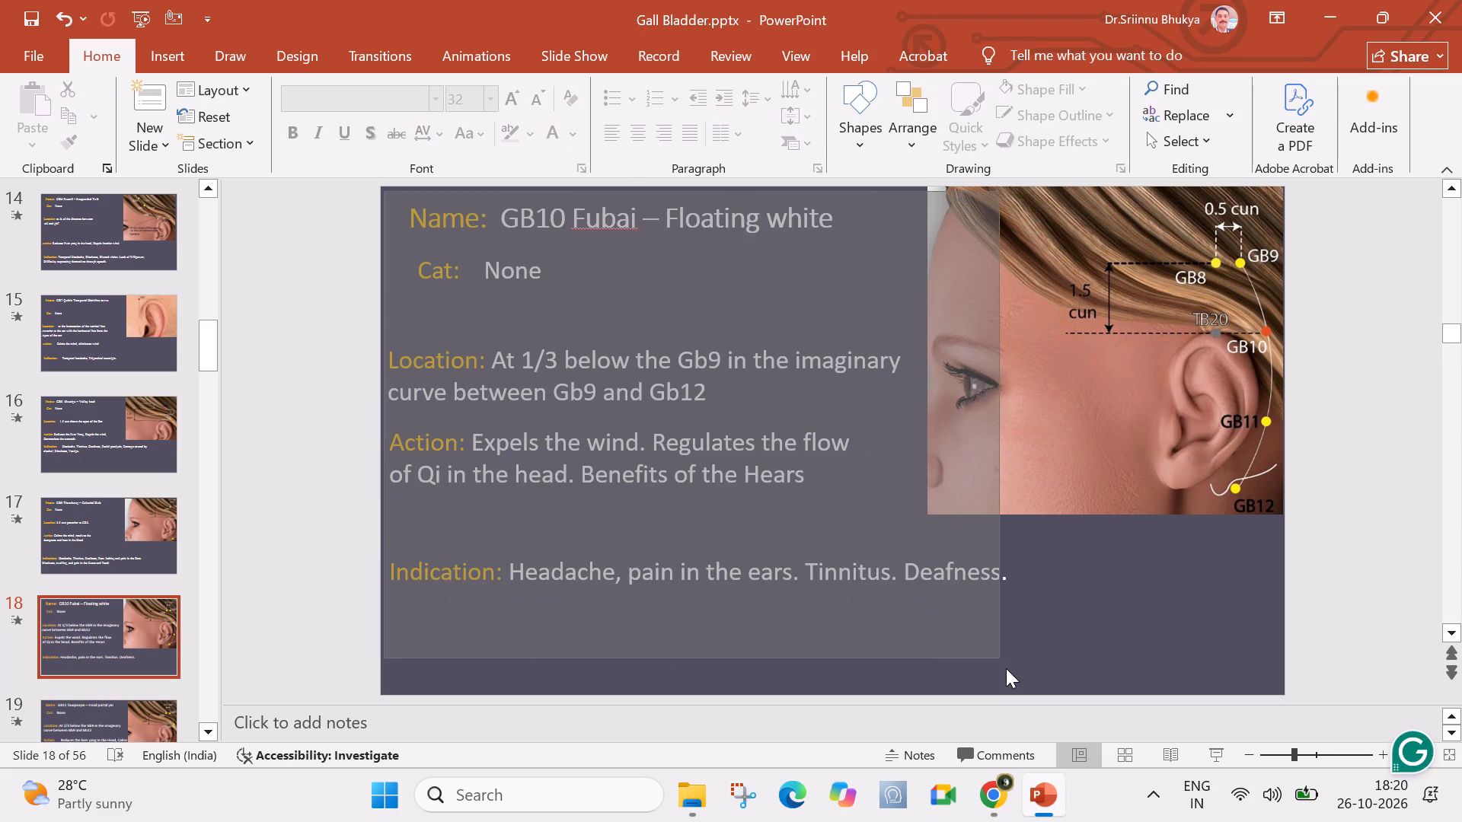
pyautogui.moveTo(1006, 668); pyautogui.dragTo(1274, 699)
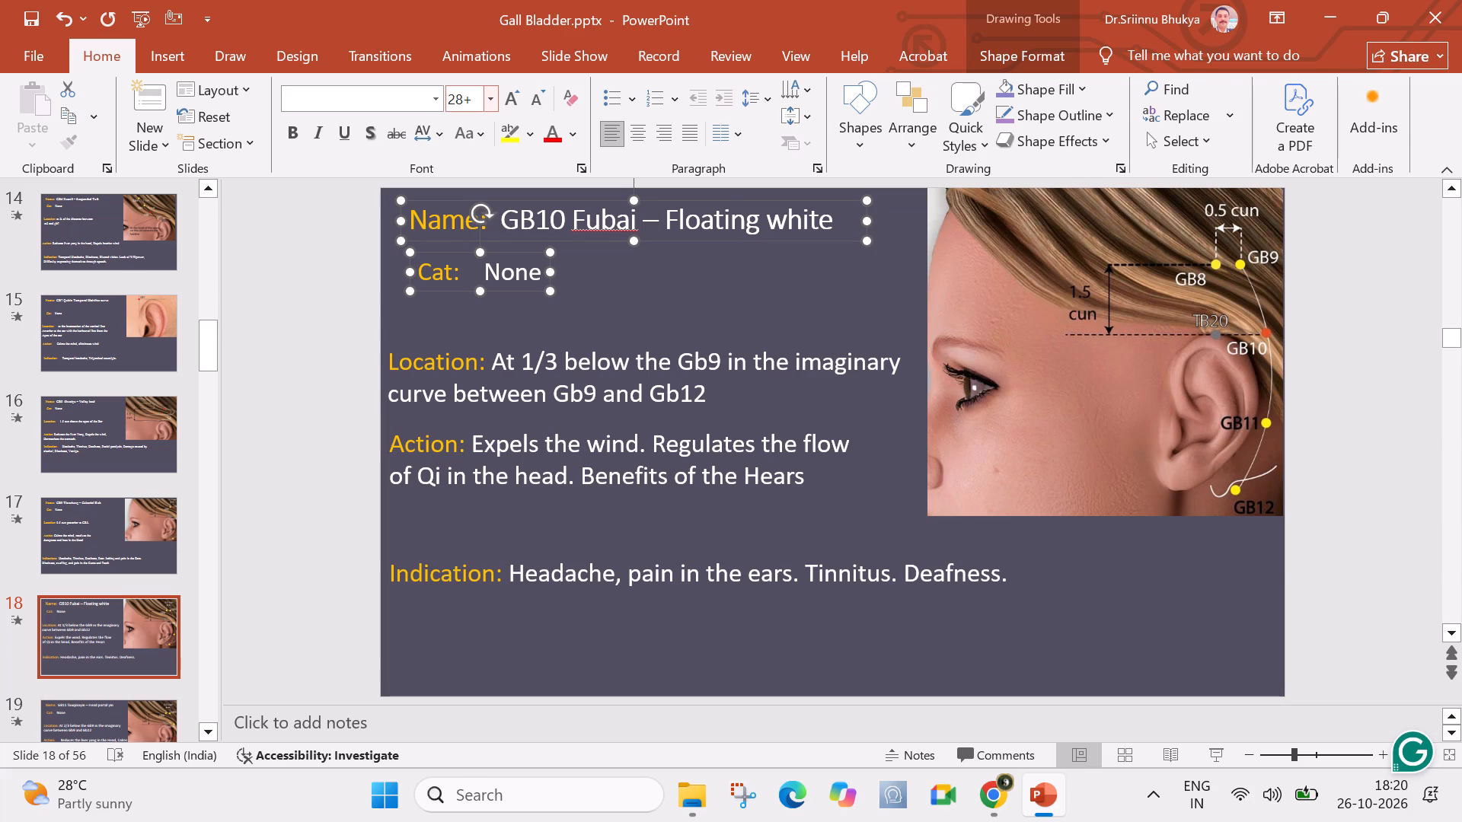
pyautogui.click(436, 97)
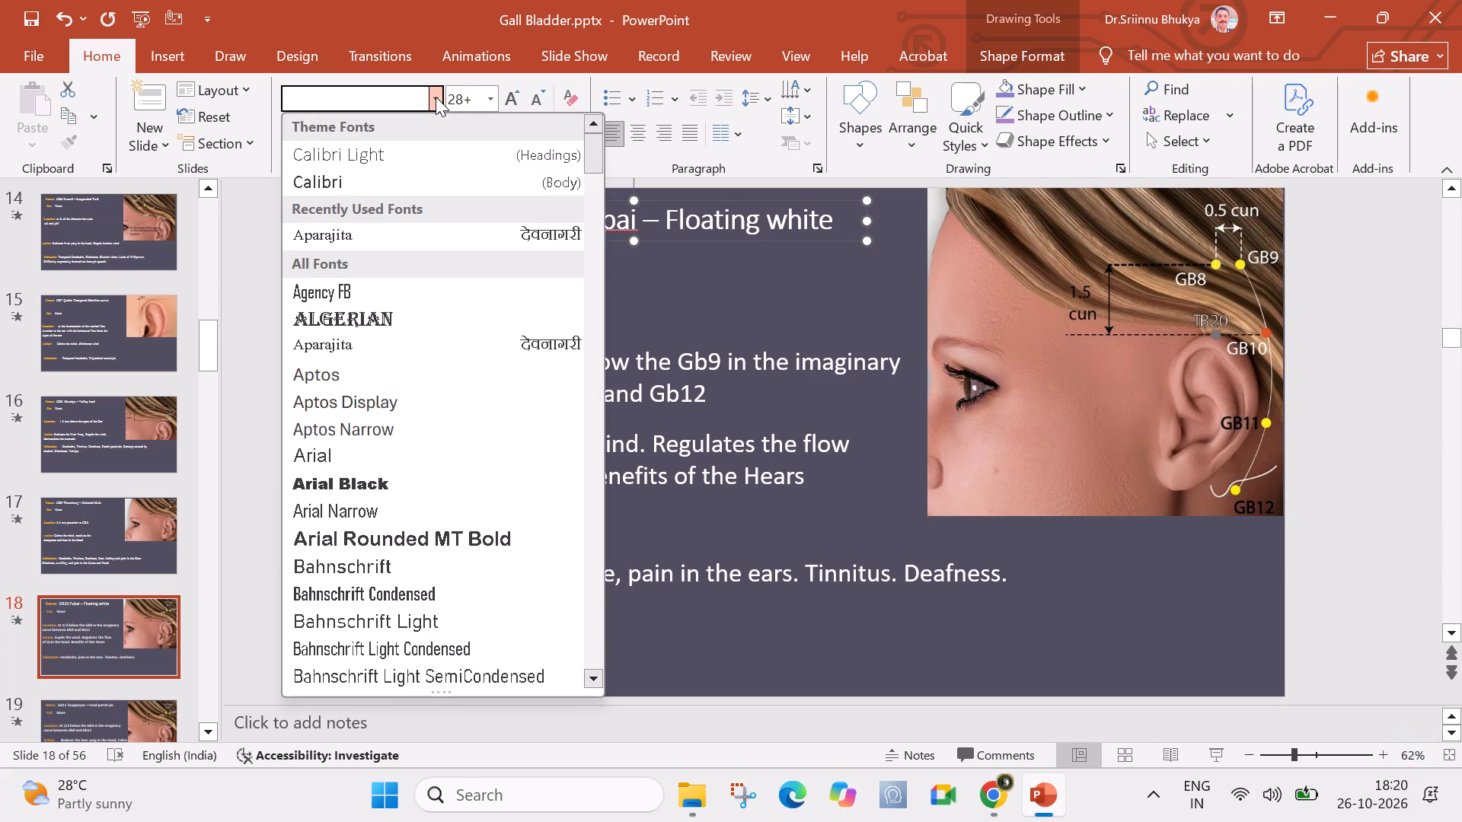
pyautogui.click(344, 240)
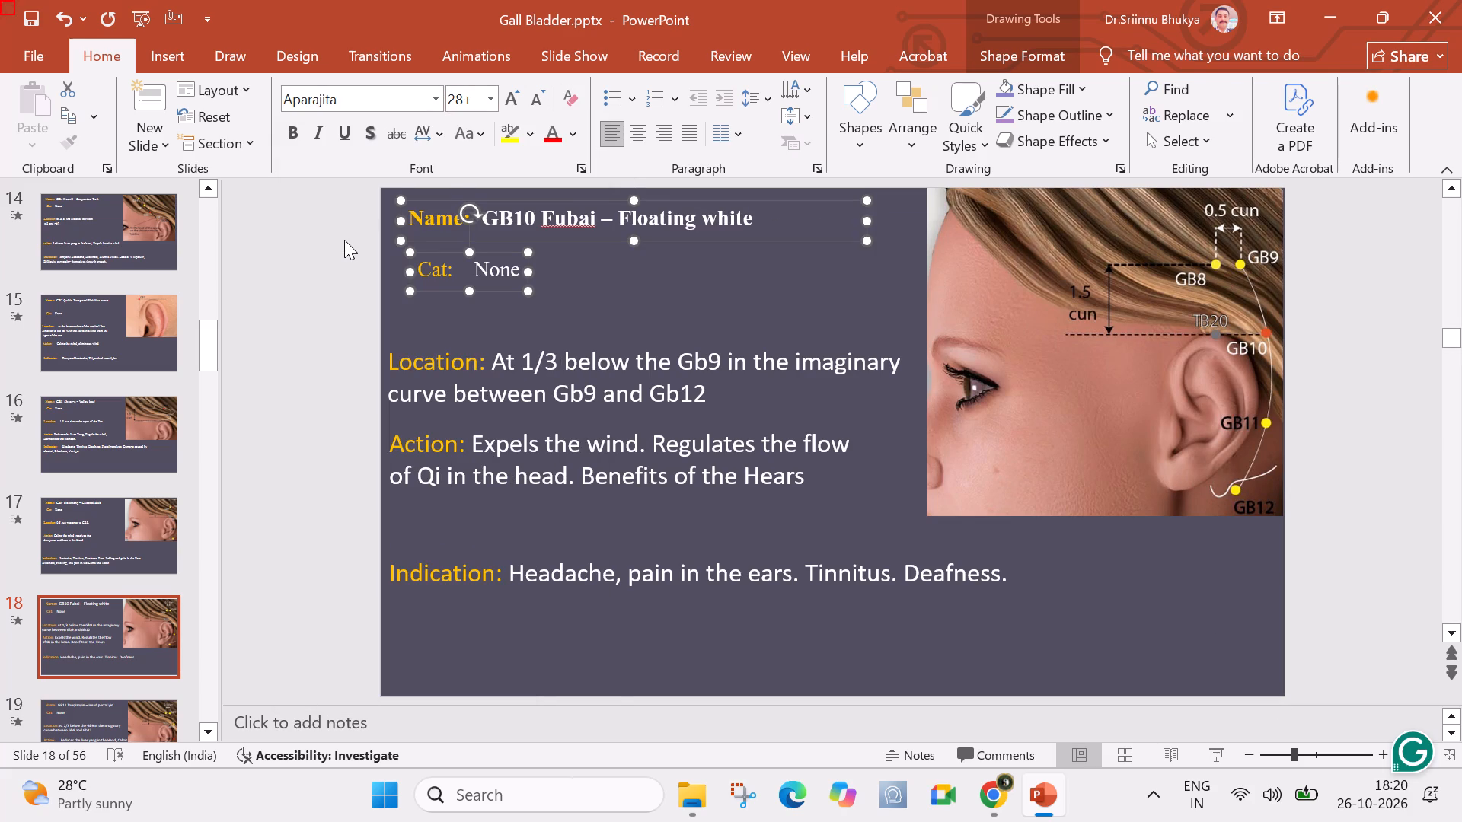
# Change the font of the Location text box on the GB10 slide to Aparajita.
pyautogui.click(386, 327)
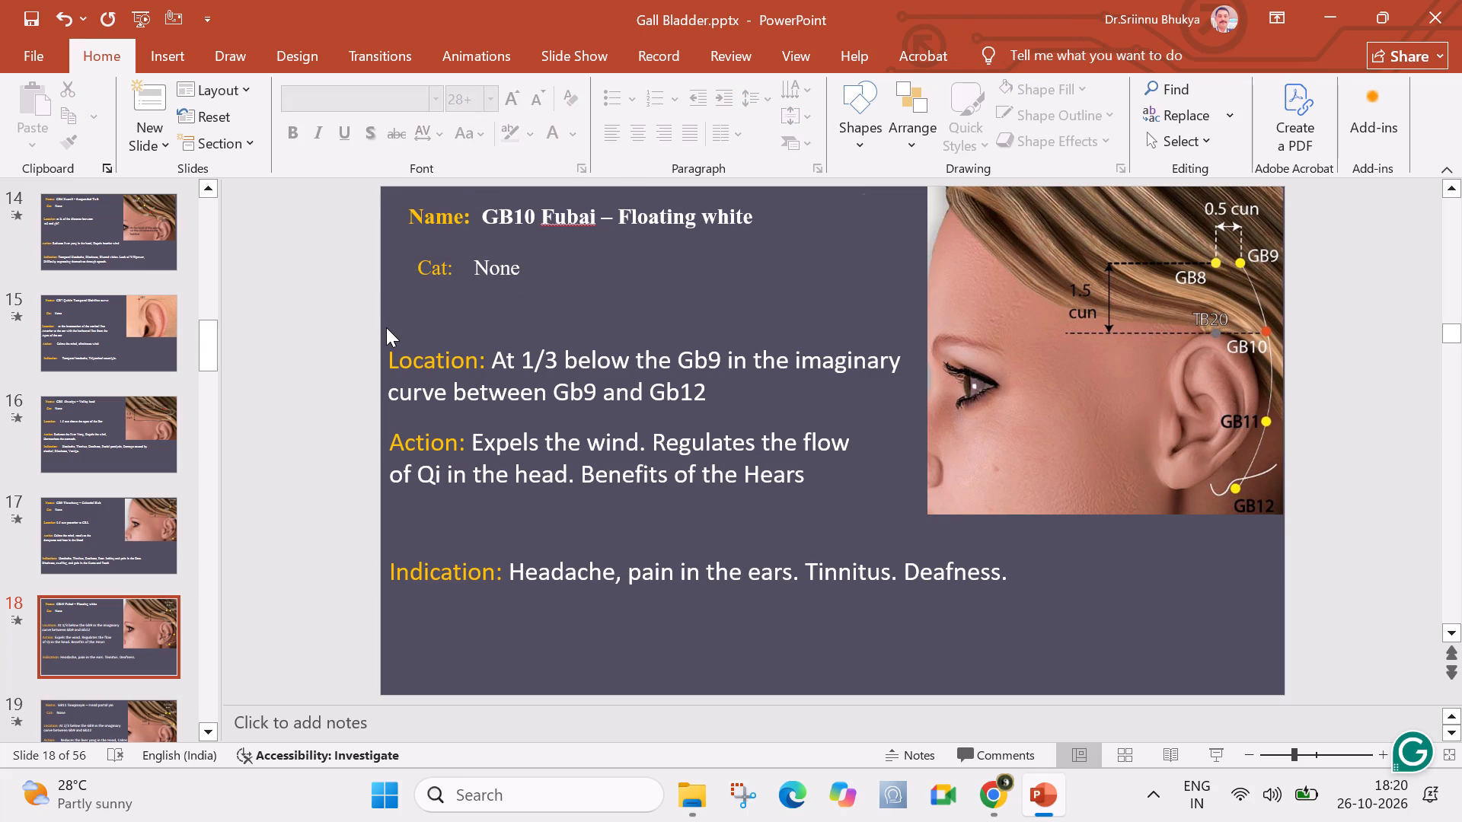
pyautogui.click(386, 327)
pyautogui.click(465, 511)
pyautogui.click(417, 384)
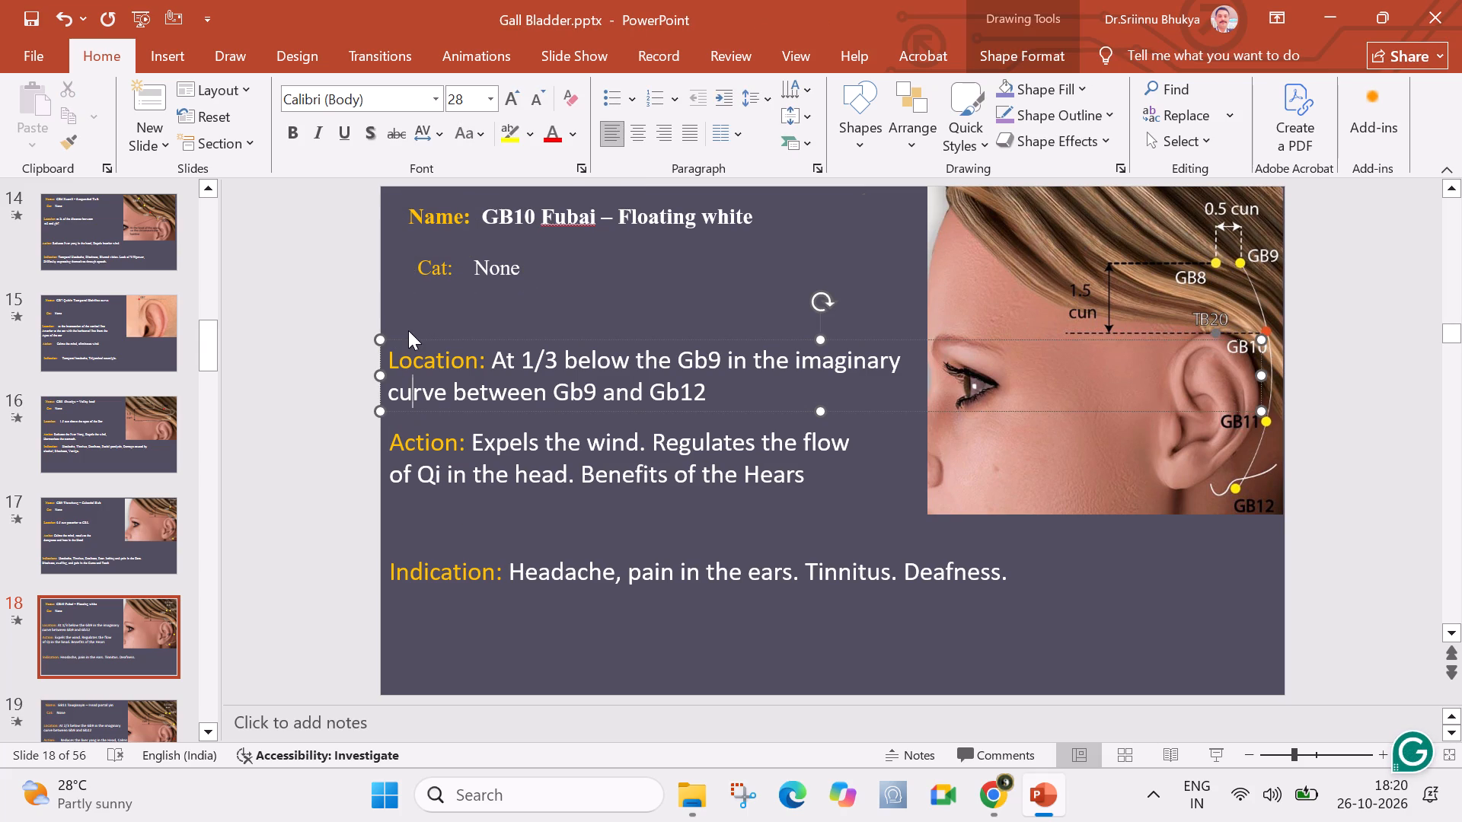
pyautogui.click(405, 339)
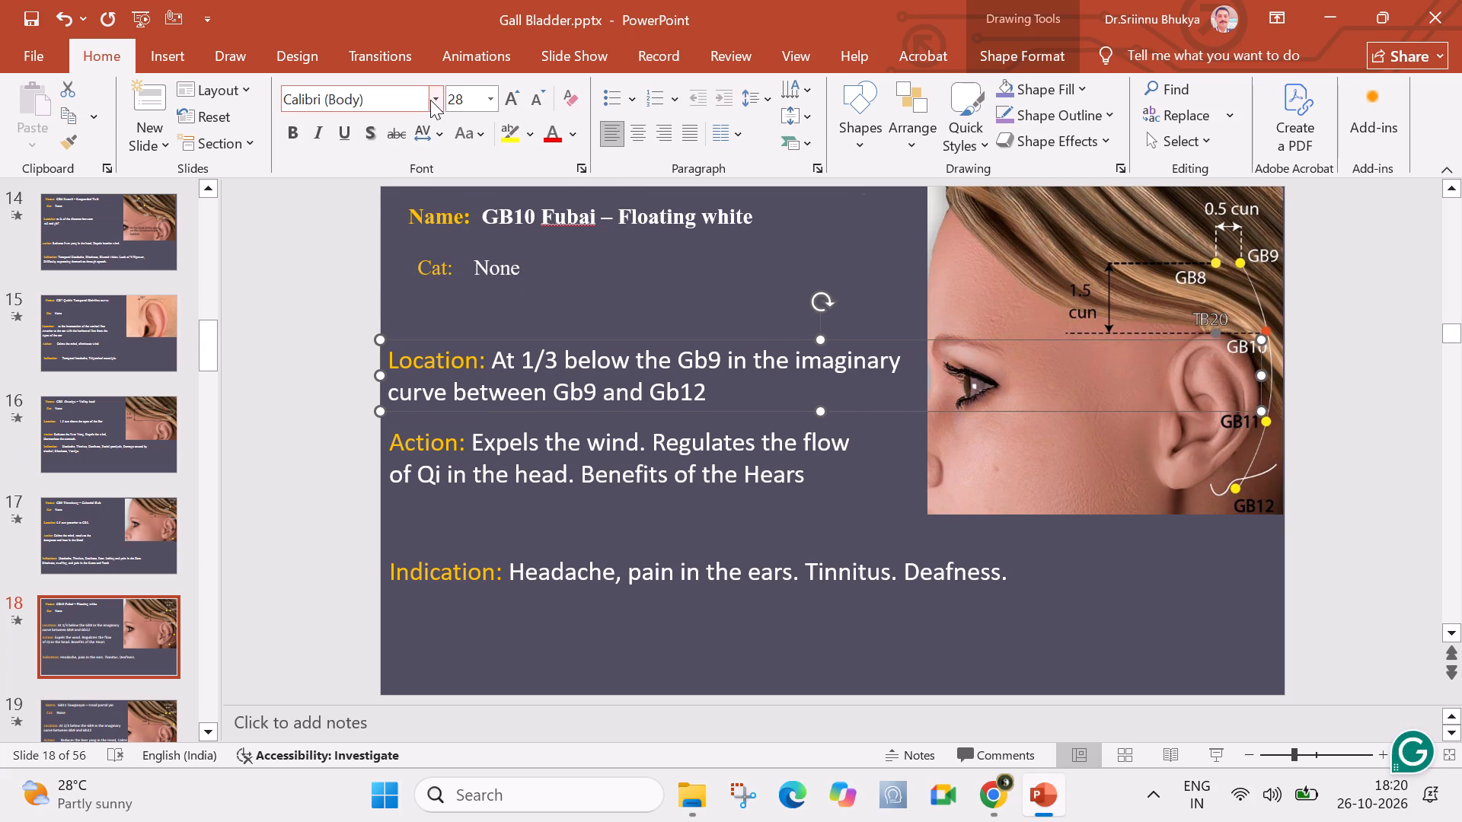
pyautogui.click(430, 99)
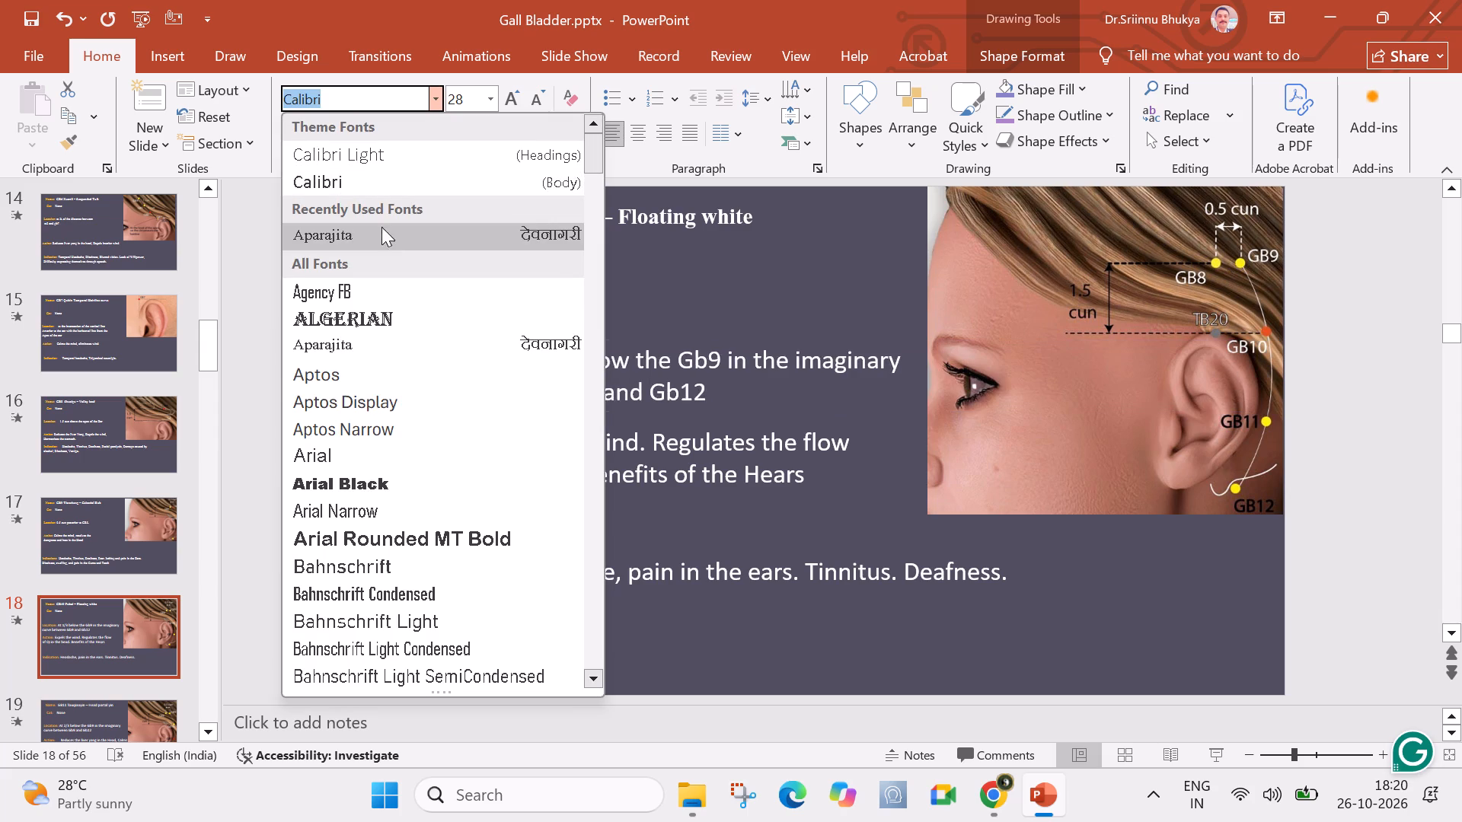
pyautogui.click(376, 241)
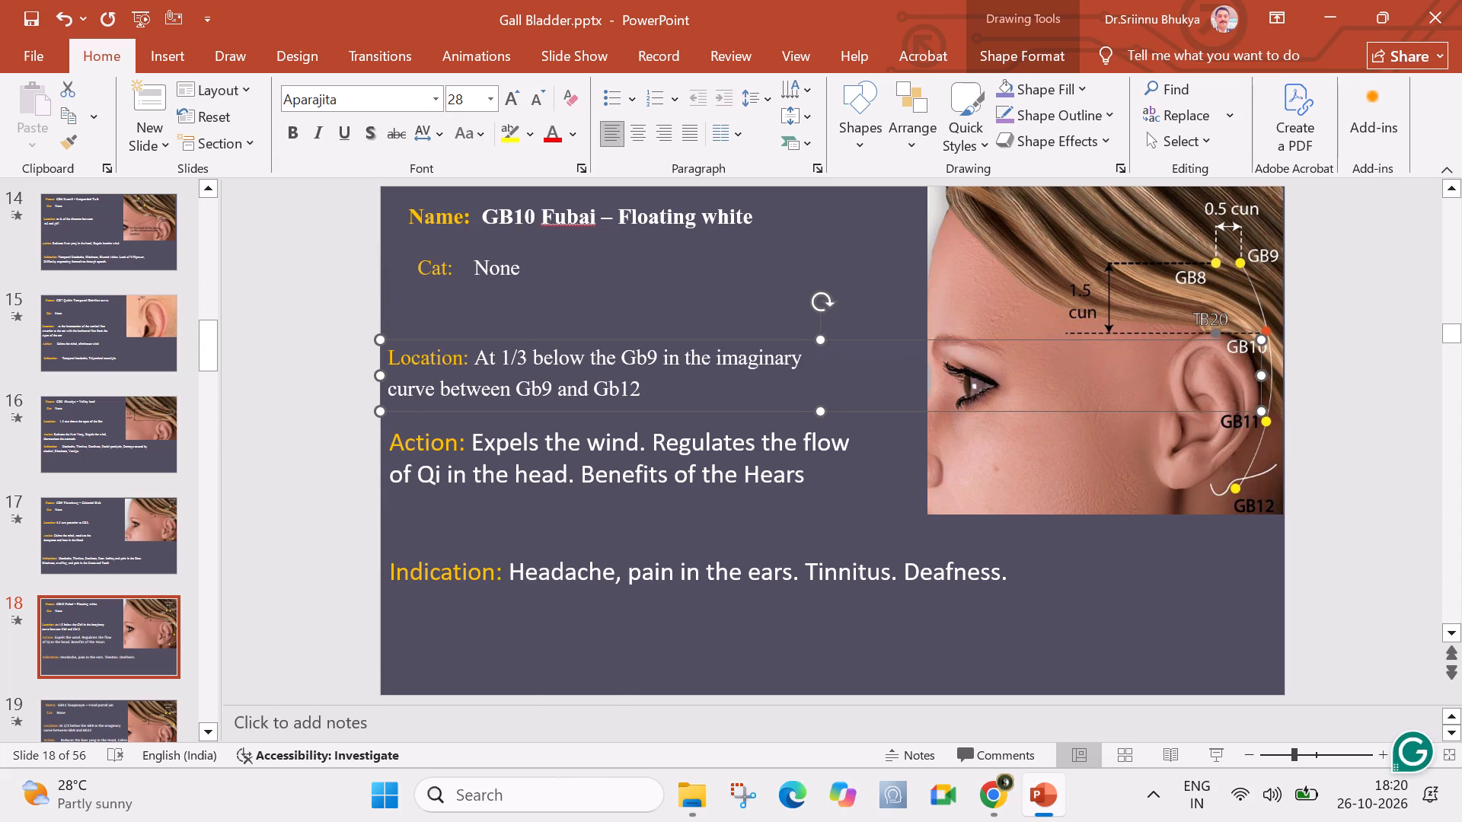
# Change the font of the Action and Indication text boxes on the GB10 slide to Aparajita.
pyautogui.click(414, 446)
pyautogui.click(412, 496)
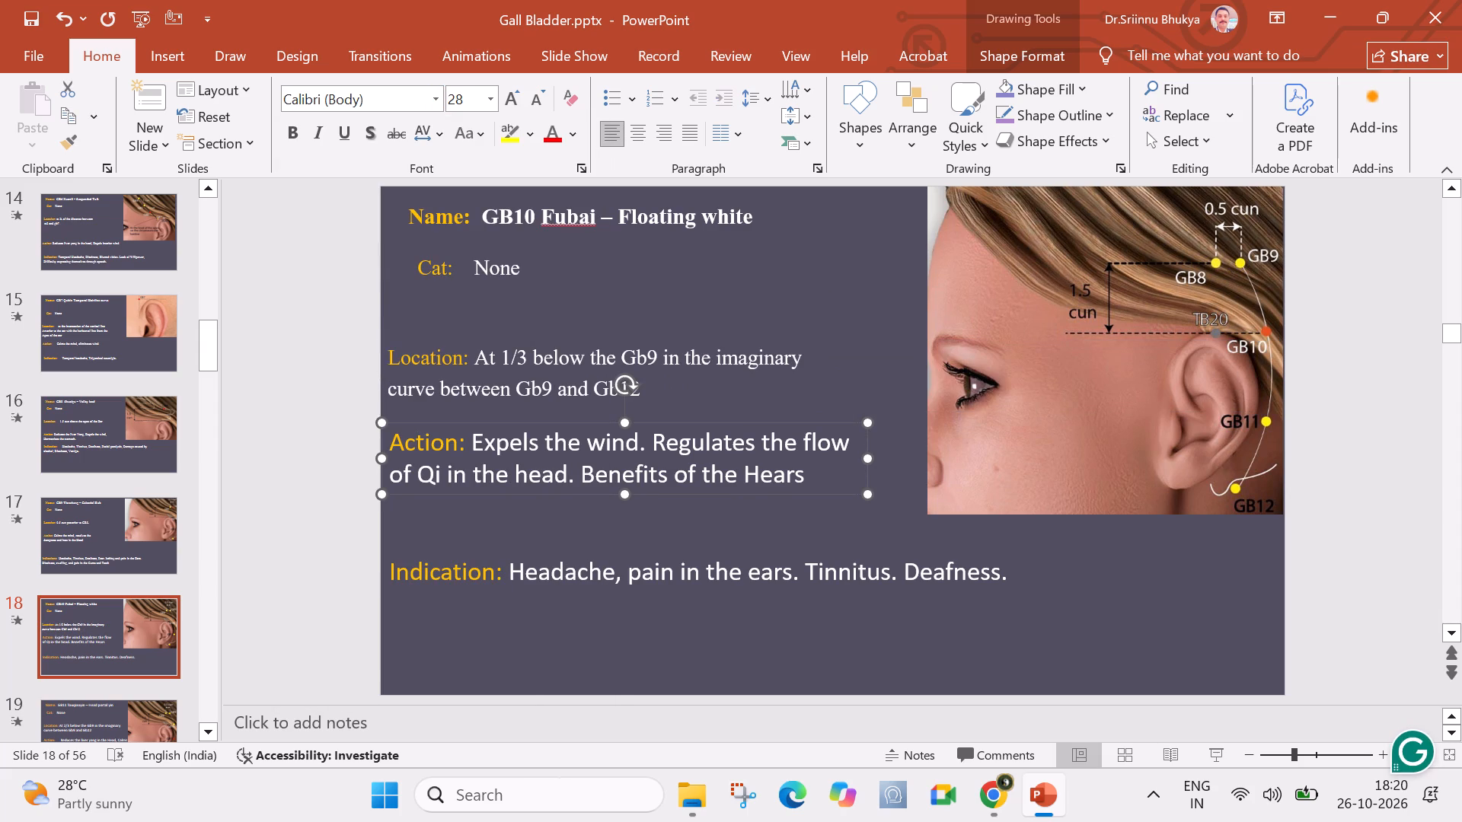
pyautogui.click(431, 104)
pyautogui.click(387, 236)
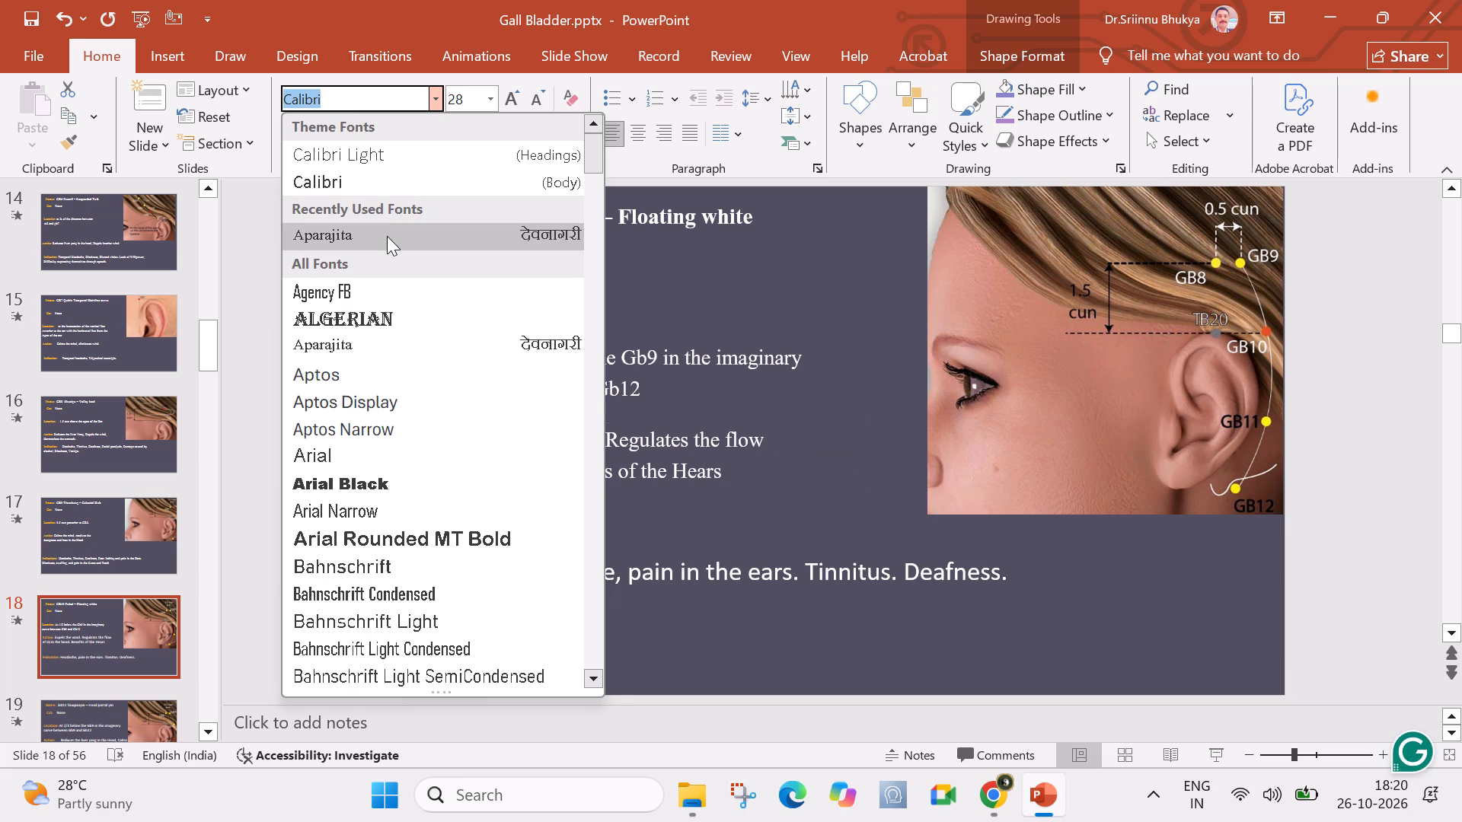
pyautogui.click(432, 559)
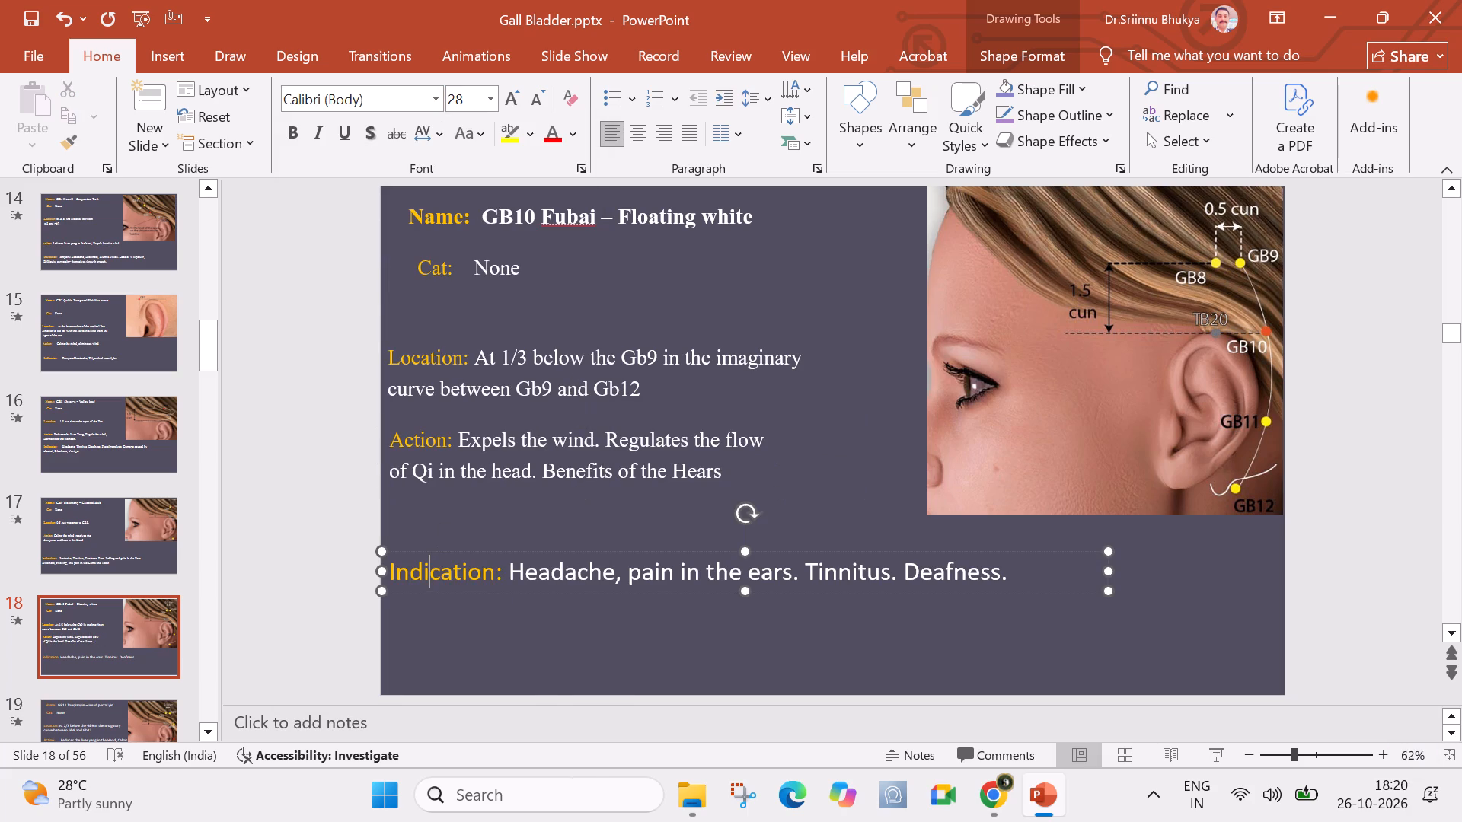
pyautogui.click(416, 592)
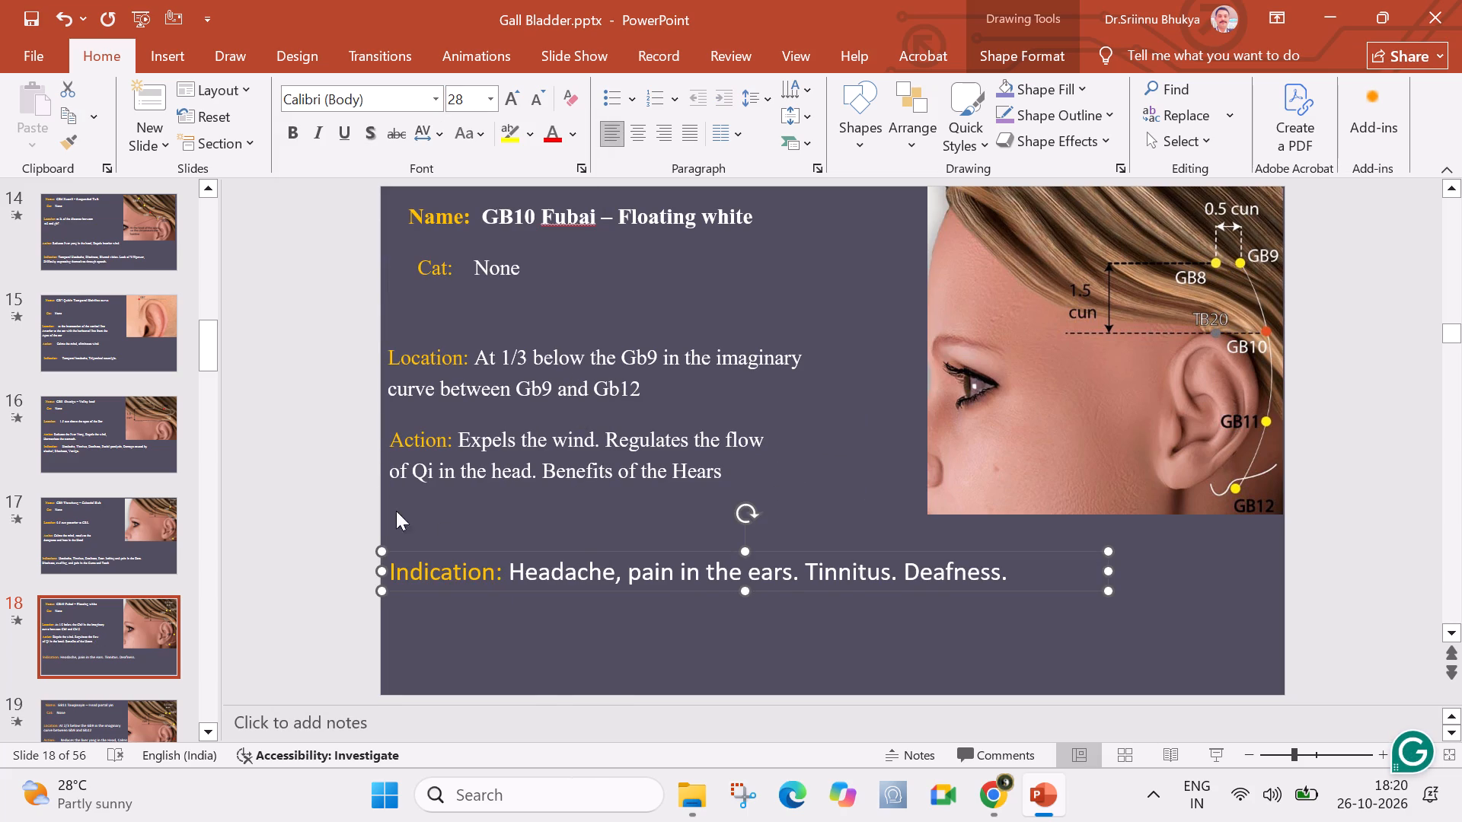
pyautogui.click(435, 96)
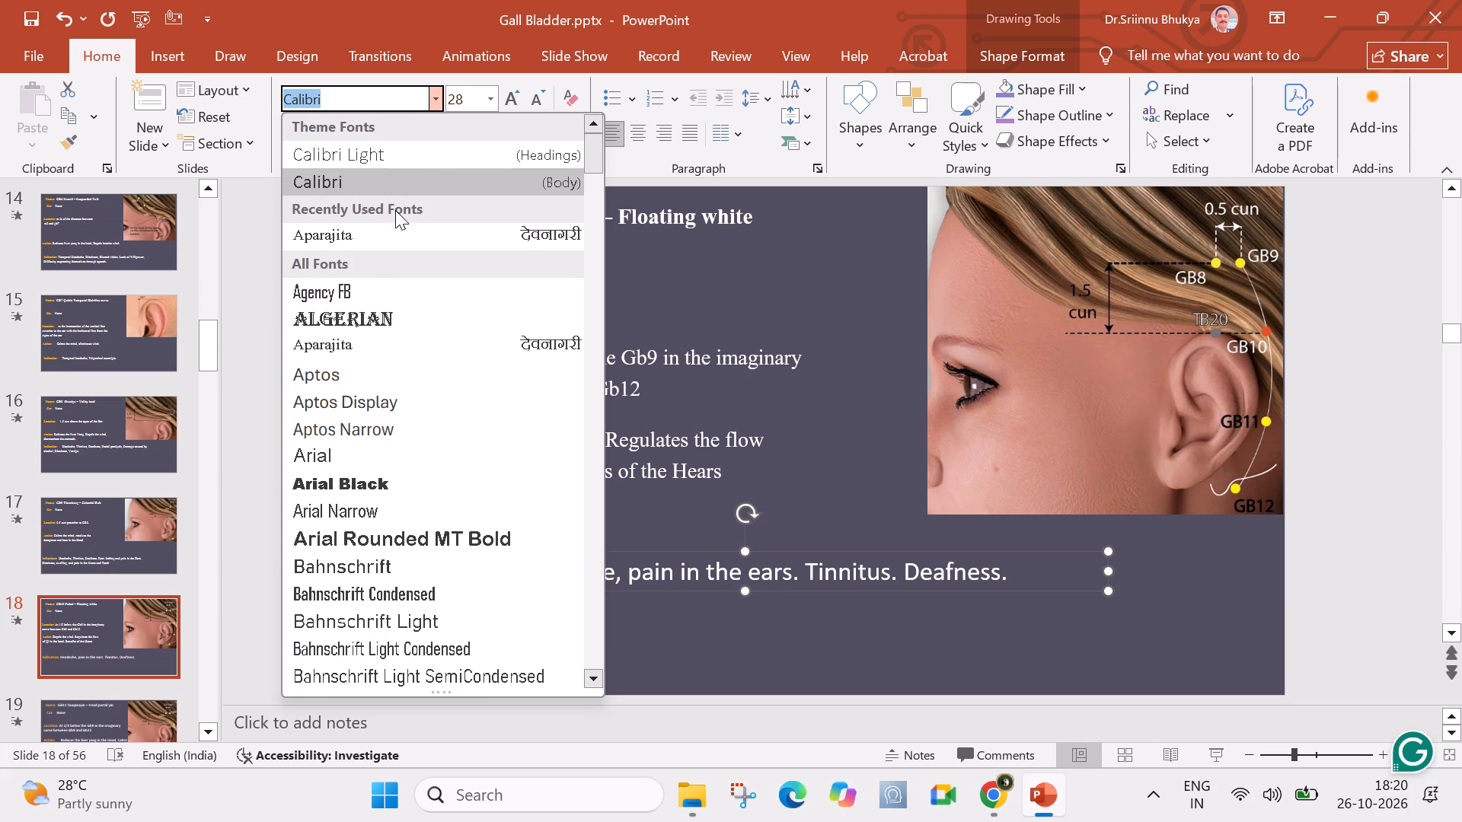
pyautogui.click(381, 243)
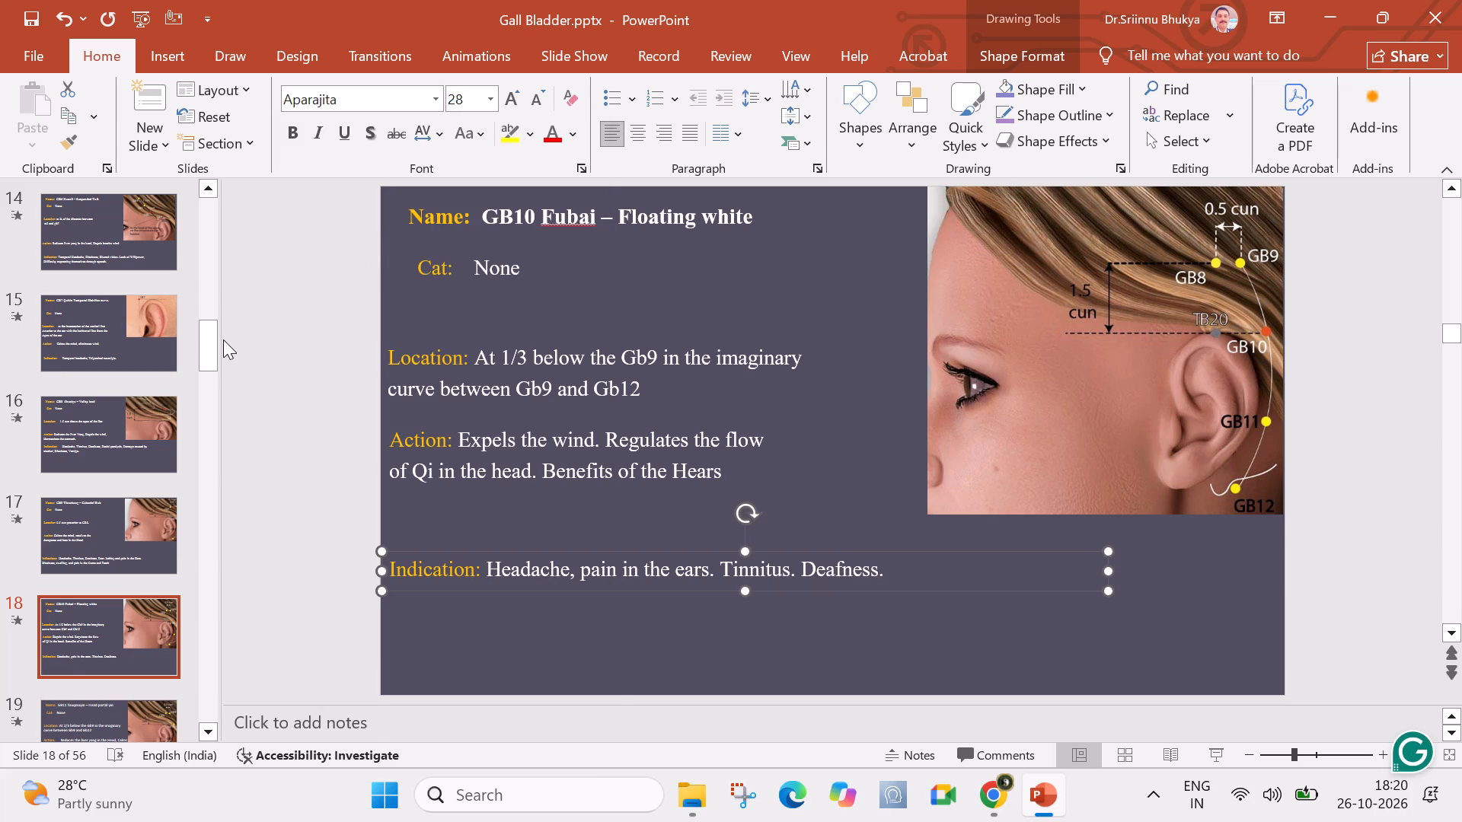
# On the GB11 Touqiaoyin slide, change the font of all the text boxes to Aparajita.
pyautogui.click(117, 721)
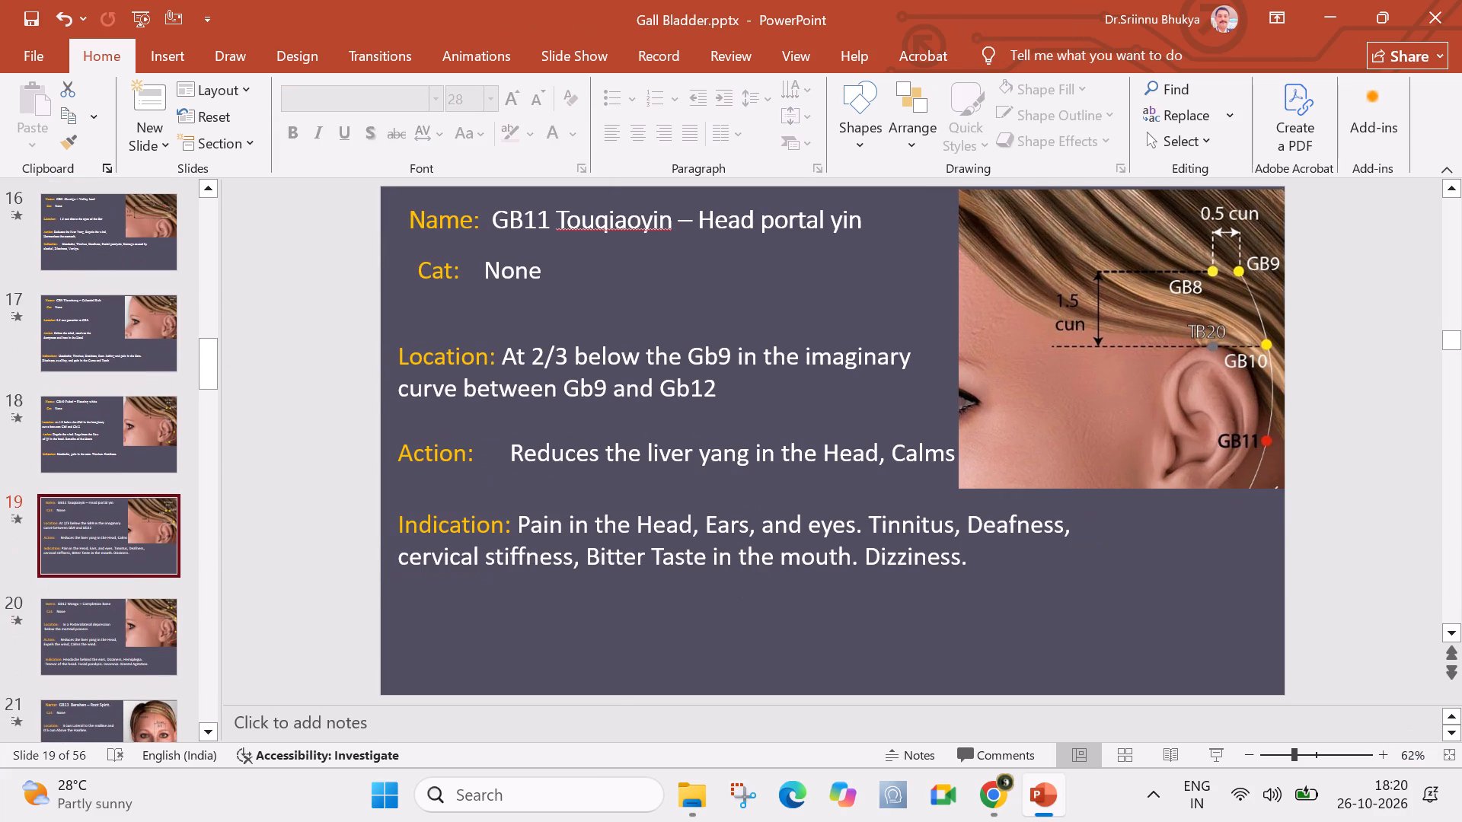
pyautogui.click(391, 195)
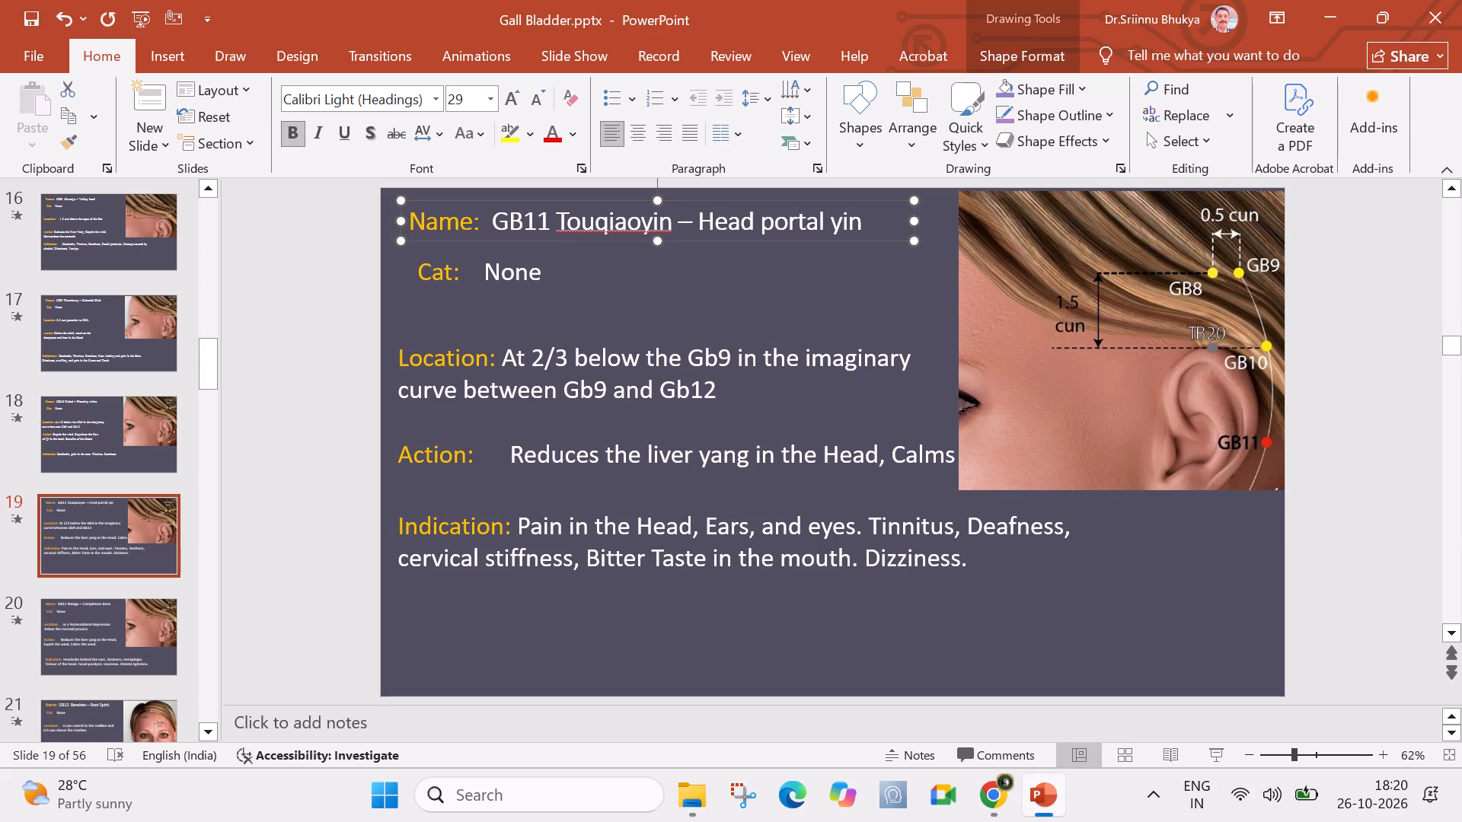
pyautogui.click(382, 190)
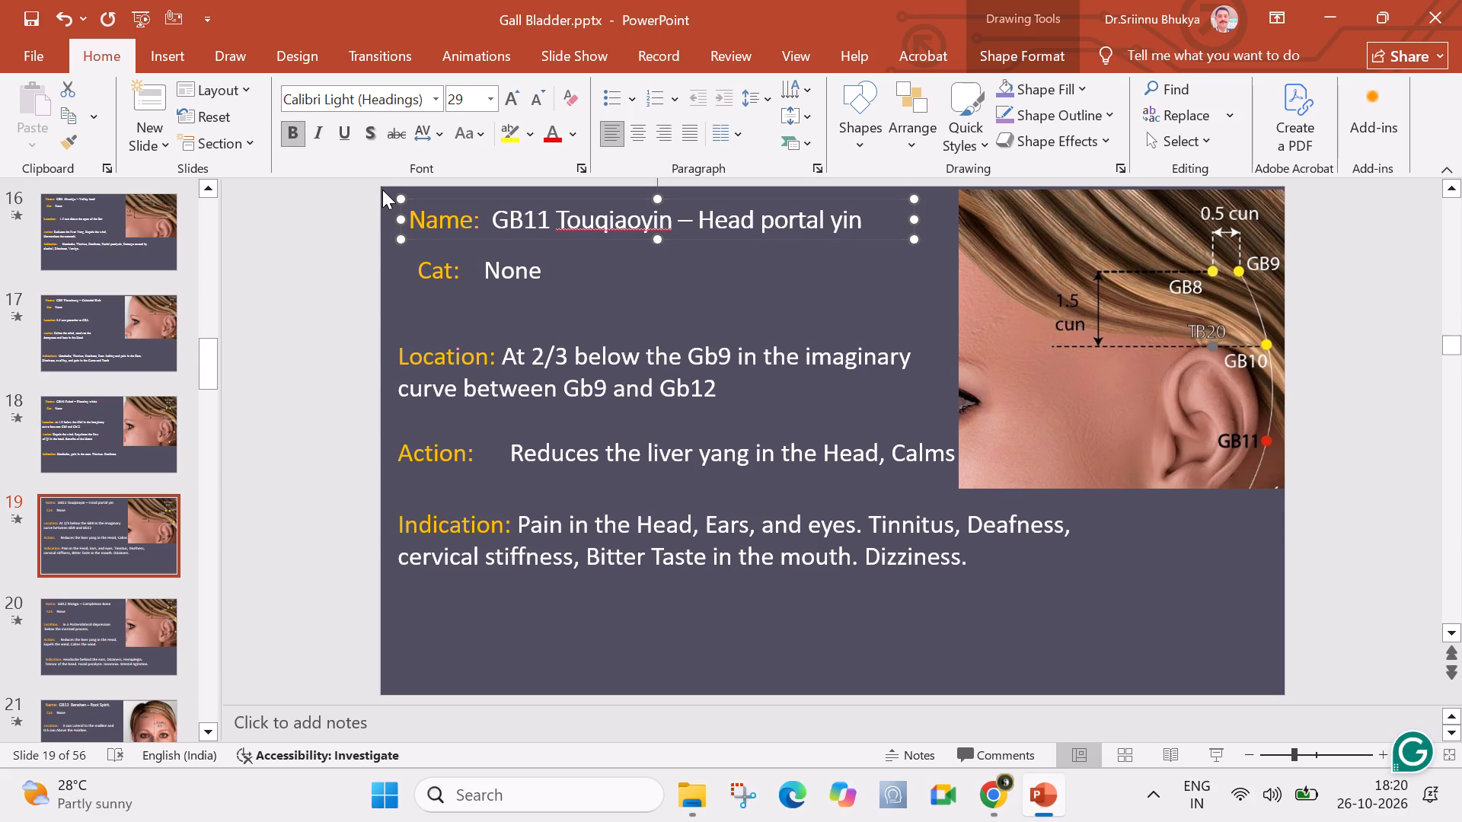
pyautogui.moveTo(382, 190); pyautogui.dragTo(1250, 506)
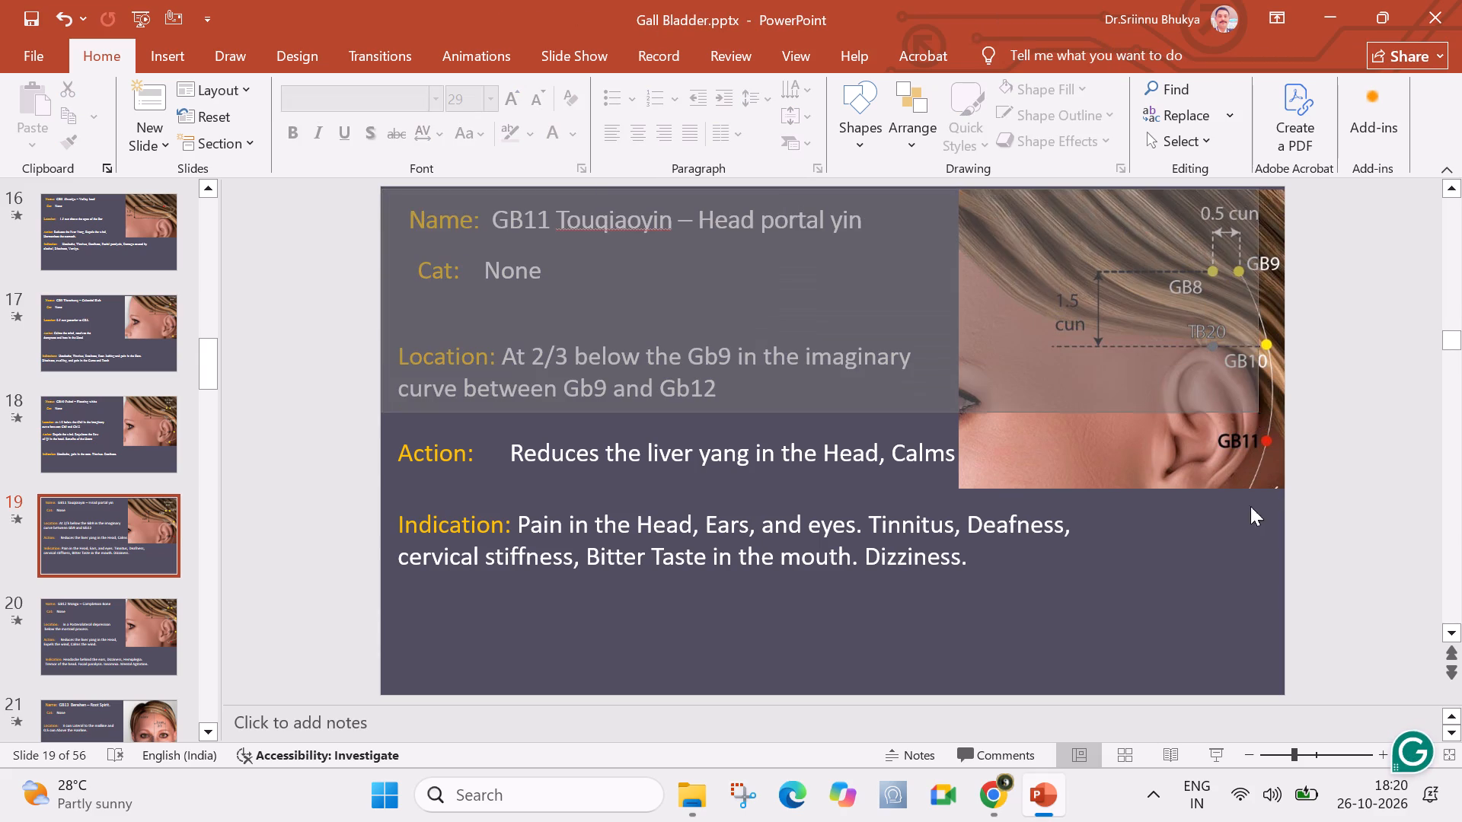
pyautogui.moveTo(1250, 506); pyautogui.dragTo(1294, 709)
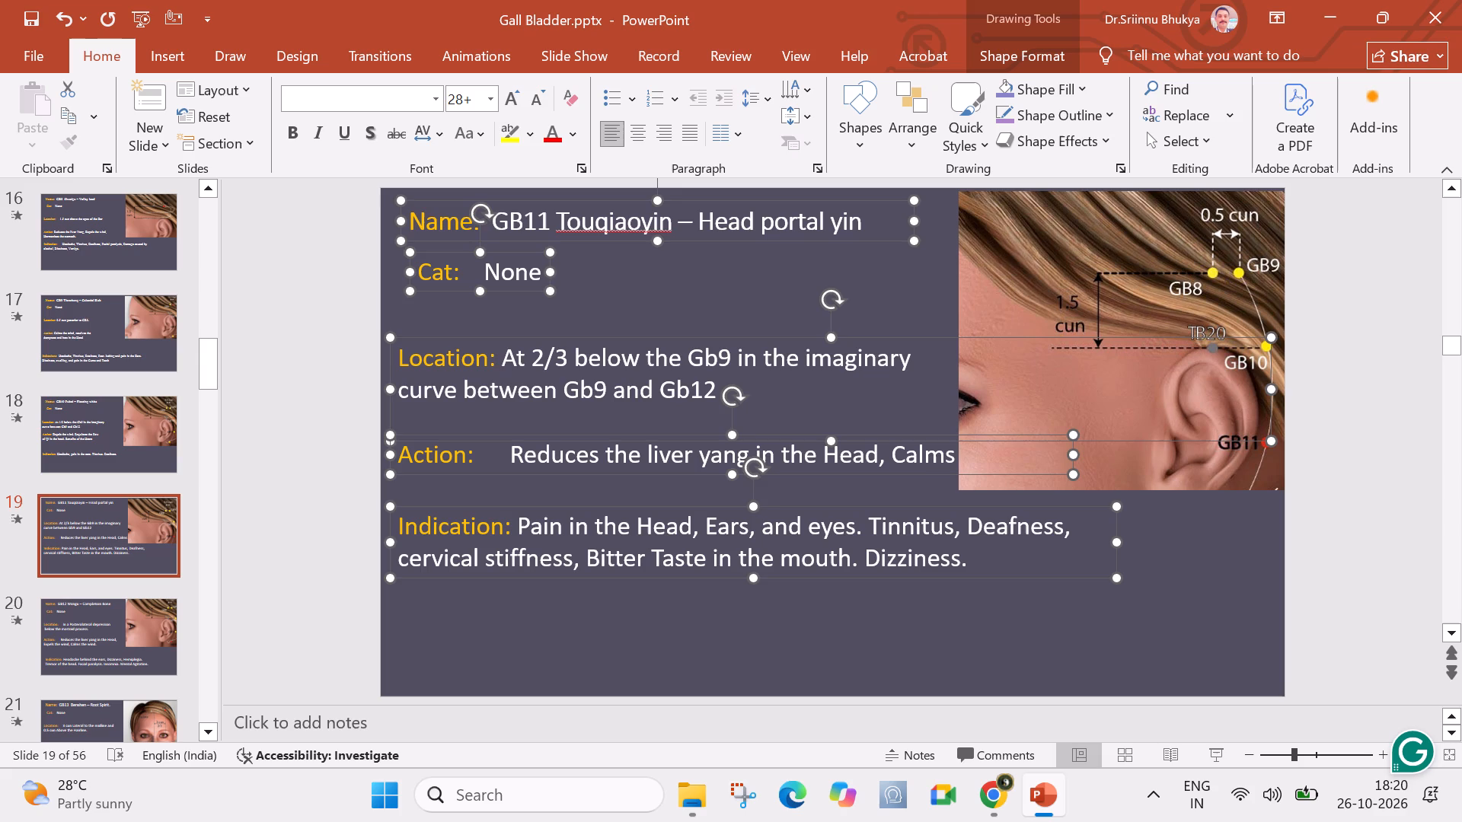
pyautogui.click(434, 101)
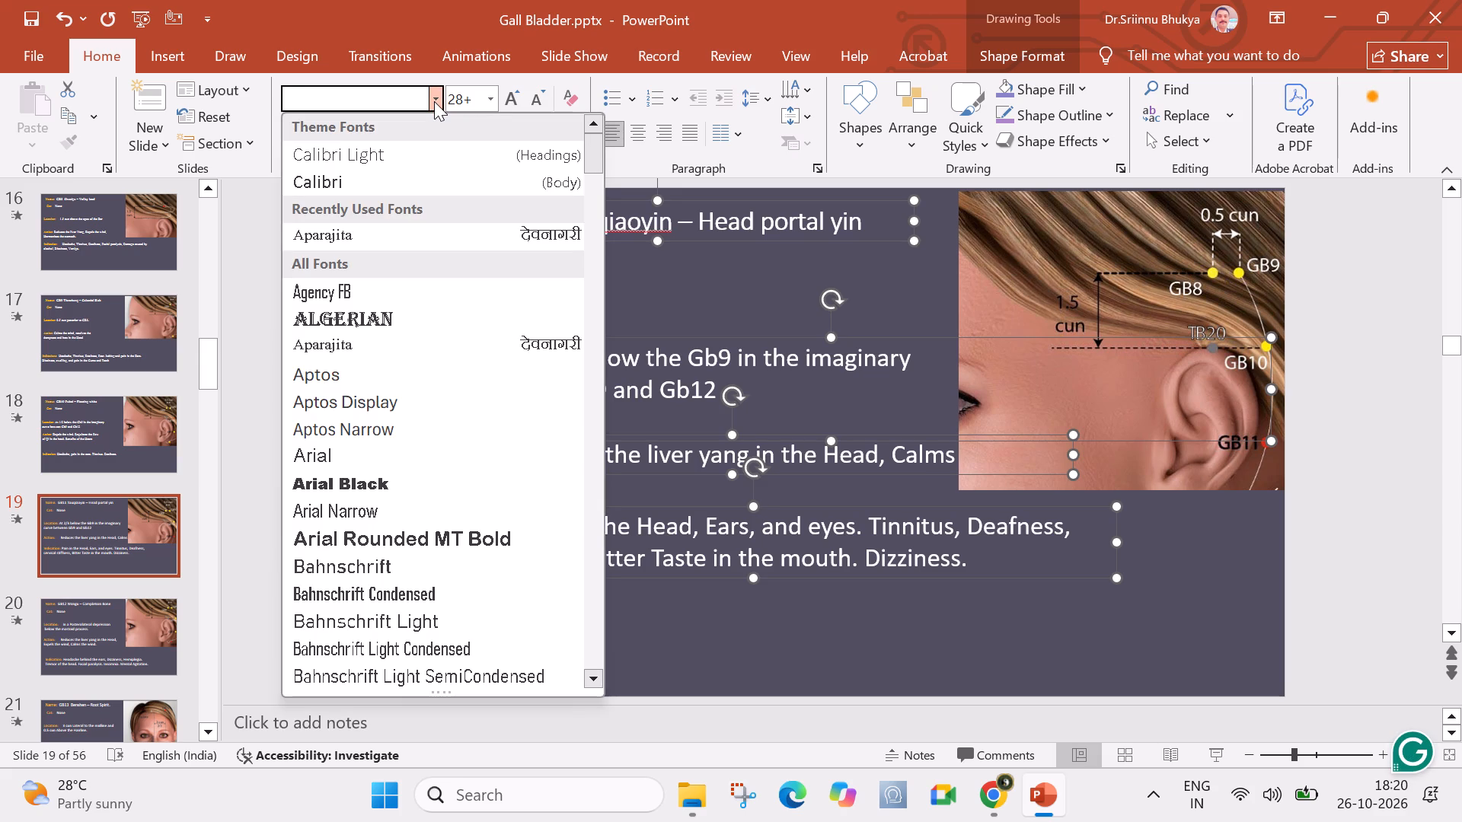
pyautogui.click(379, 237)
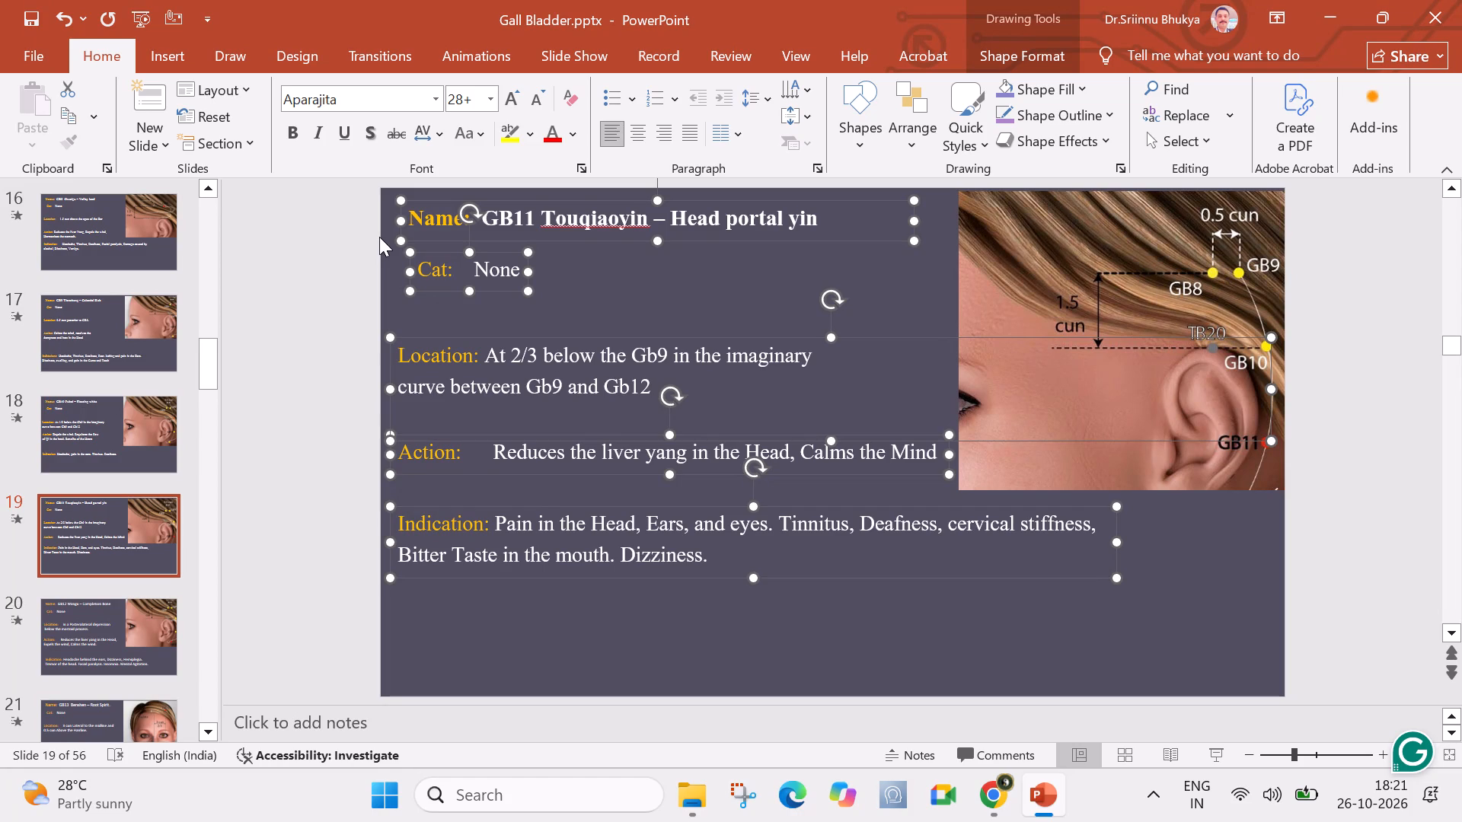
# On the GB12 Wangu slide, change the font of all the text boxes to Aparajita.
pyautogui.click(102, 627)
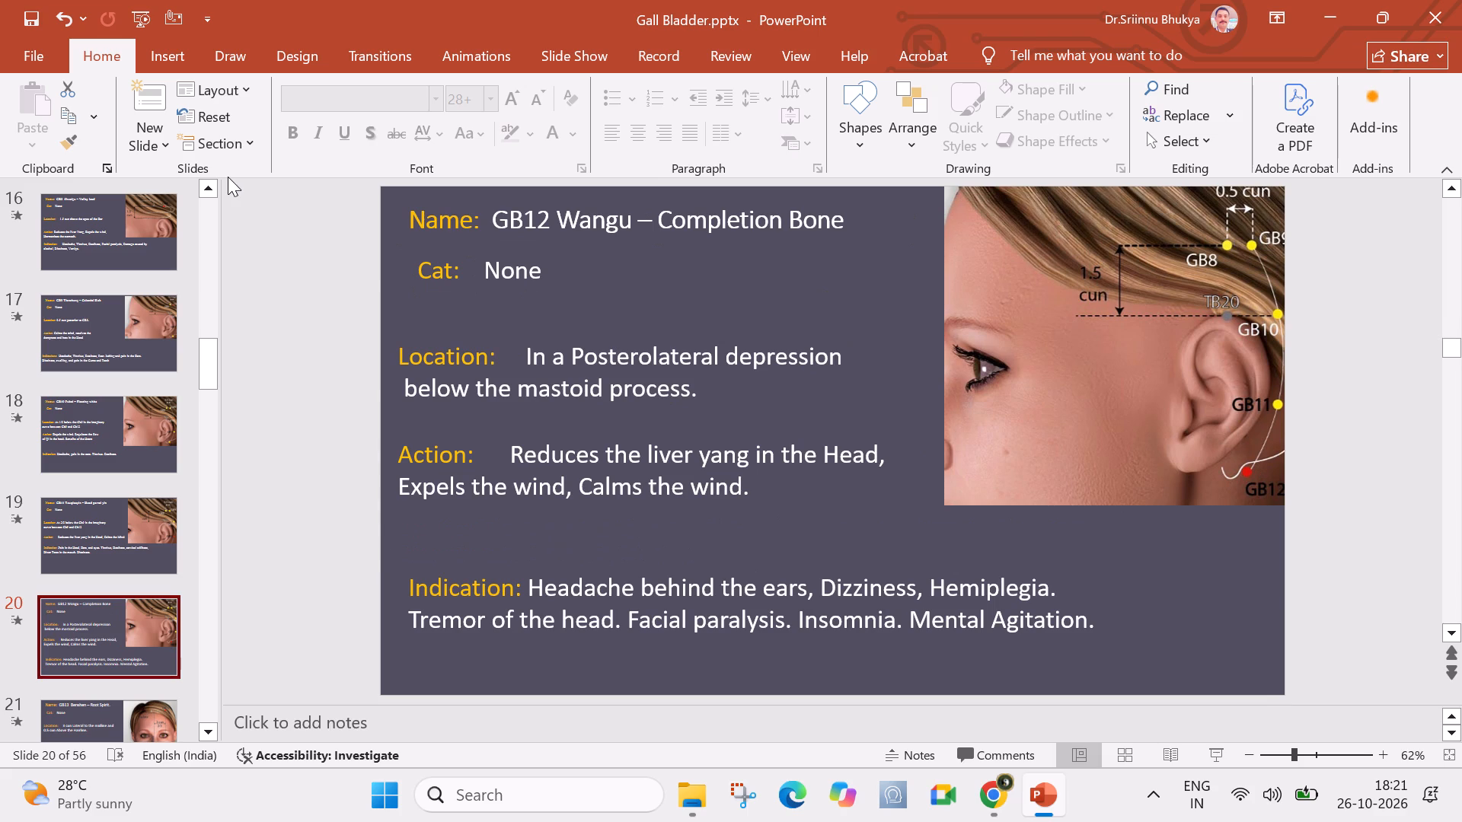
pyautogui.click(381, 193)
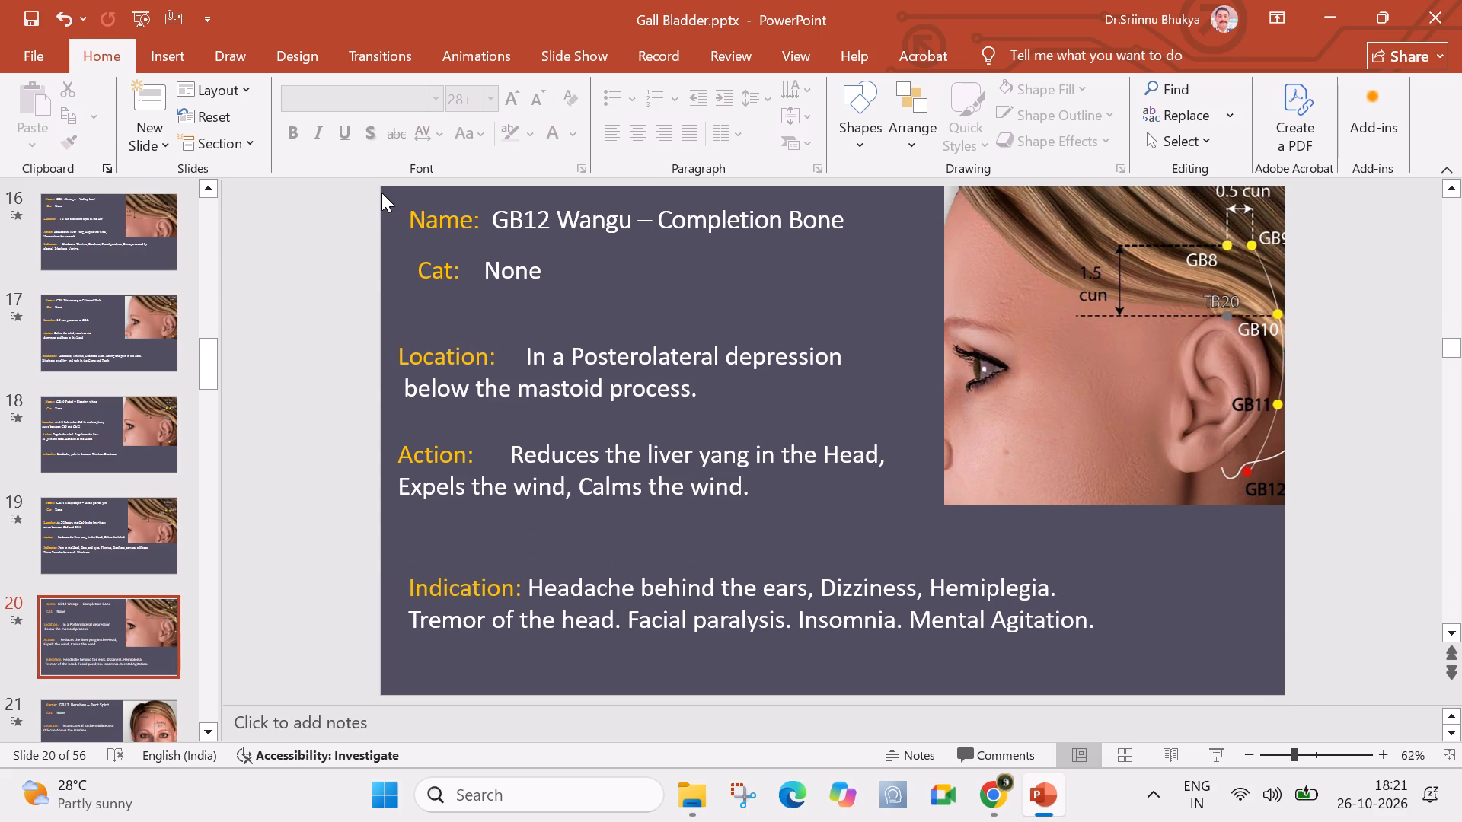
pyautogui.click(387, 193)
pyautogui.moveTo(387, 193); pyautogui.dragTo(1312, 718)
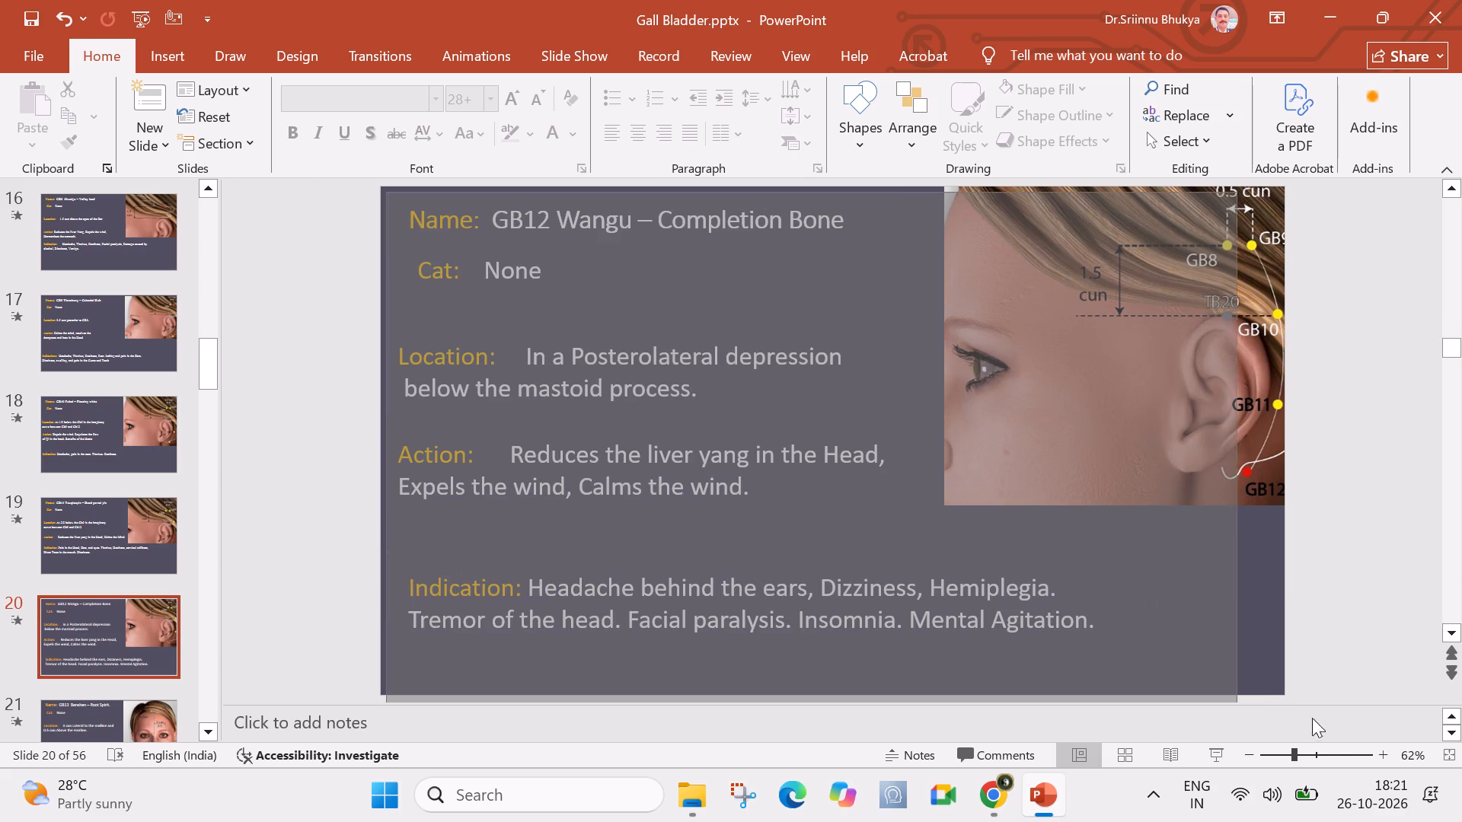
pyautogui.moveTo(1312, 718); pyautogui.dragTo(1283, 729)
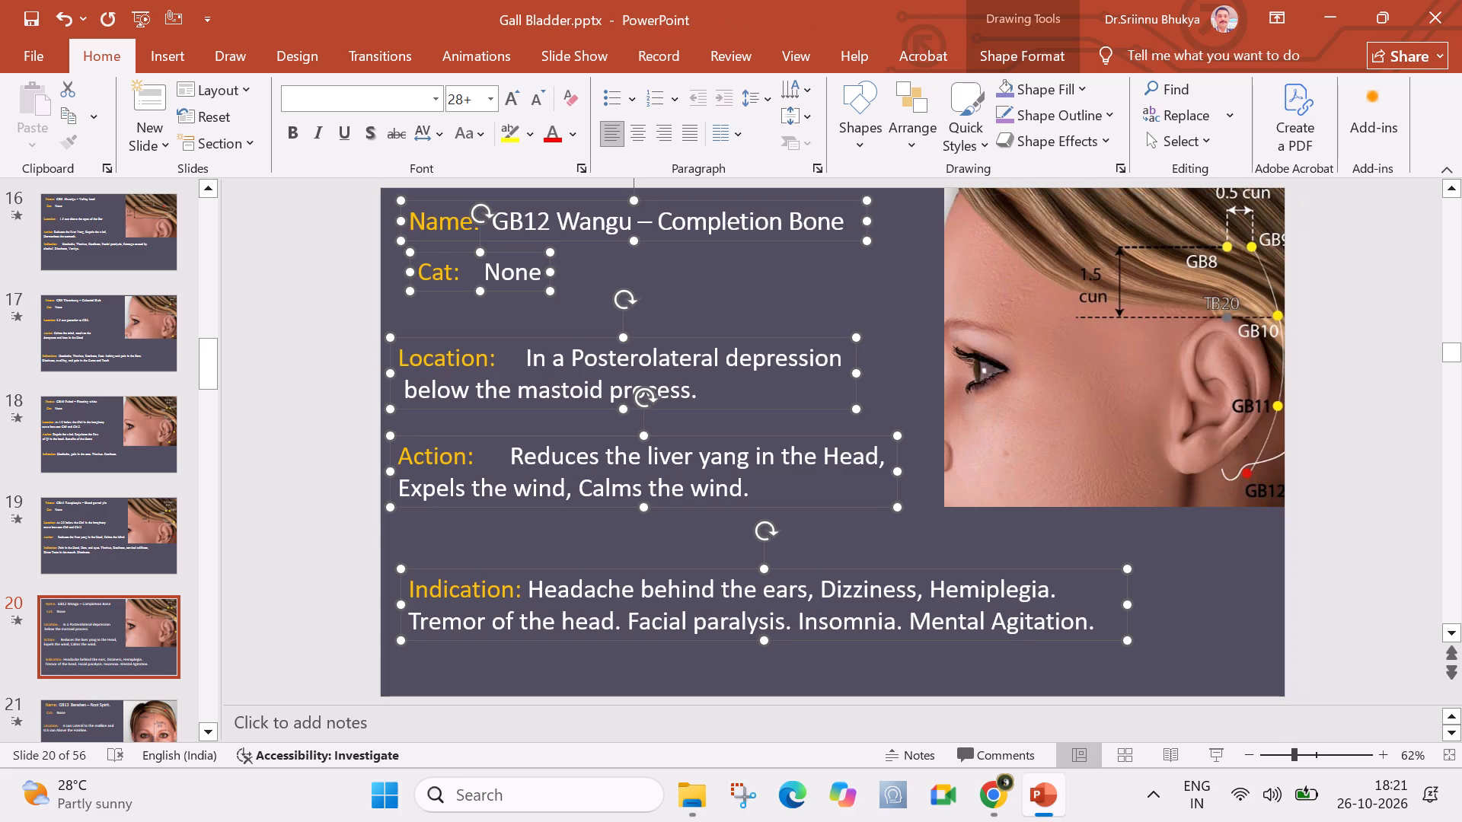
pyautogui.click(436, 97)
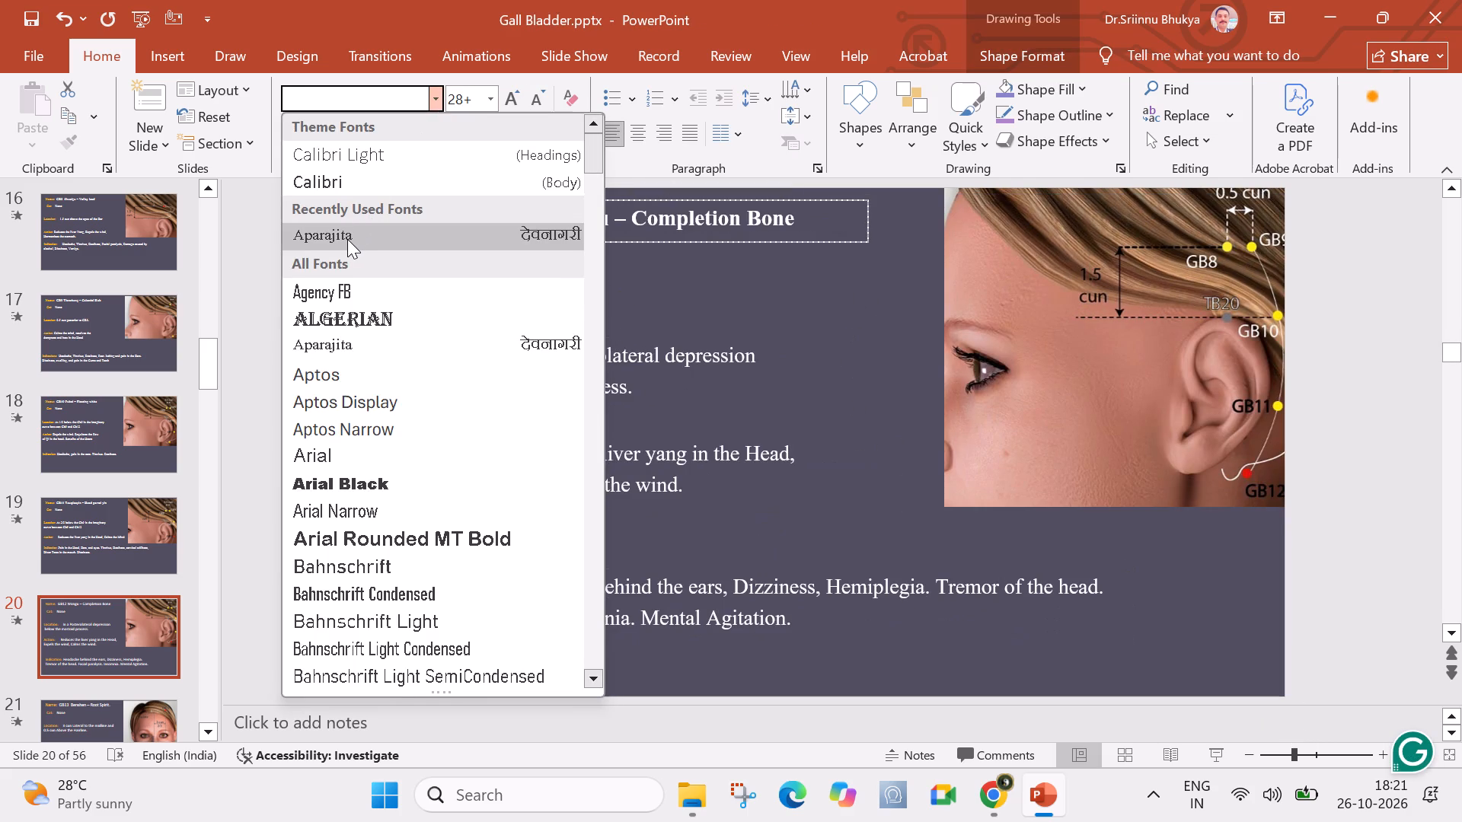
pyautogui.click(347, 239)
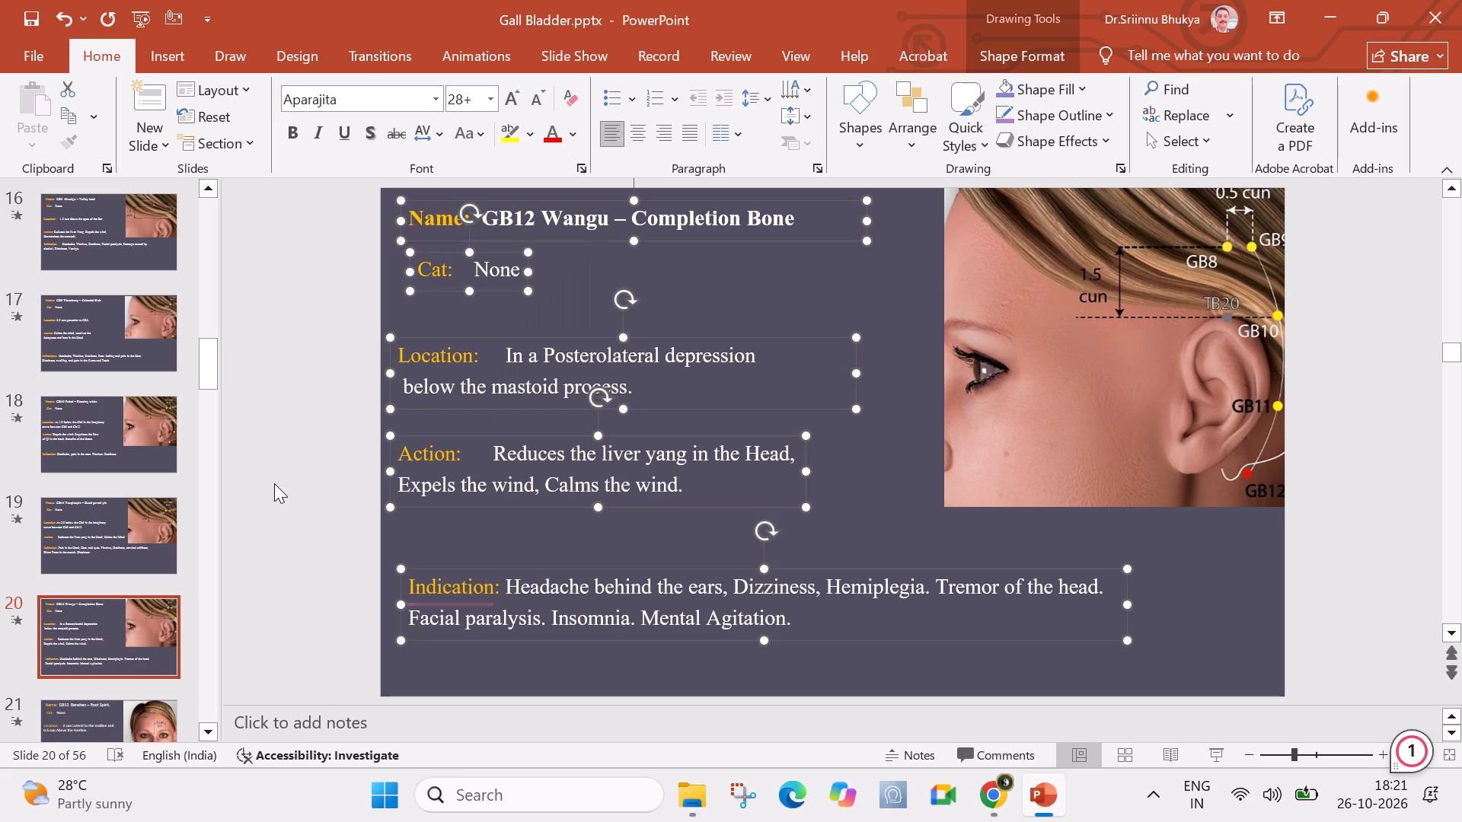
# On the GB13 Benshen slide, change the font of the Name, Cat and Indication text boxes to Aparajita.
pyautogui.click(89, 712)
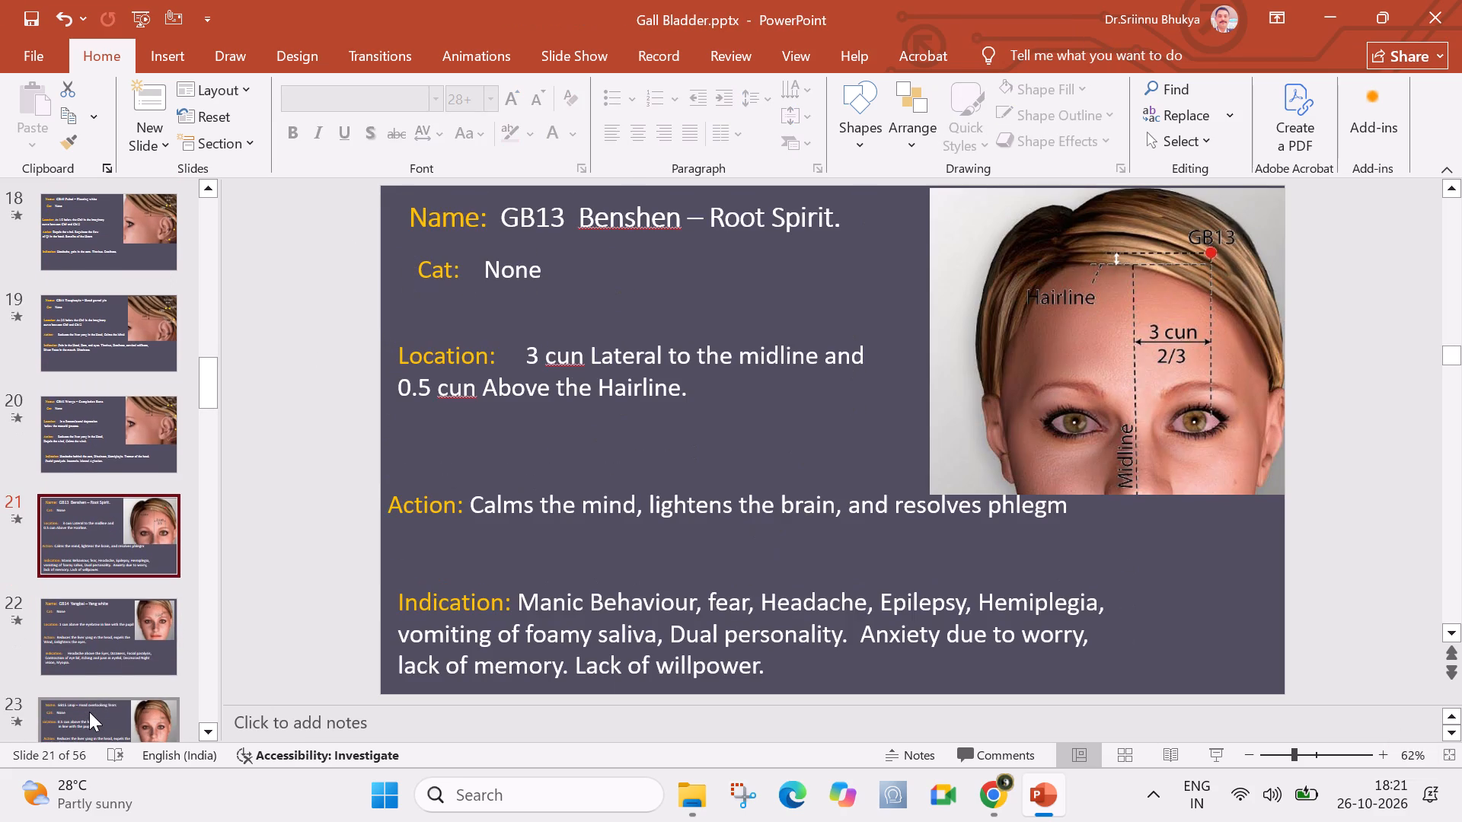
pyautogui.click(386, 194)
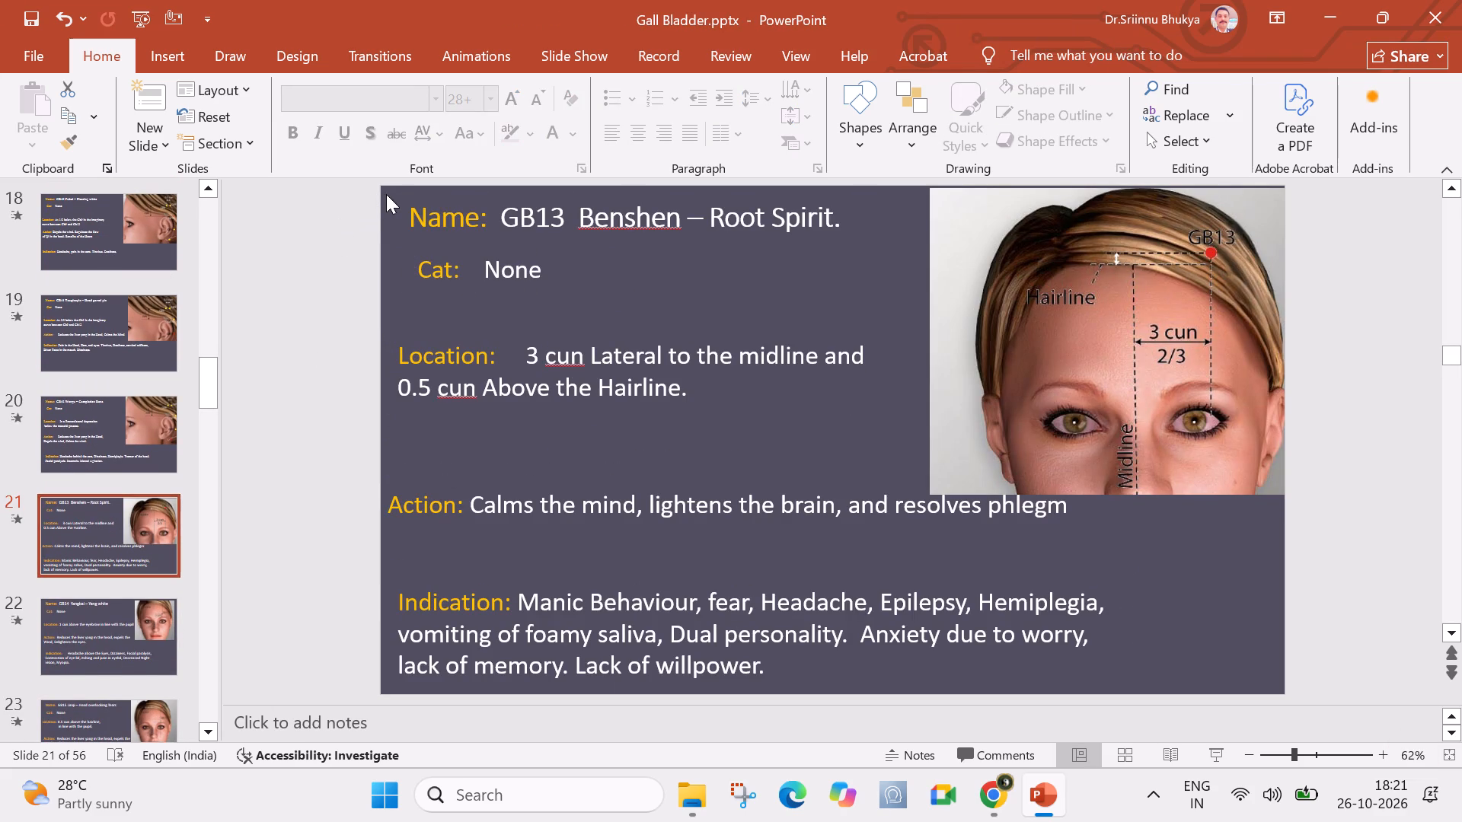
pyautogui.moveTo(386, 194); pyautogui.dragTo(1170, 687)
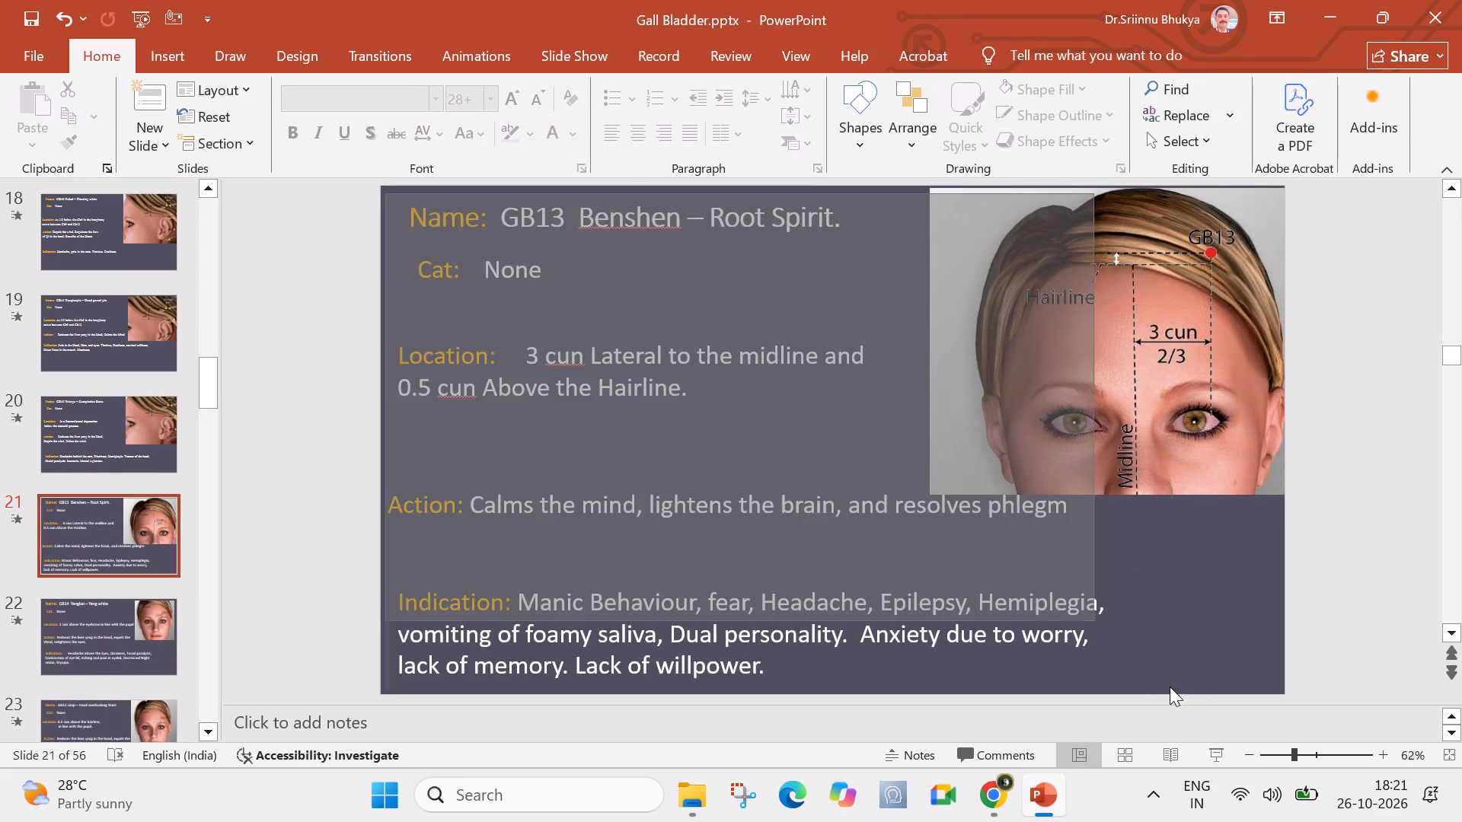
pyautogui.moveTo(1170, 687); pyautogui.dragTo(1184, 708)
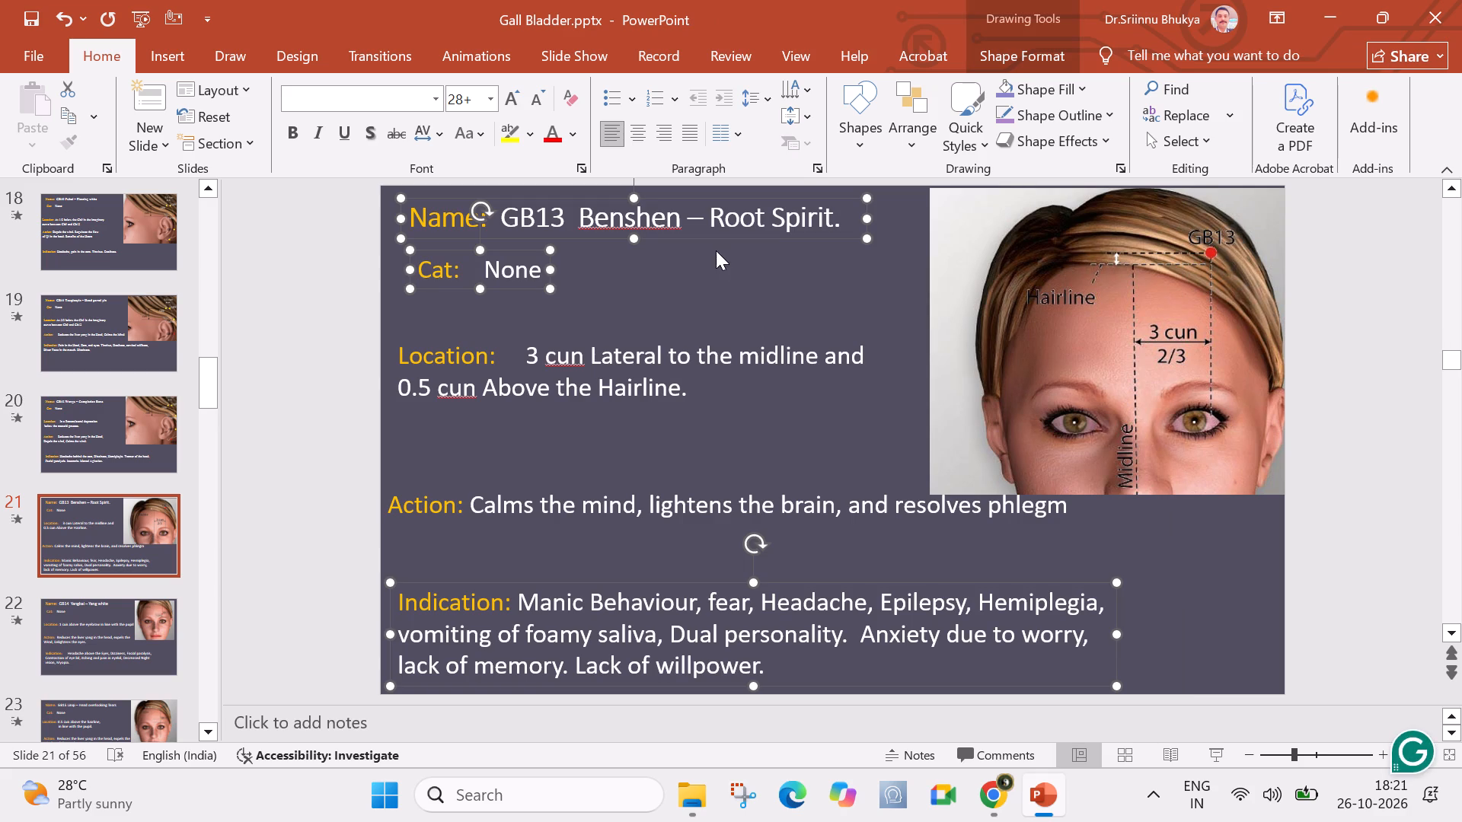
pyautogui.click(433, 100)
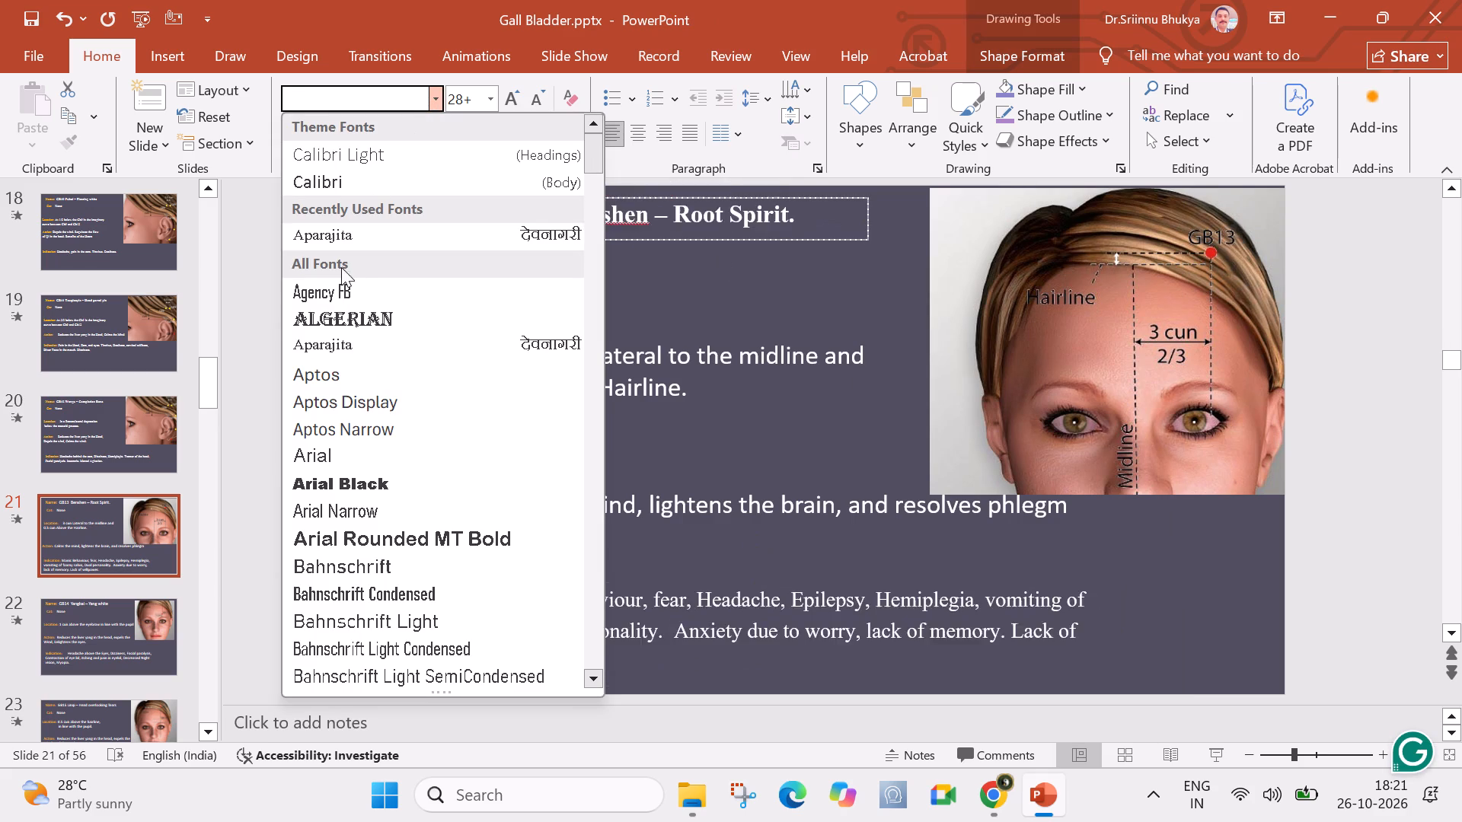
pyautogui.click(343, 351)
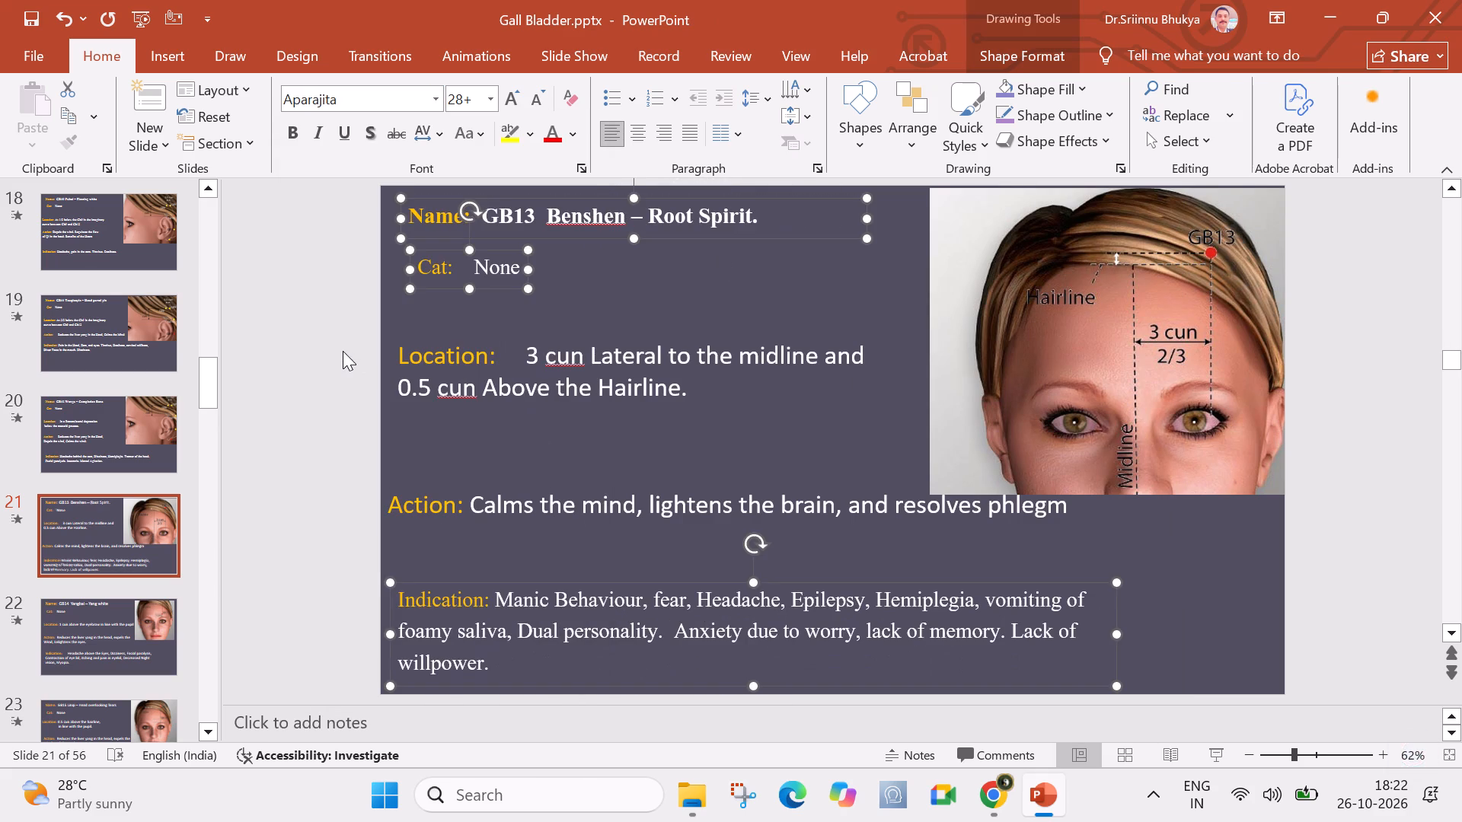
# Change the font of the Action and Location text boxes on the GB13 slide to Aparajita.
pyautogui.click(464, 511)
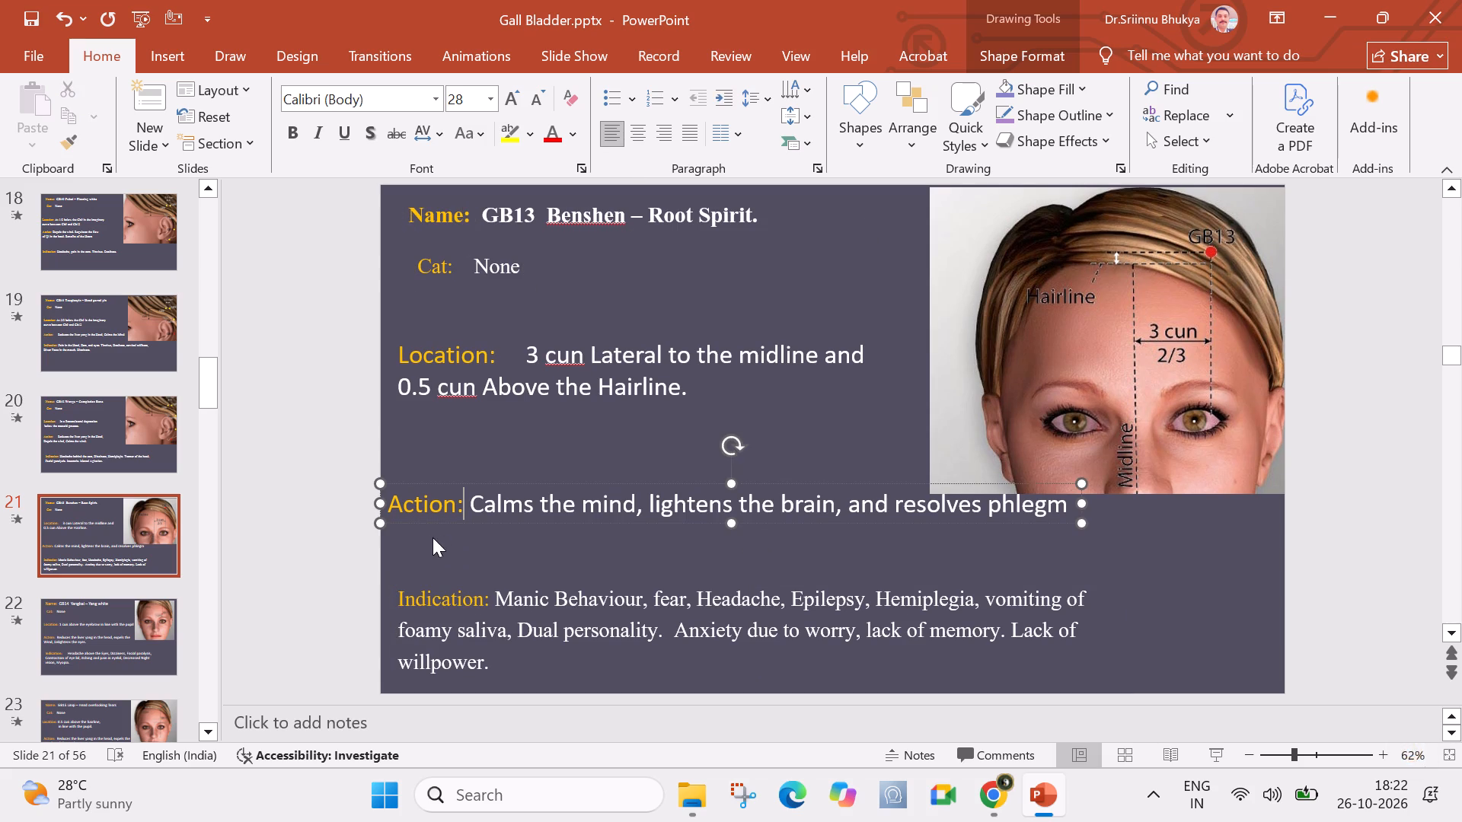
pyautogui.click(428, 523)
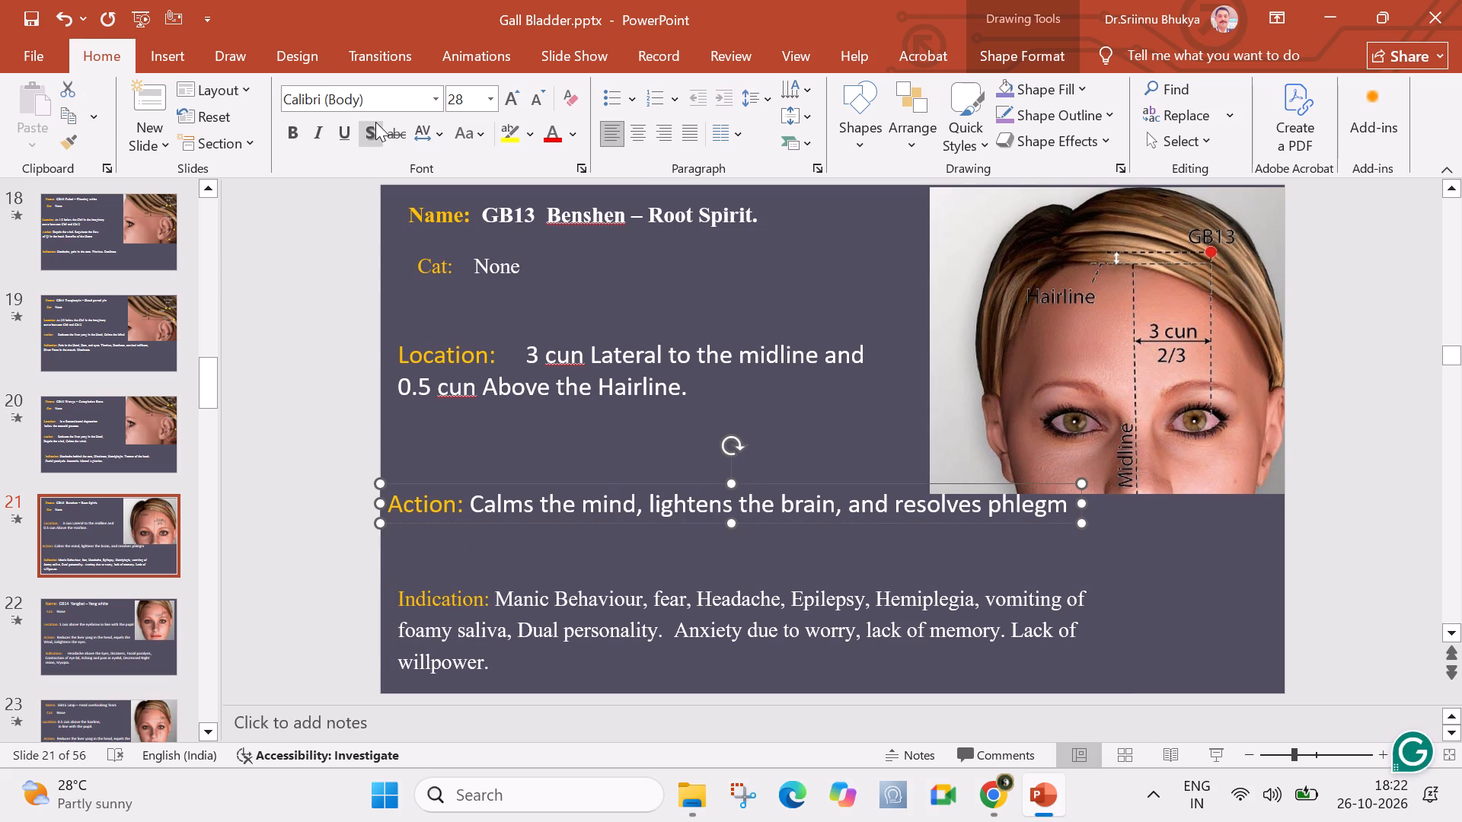
pyautogui.click(436, 100)
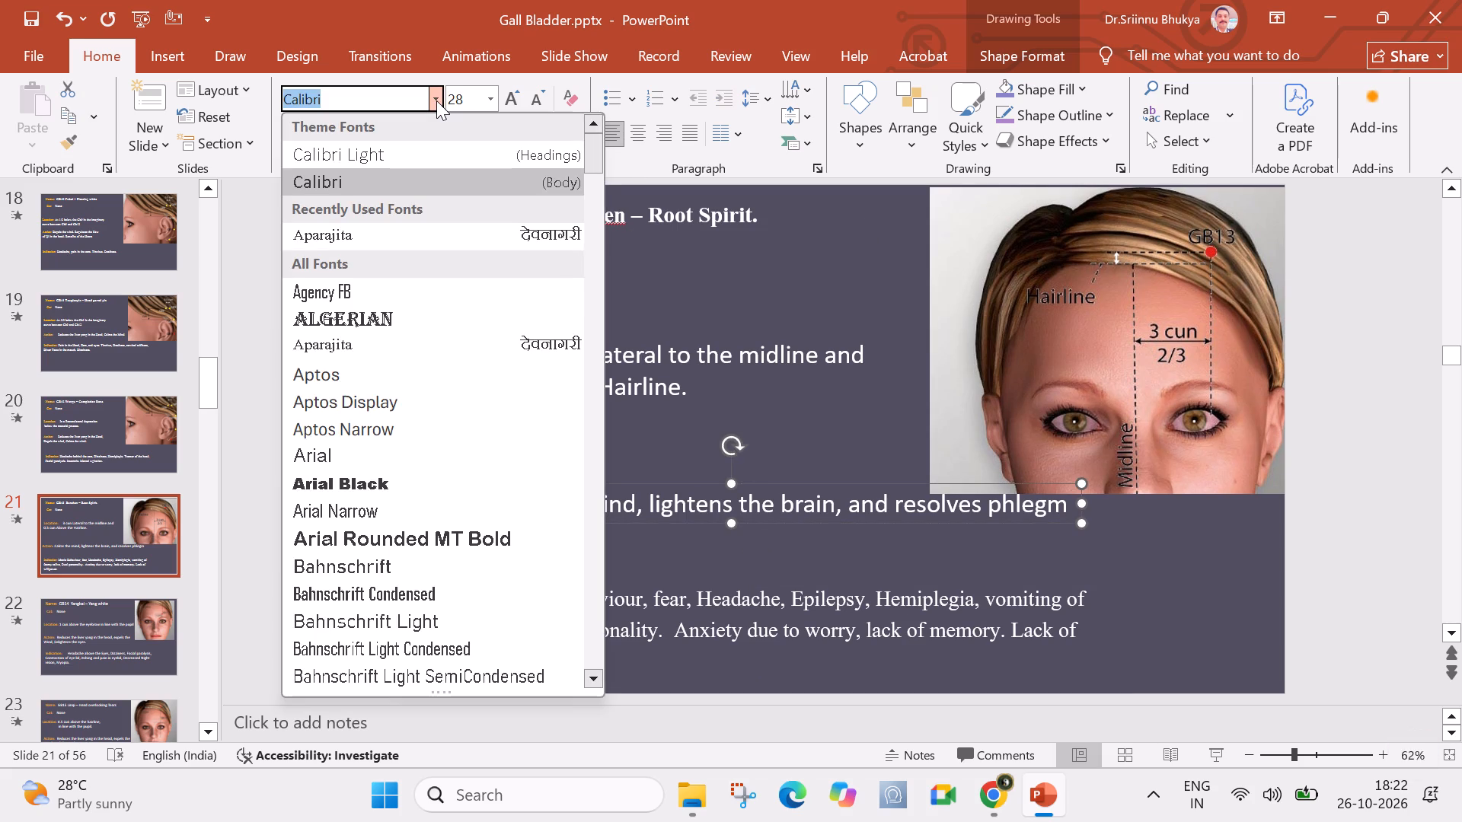
pyautogui.click(366, 241)
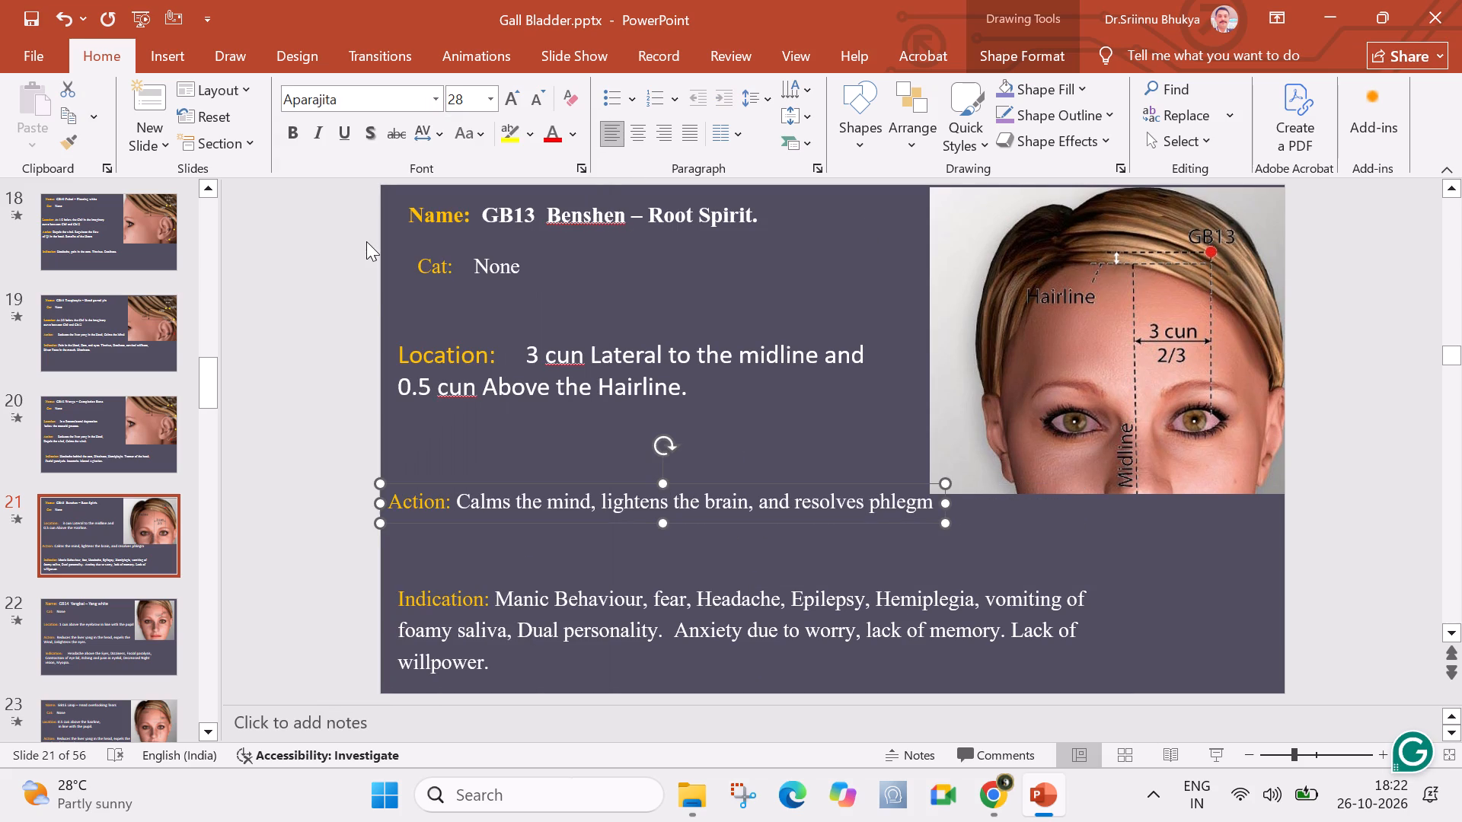
pyautogui.click(464, 395)
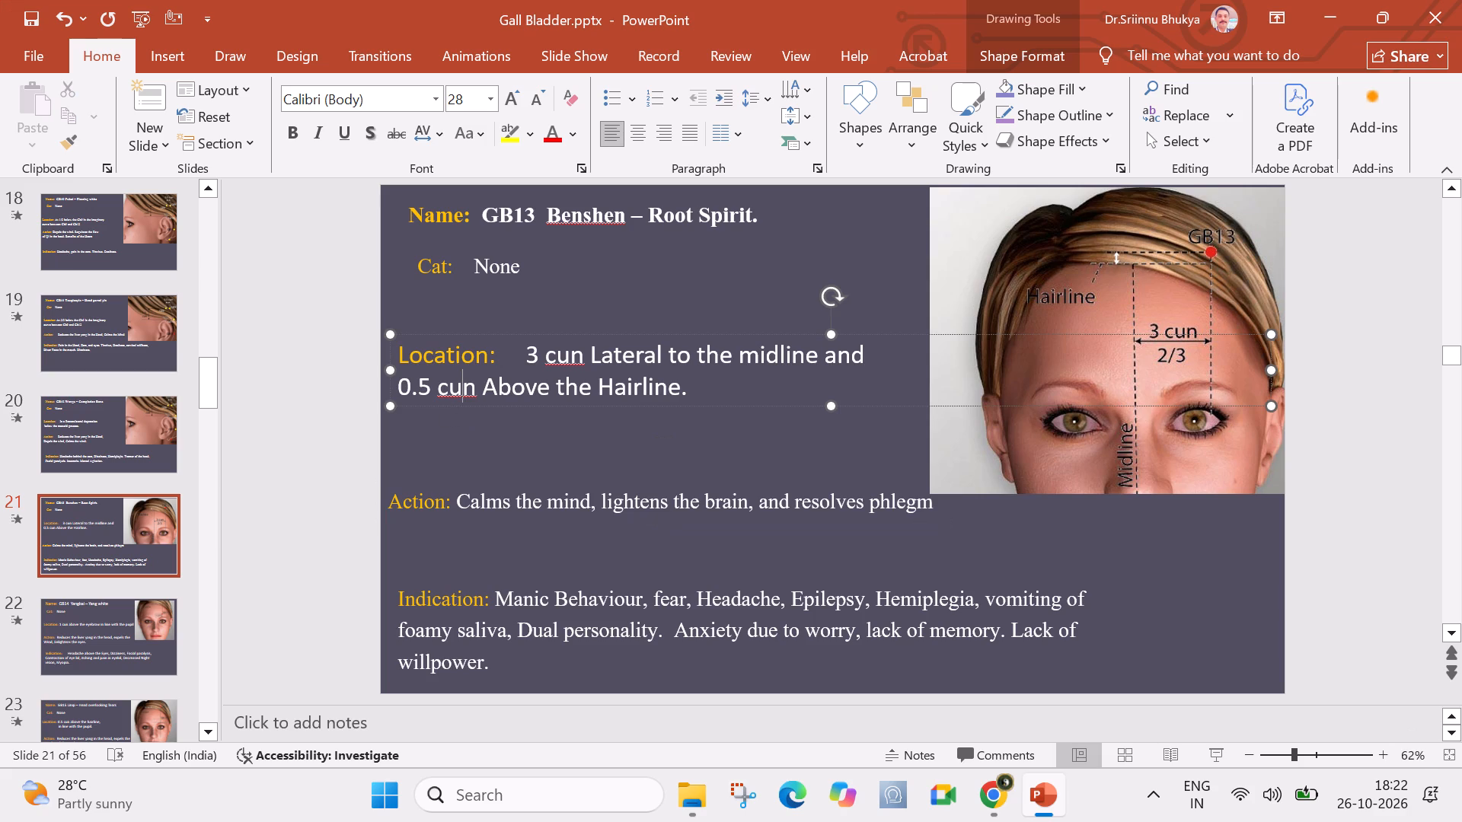
pyautogui.click(437, 406)
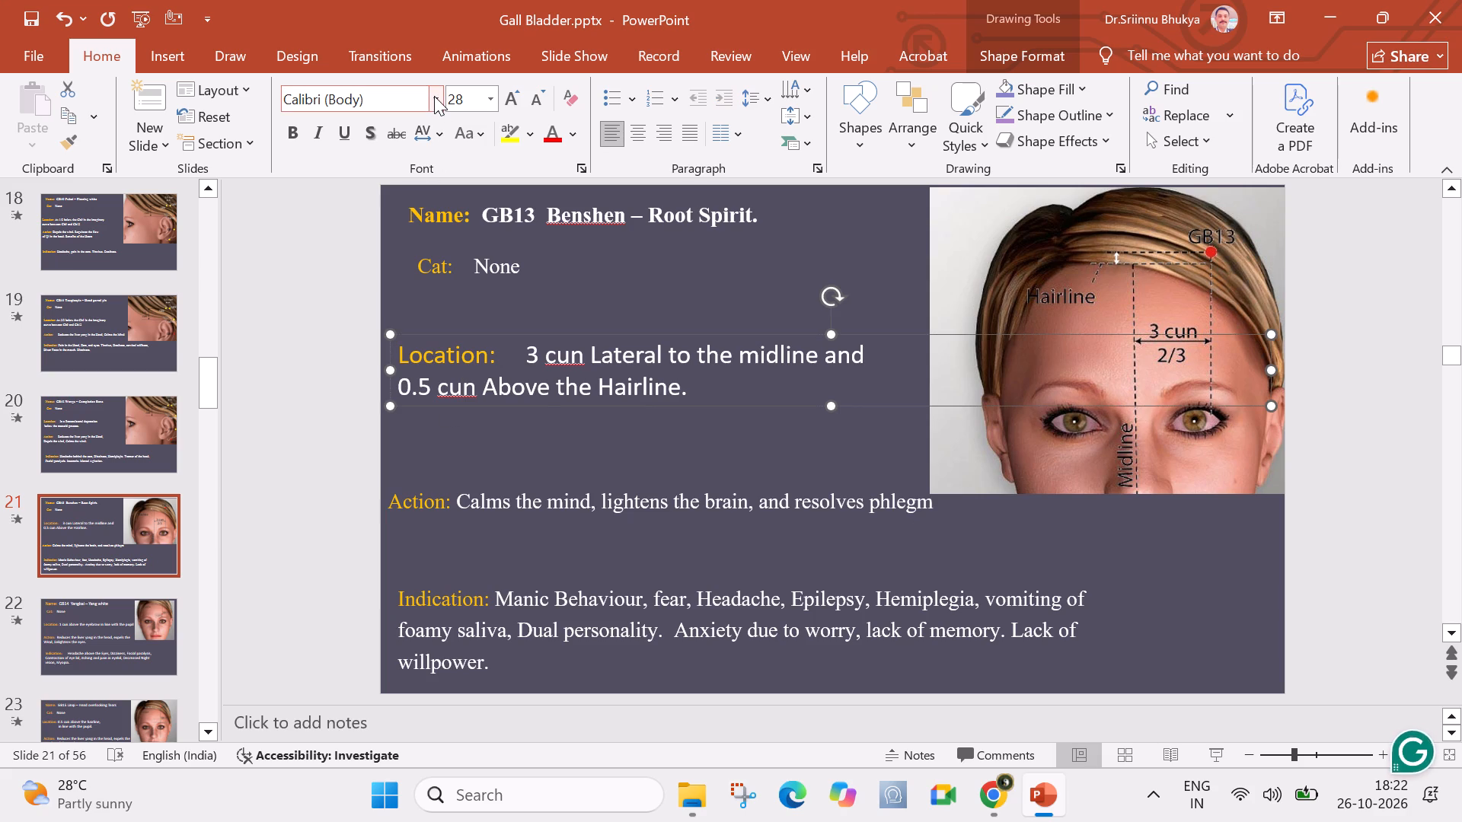
pyautogui.click(434, 96)
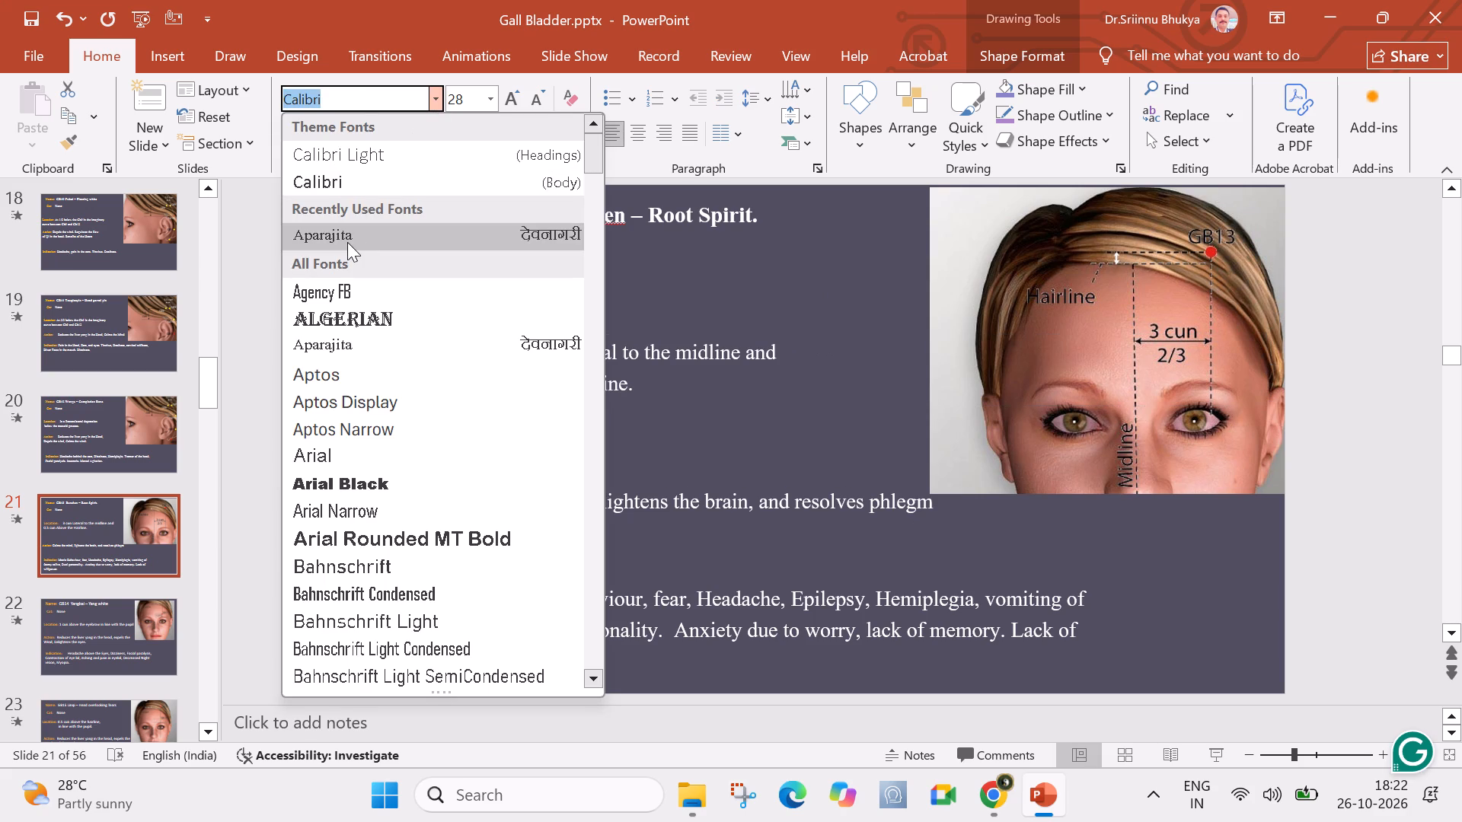
pyautogui.click(347, 242)
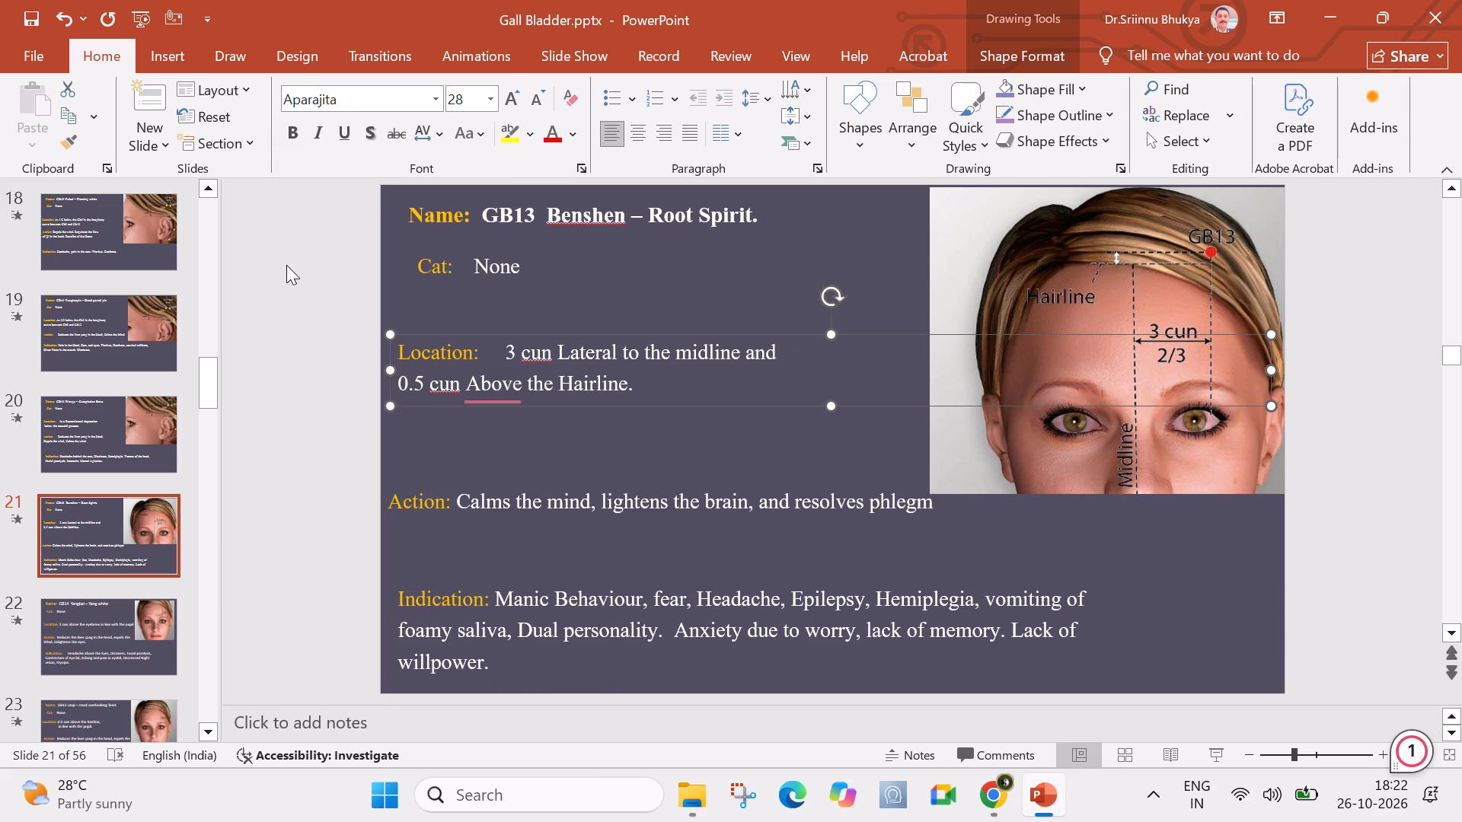
pyautogui.click(286, 265)
# On the GB14 Yangbai slide, change the font of all the text boxes to Aparajita.
pyautogui.click(83, 618)
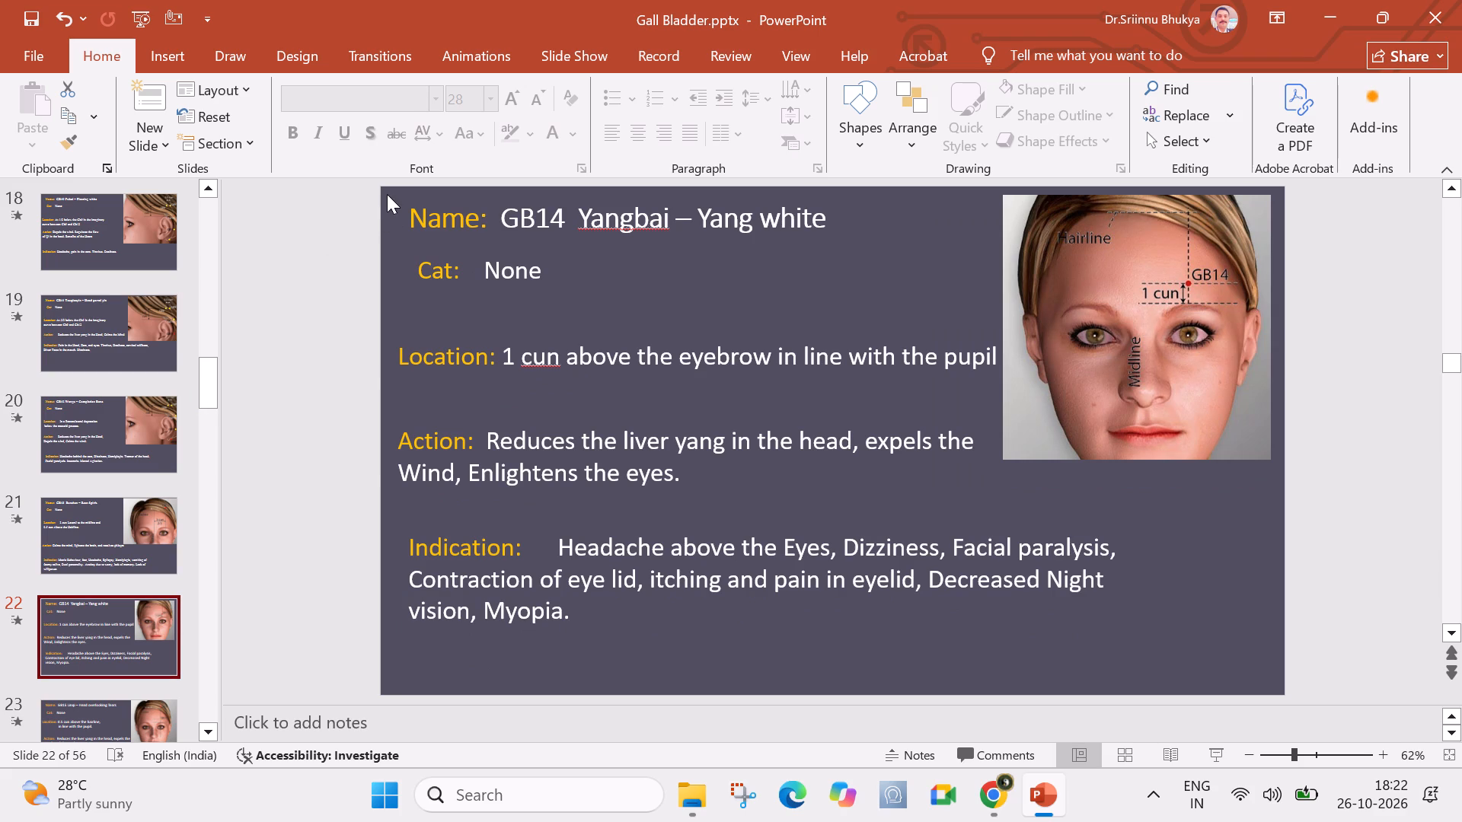
pyautogui.click(387, 194)
pyautogui.moveTo(387, 194); pyautogui.dragTo(979, 288)
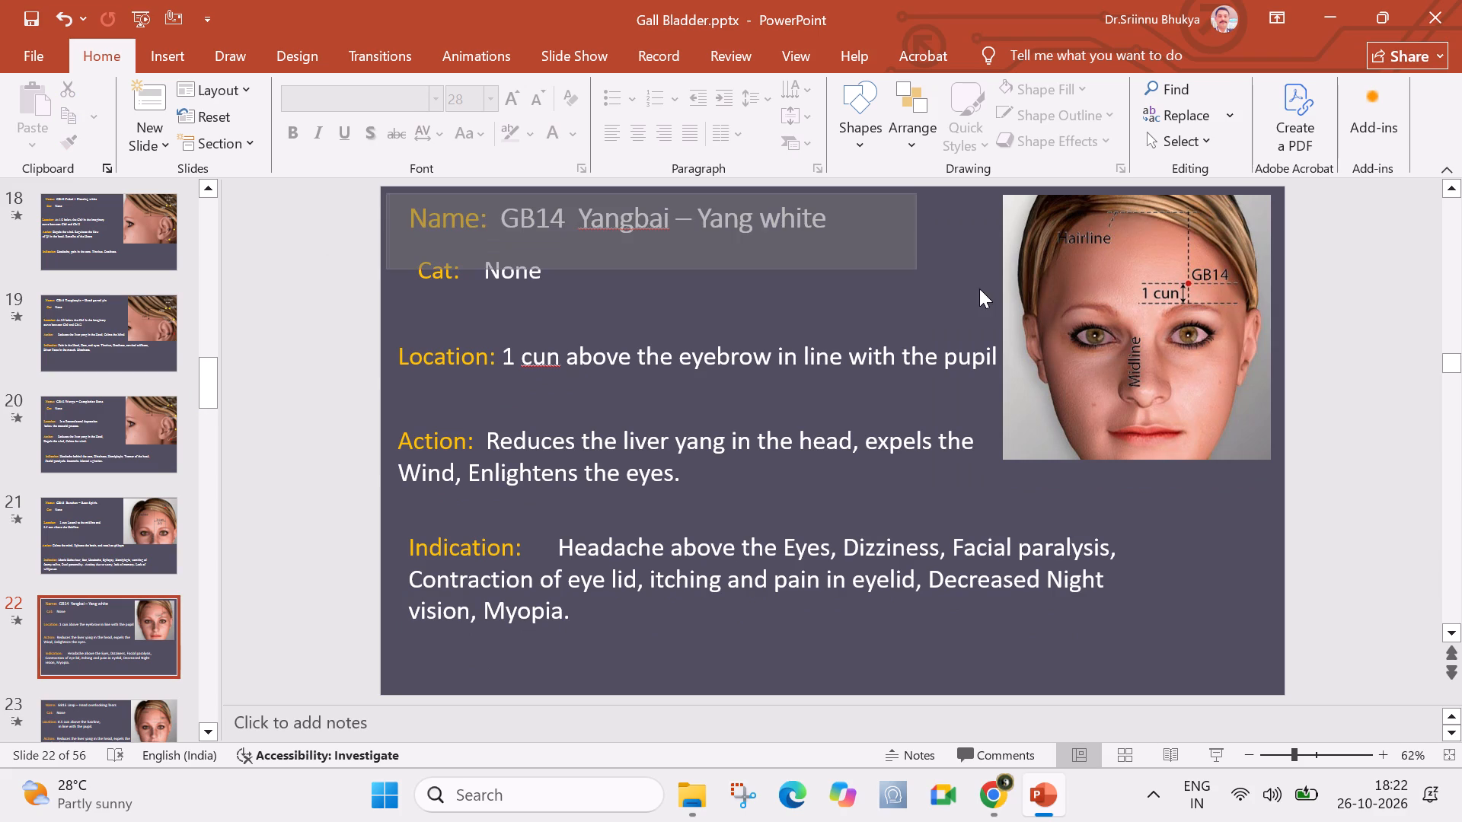
pyautogui.moveTo(979, 288); pyautogui.dragTo(1348, 734)
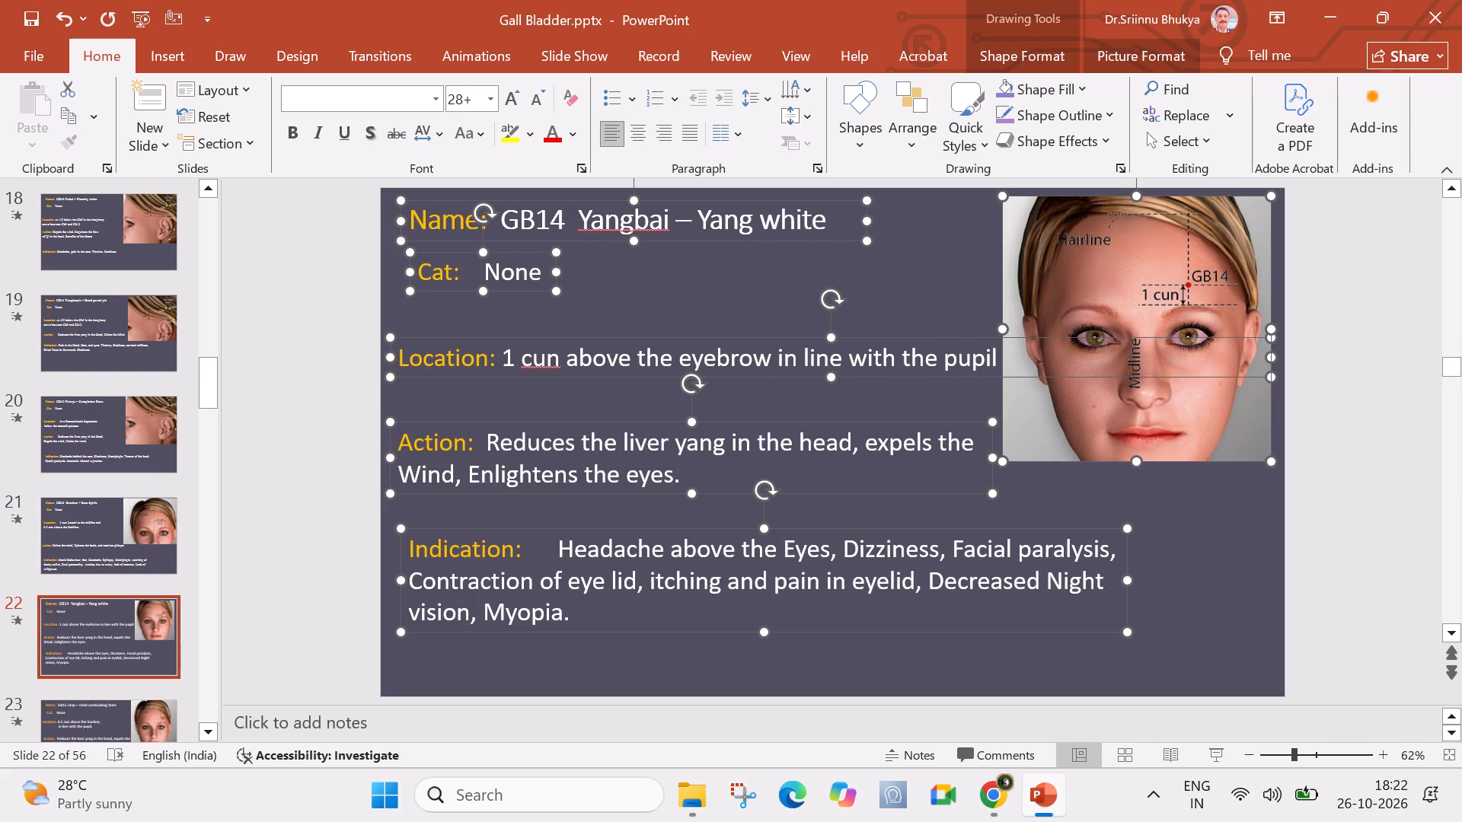
pyautogui.click(433, 104)
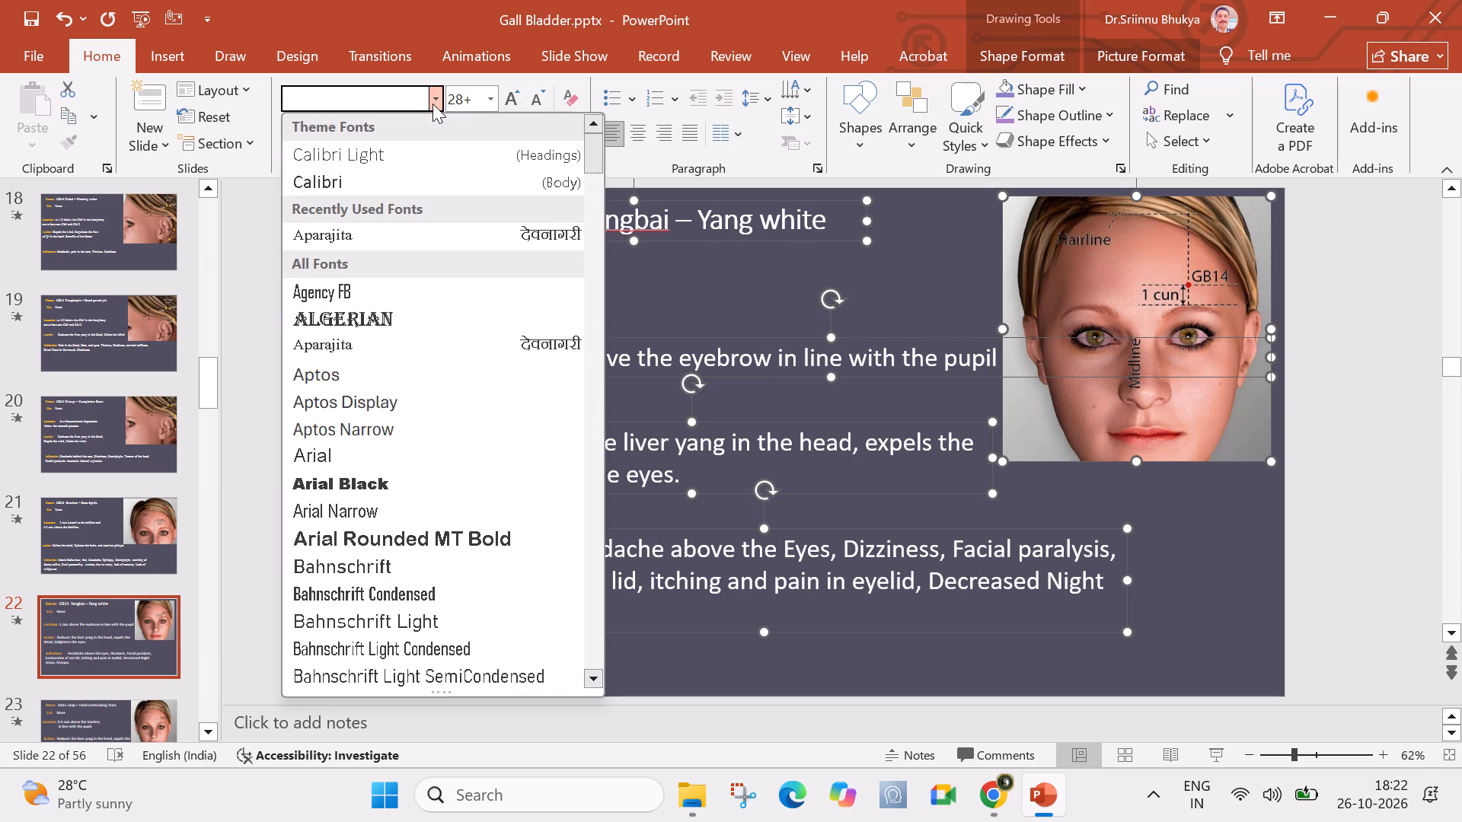
pyautogui.click(358, 240)
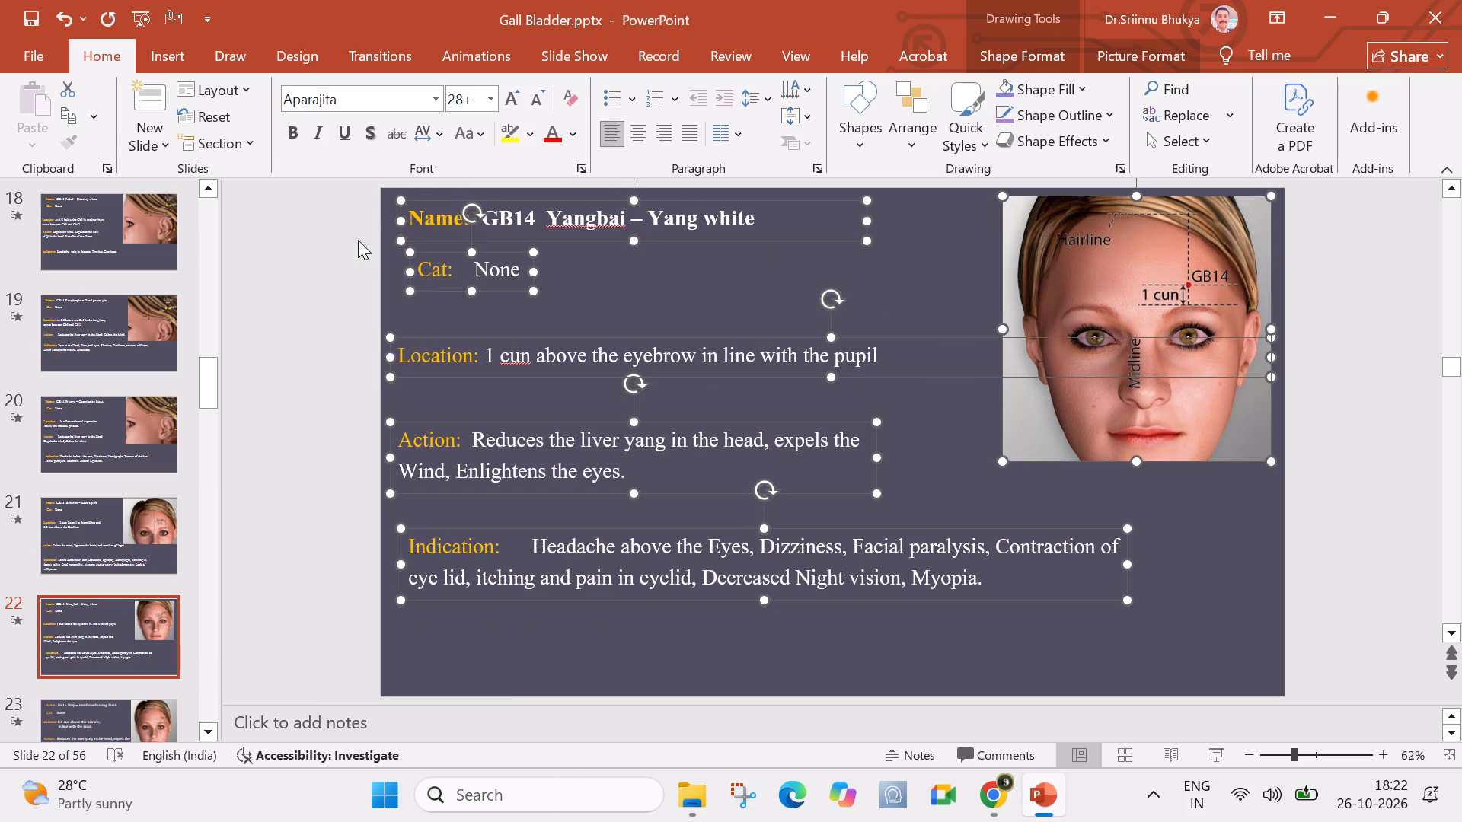
# On the GB15 Linqi slide, change the font of the Cat, Action and Indication text boxes to Aparajita.
pyautogui.click(116, 731)
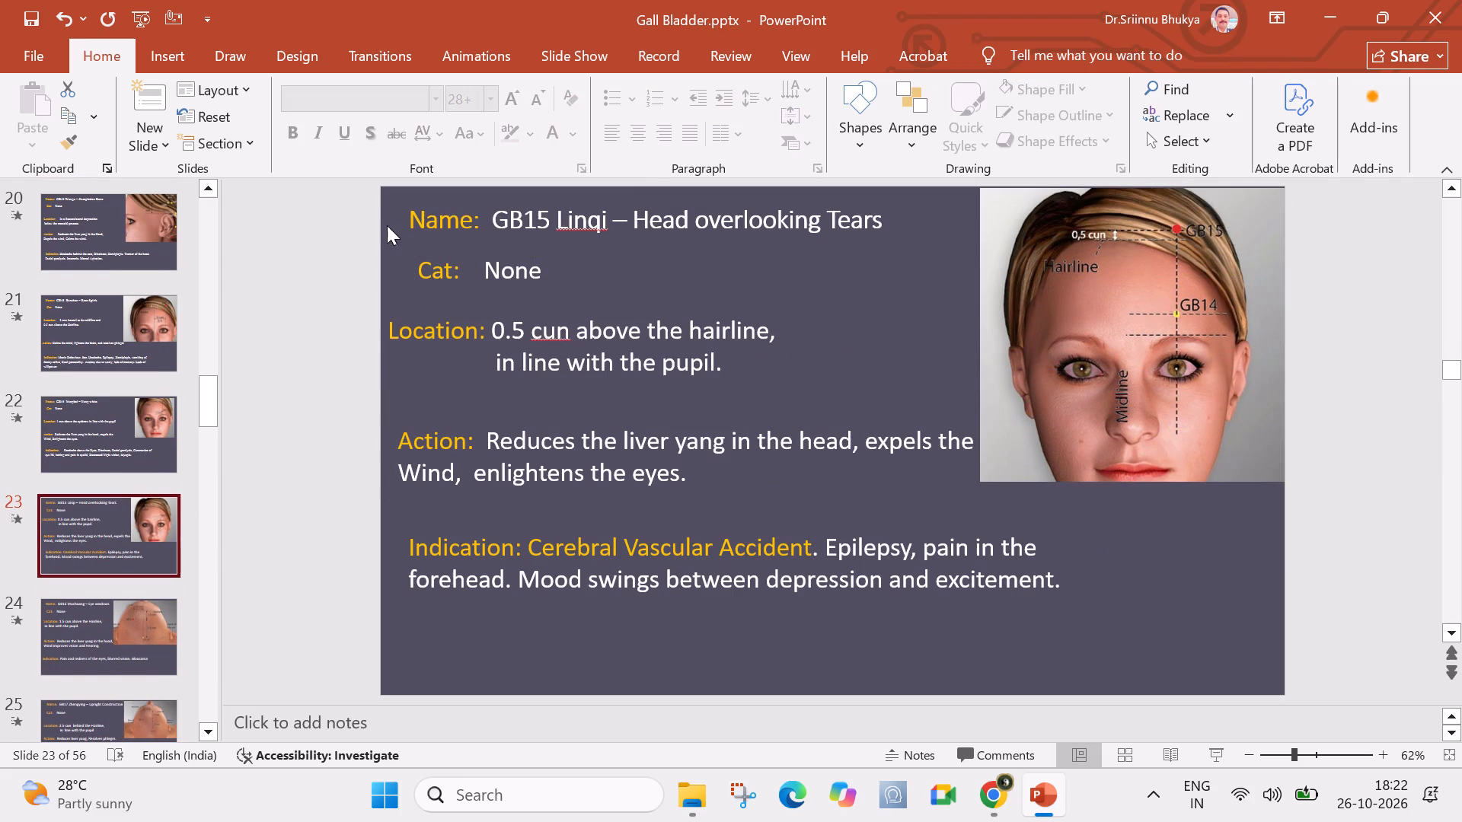
pyautogui.click(386, 202)
pyautogui.moveTo(386, 202); pyautogui.dragTo(531, 188)
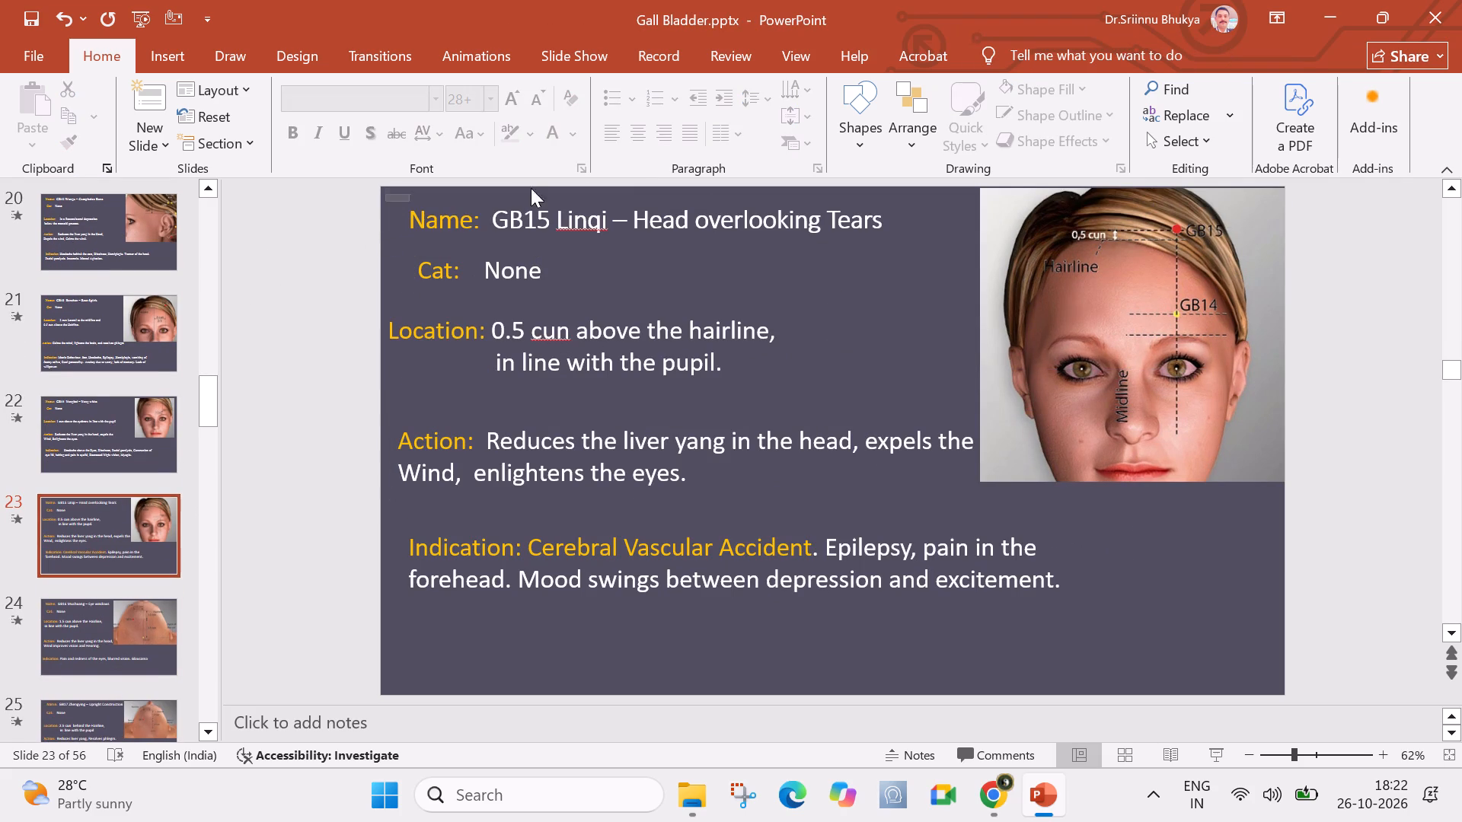
pyautogui.moveTo(531, 188); pyautogui.dragTo(1138, 627)
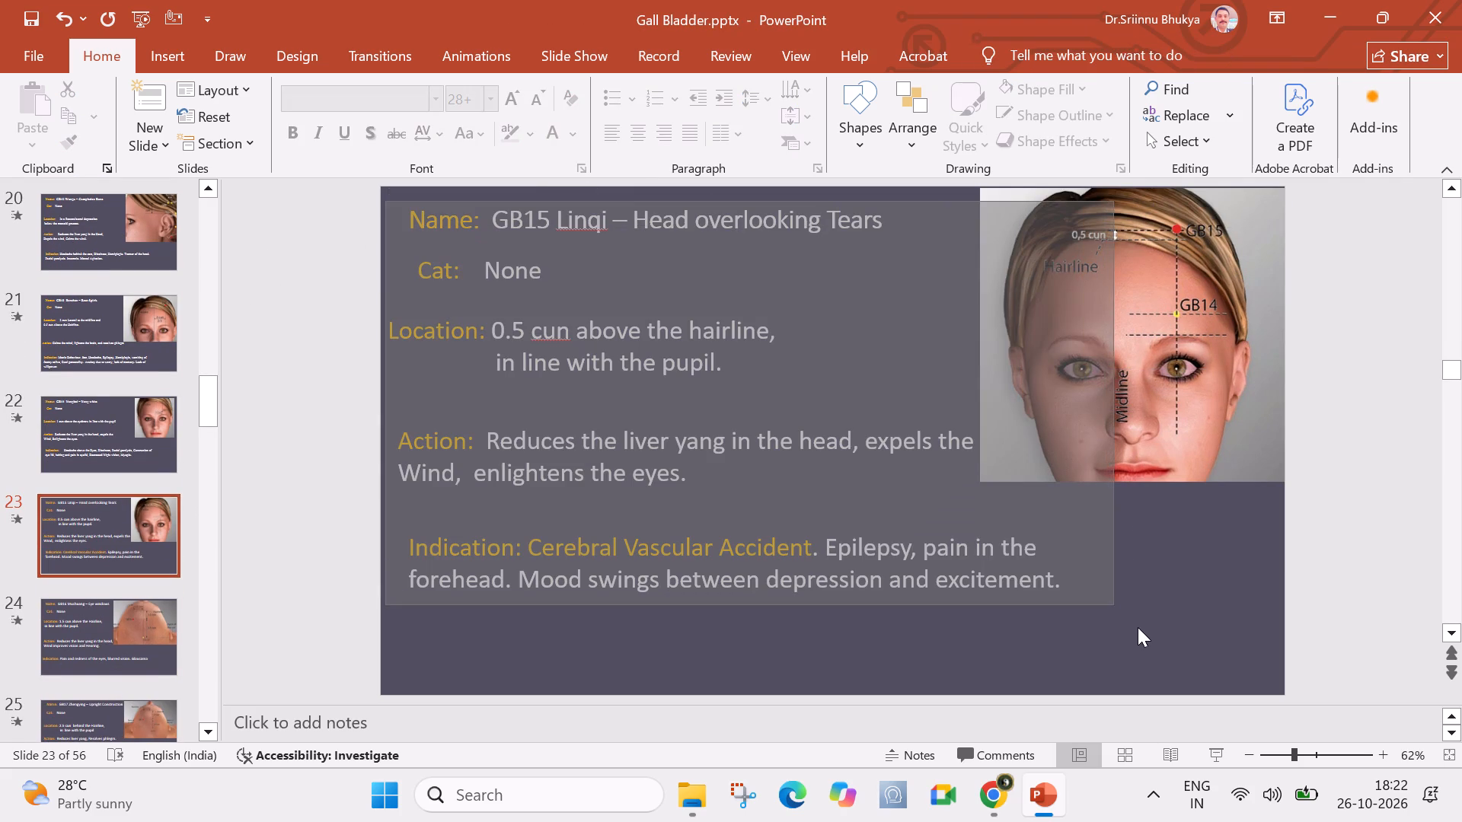
pyautogui.moveTo(1138, 627); pyautogui.dragTo(1286, 709)
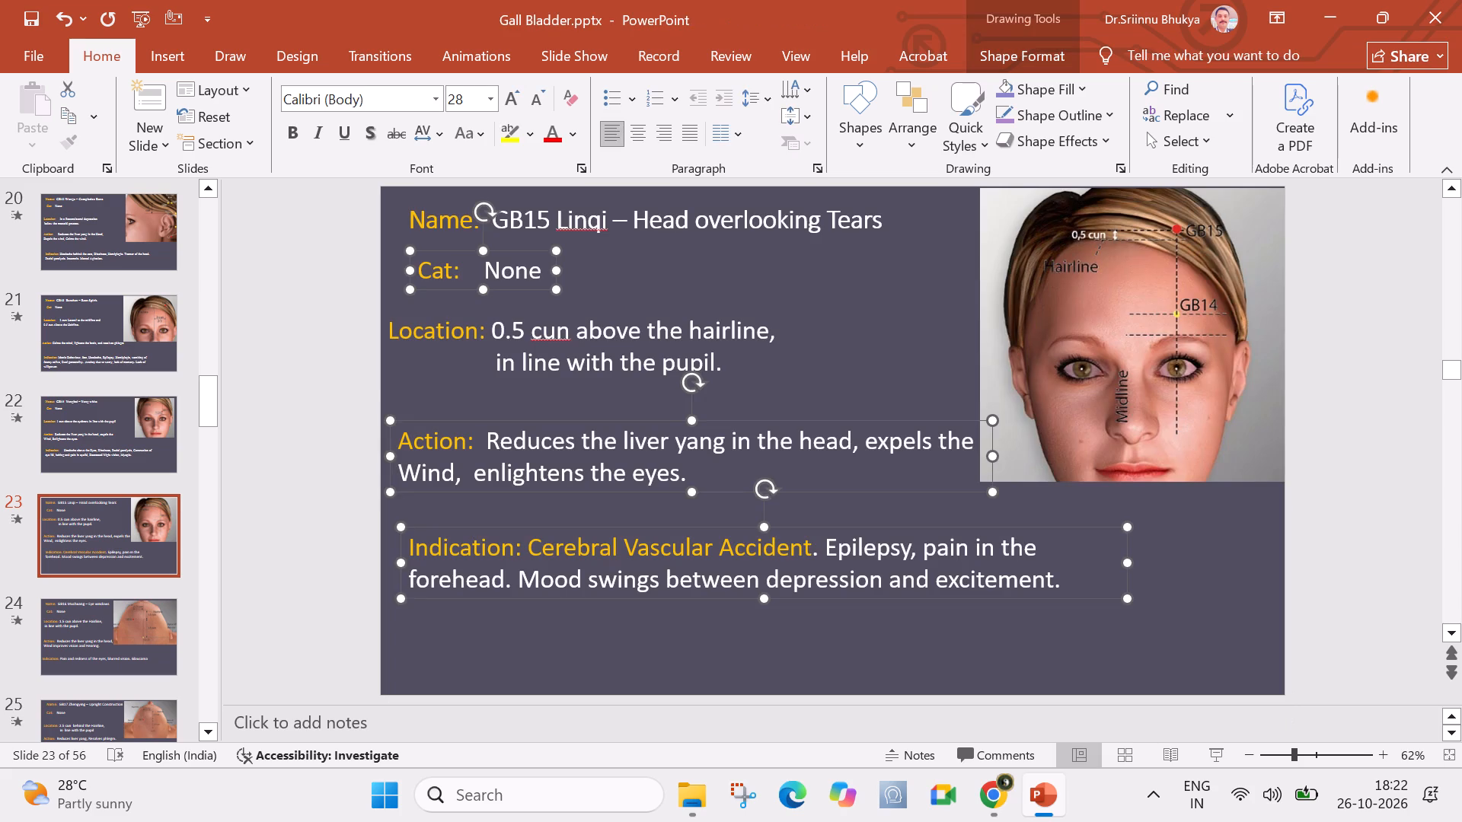
pyautogui.click(439, 95)
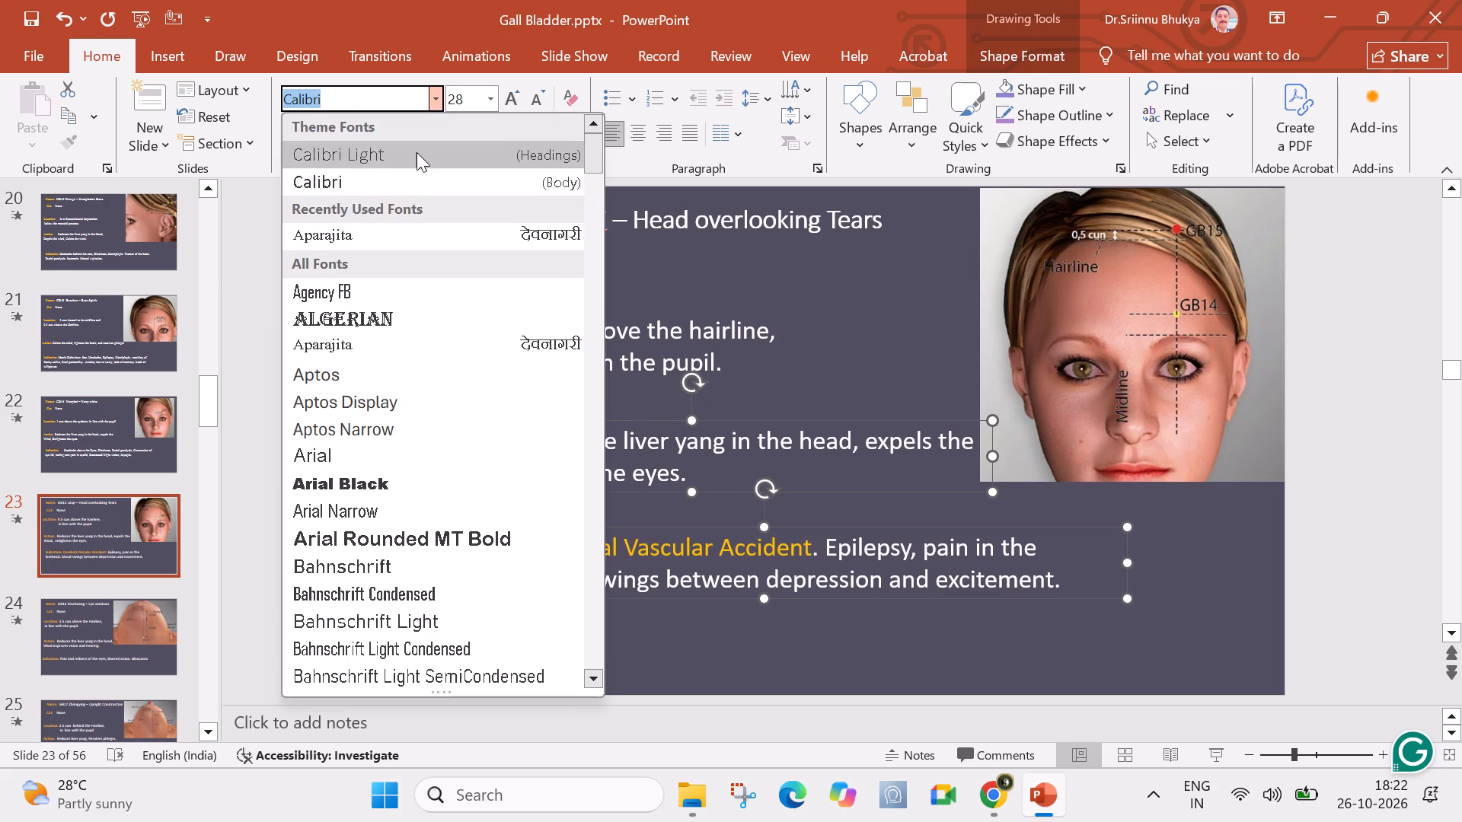
pyautogui.click(386, 238)
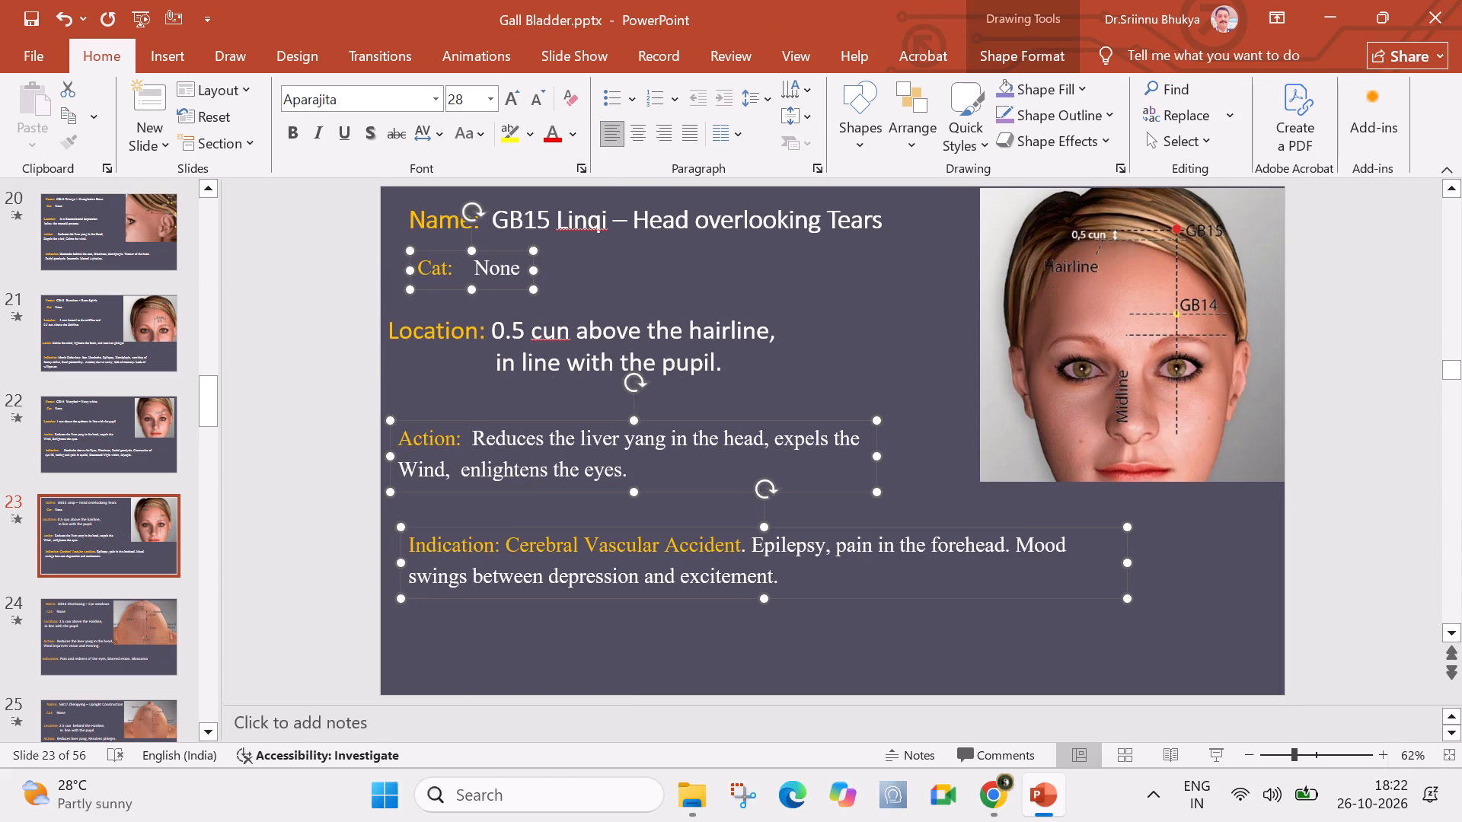
# Change the font of the Location text box on the GB15 slide to Aparajita.
pyautogui.click(496, 363)
pyautogui.click(458, 381)
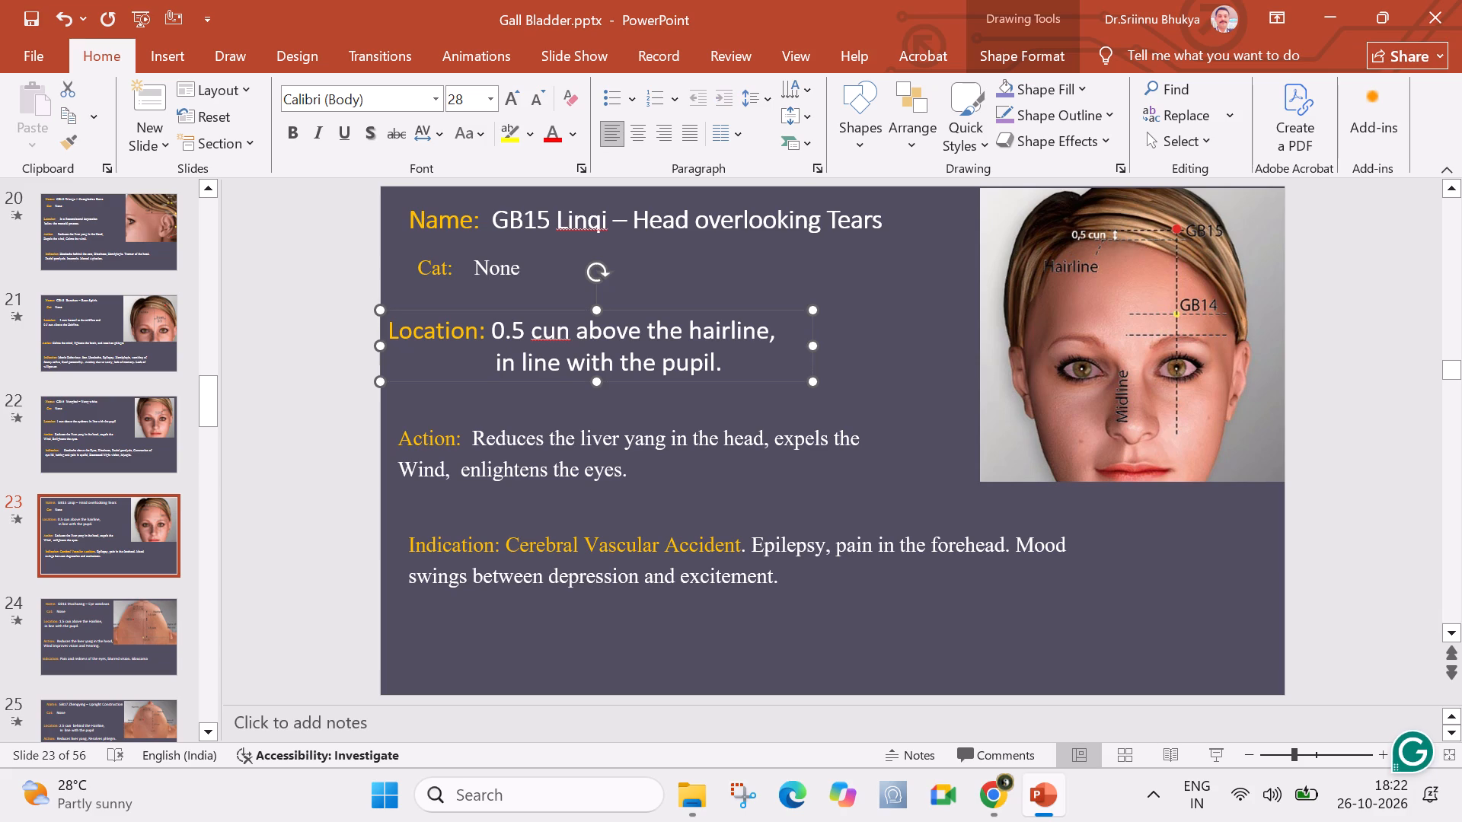
pyautogui.click(433, 97)
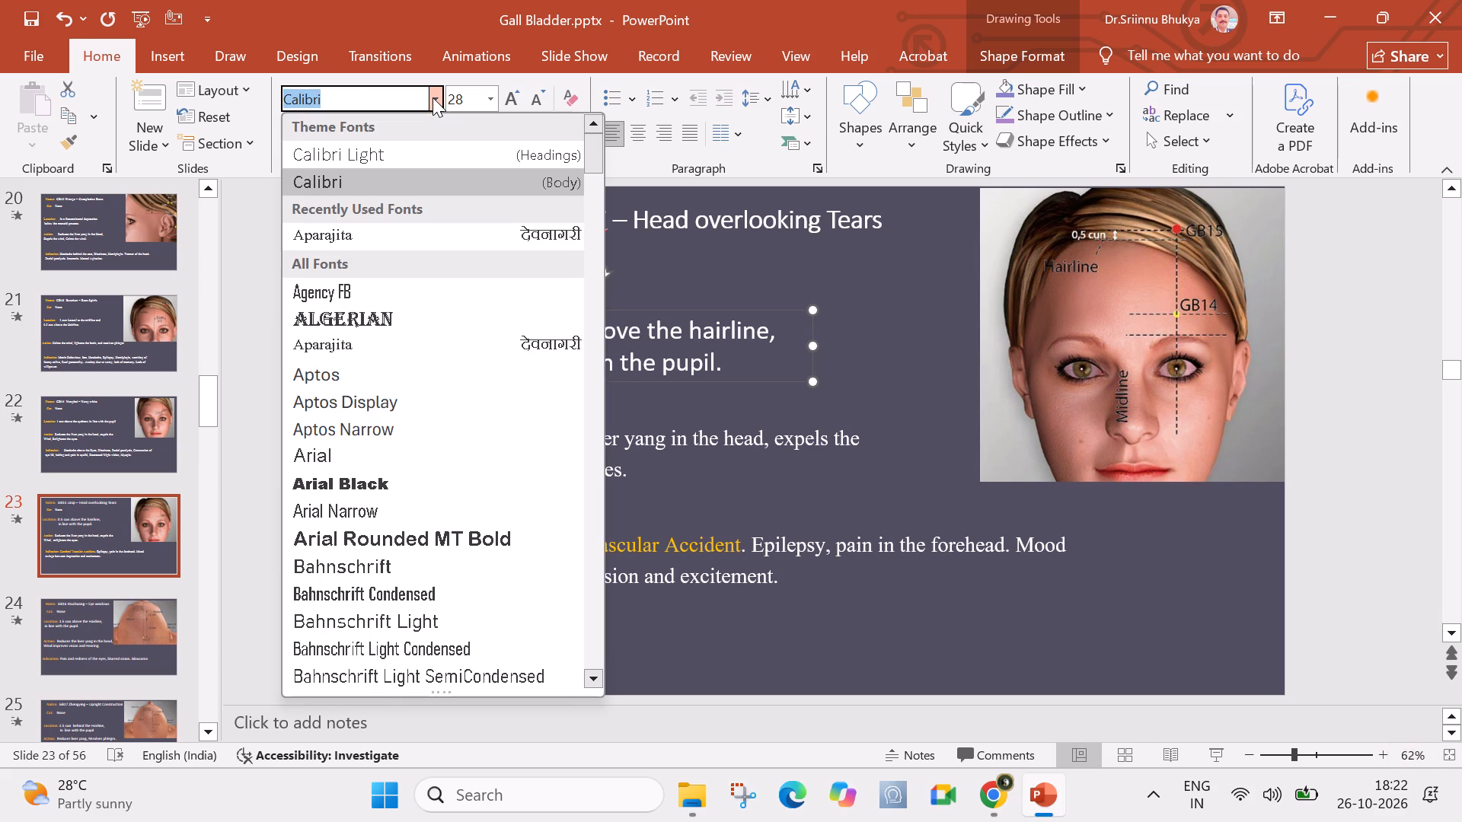
pyautogui.click(347, 242)
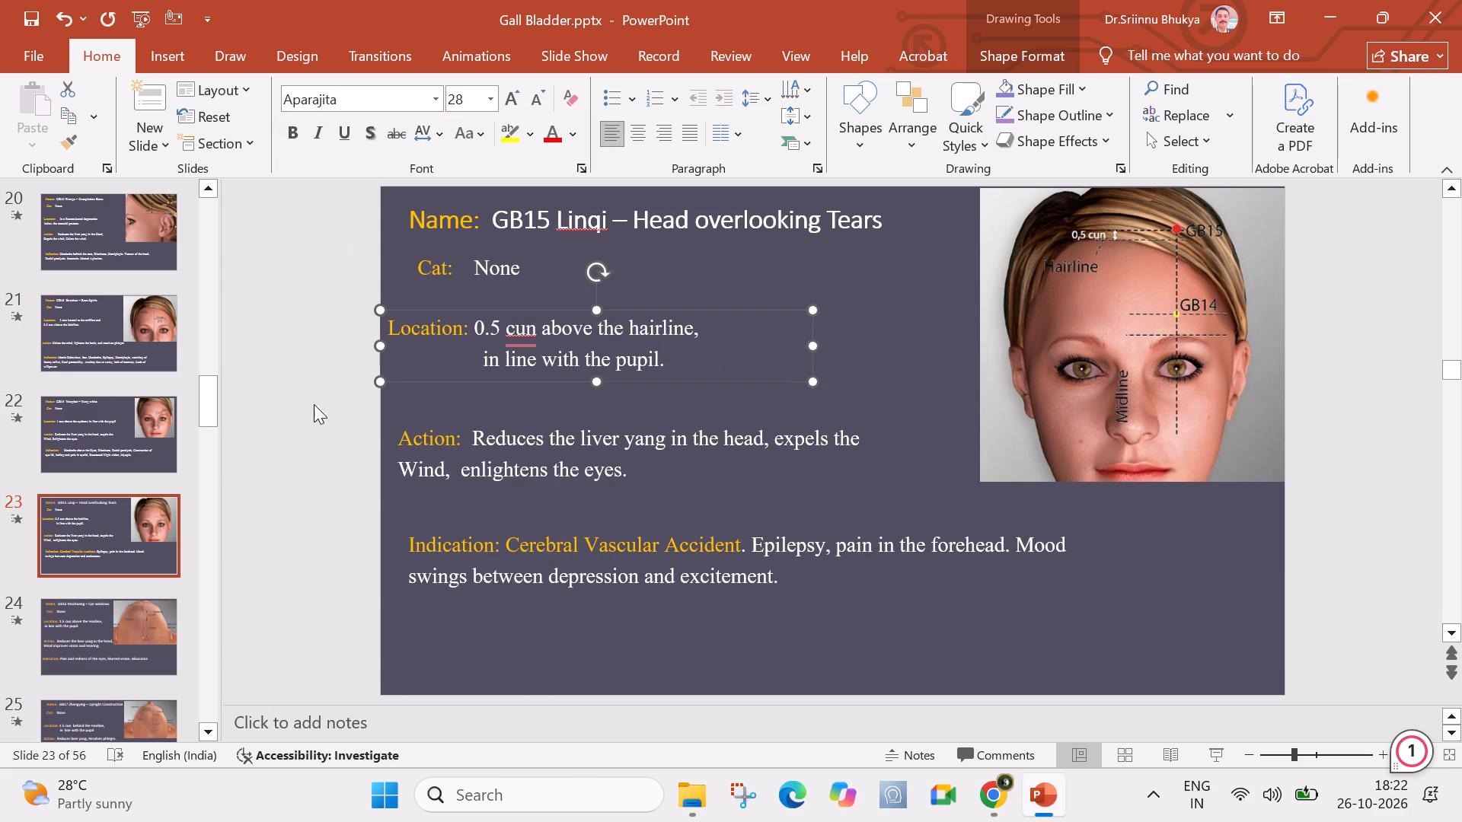
pyautogui.click(309, 454)
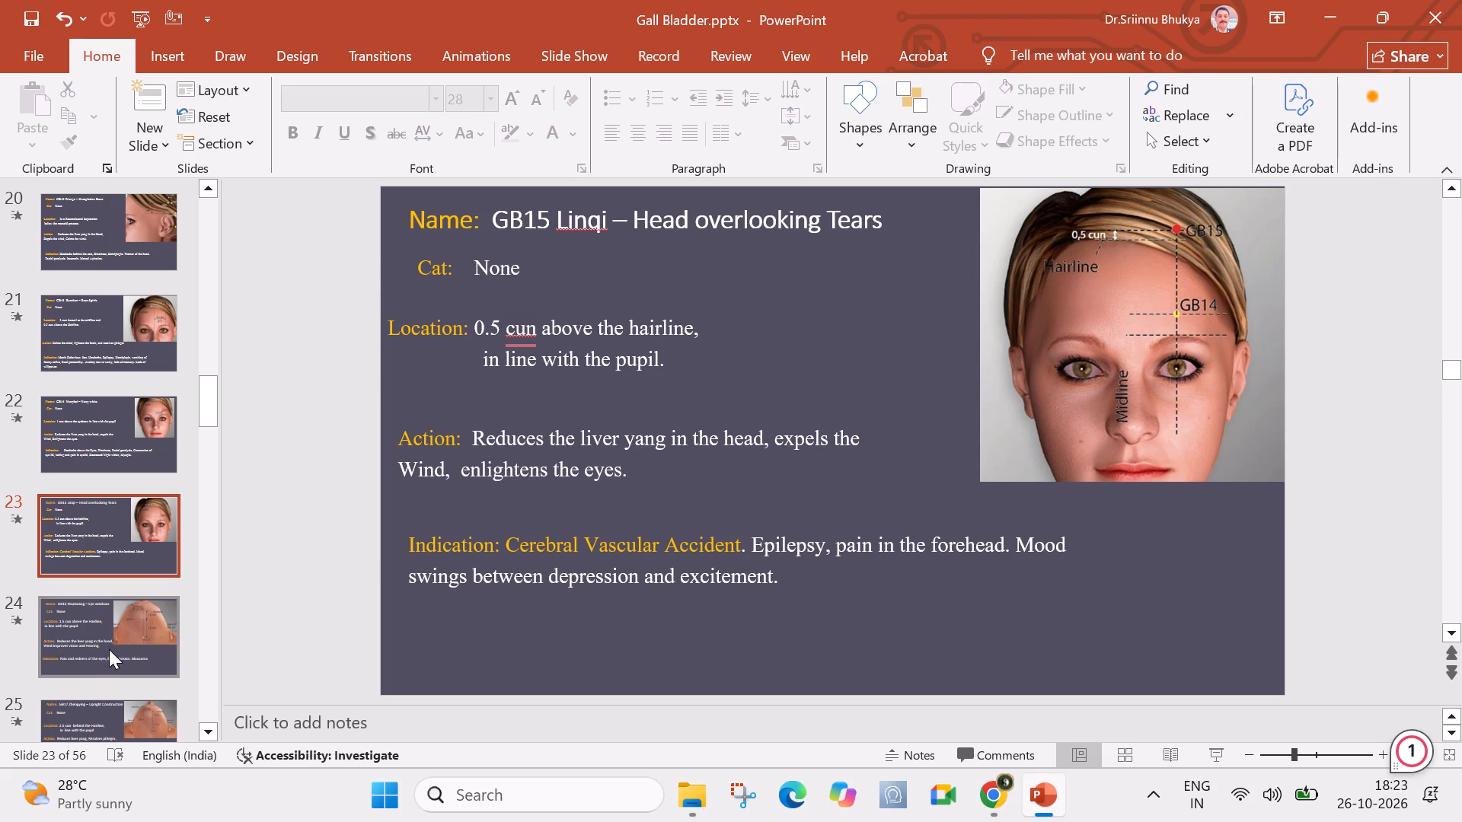
# On the GB16 Muchuang slide, change the font of the Name, Cat, Location and Action text boxes to Aparajita.
pyautogui.click(96, 637)
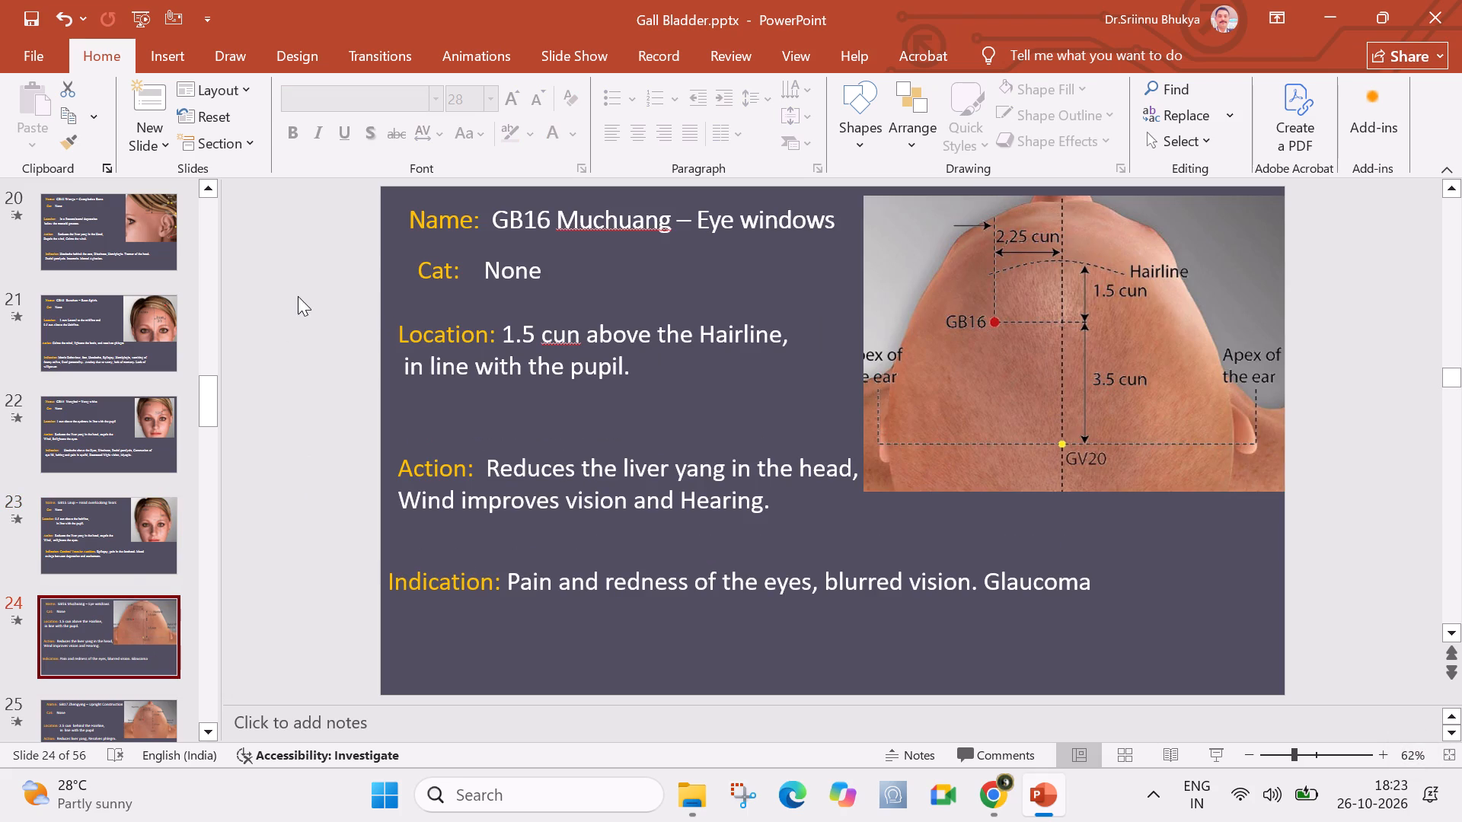
pyautogui.click(388, 193)
pyautogui.moveTo(388, 193); pyautogui.dragTo(915, 320)
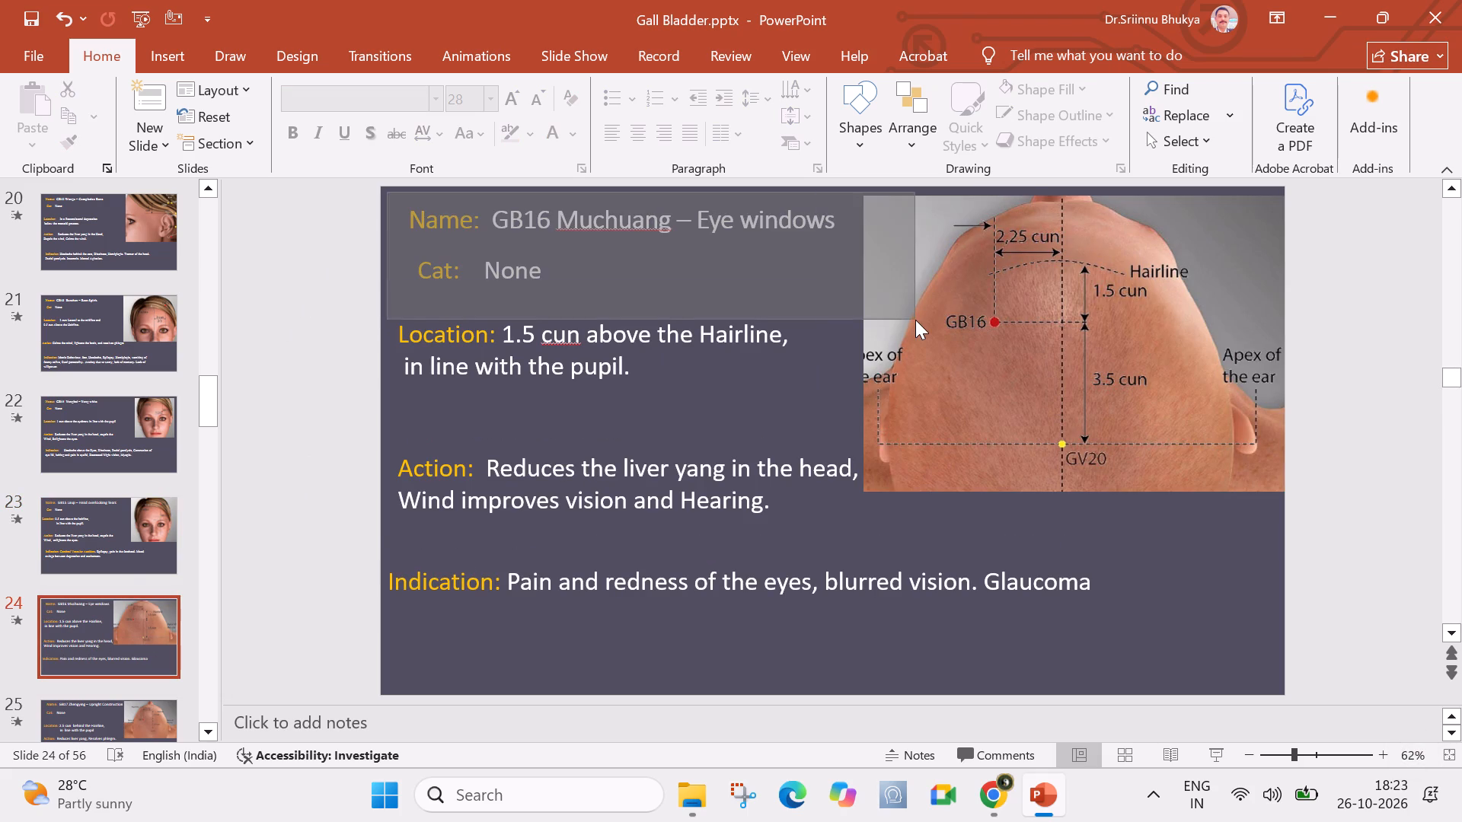
pyautogui.moveTo(915, 320); pyautogui.dragTo(1316, 703)
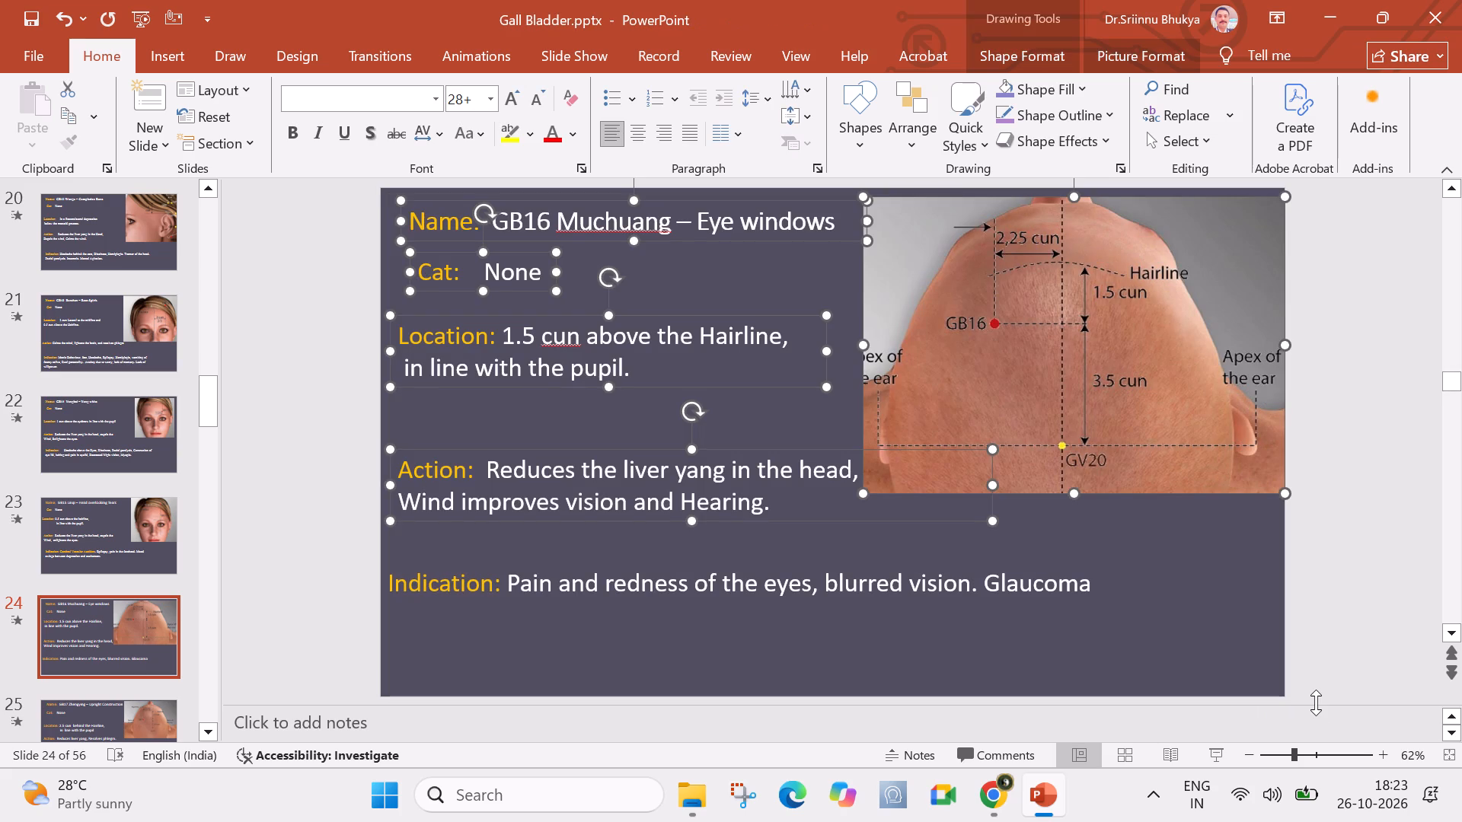
pyautogui.click(435, 97)
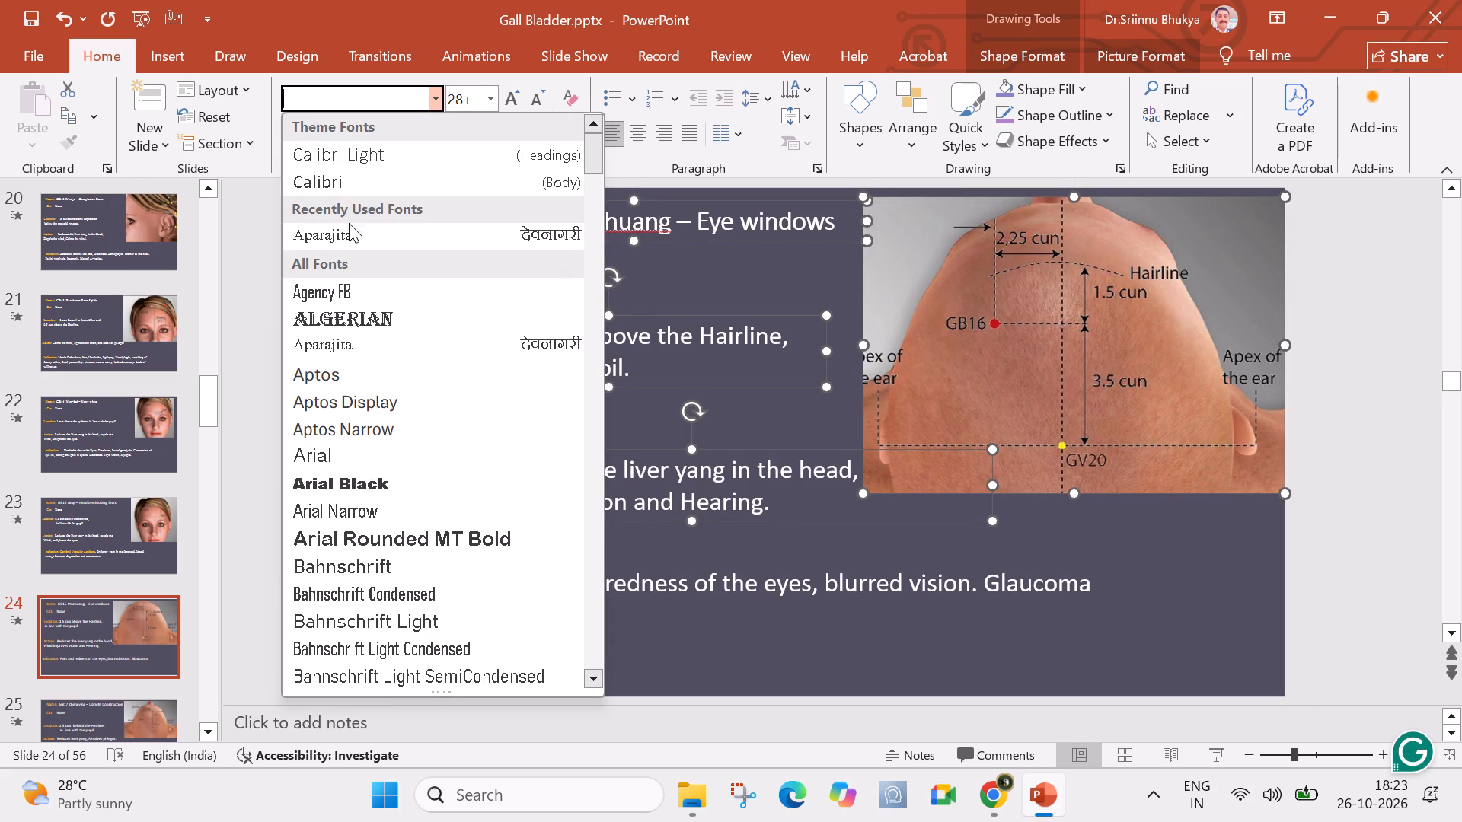
pyautogui.click(340, 240)
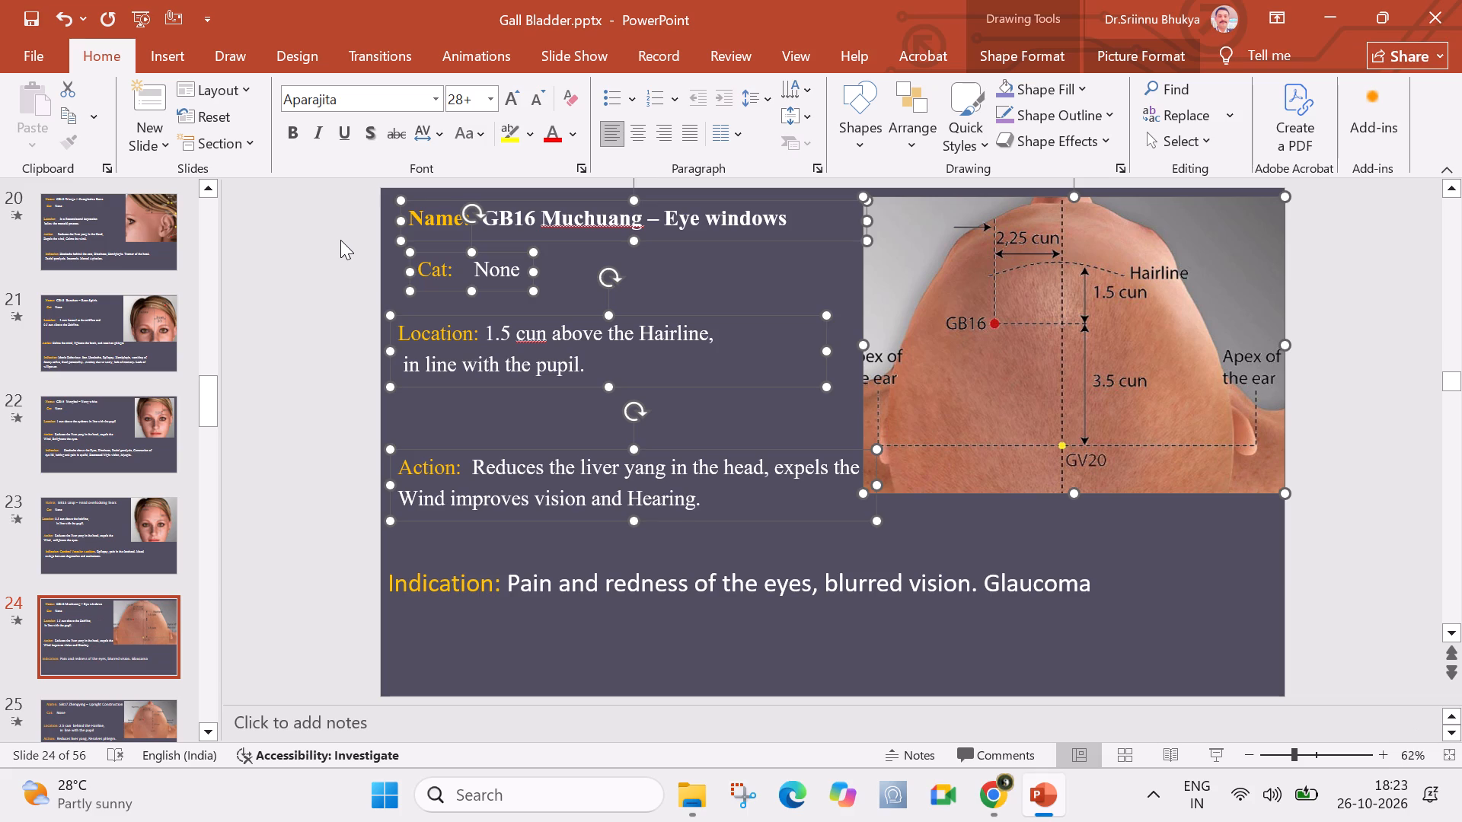
# Change the font of the Indication text box on the GB16 slide to Aparajita.
pyautogui.click(510, 586)
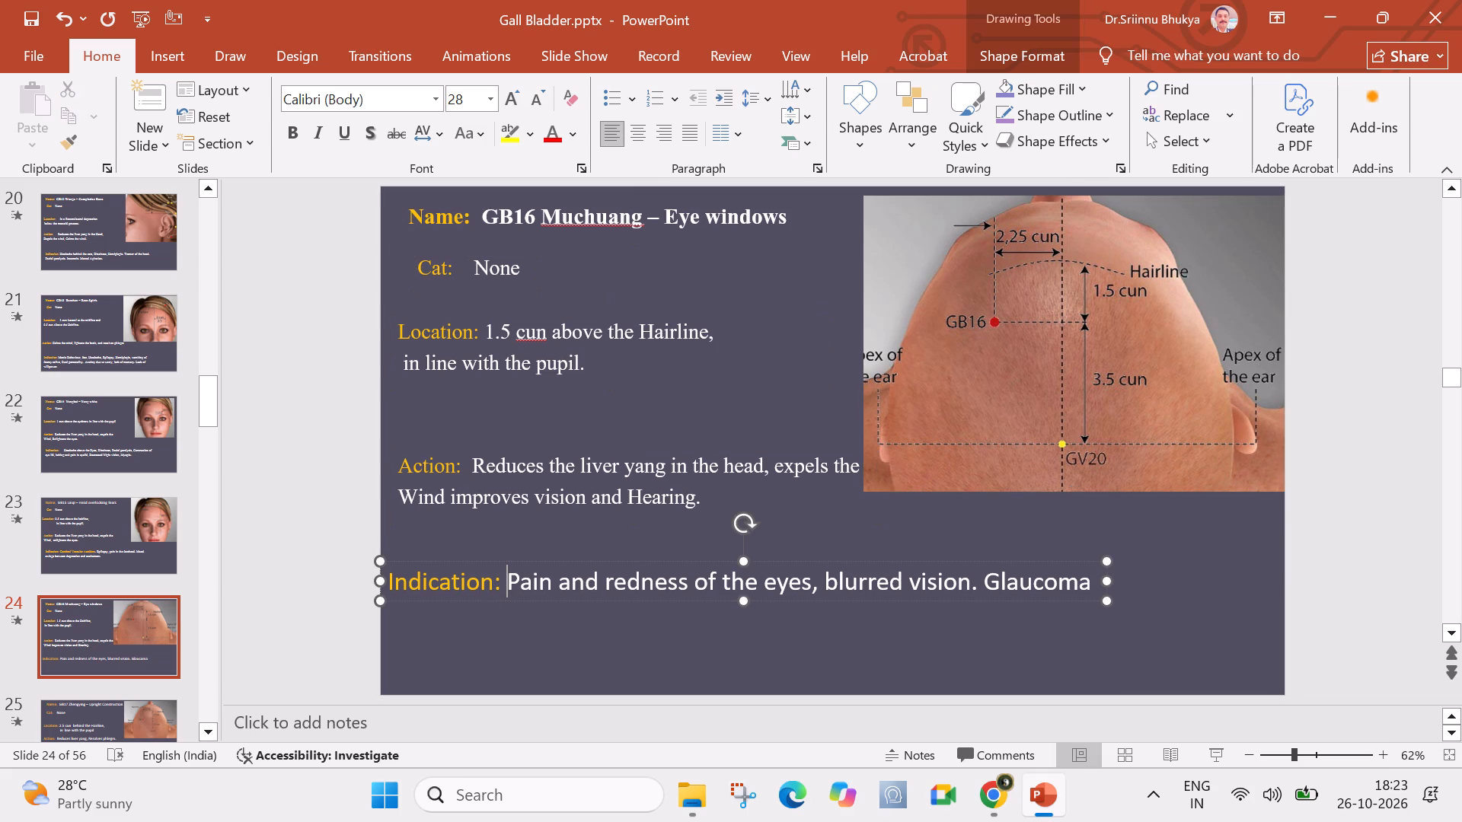
pyautogui.click(457, 602)
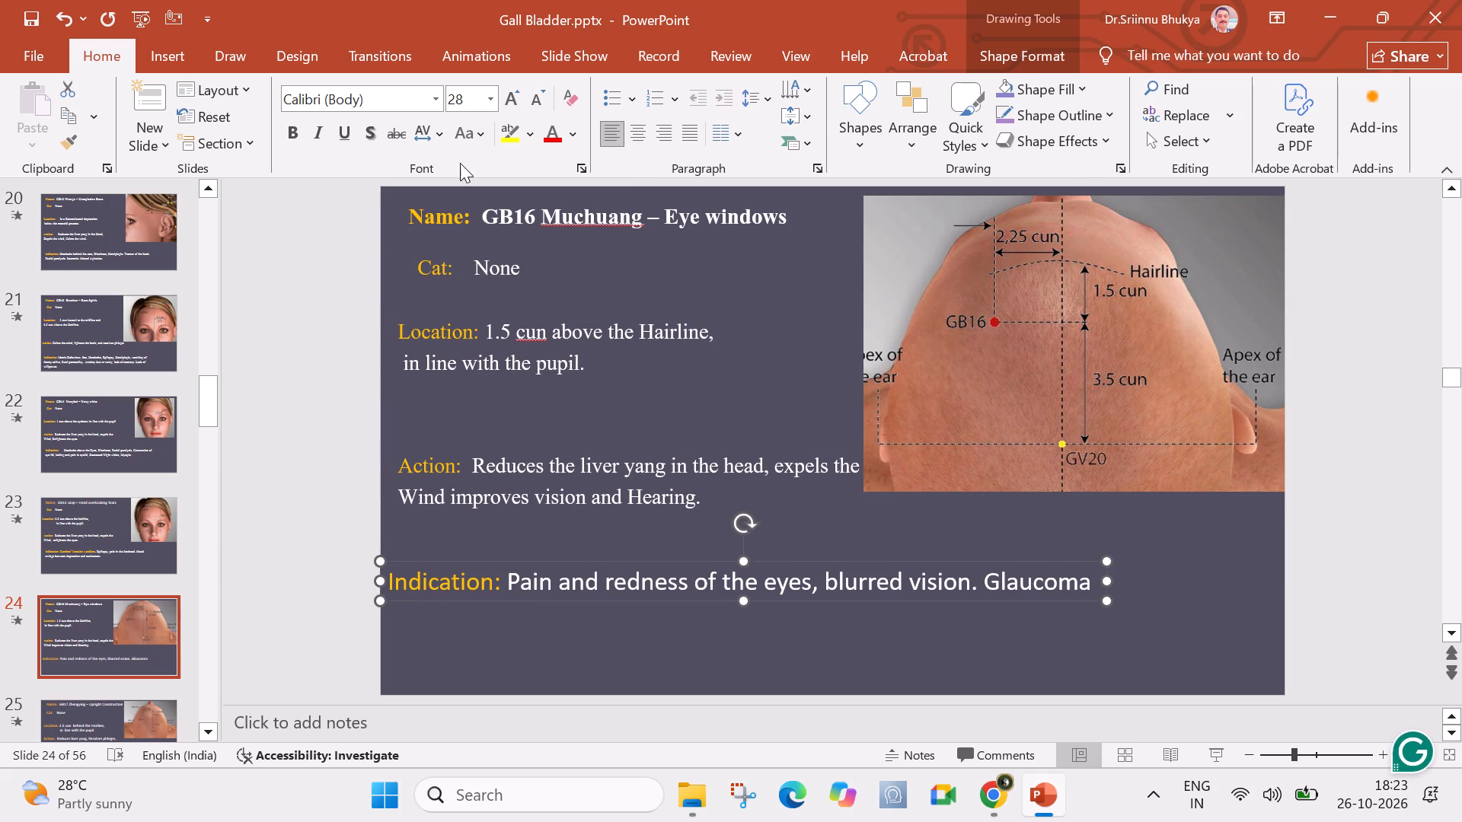
pyautogui.click(436, 100)
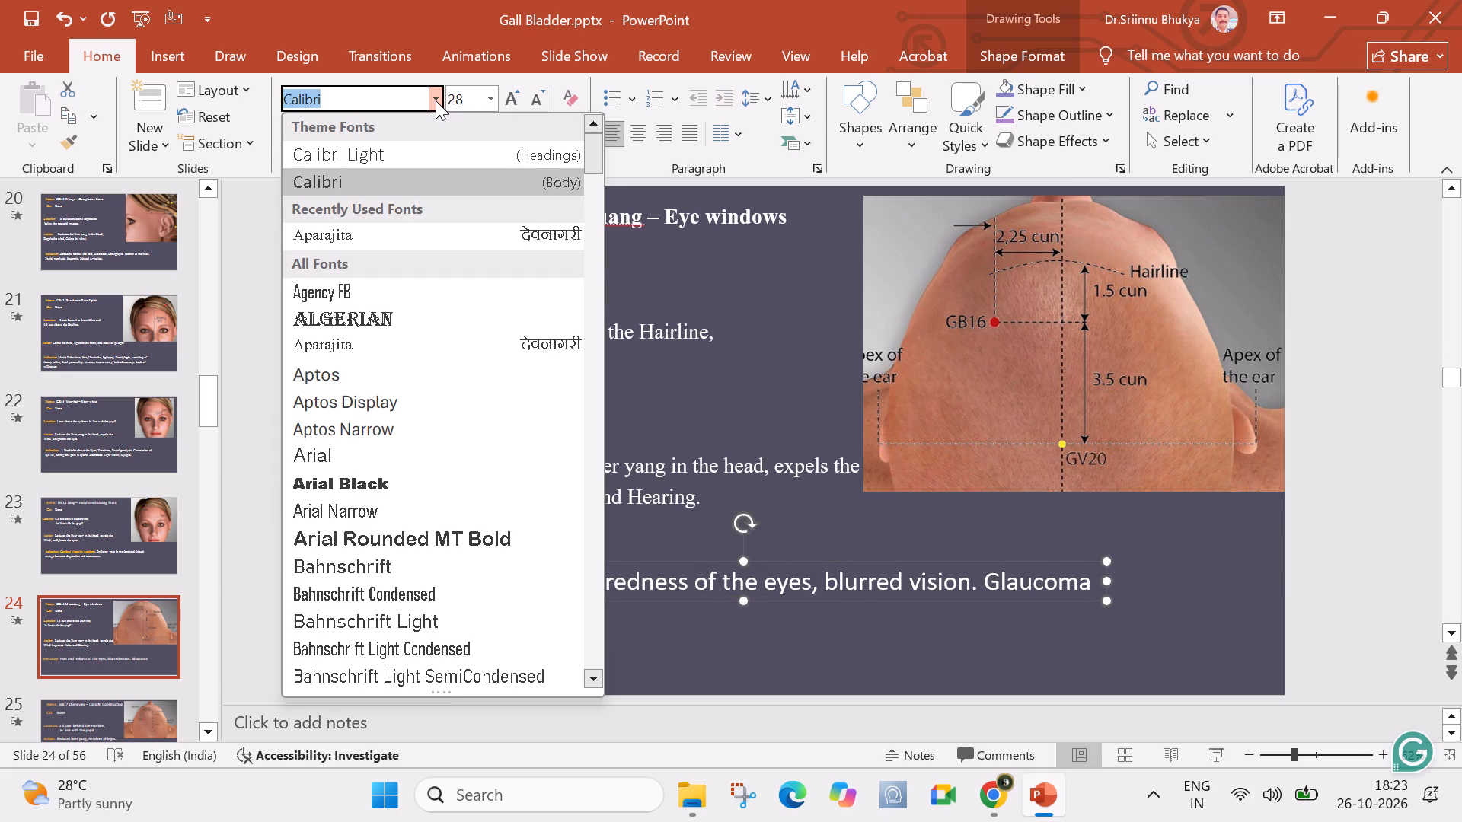
pyautogui.click(380, 239)
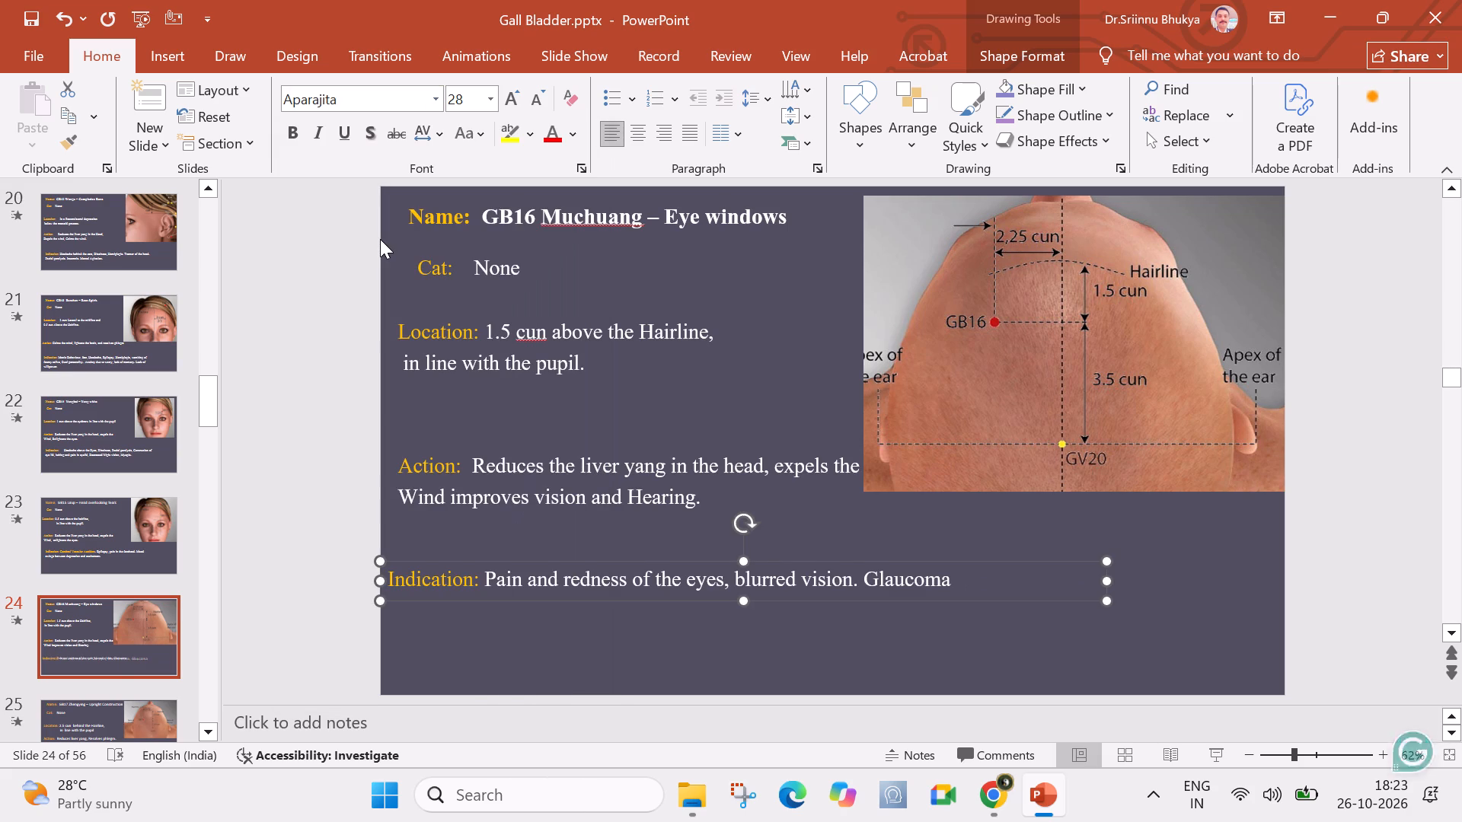
pyautogui.click(689, 391)
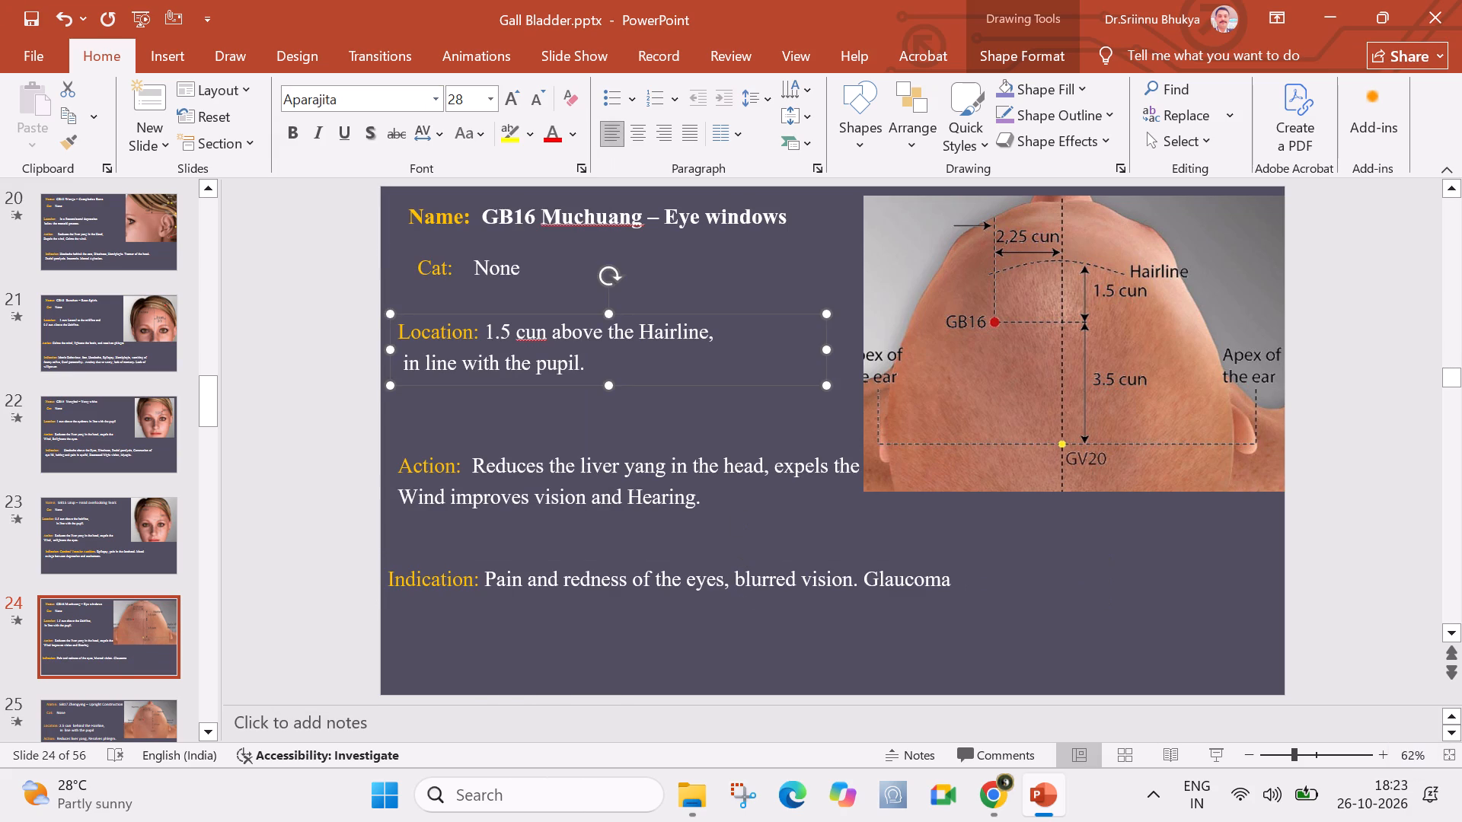
pyautogui.click(664, 412)
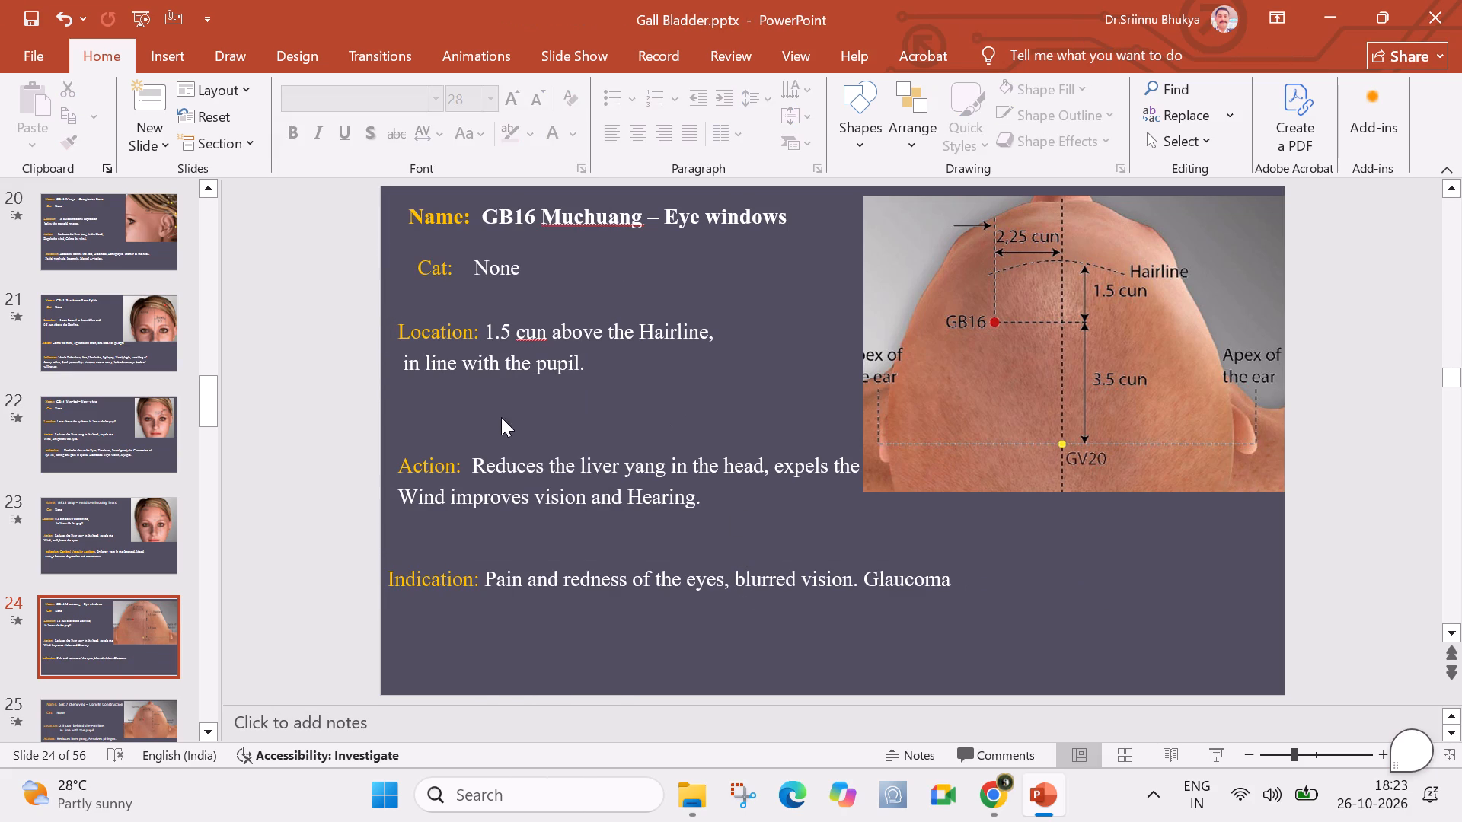
# On the GB17 Zhengying slide, change the font of the Cat, Location, Action and Indication text boxes to Aparajita.
pyautogui.click(112, 714)
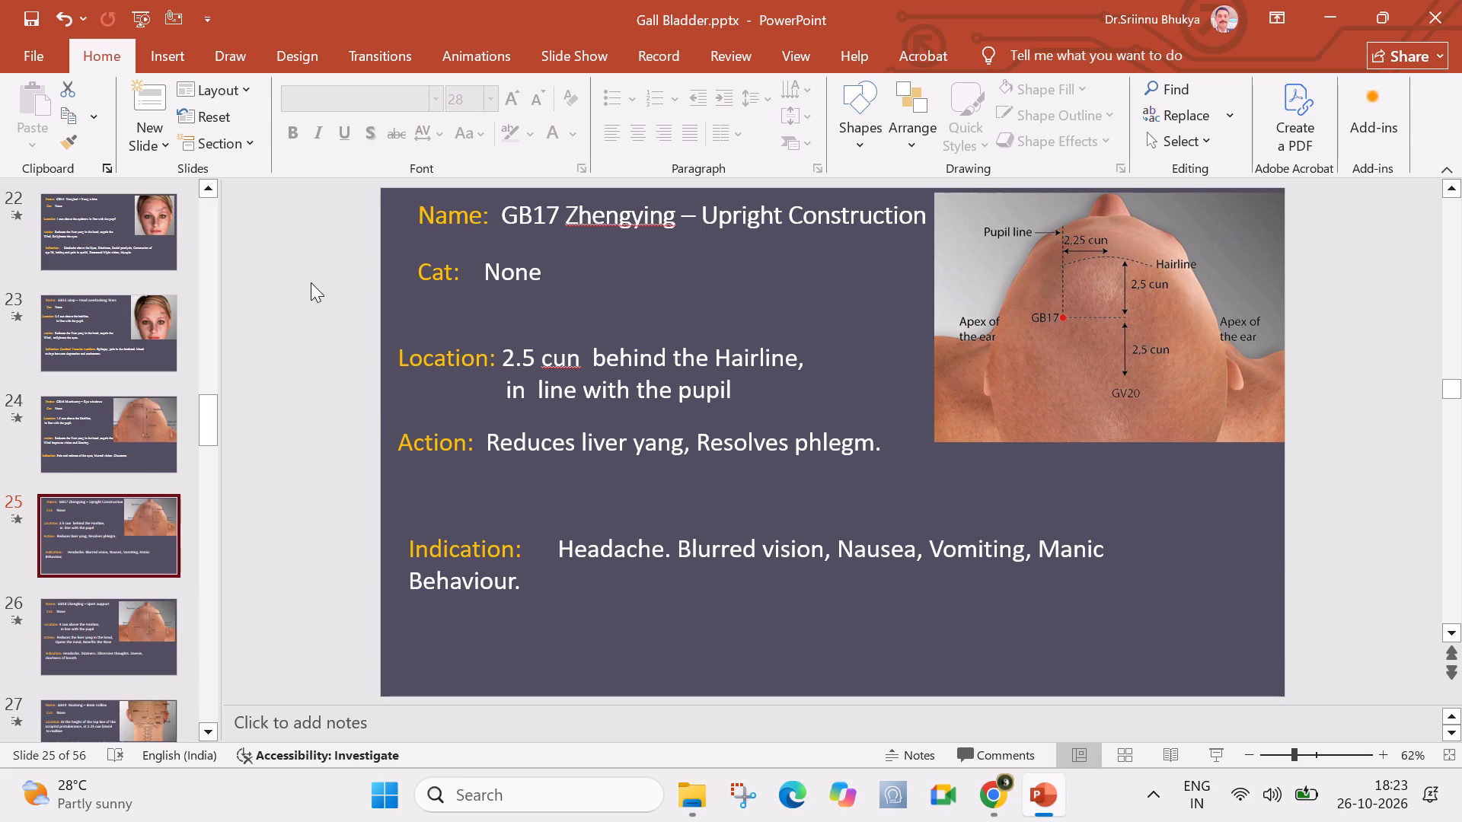
pyautogui.click(387, 189)
pyautogui.moveTo(387, 189); pyautogui.dragTo(1045, 256)
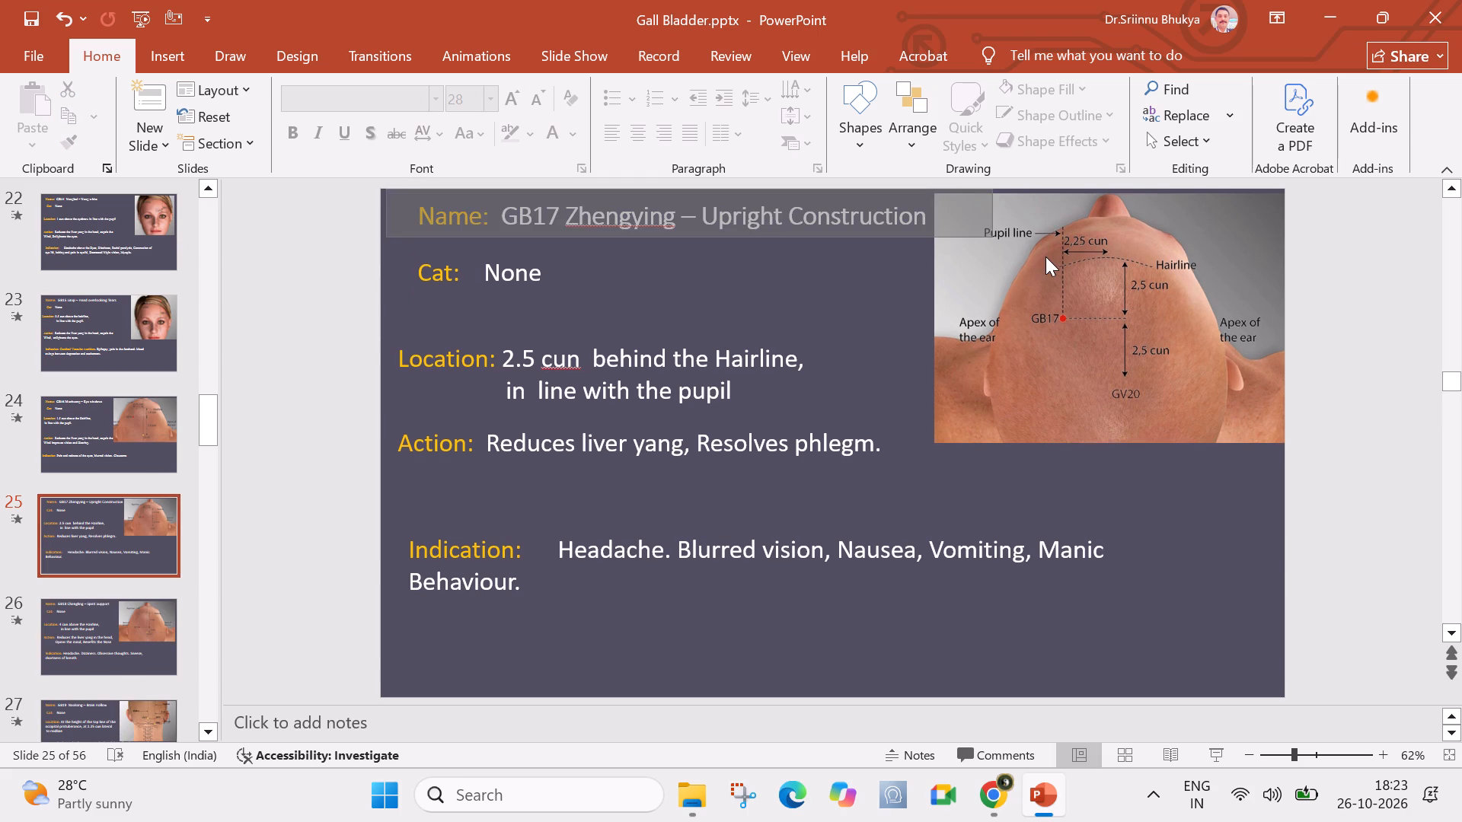
pyautogui.moveTo(1045, 256); pyautogui.dragTo(1299, 821)
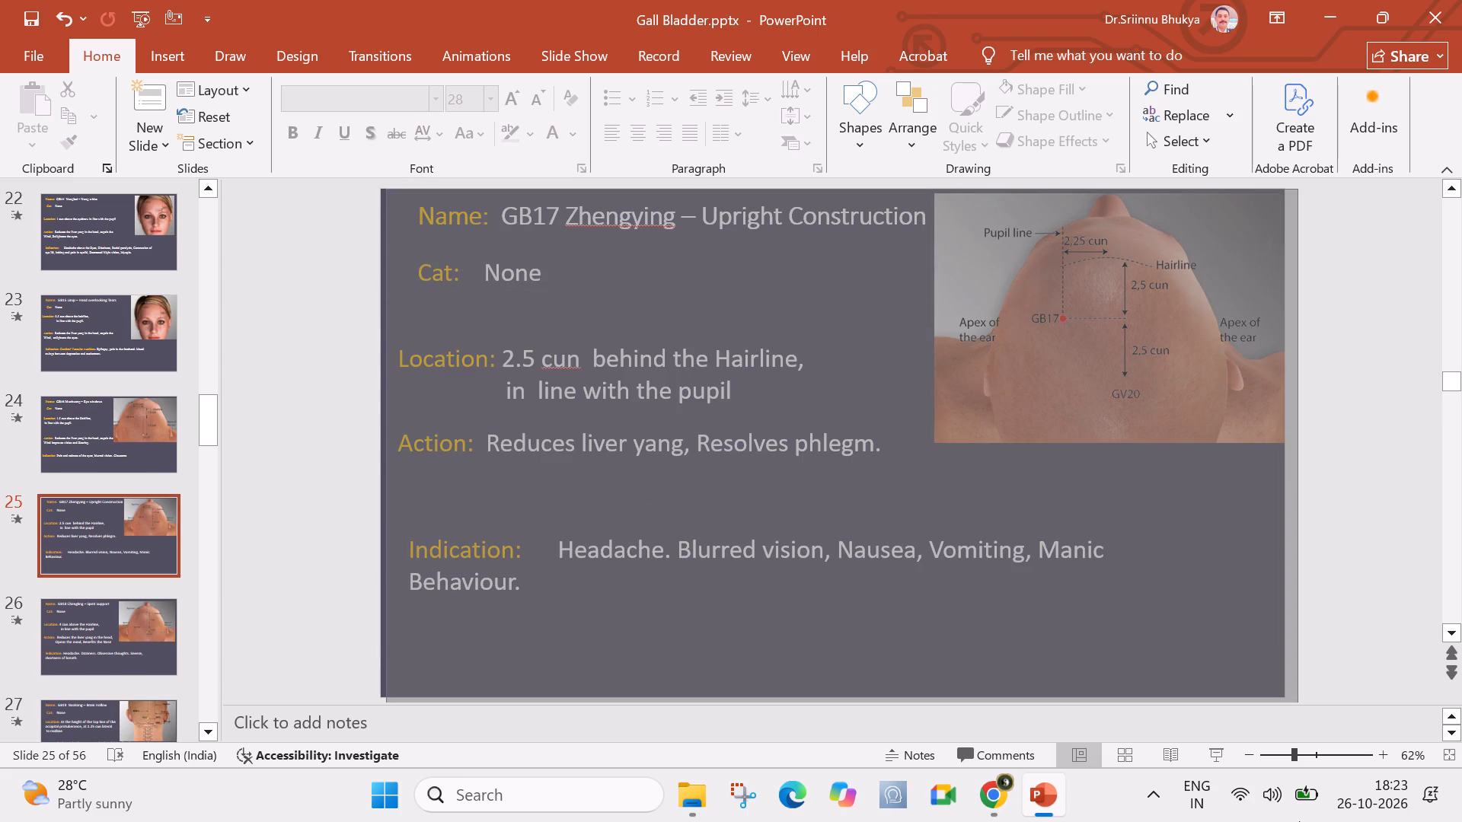
pyautogui.moveTo(1299, 821); pyautogui.dragTo(1295, 821)
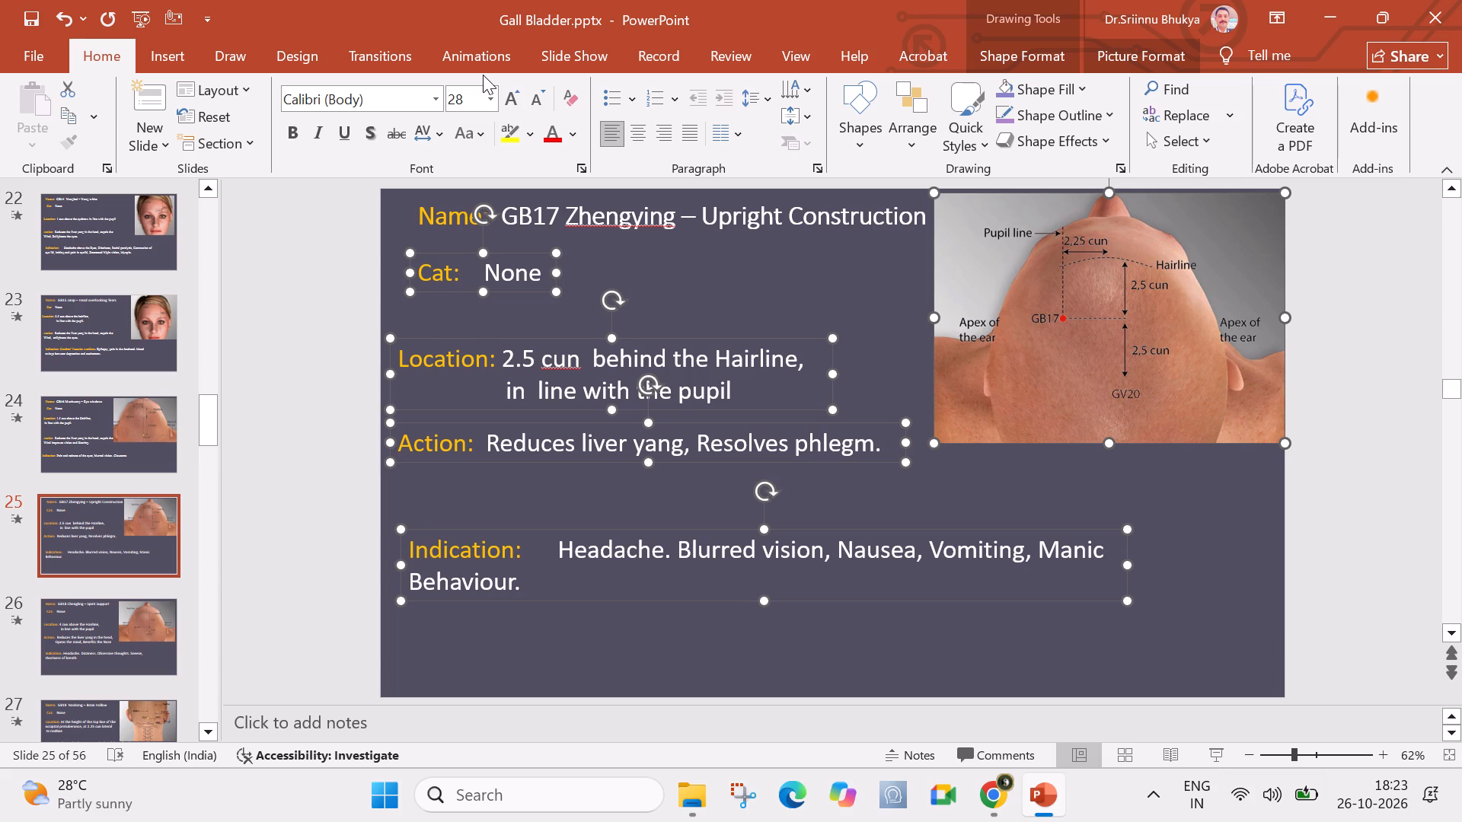
pyautogui.click(434, 96)
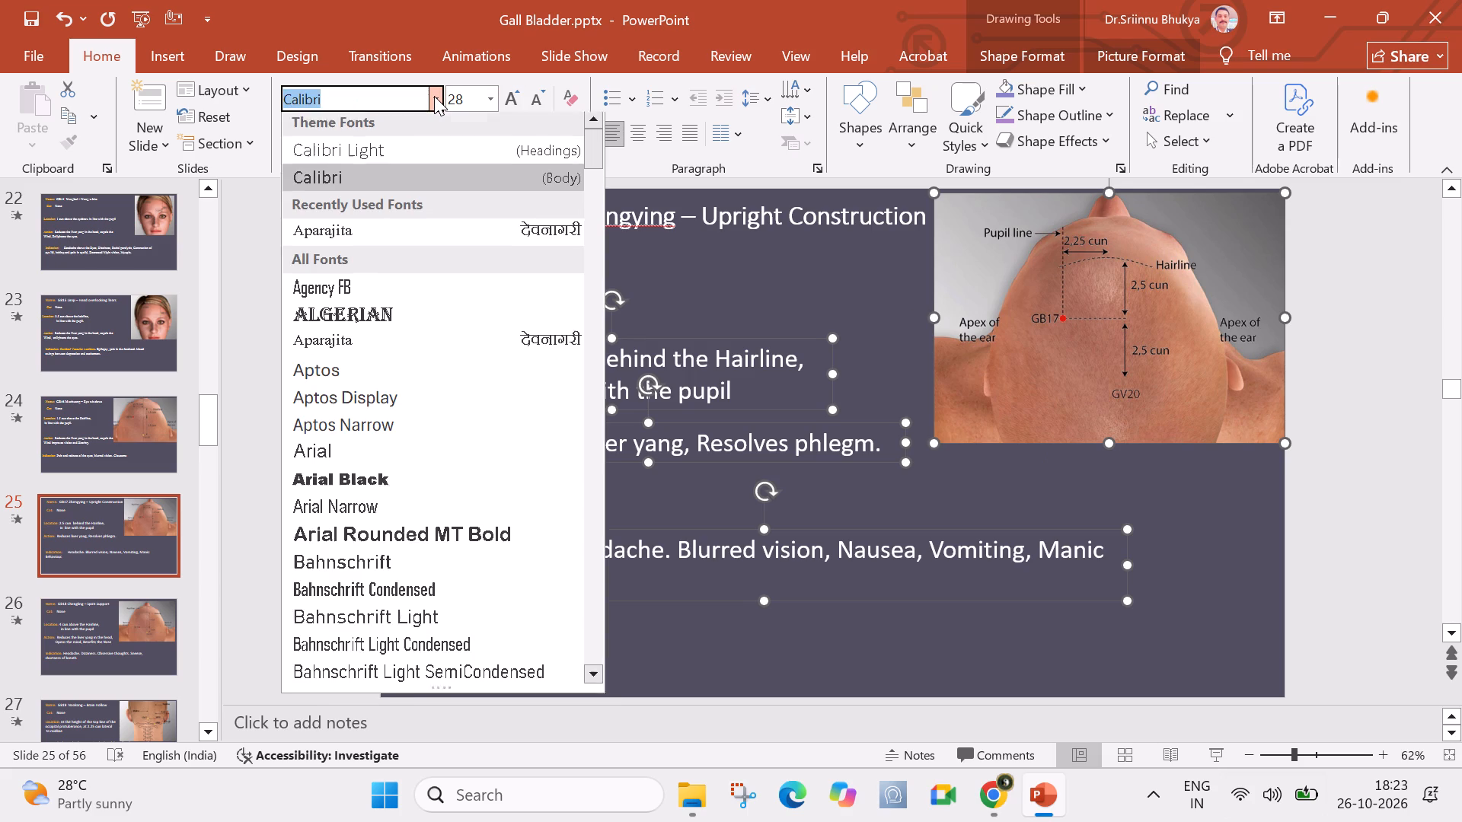
pyautogui.click(361, 241)
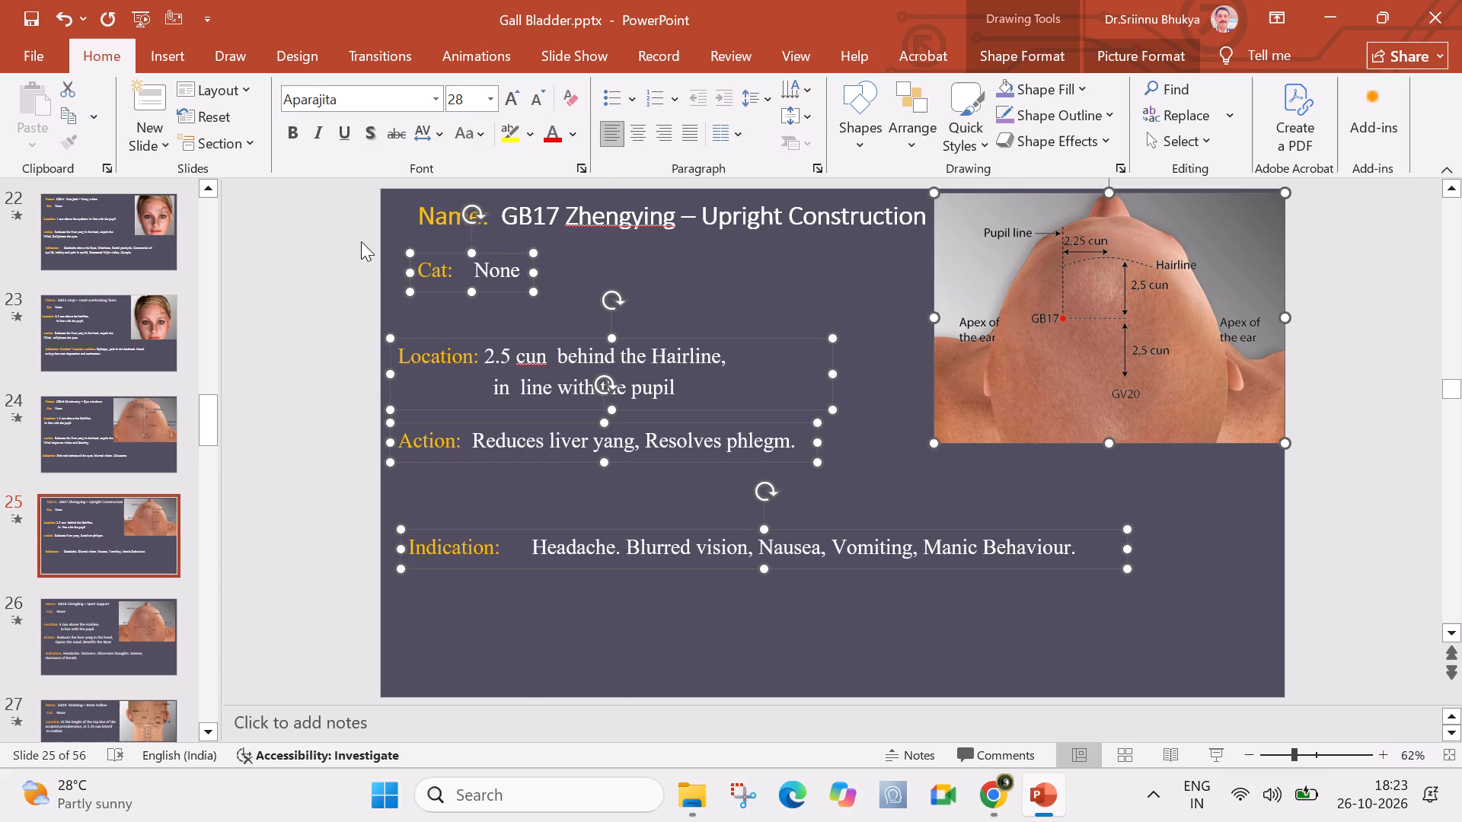
# On the GB18 Chengling slide, change the font of all the text boxes to Aparajita.
pyautogui.click(109, 631)
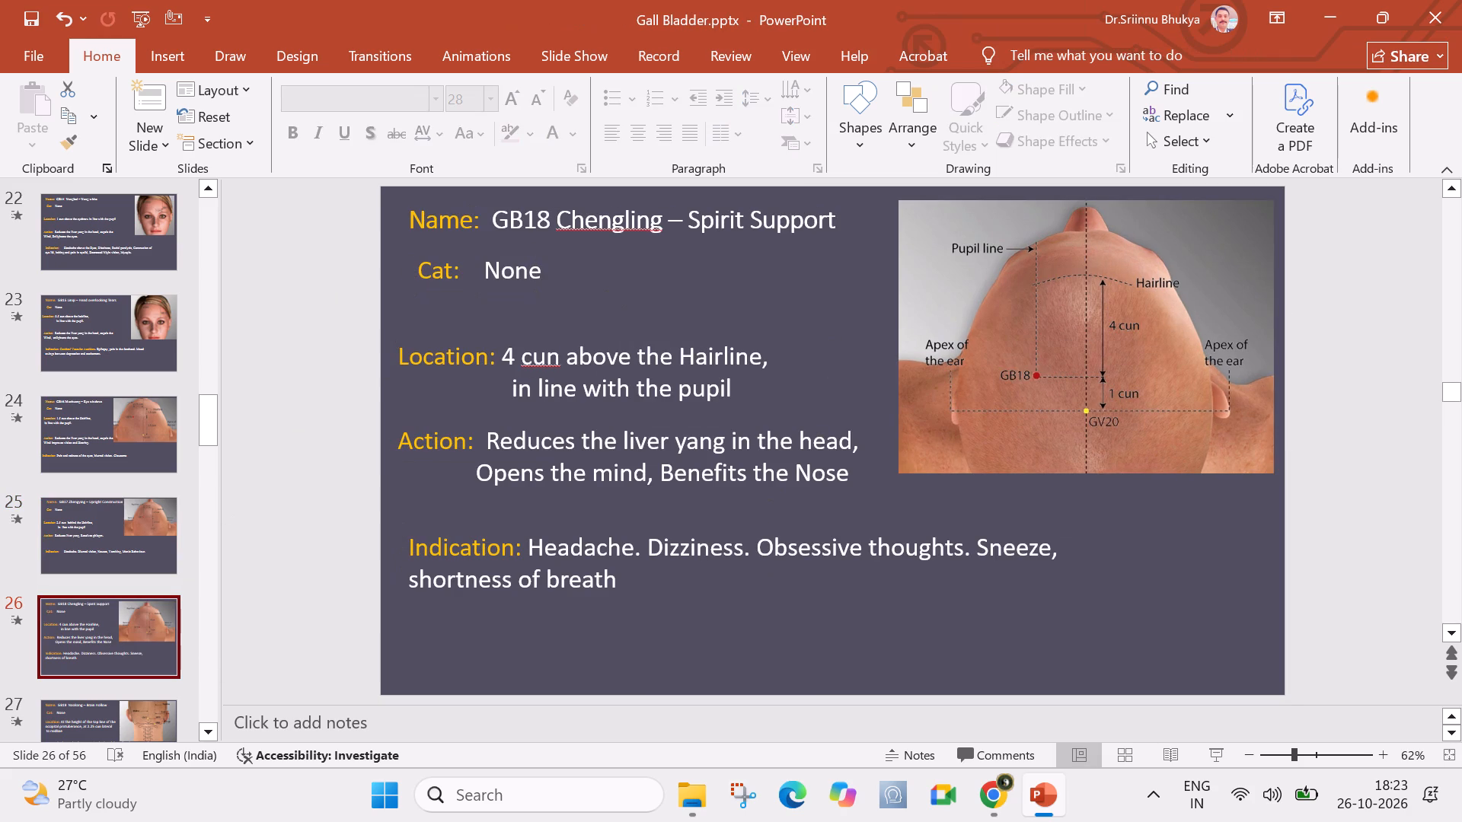
pyautogui.click(393, 202)
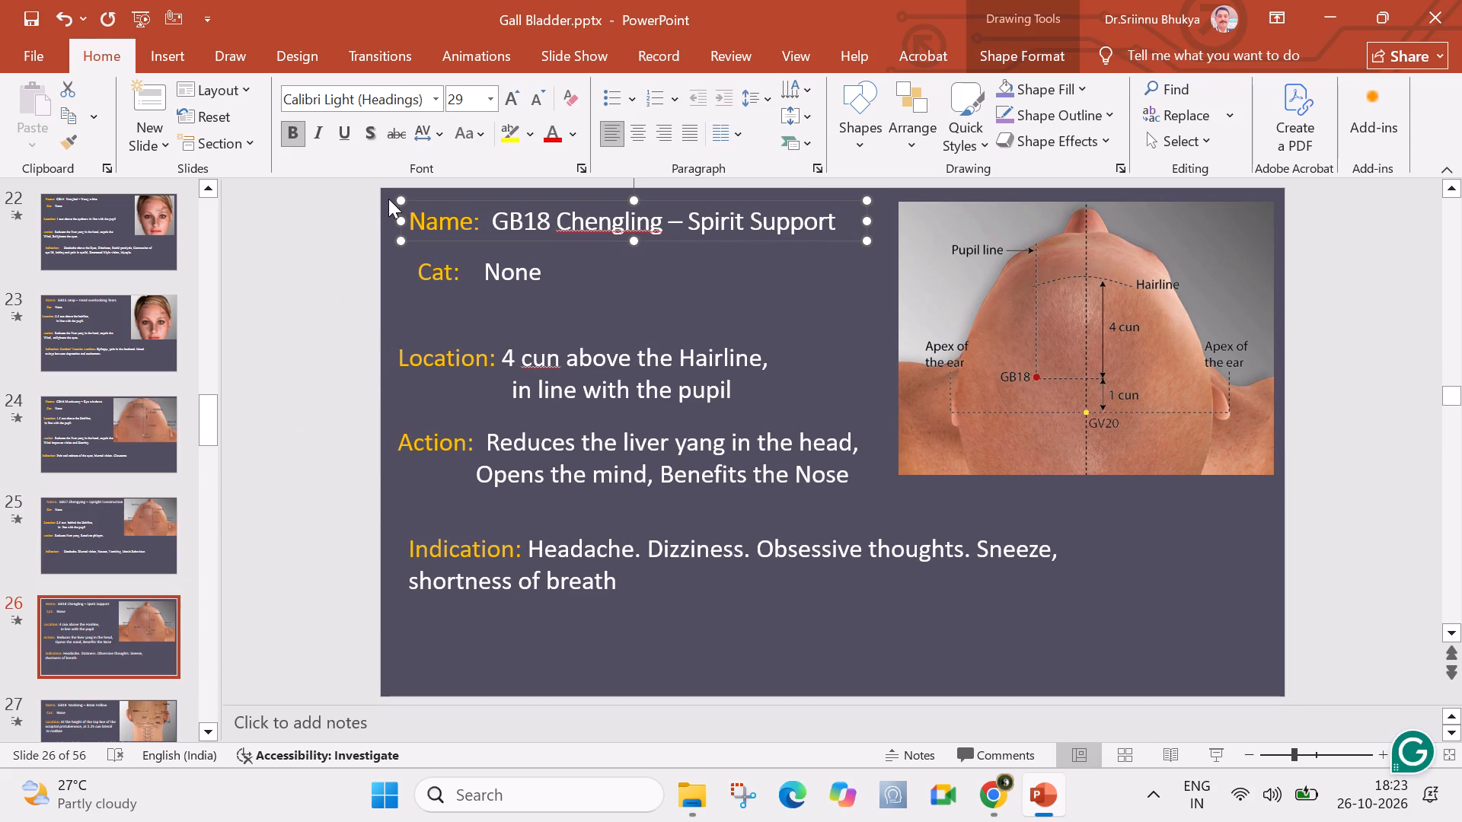
pyautogui.click(385, 193)
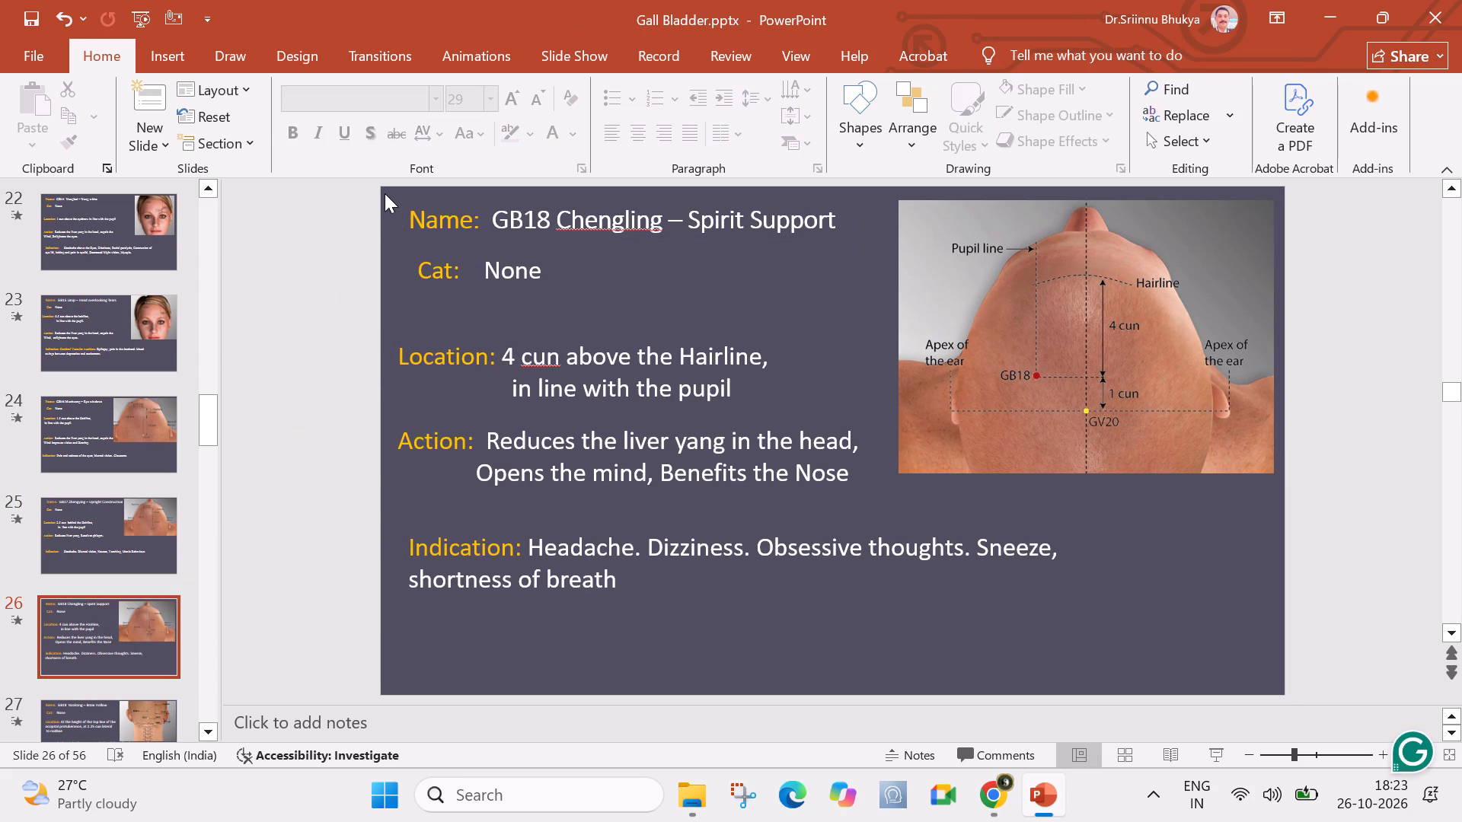
pyautogui.moveTo(385, 193); pyautogui.dragTo(1230, 664)
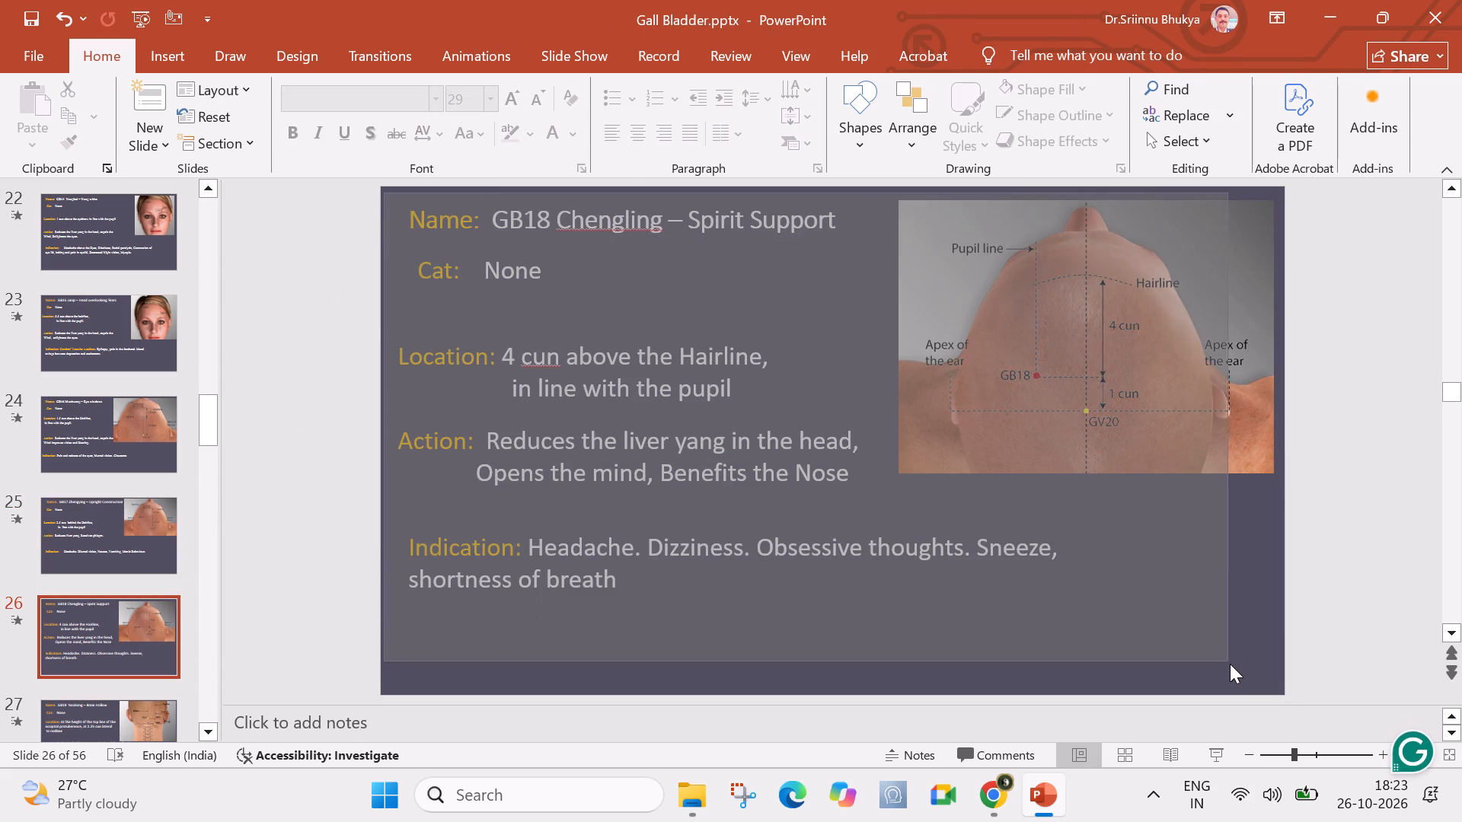
pyautogui.moveTo(1230, 664); pyautogui.dragTo(1304, 702)
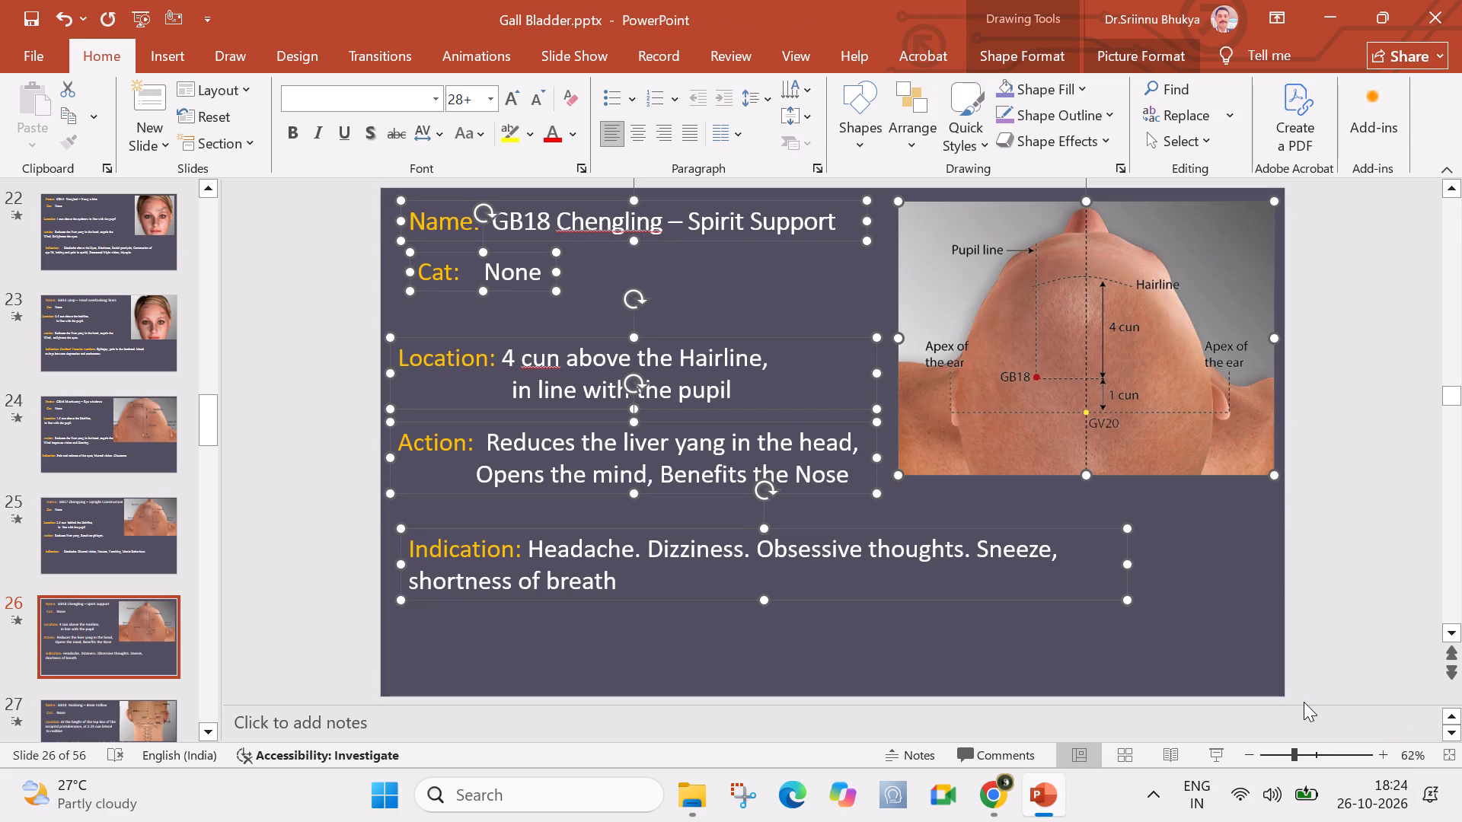
pyautogui.click(433, 96)
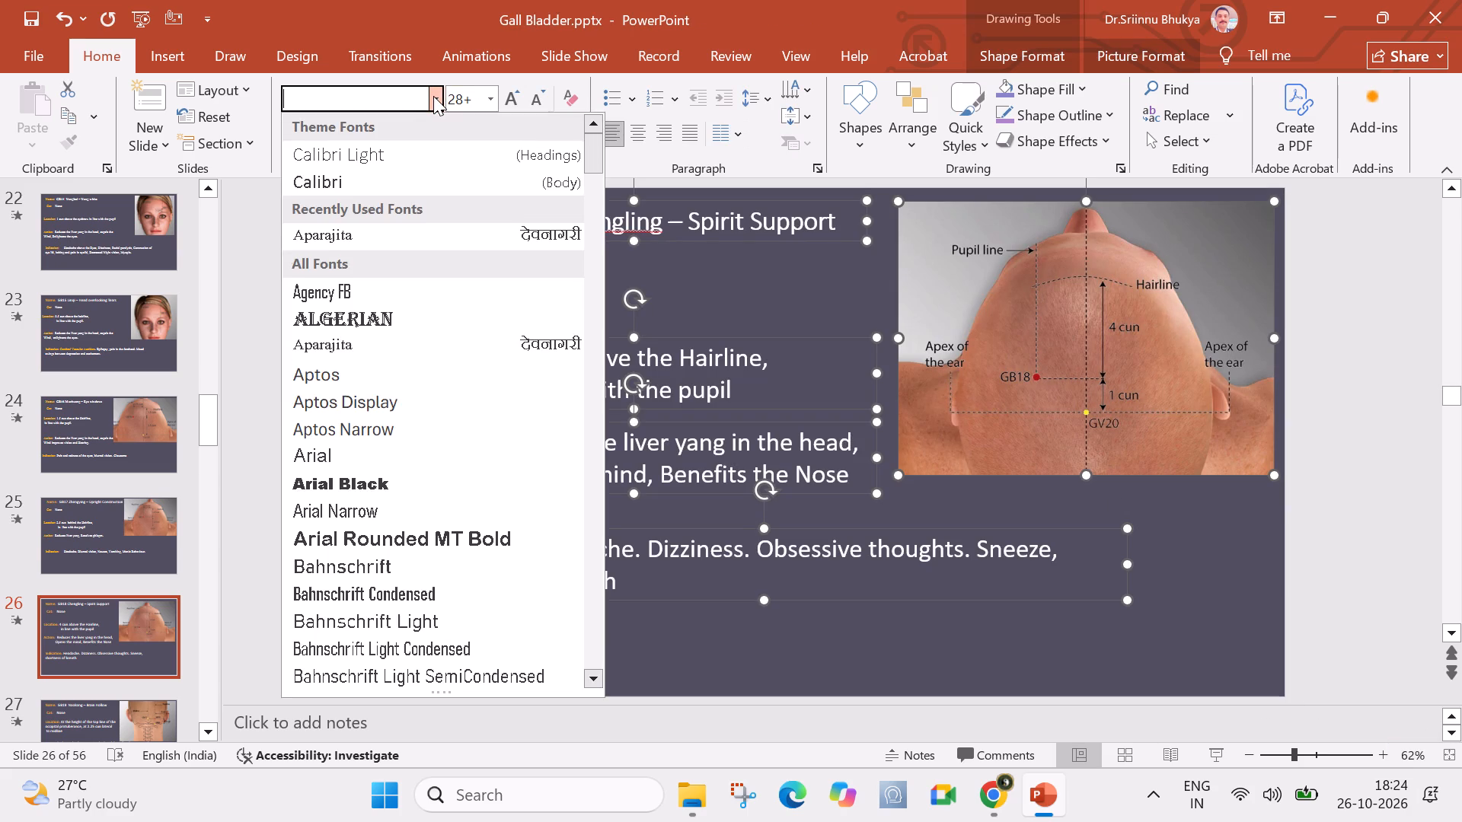
pyautogui.click(332, 237)
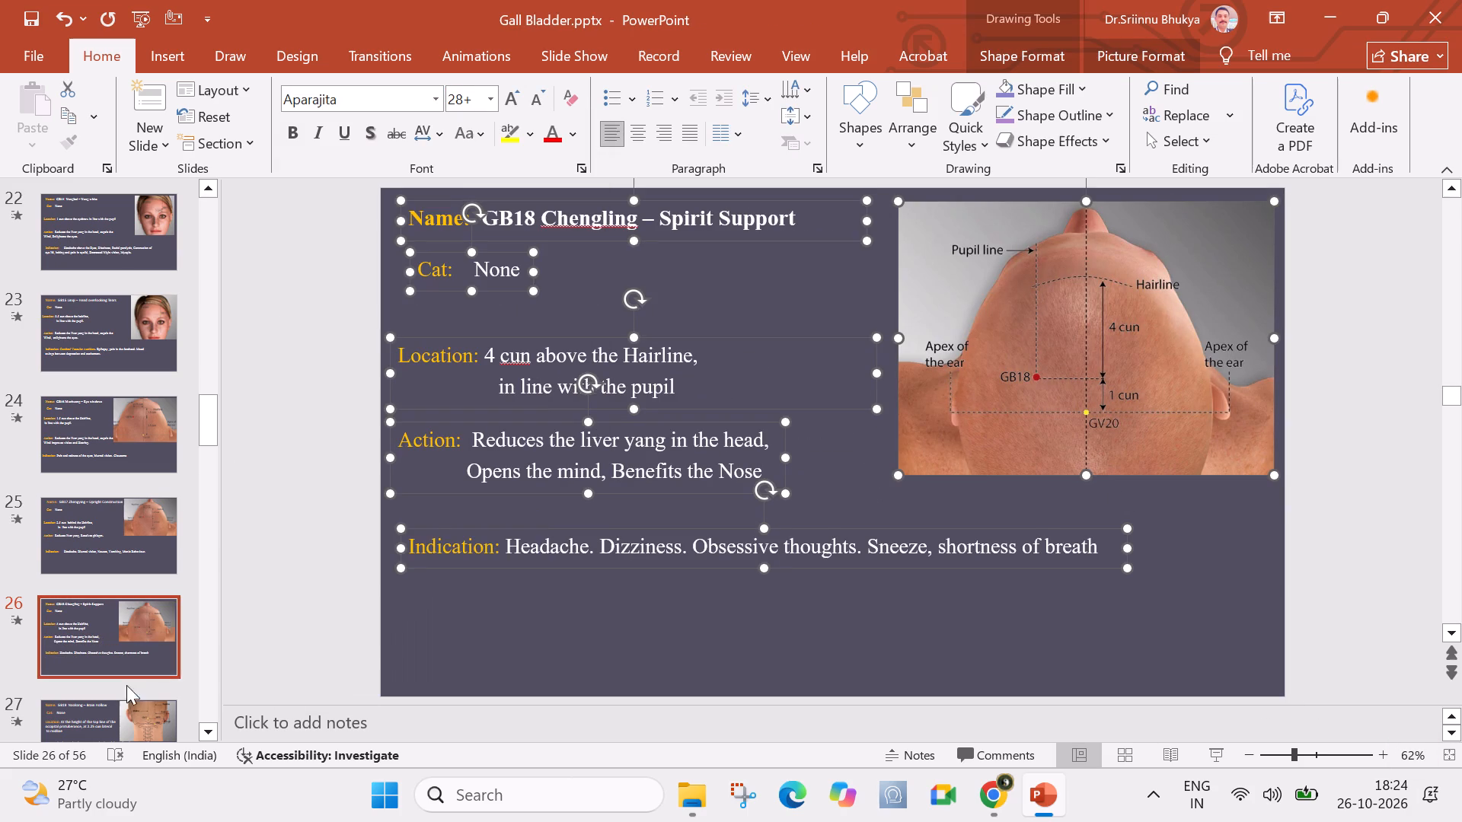
# On the GB19 Naokong slide, change the font of all the text boxes to Aparajita.
pyautogui.click(110, 716)
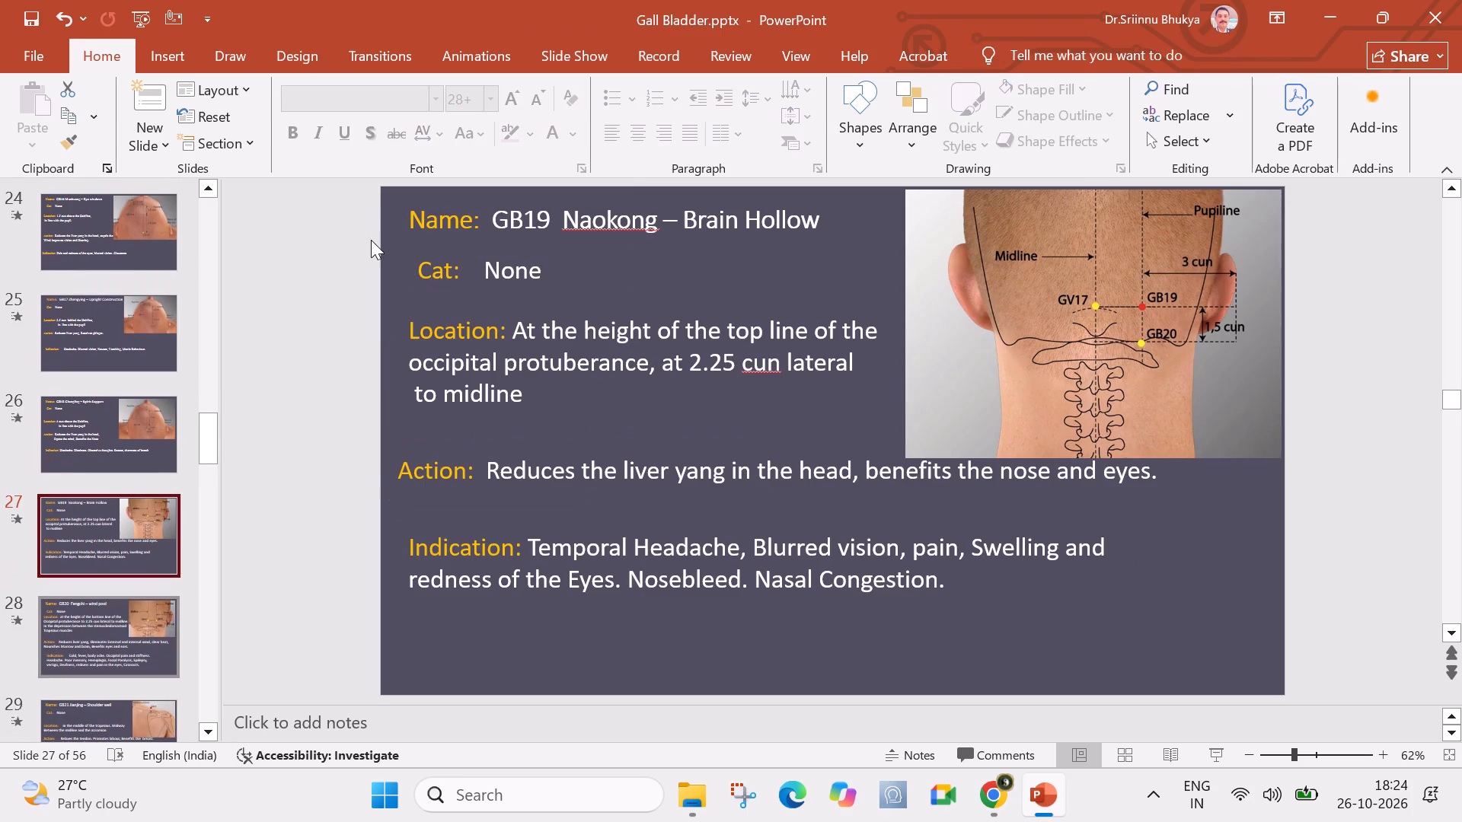
pyautogui.click(389, 194)
pyautogui.moveTo(389, 194); pyautogui.dragTo(1287, 703)
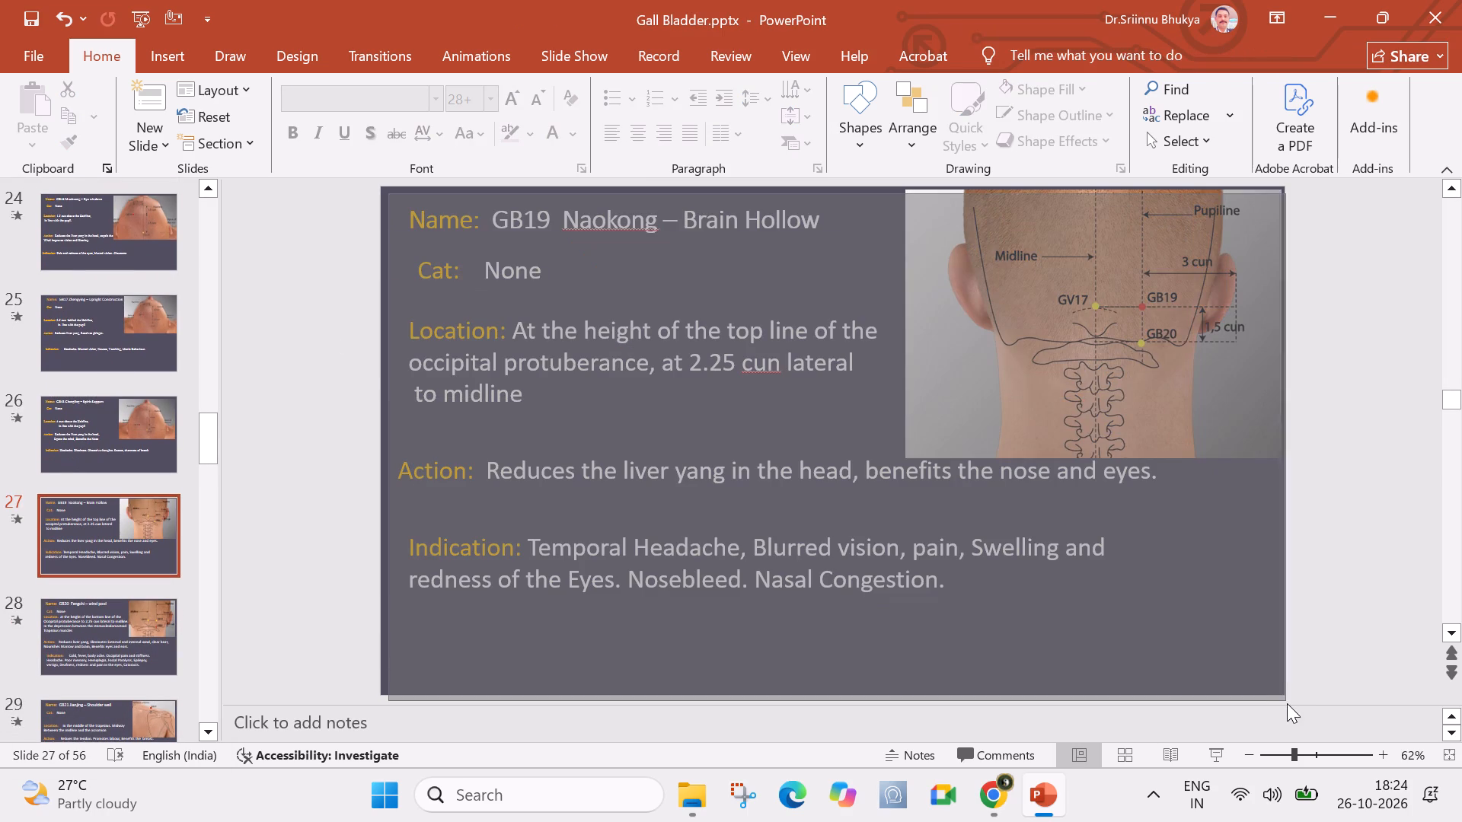
pyautogui.moveTo(1287, 703); pyautogui.dragTo(1289, 712)
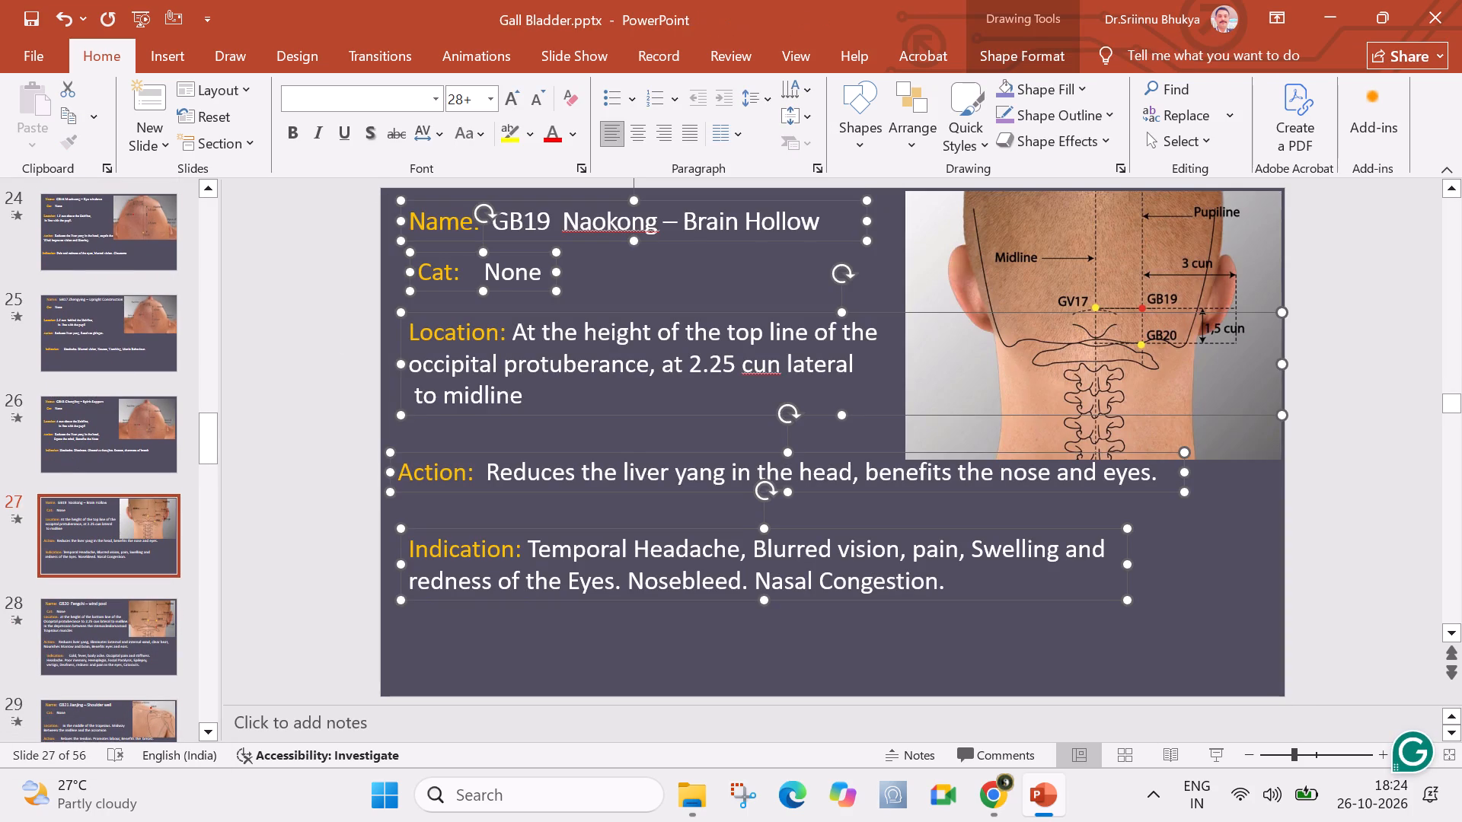
pyautogui.click(437, 96)
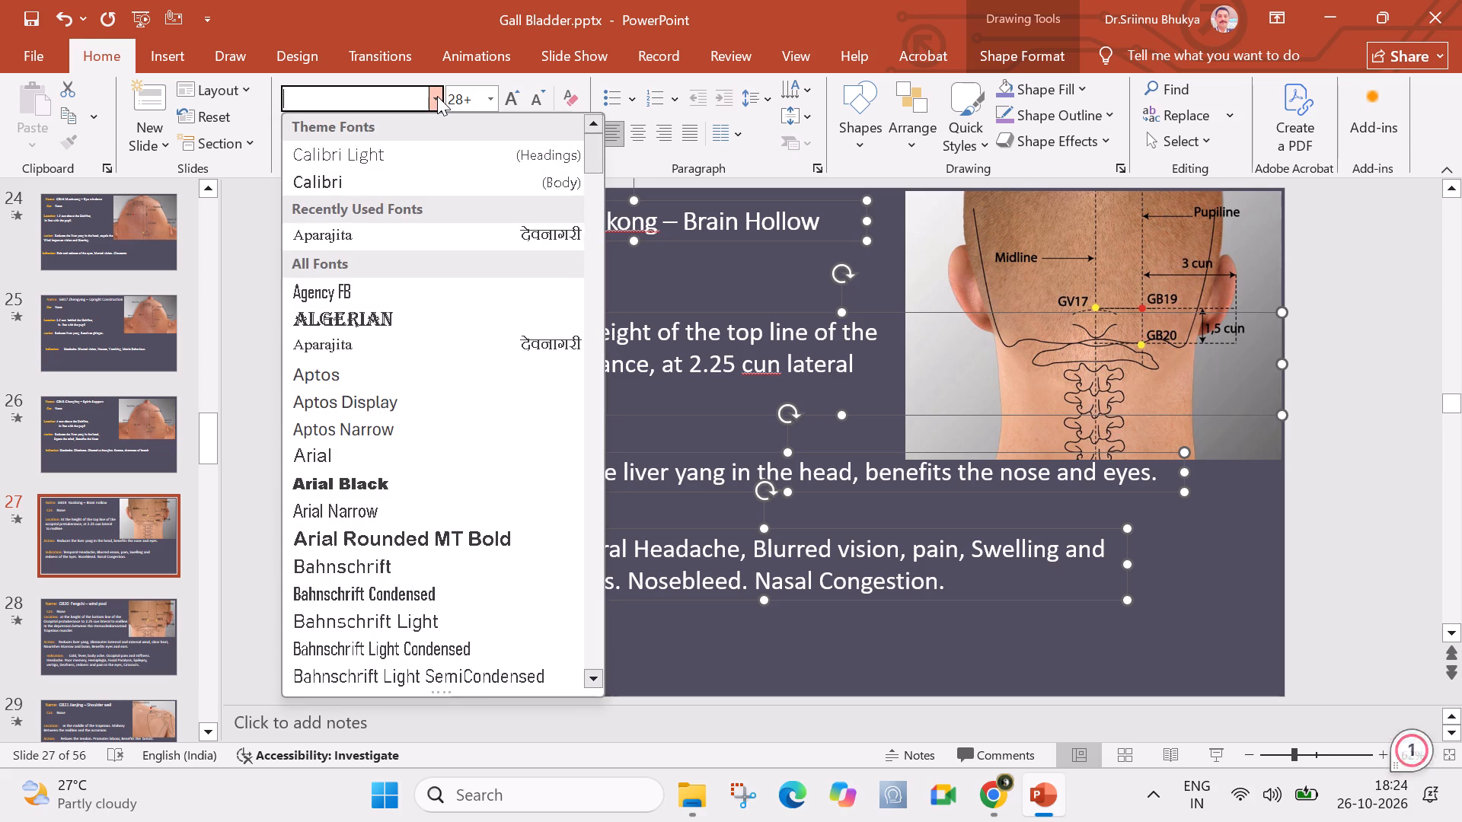
pyautogui.click(340, 234)
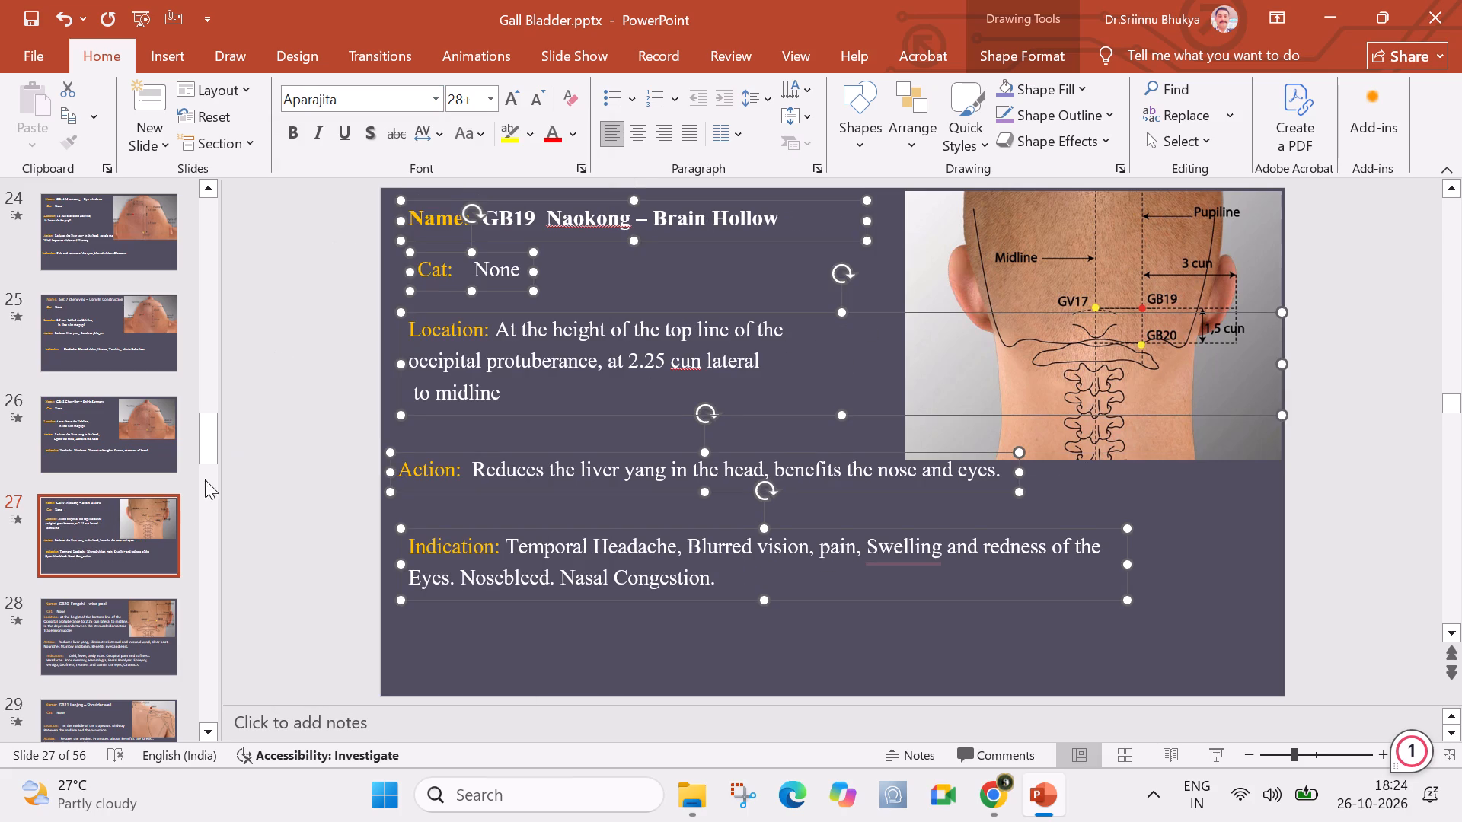
# On the GB20 Fengchi slide, change the font of all the text boxes to Aparajita.
pyautogui.click(127, 628)
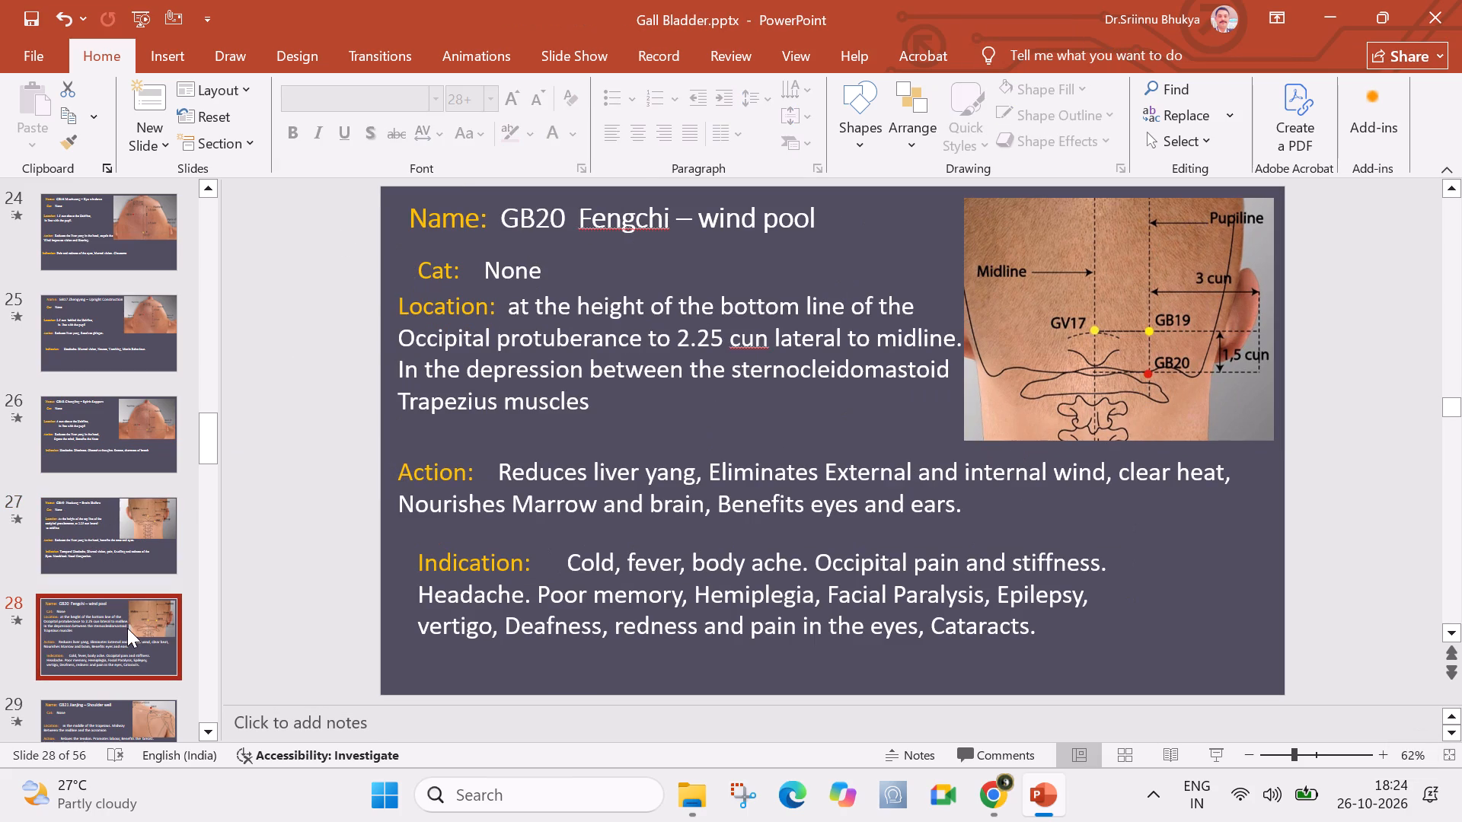
pyautogui.click(388, 195)
pyautogui.moveTo(388, 195); pyautogui.dragTo(1276, 630)
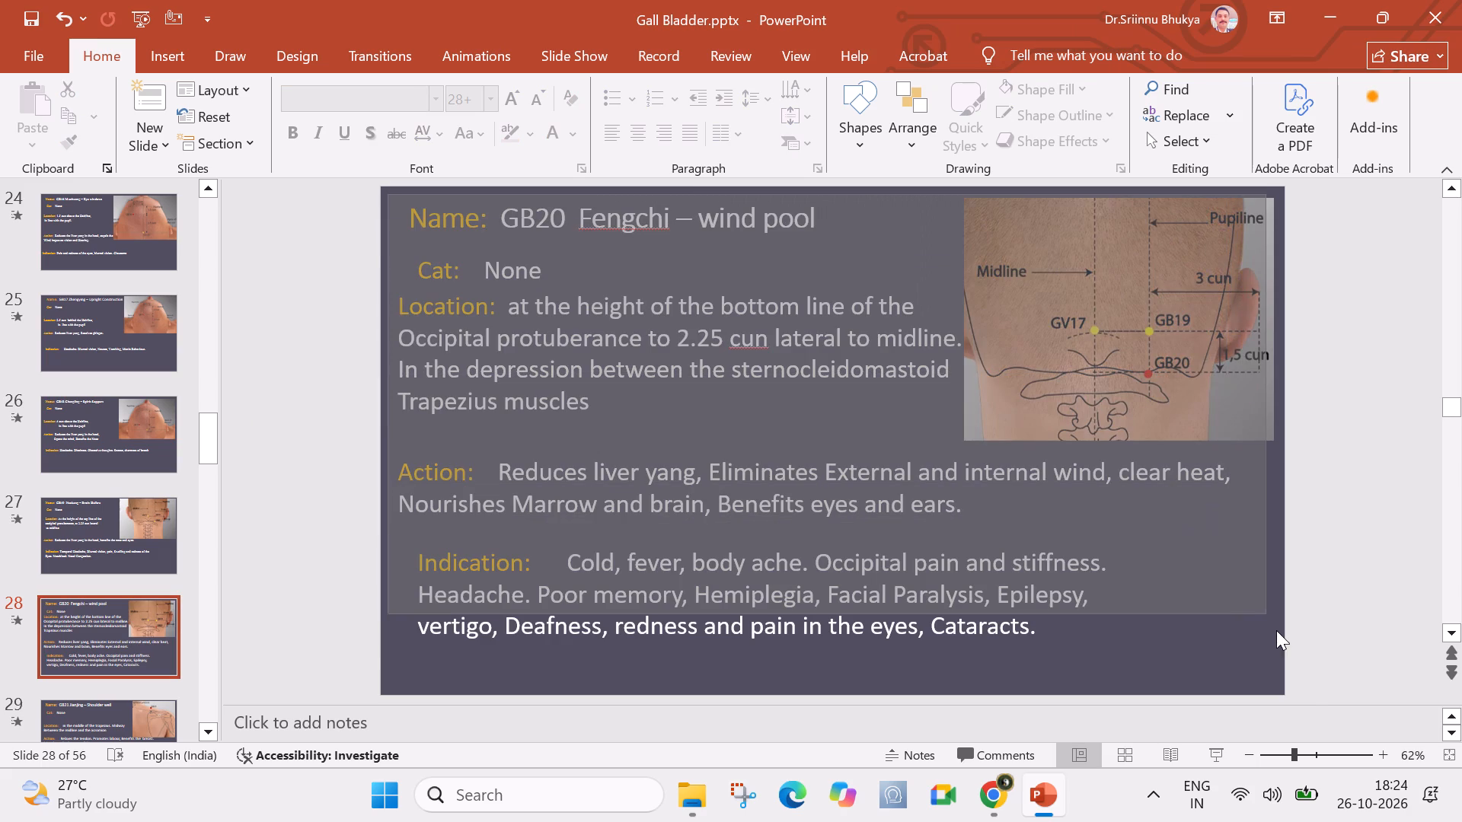
pyautogui.moveTo(1276, 630); pyautogui.dragTo(1289, 694)
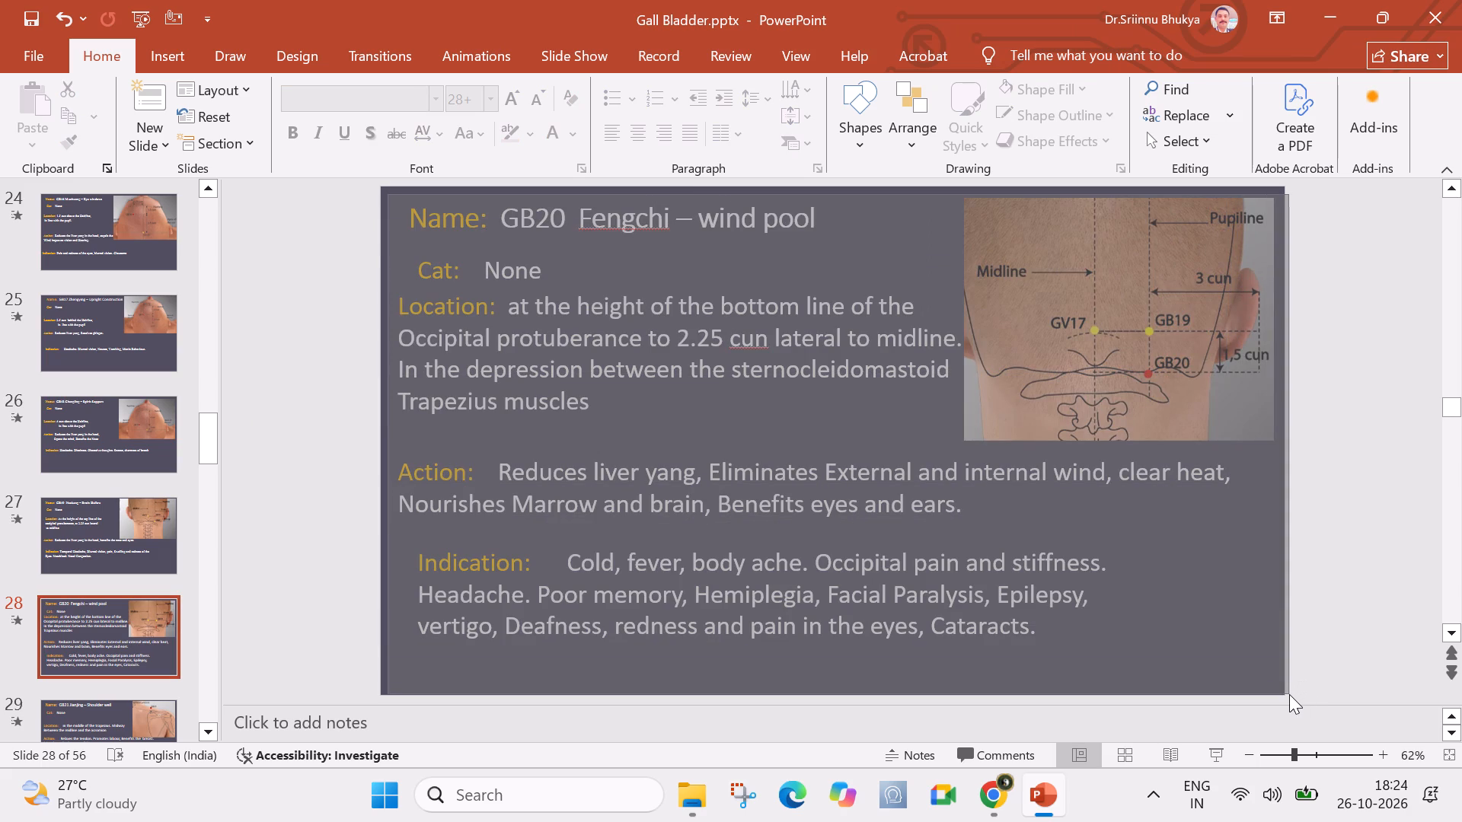
pyautogui.moveTo(1289, 694); pyautogui.dragTo(1282, 694)
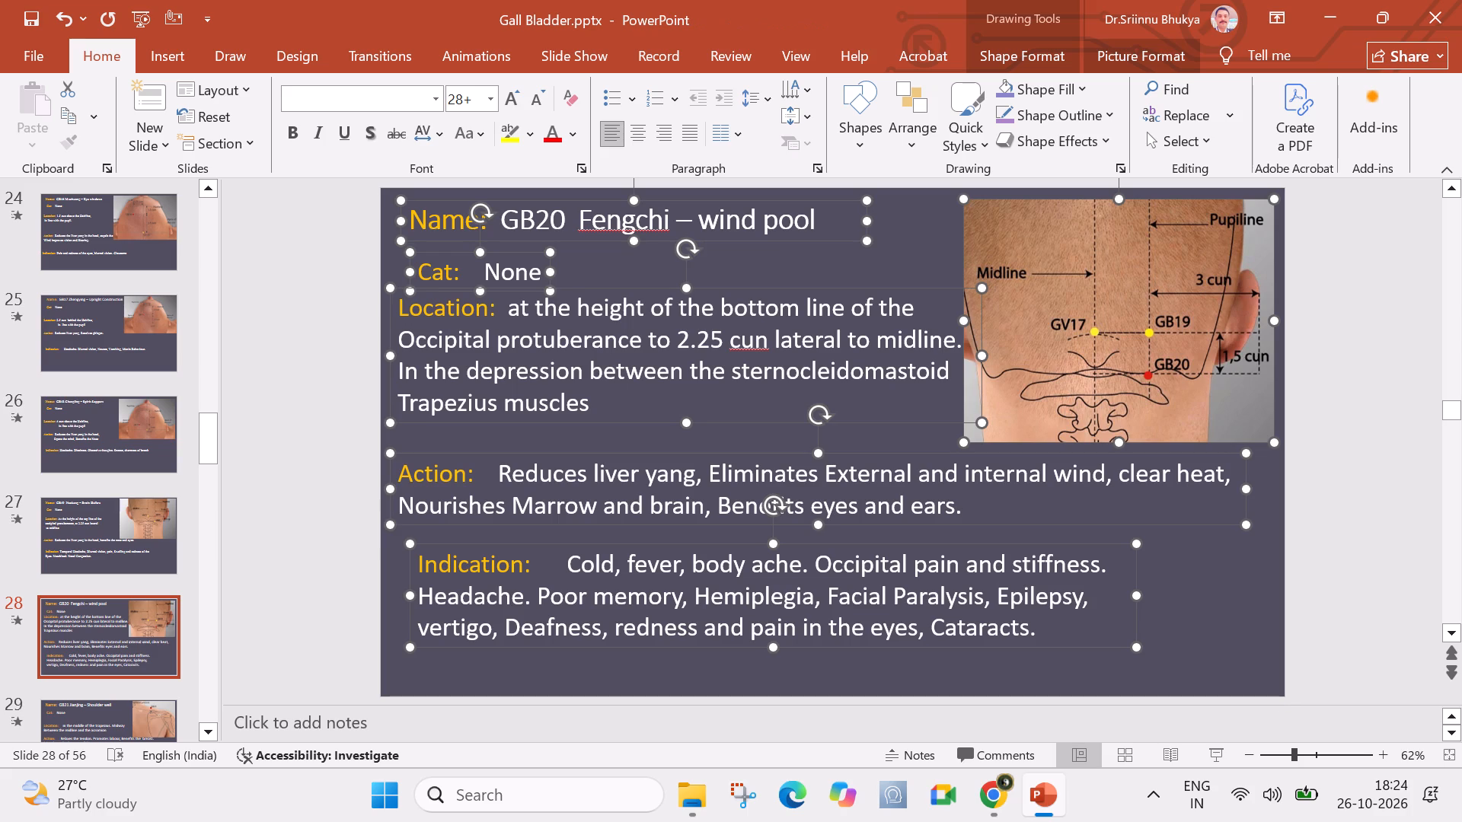
pyautogui.click(439, 100)
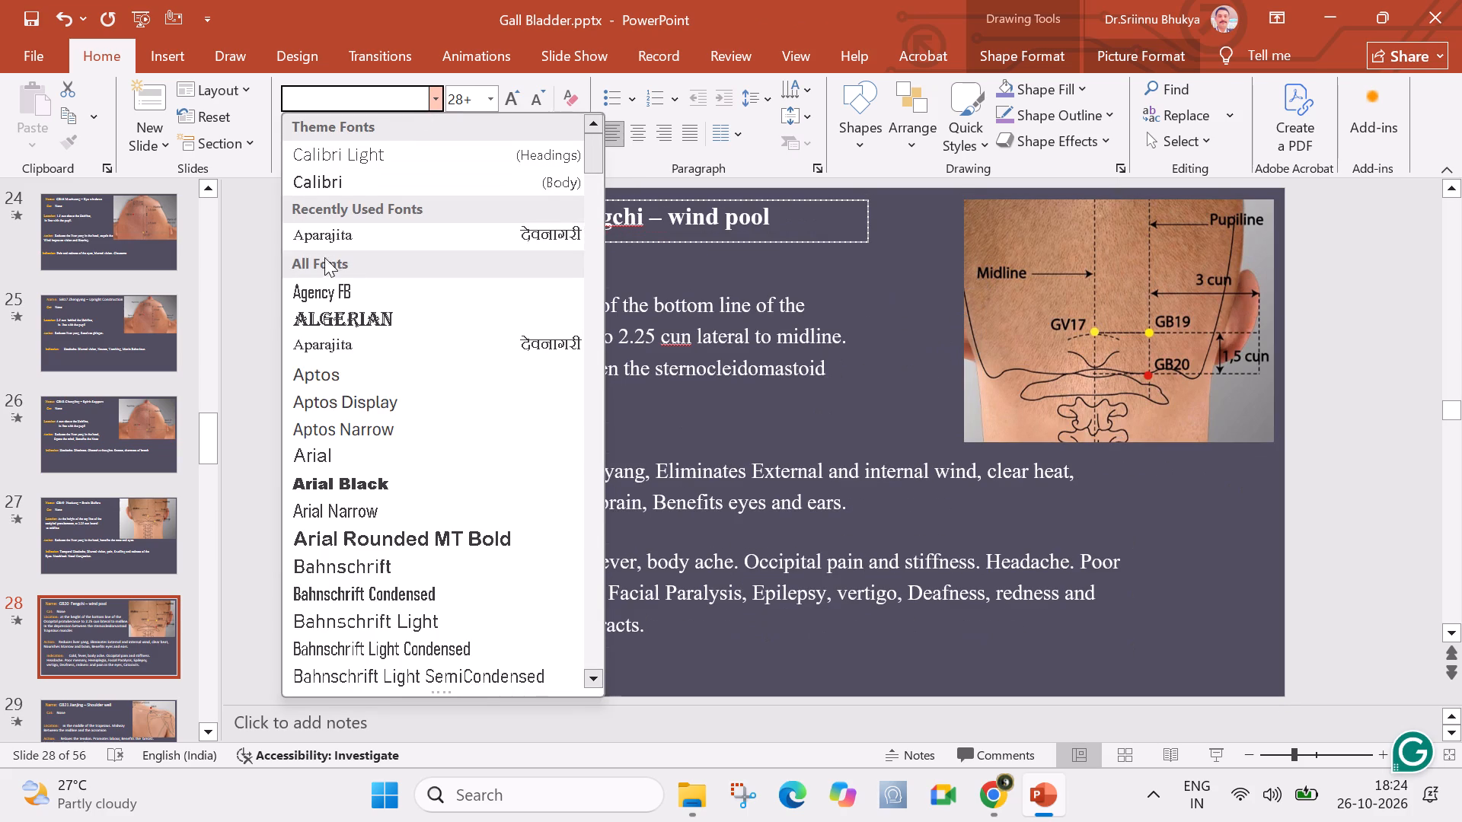
pyautogui.click(336, 237)
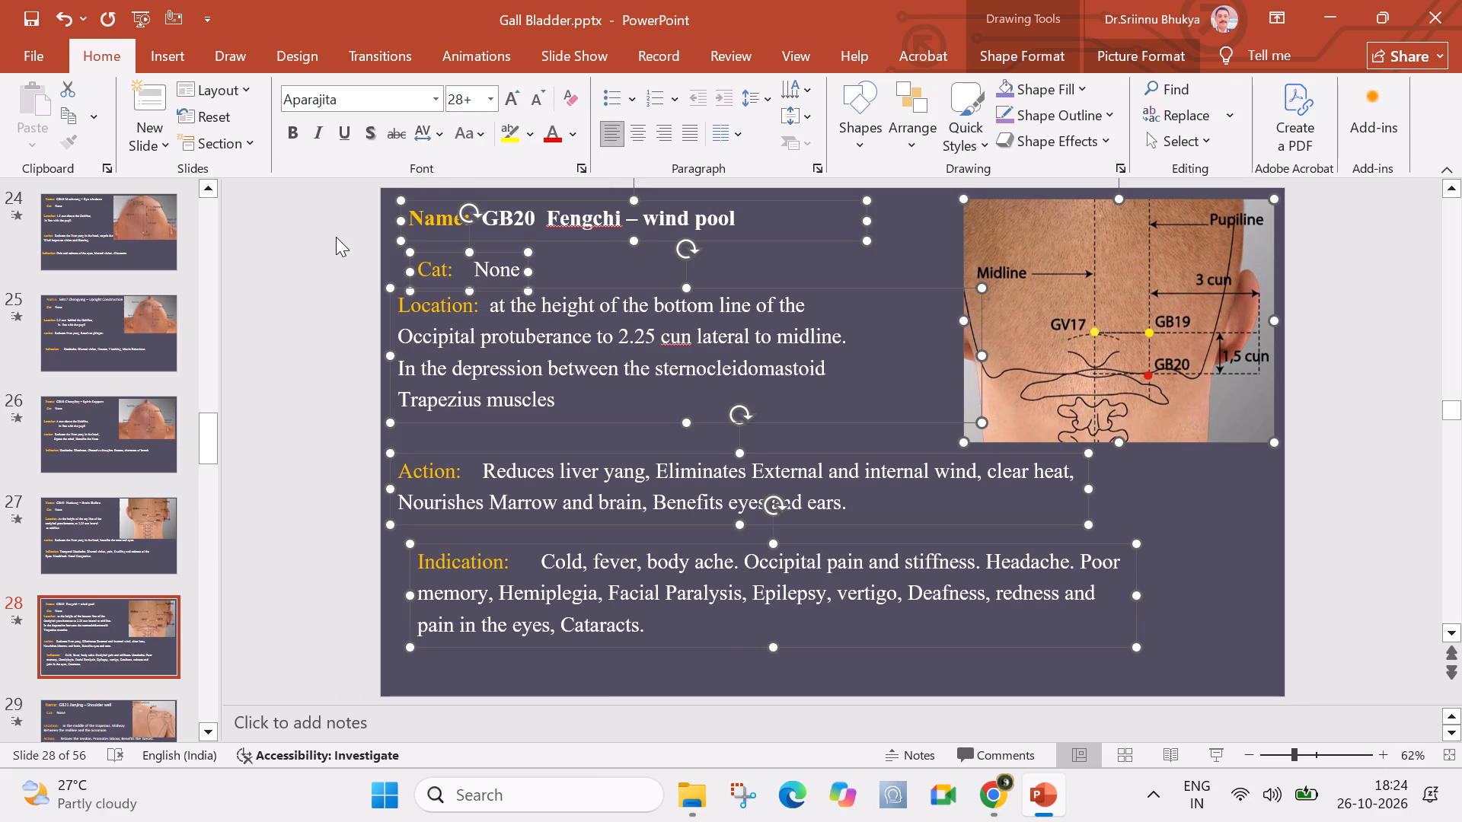
# On the GB21 Jianjing slide, change the font of the Name, Cat, Location and Action text boxes to Aparajita.
pyautogui.click(94, 717)
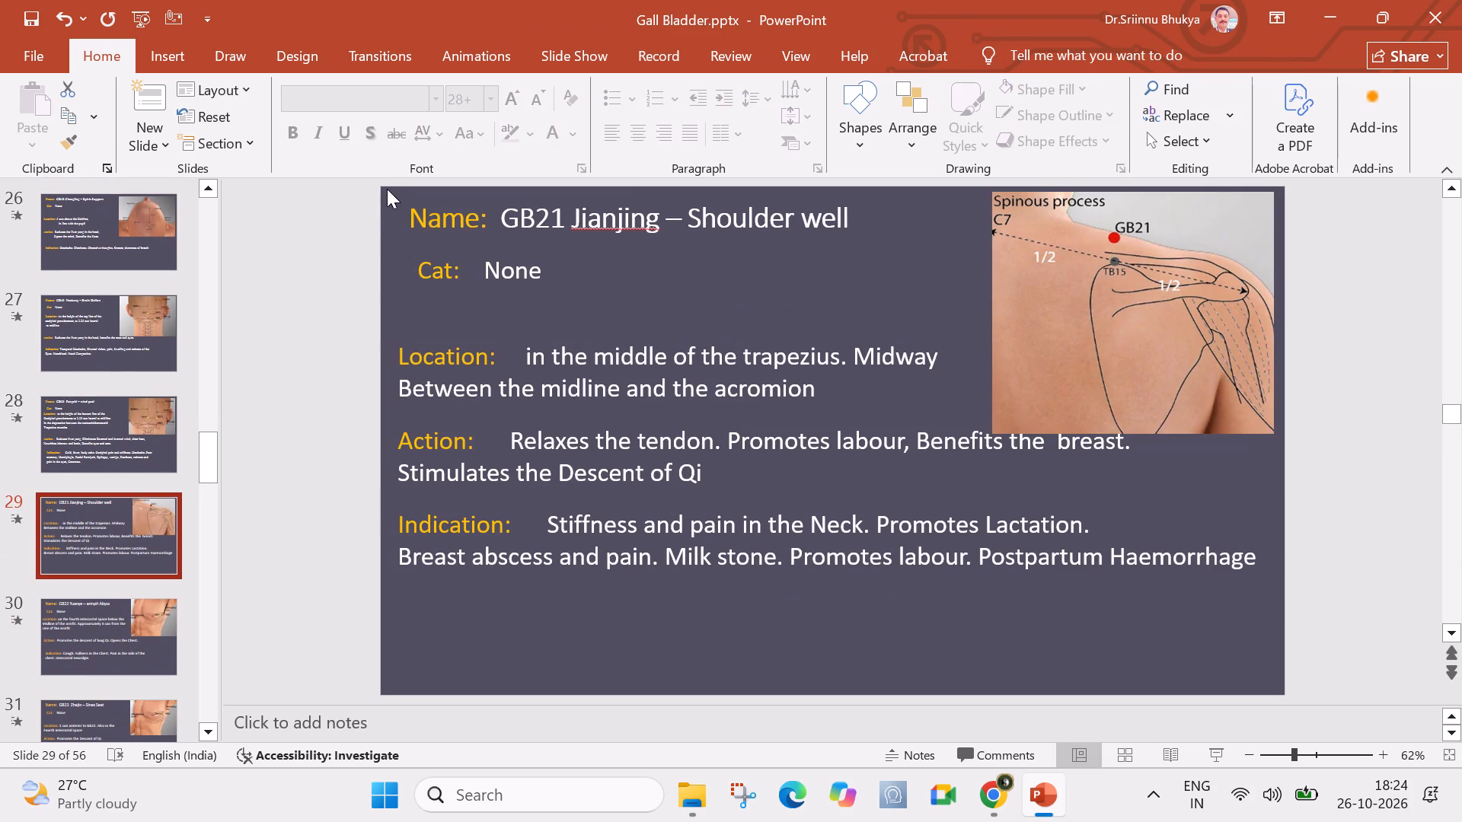
pyautogui.click(387, 189)
pyautogui.moveTo(387, 189); pyautogui.dragTo(1313, 707)
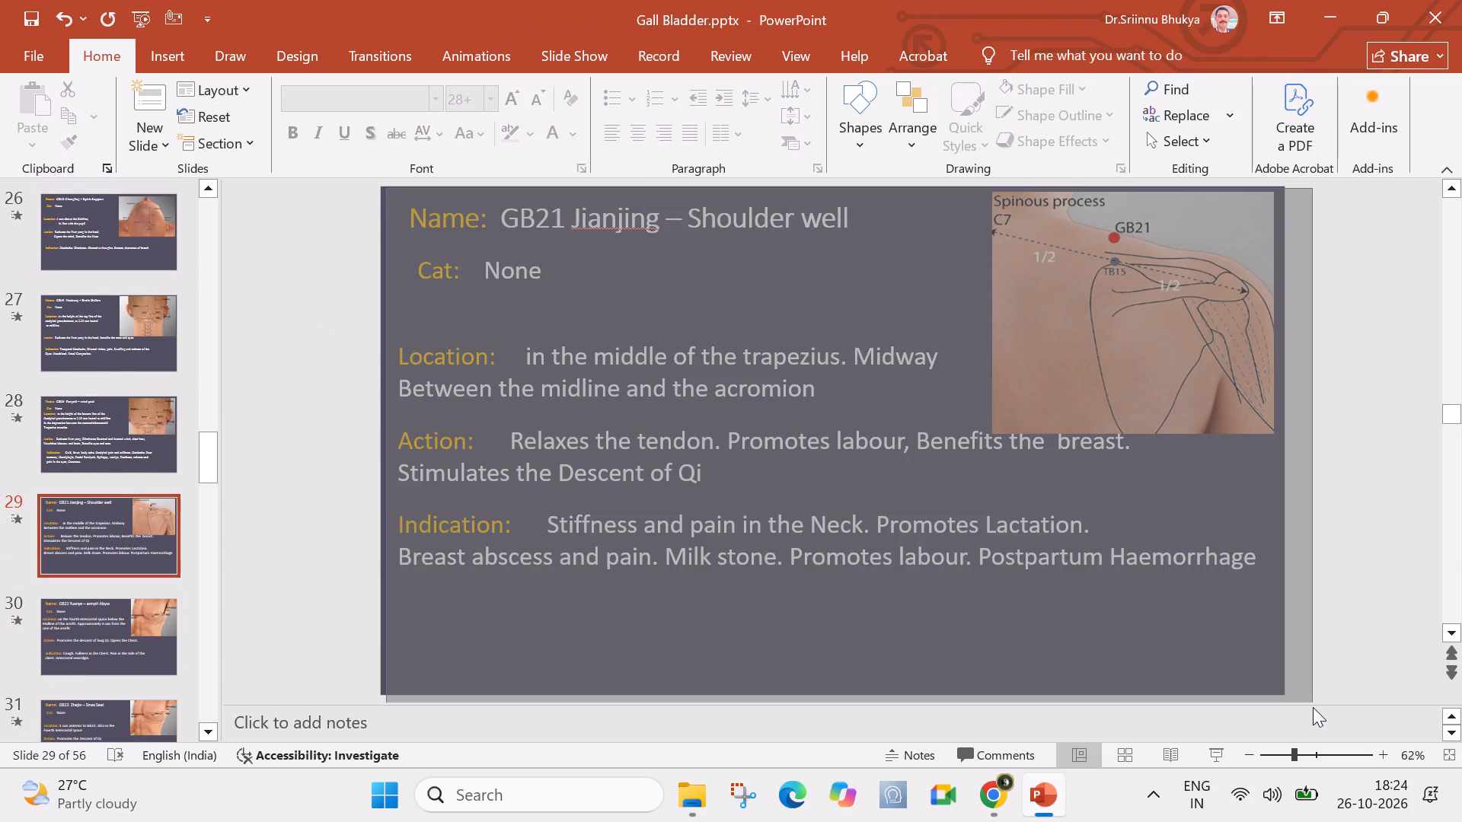
pyautogui.moveTo(1313, 707); pyautogui.dragTo(1282, 687)
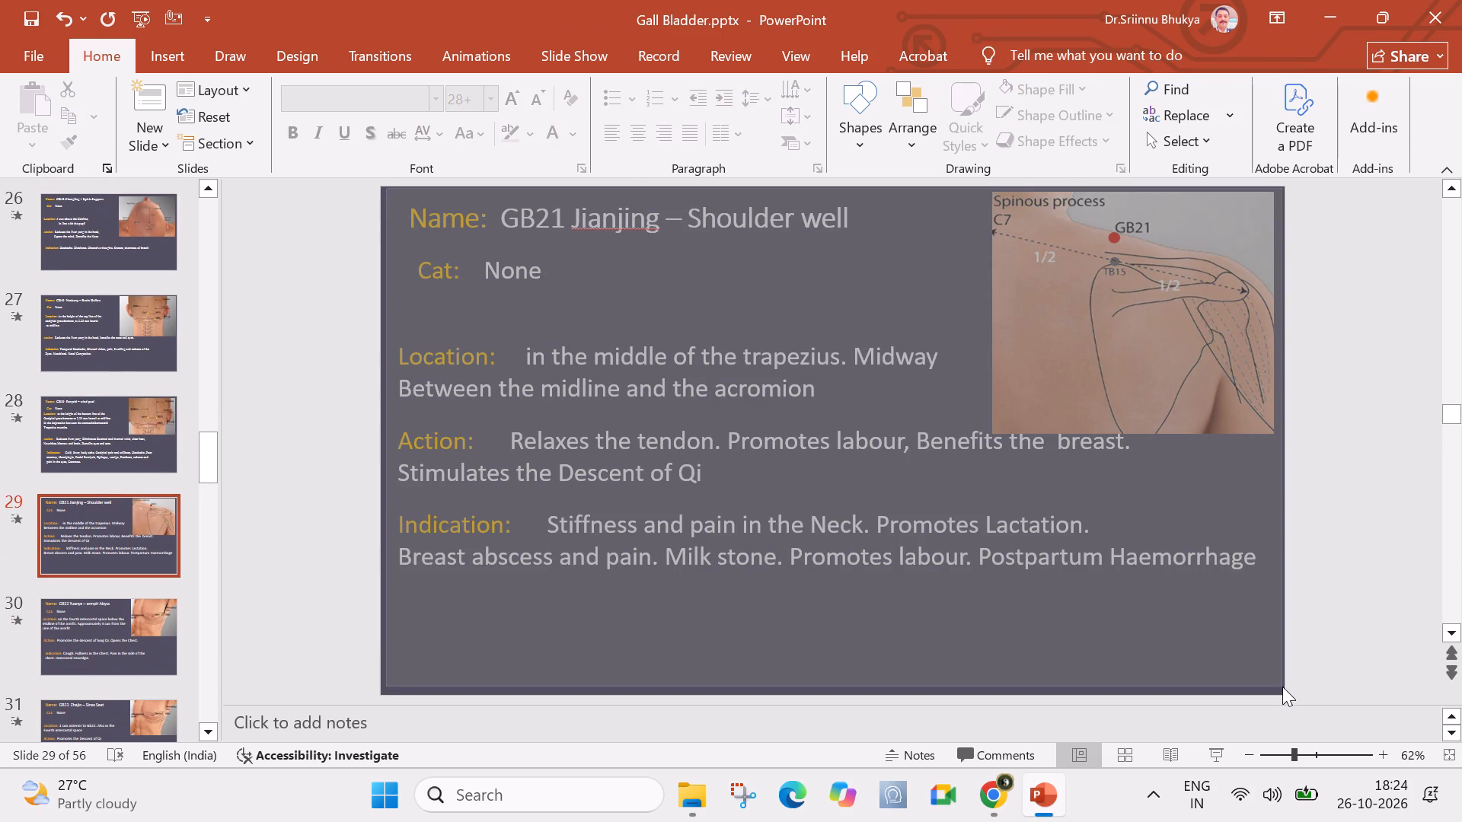
pyautogui.moveTo(1282, 687); pyautogui.dragTo(1275, 698)
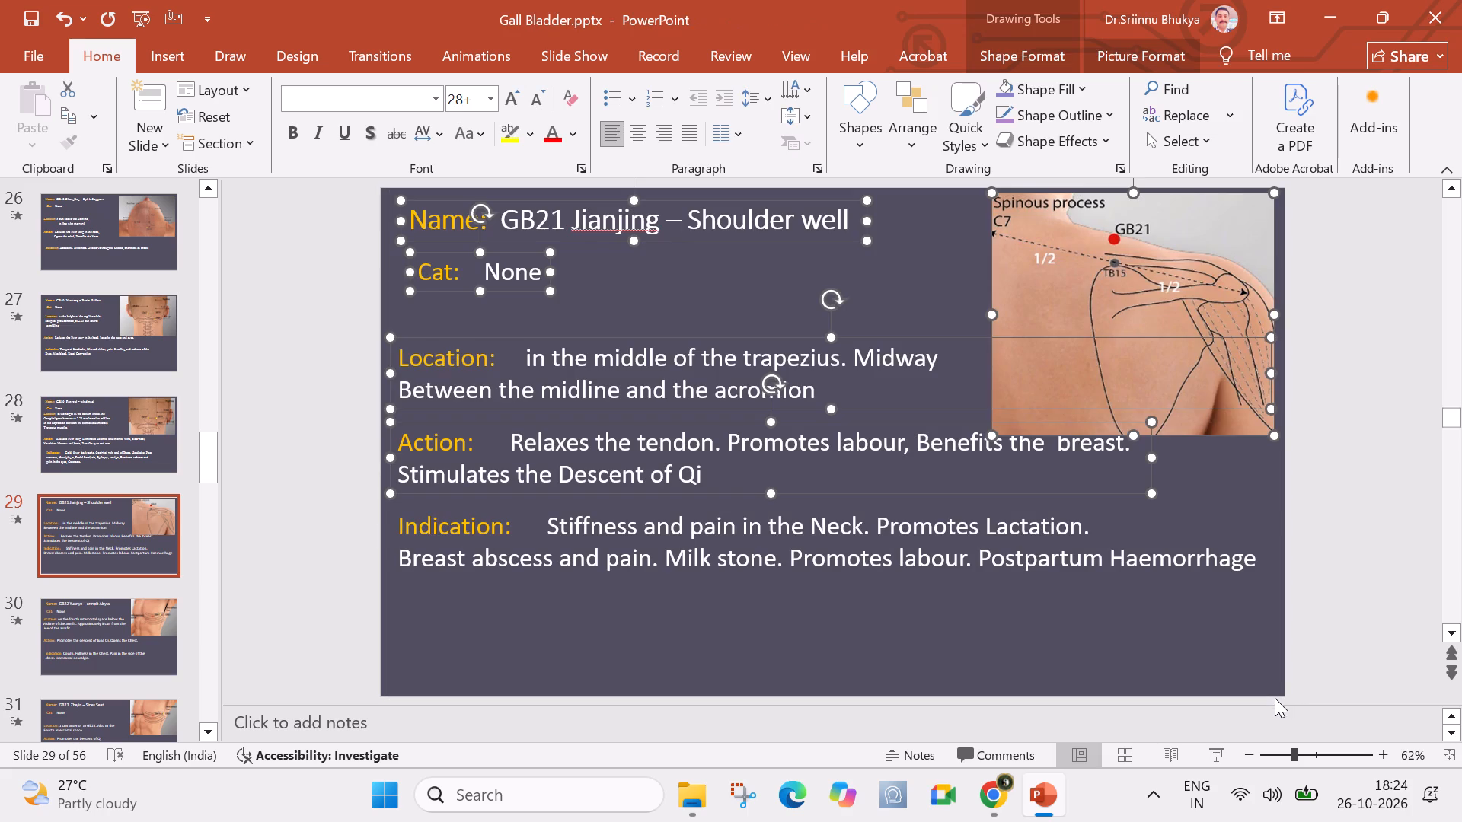
pyautogui.click(432, 100)
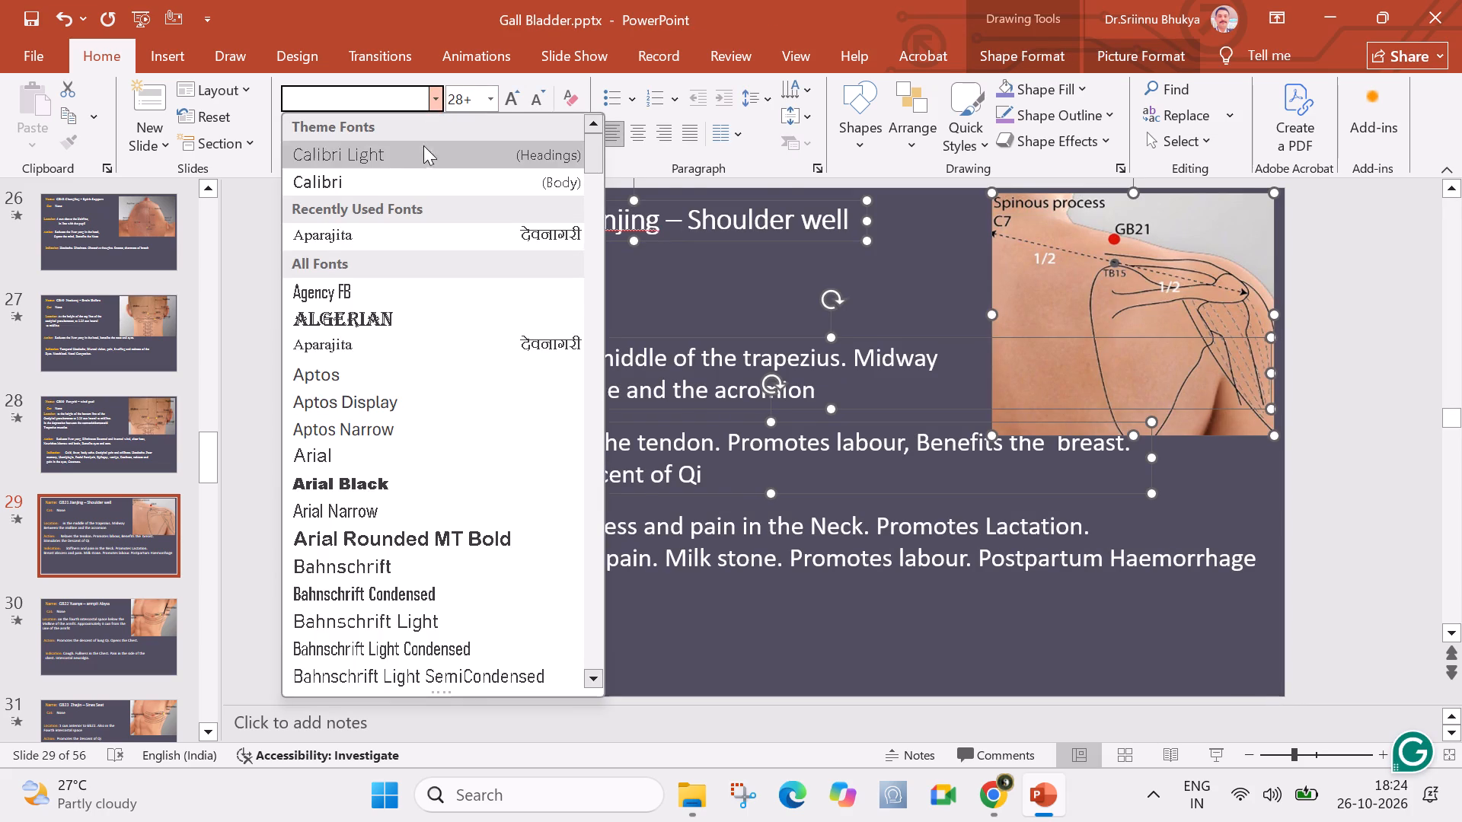
pyautogui.click(405, 249)
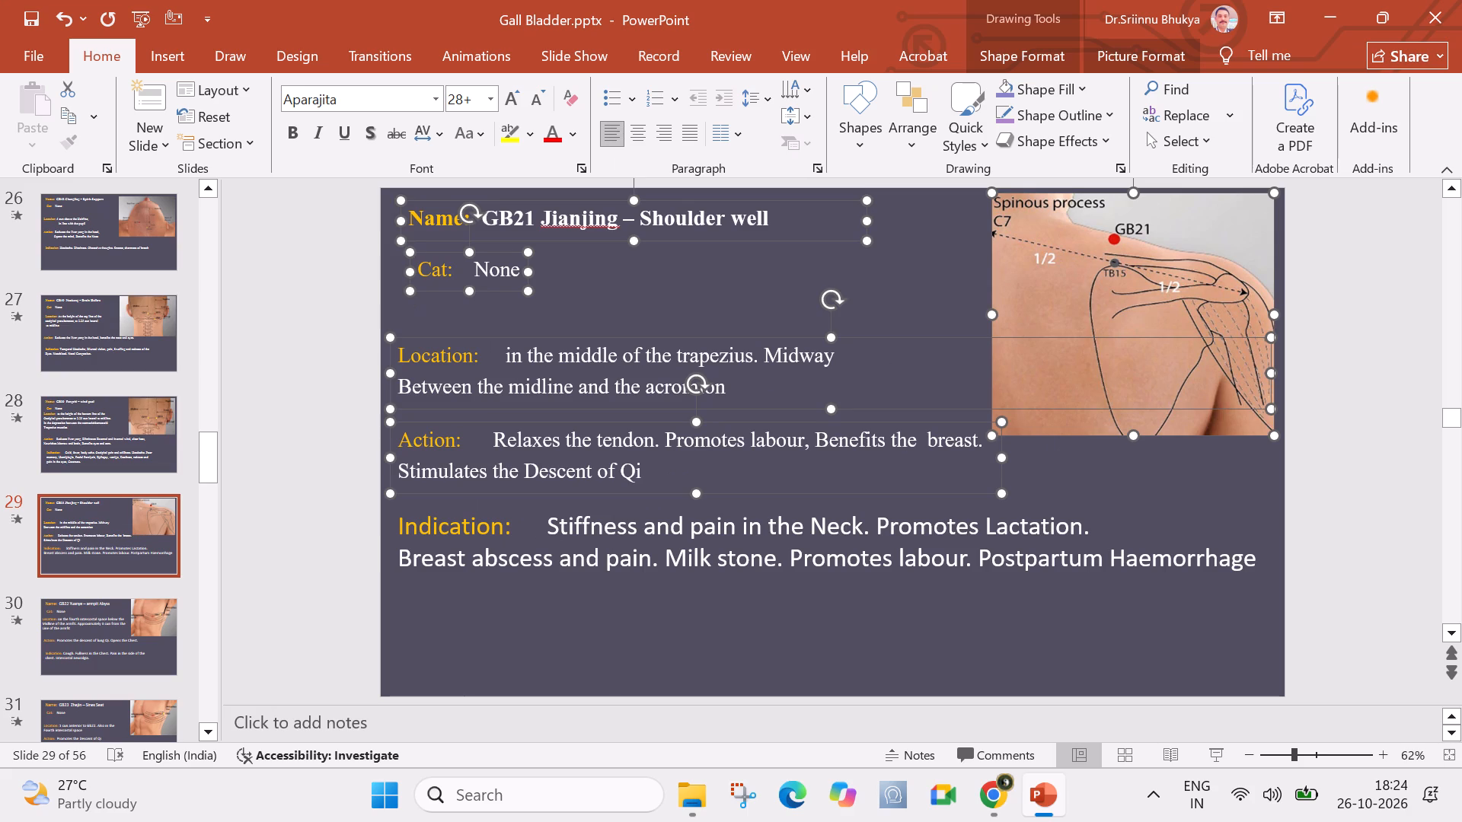
# Change the font of the Indication text box on the GB21 slide to Aparajita.
pyautogui.click(423, 524)
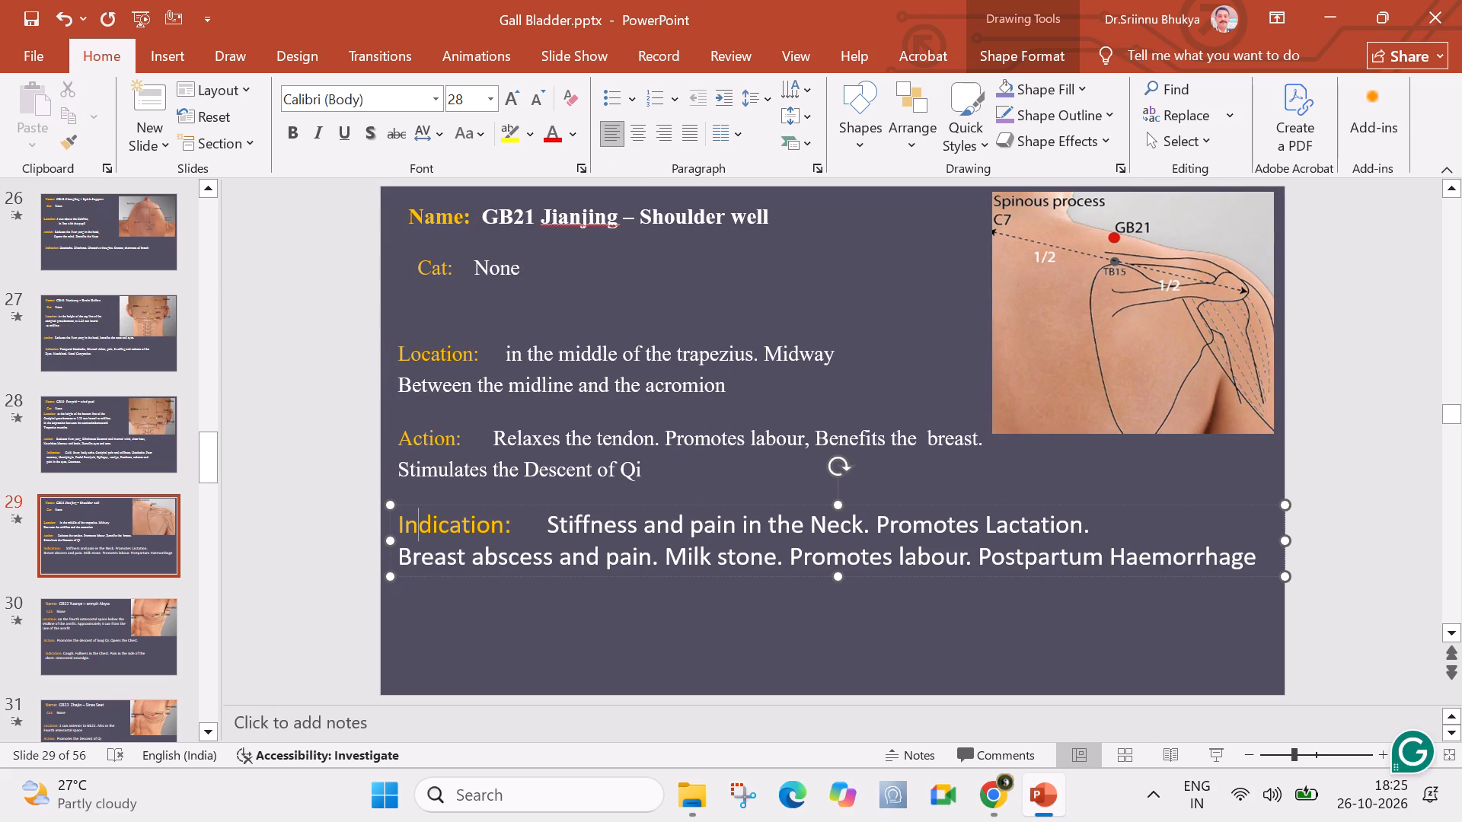
pyautogui.click(406, 499)
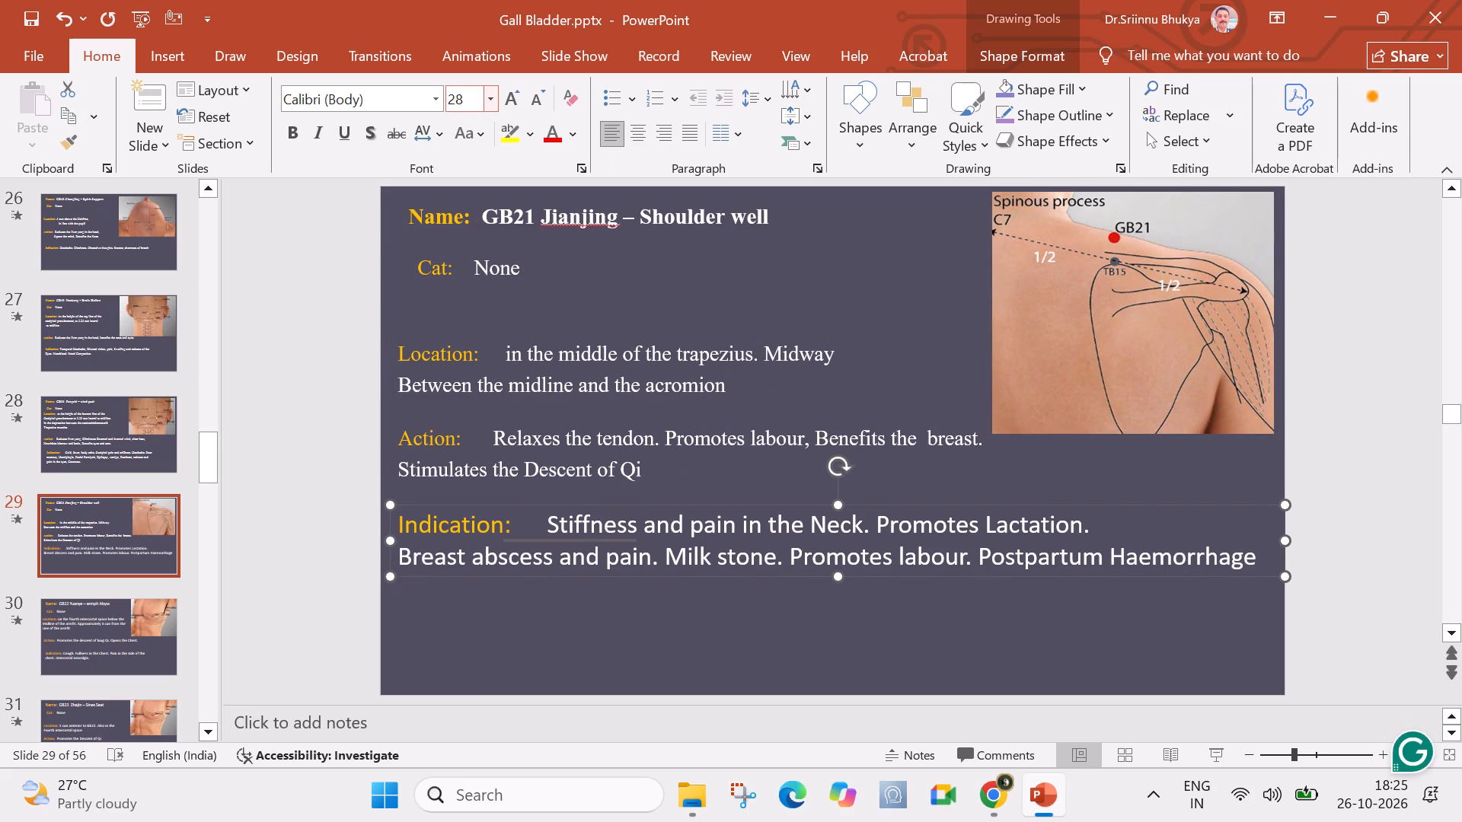
pyautogui.click(435, 95)
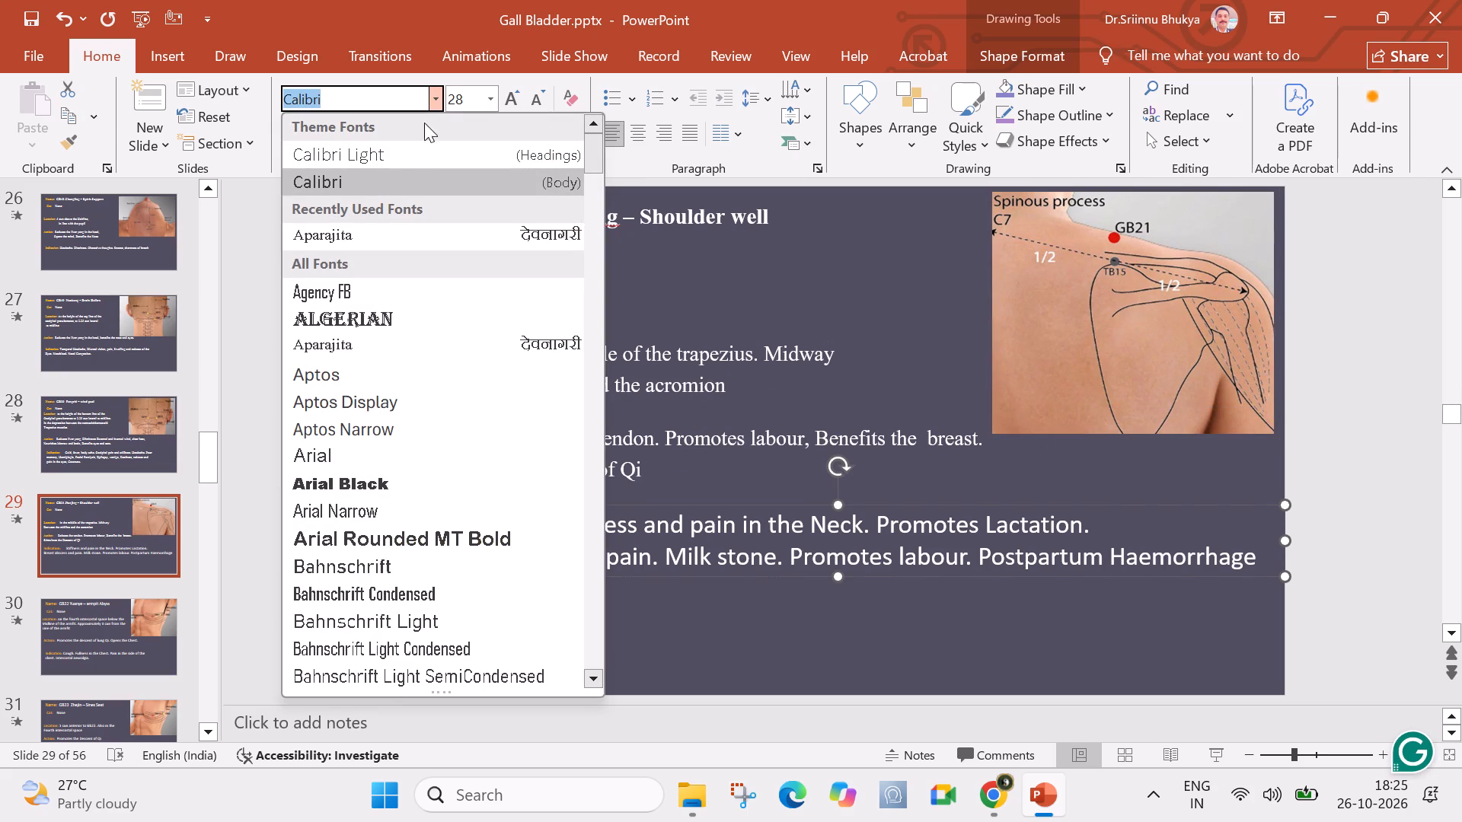
pyautogui.click(372, 232)
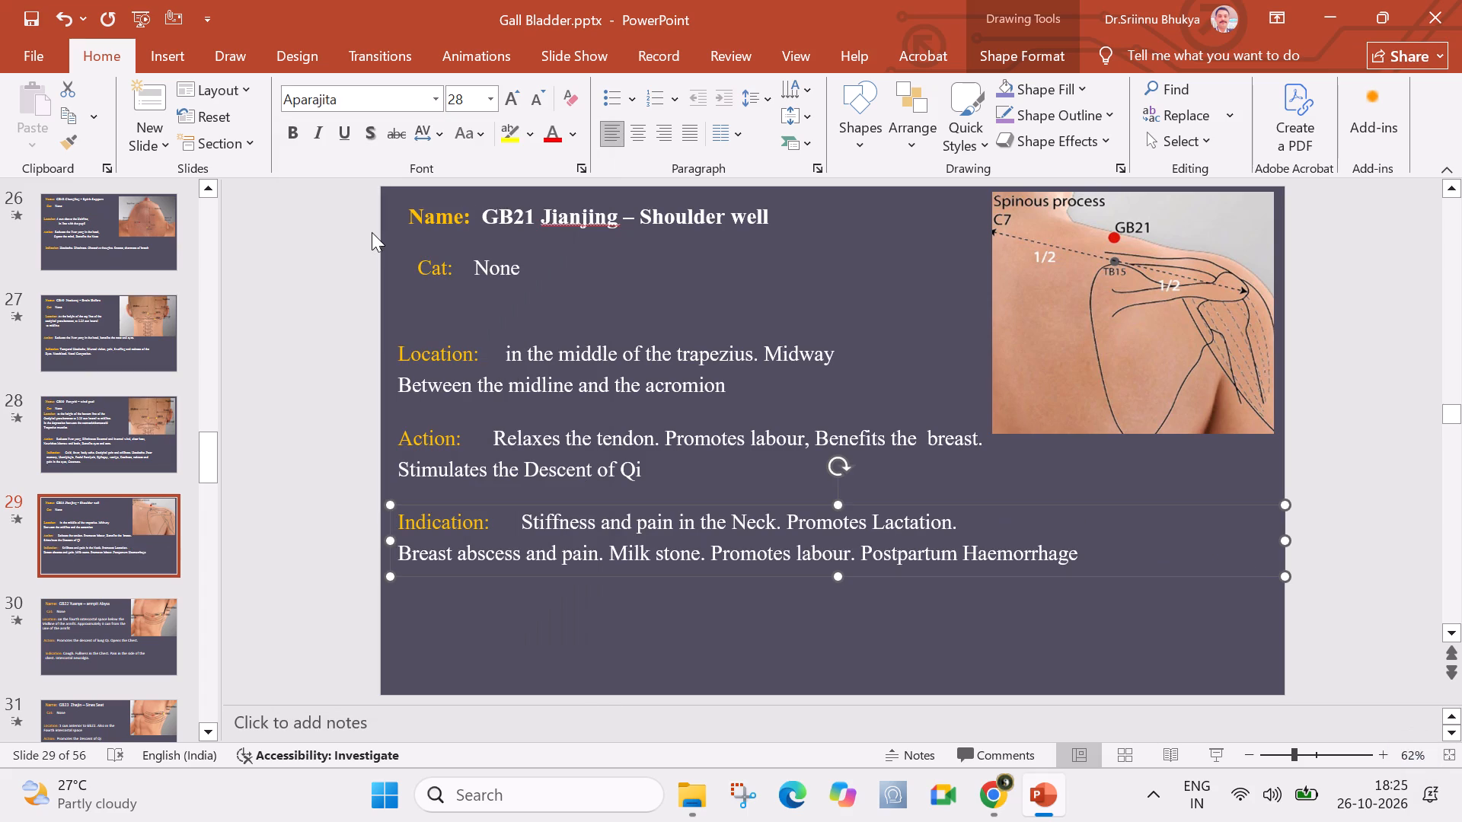
# On the GB22 Yuanye slide, change the font of the Name, Cat, Action and Indication text boxes to Aparajita.
pyautogui.click(131, 621)
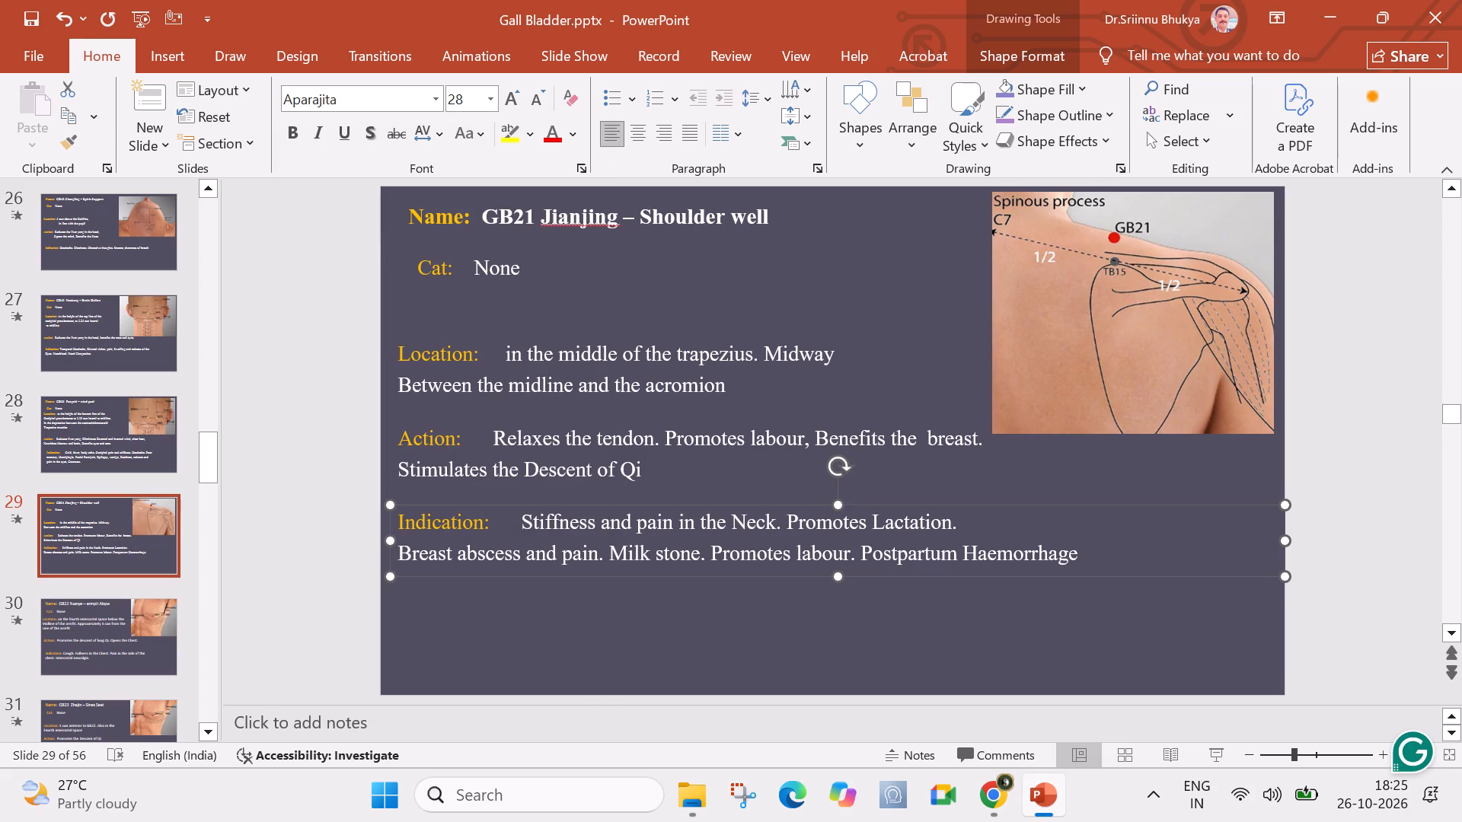
pyautogui.click(100, 623)
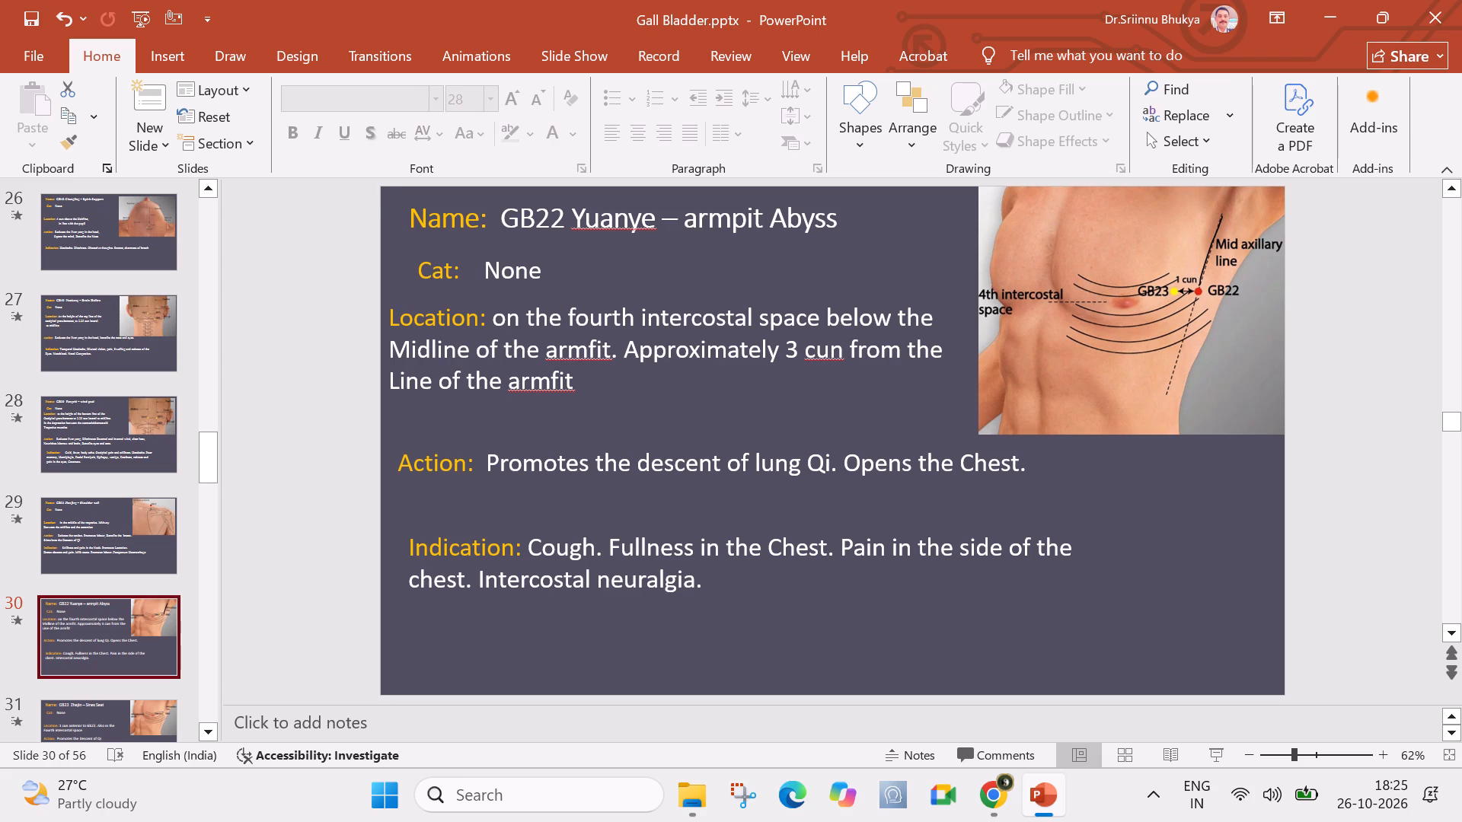
pyautogui.click(388, 193)
pyautogui.moveTo(388, 193); pyautogui.dragTo(995, 256)
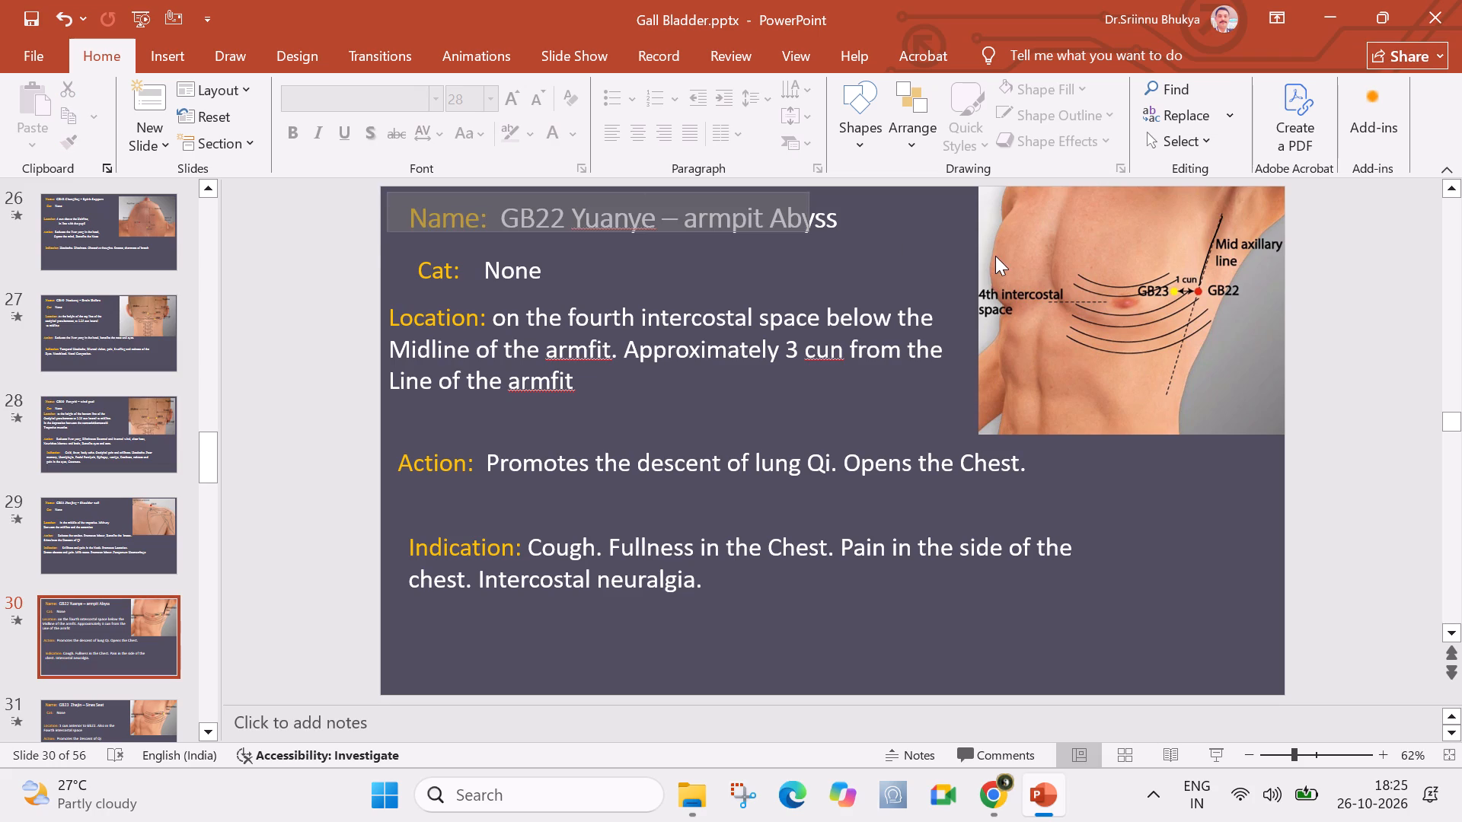
pyautogui.moveTo(995, 256); pyautogui.dragTo(1143, 648)
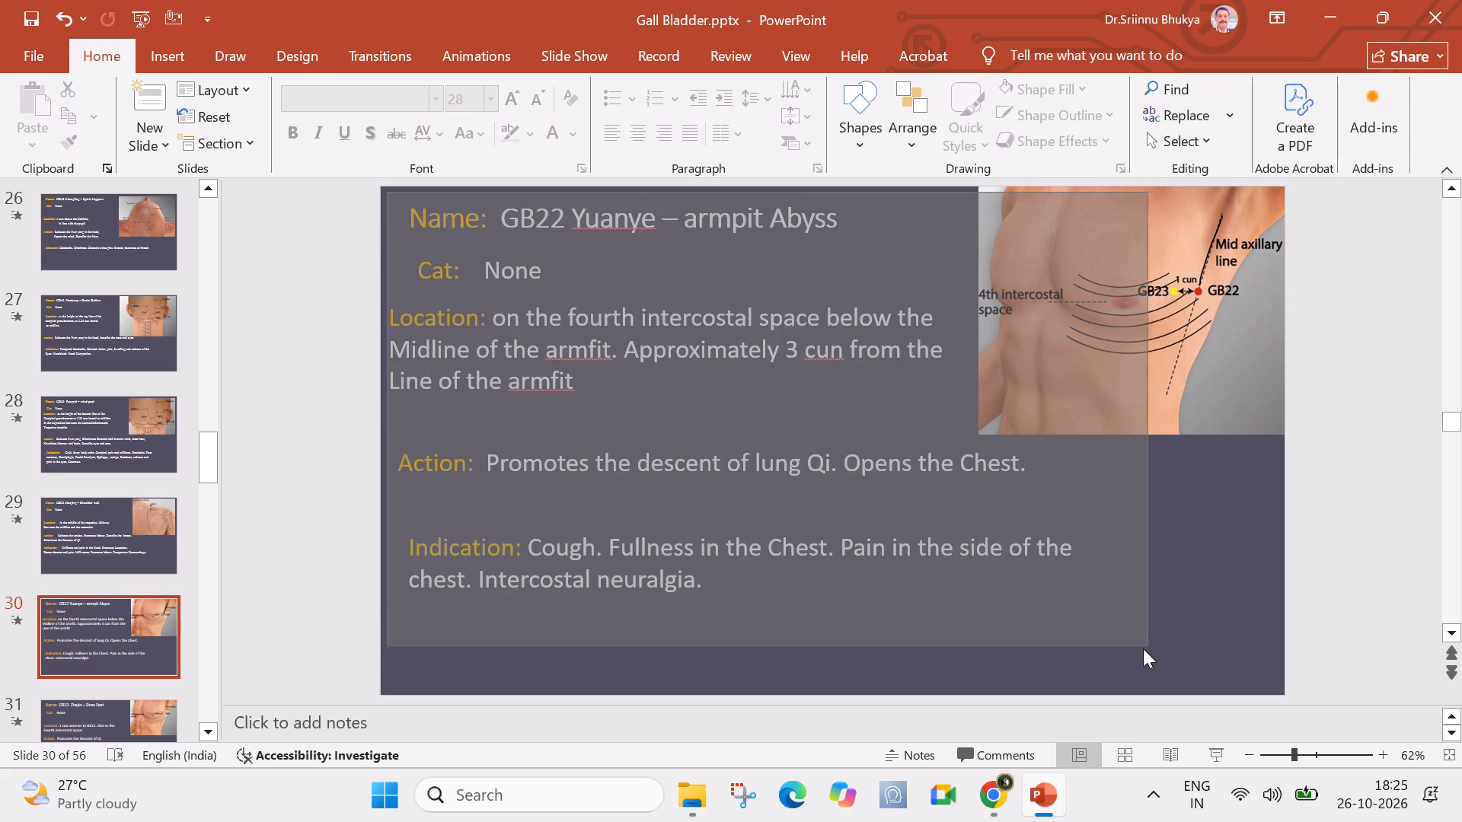
pyautogui.moveTo(1143, 648); pyautogui.dragTo(1274, 820)
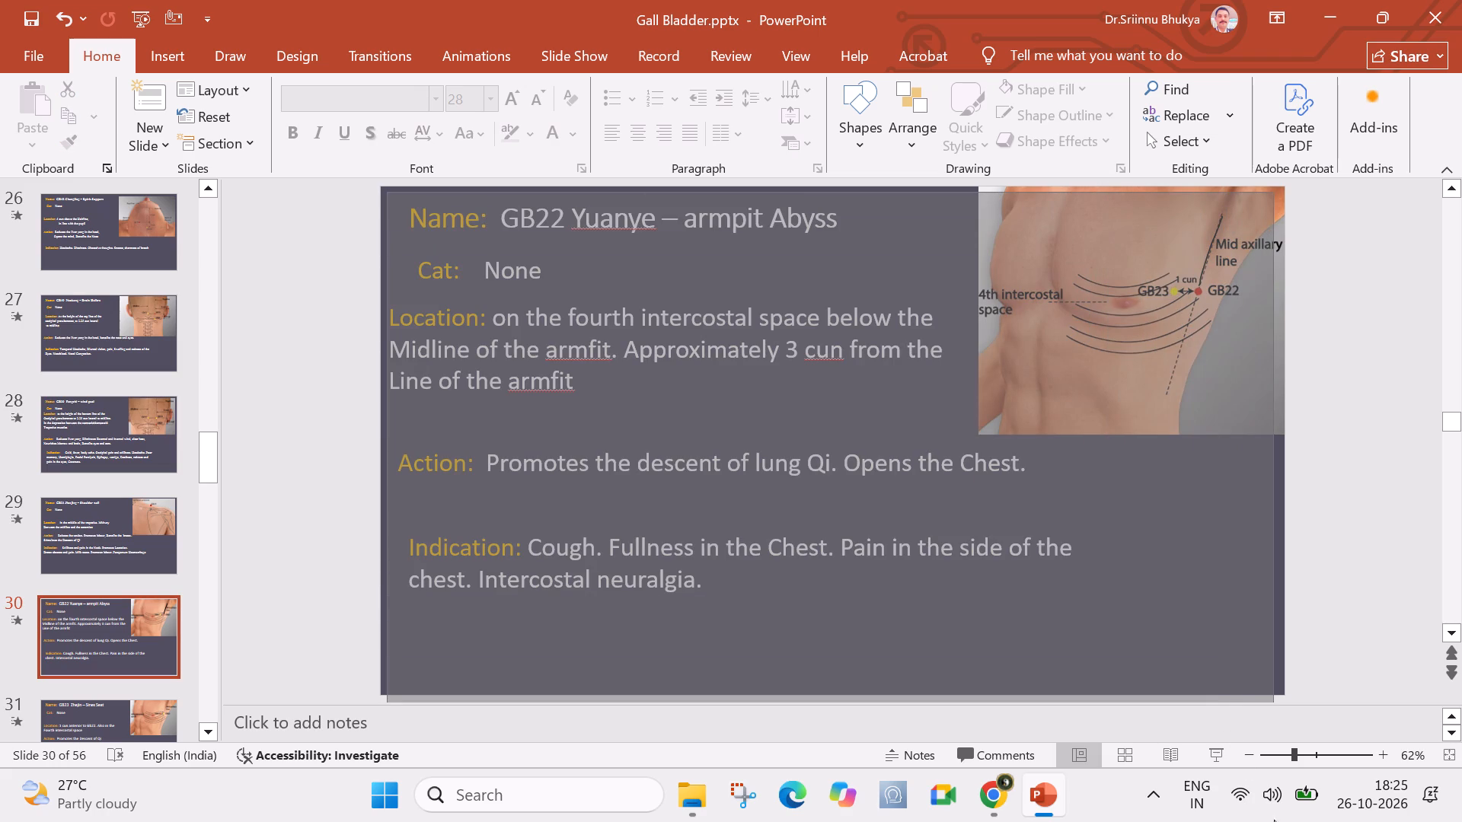
pyautogui.moveTo(1274, 820); pyautogui.dragTo(1275, 687)
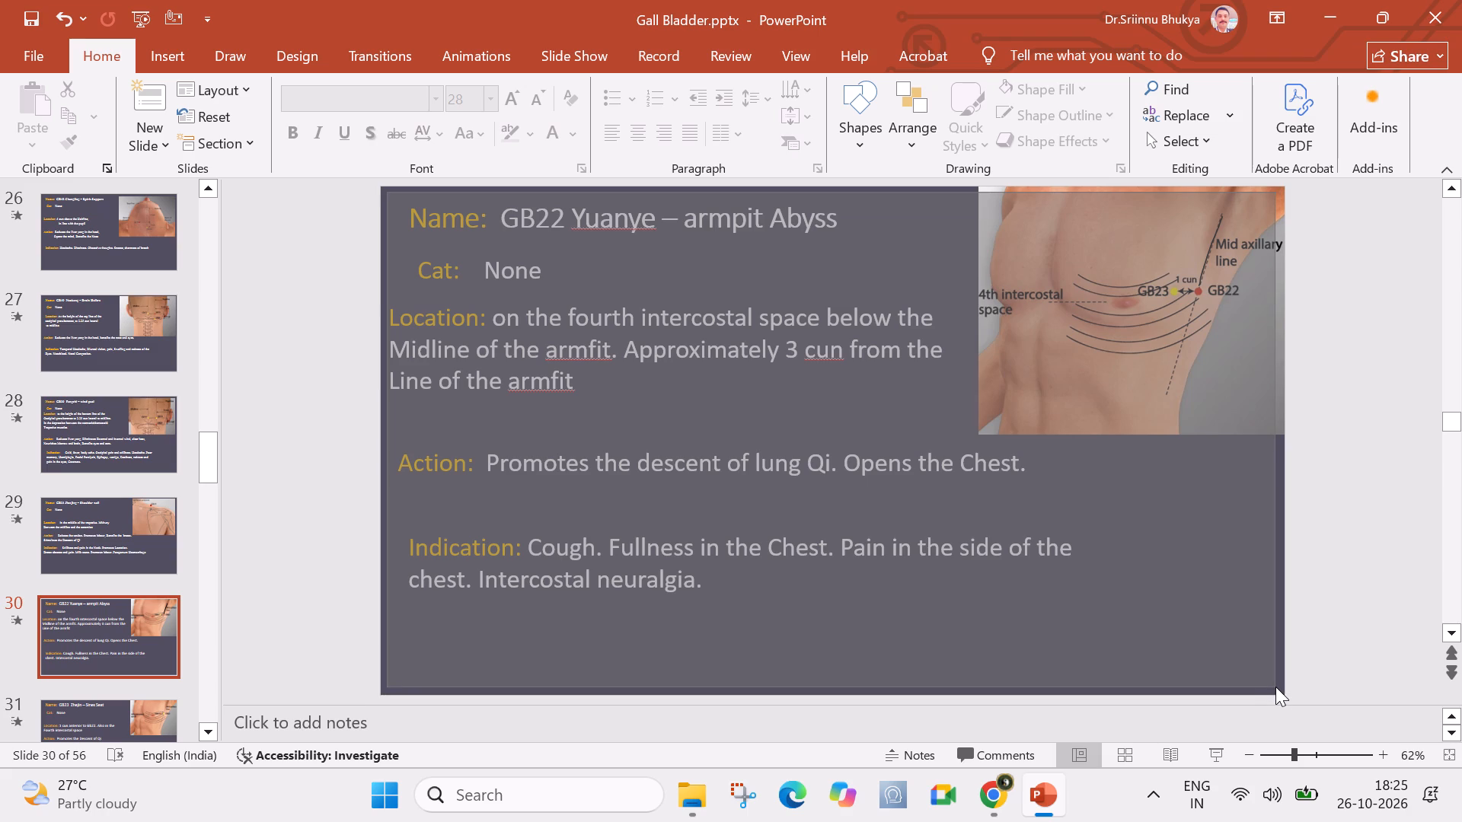
pyautogui.moveTo(1275, 687); pyautogui.dragTo(1278, 687)
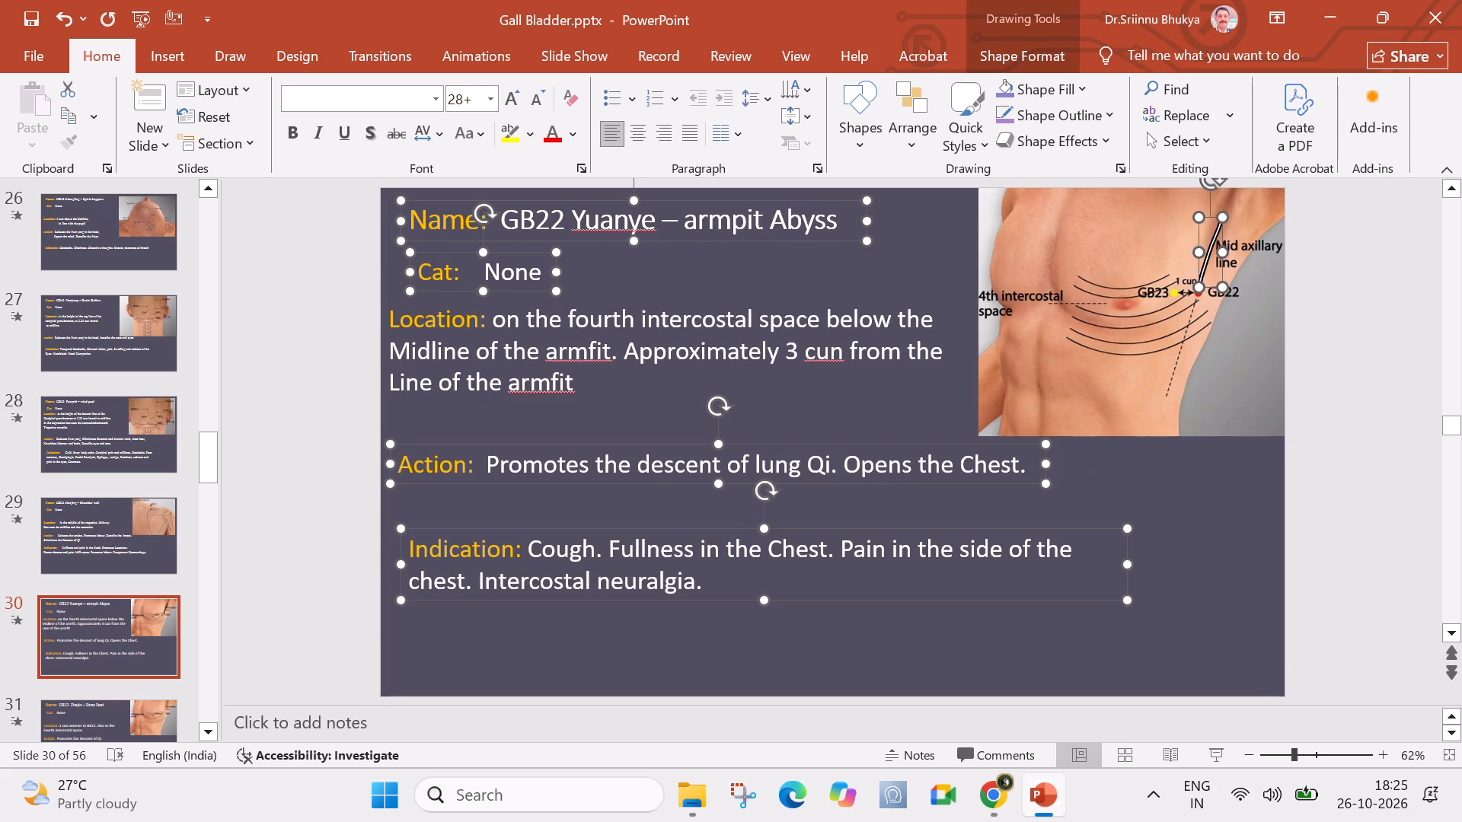
pyautogui.click(433, 100)
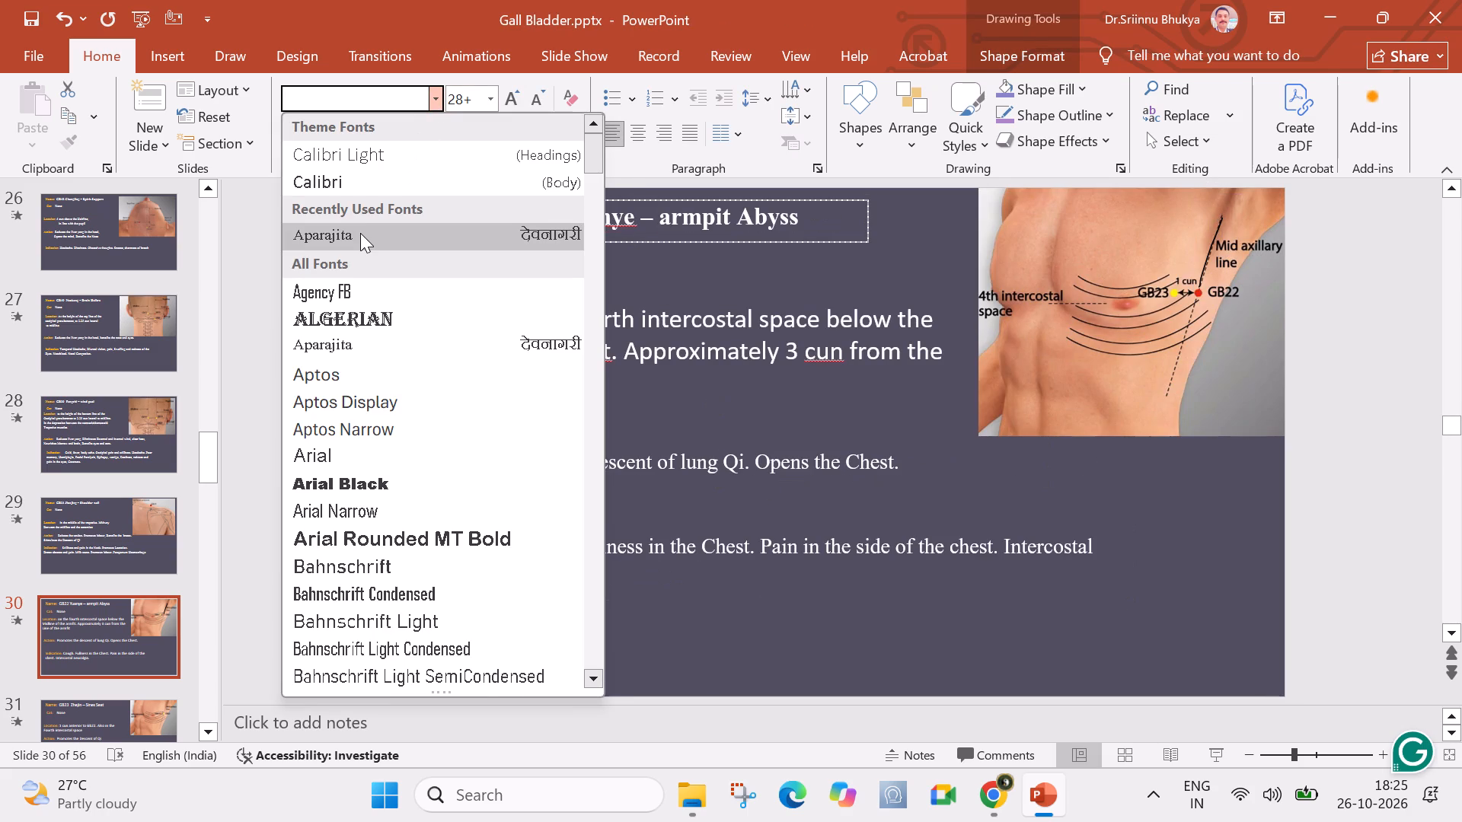
pyautogui.click(360, 233)
# Change the font of the Location text box on the GB22 slide to Aparajita.
pyautogui.click(407, 379)
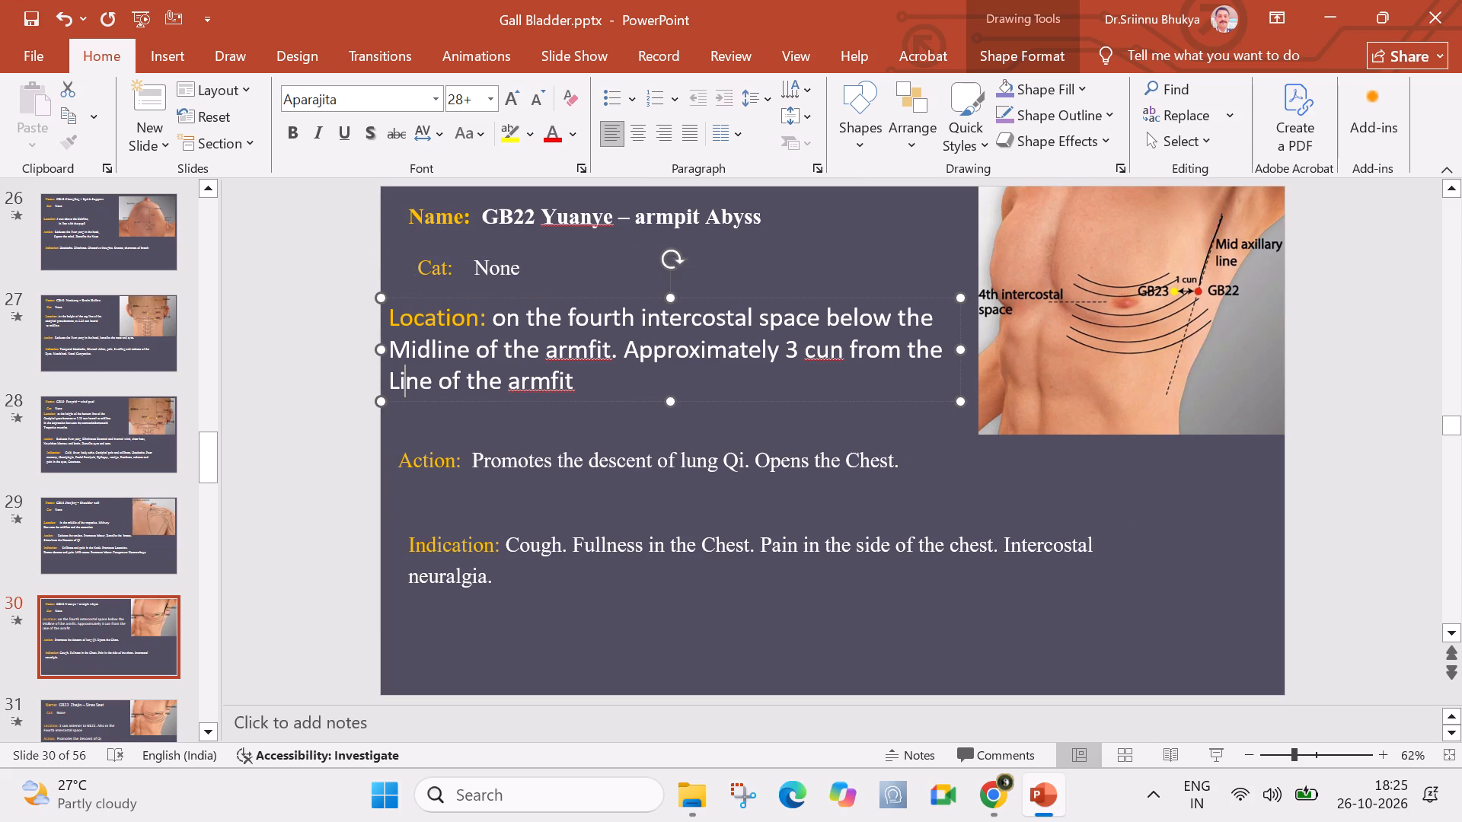
pyautogui.click(413, 403)
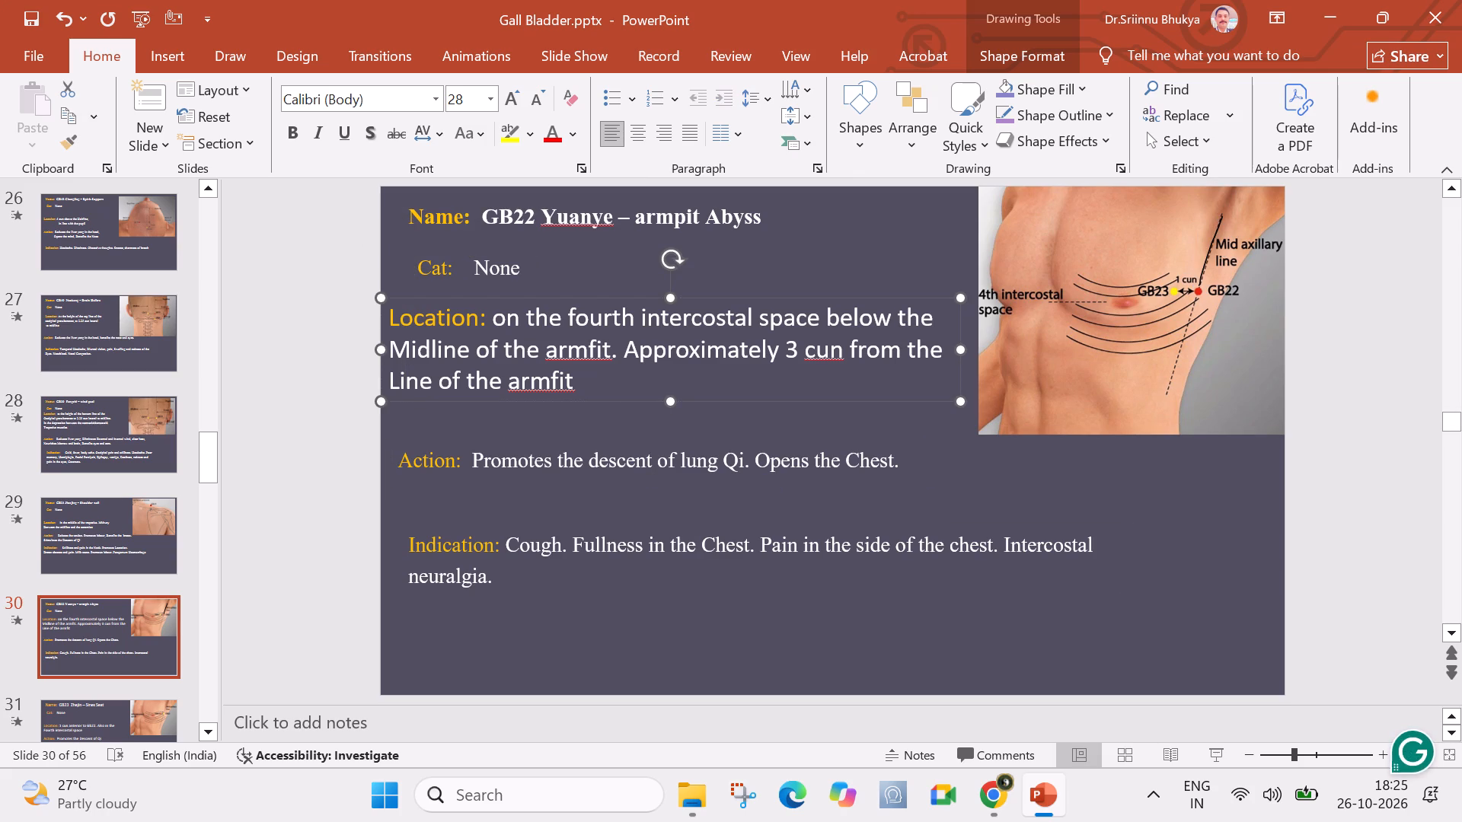
pyautogui.click(433, 97)
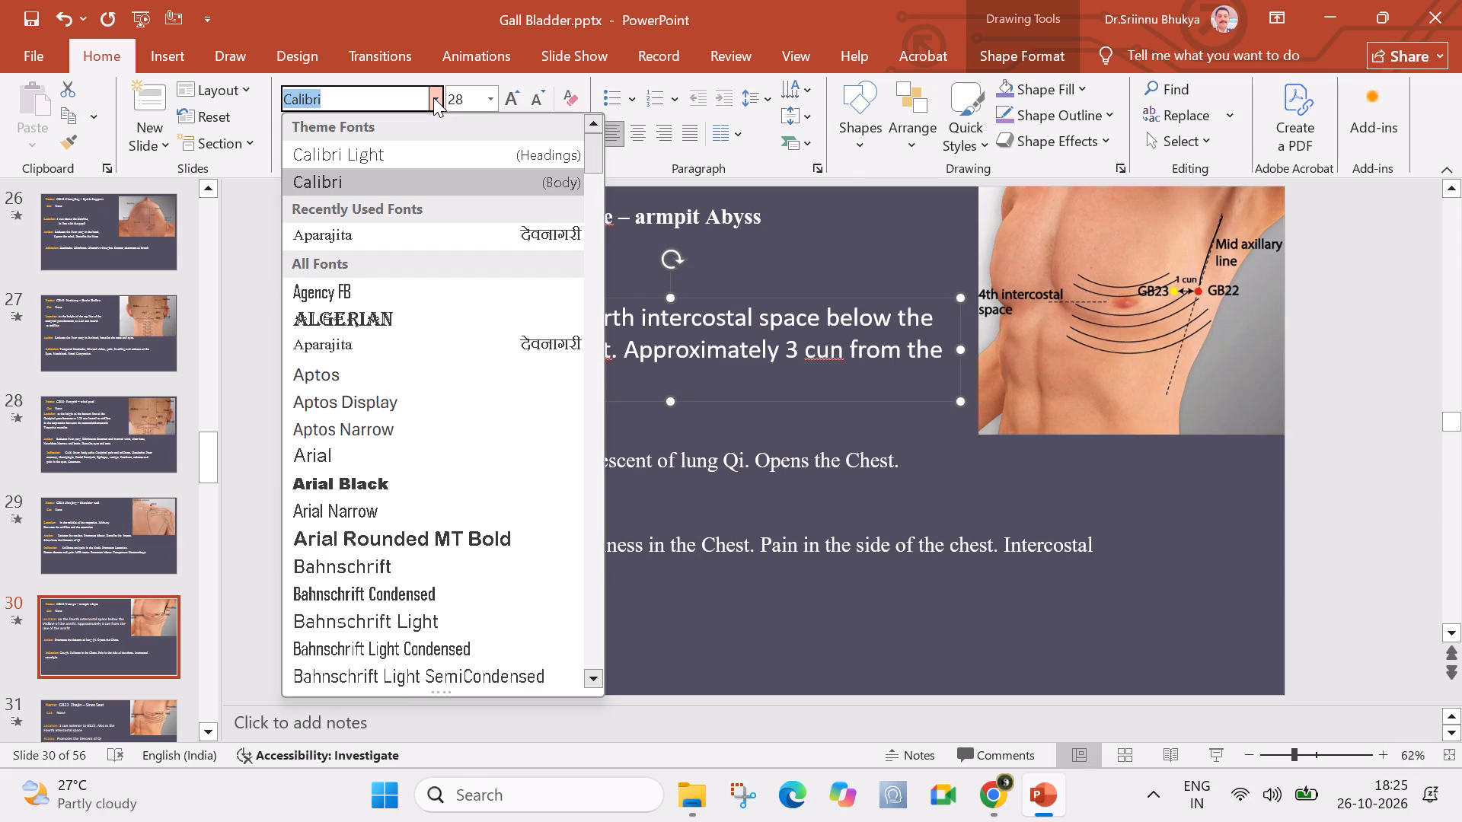
pyautogui.click(348, 230)
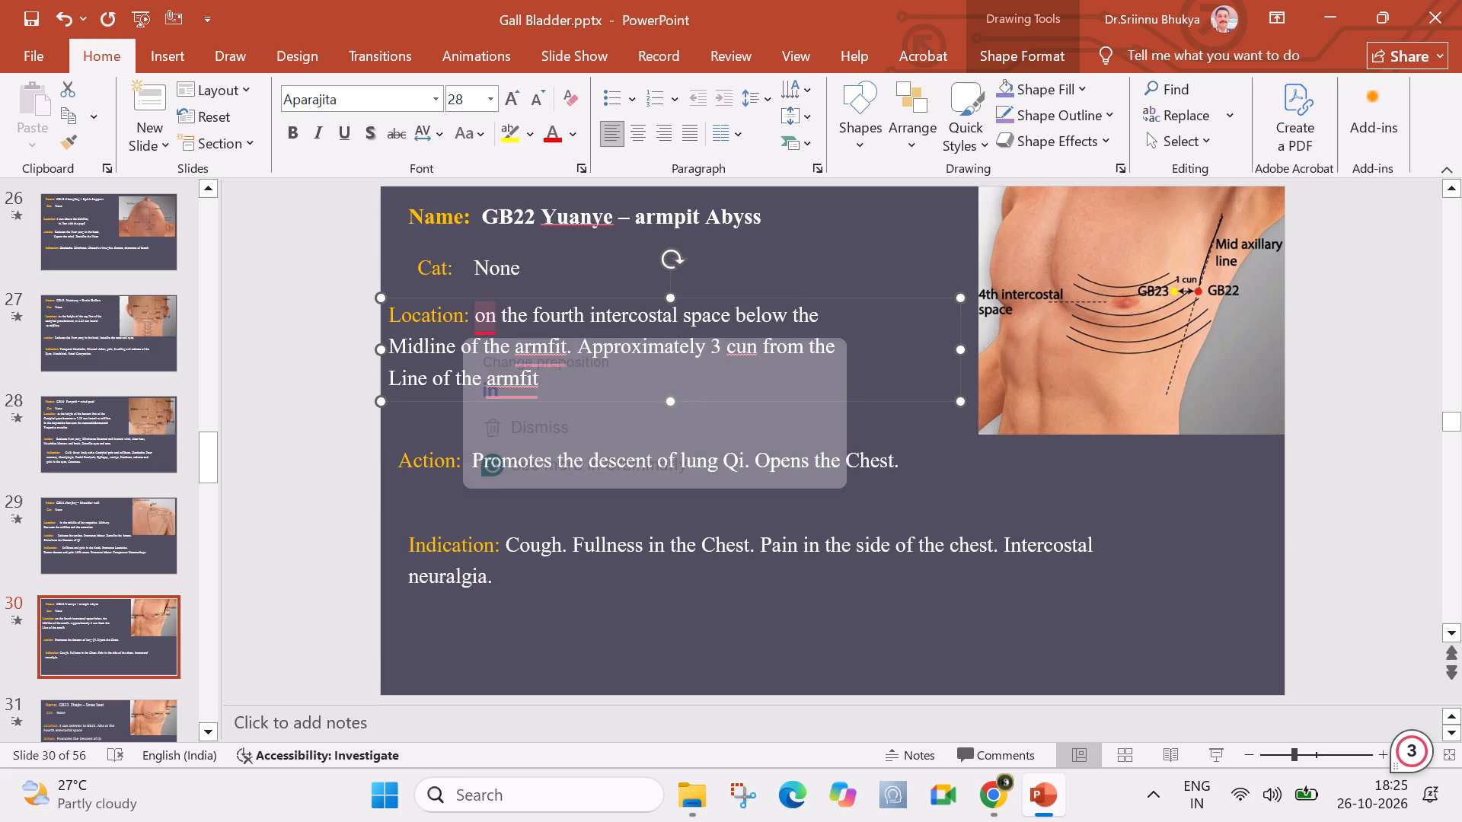
# In the GB22 Location text, accept the Grammarly corrections of "on" to "in" and the first "armfit" to "armpit".
pyautogui.click(494, 397)
pyautogui.hotkey('shift', 'Right')
pyautogui.hotkey('shift', 'Right')
pyautogui.write('in')
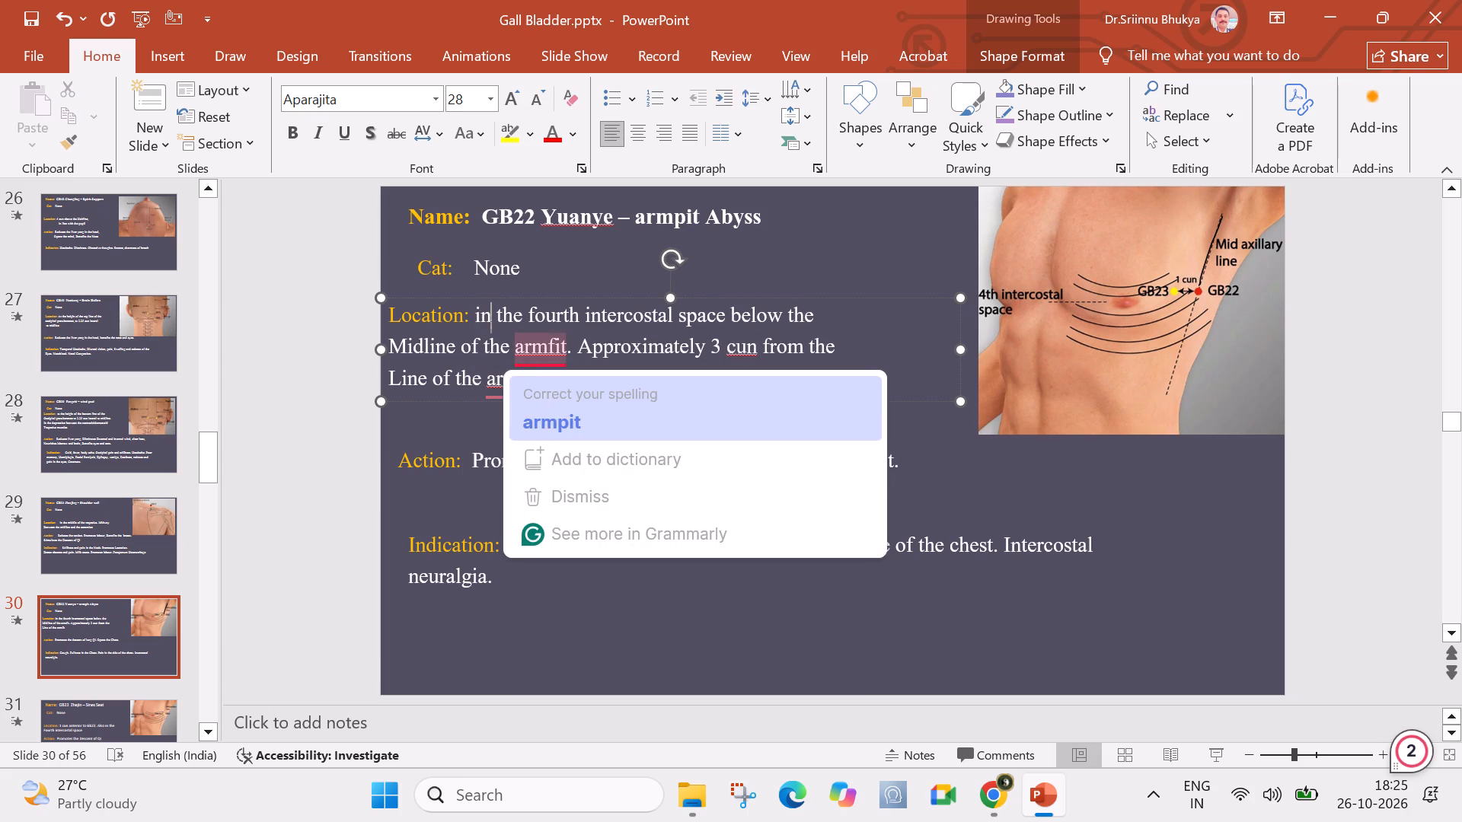
pyautogui.click(548, 424)
pyautogui.hotkey('shift', 'Right')
pyautogui.hotkey('shift', 'Right')
pyautogui.hotkey('shift', 'Right')
pyautogui.hotkey('shift', 'Right')
pyautogui.hotkey('shift', 'Right')
pyautogui.hotkey('shift', 'Right')
pyautogui.write('armp')
pyautogui.write('it')
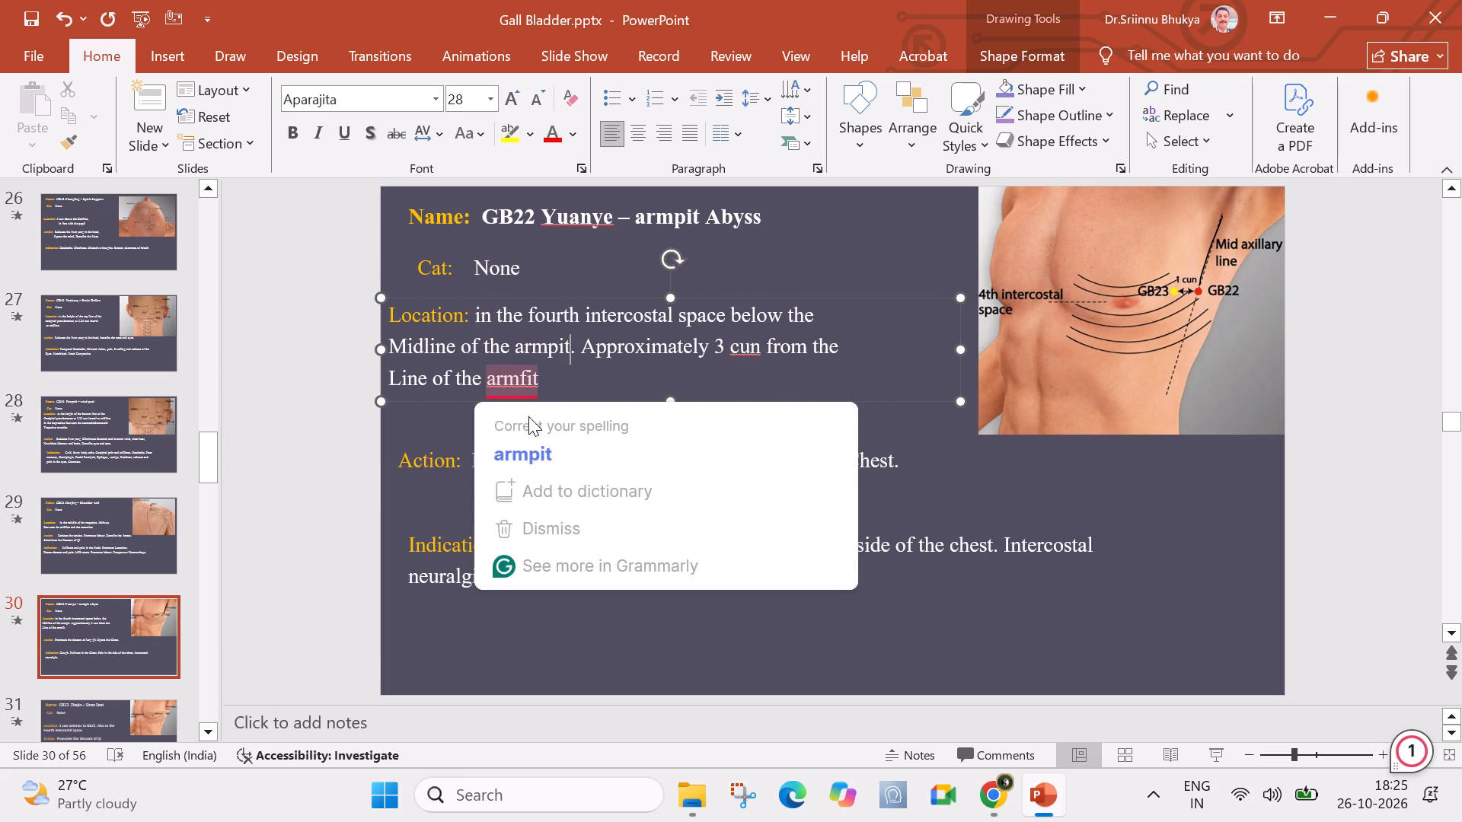
# In the GB22 Location text, accept the Grammarly correction of the remaining "armfit" to "armpit".
pyautogui.click(531, 454)
pyautogui.hotkey('shift', 'Right')
pyautogui.hotkey('shift', 'Right')
pyautogui.hotkey('shift', 'Right')
pyautogui.hotkey('shift', 'Right')
pyautogui.hotkey('shift', 'Right')
pyautogui.hotkey('shift', 'Right')
pyautogui.write('armpit')
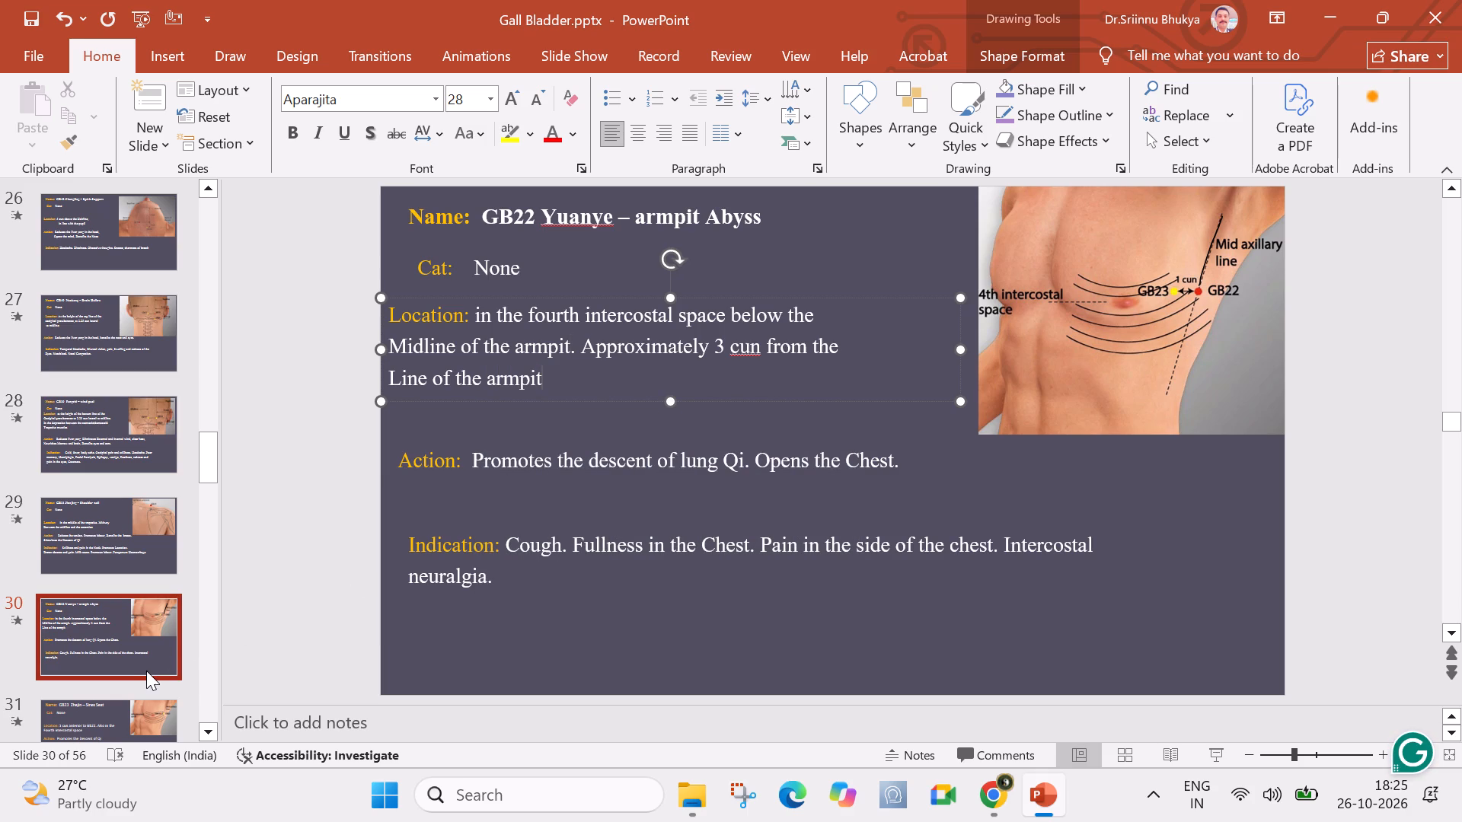
# On the GB23 Zhejin slide, change the font of the Name, Cat, Location, Action and Indication text boxes to Aparajita.
pyautogui.click(134, 722)
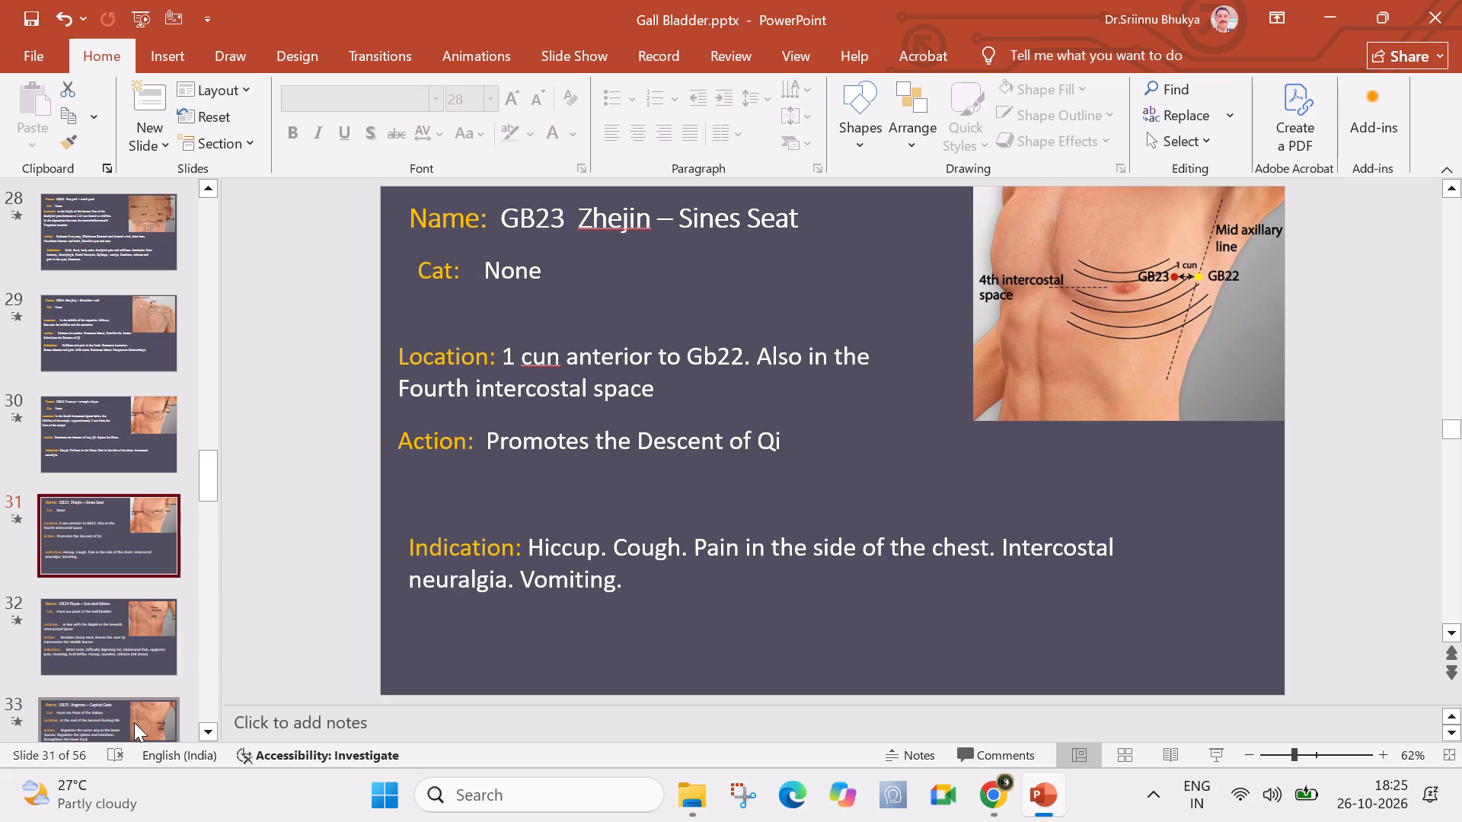
pyautogui.click(395, 205)
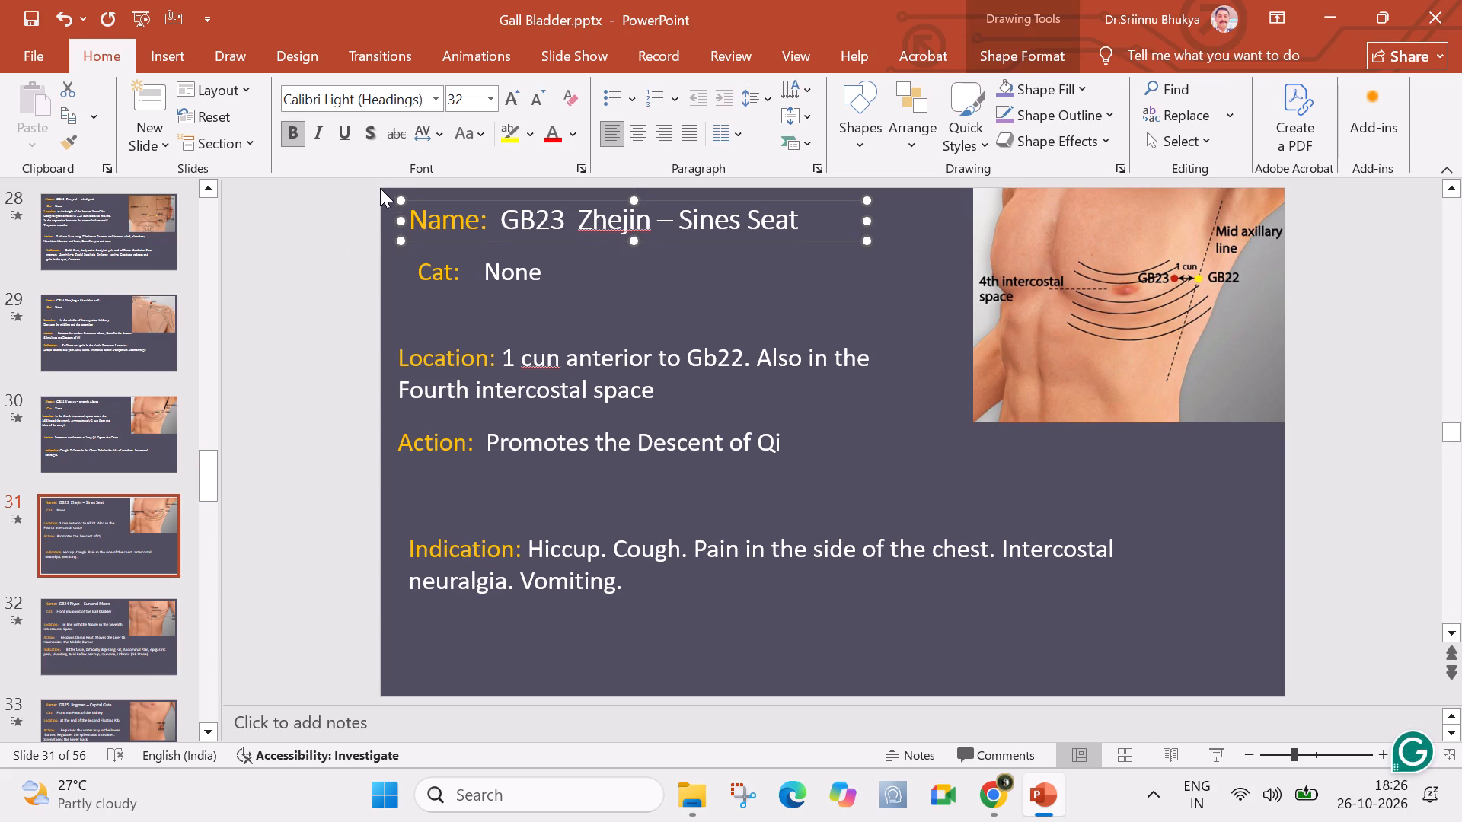
pyautogui.click(380, 188)
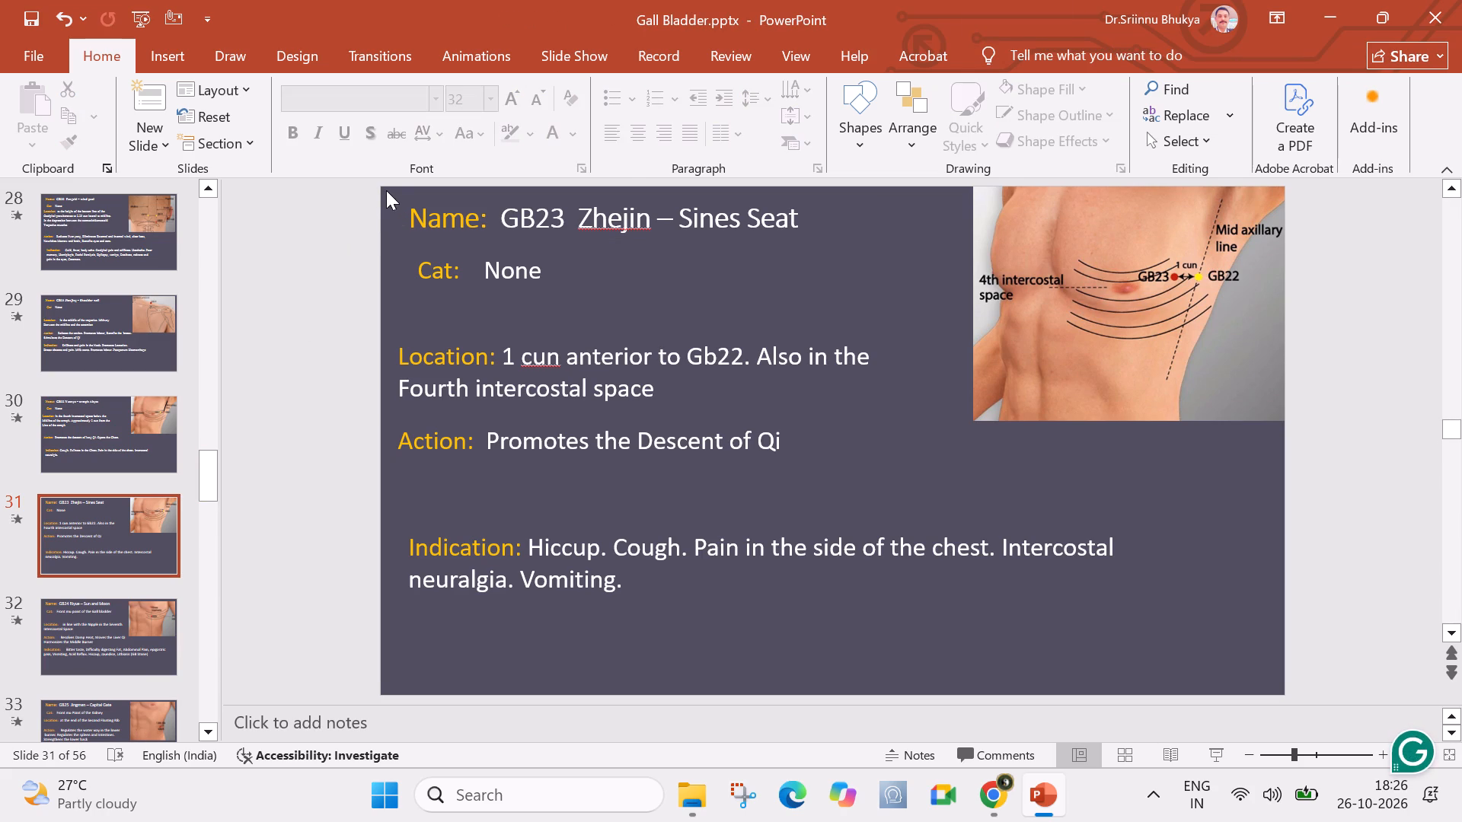
pyautogui.click(386, 189)
pyautogui.moveTo(386, 189); pyautogui.dragTo(1104, 639)
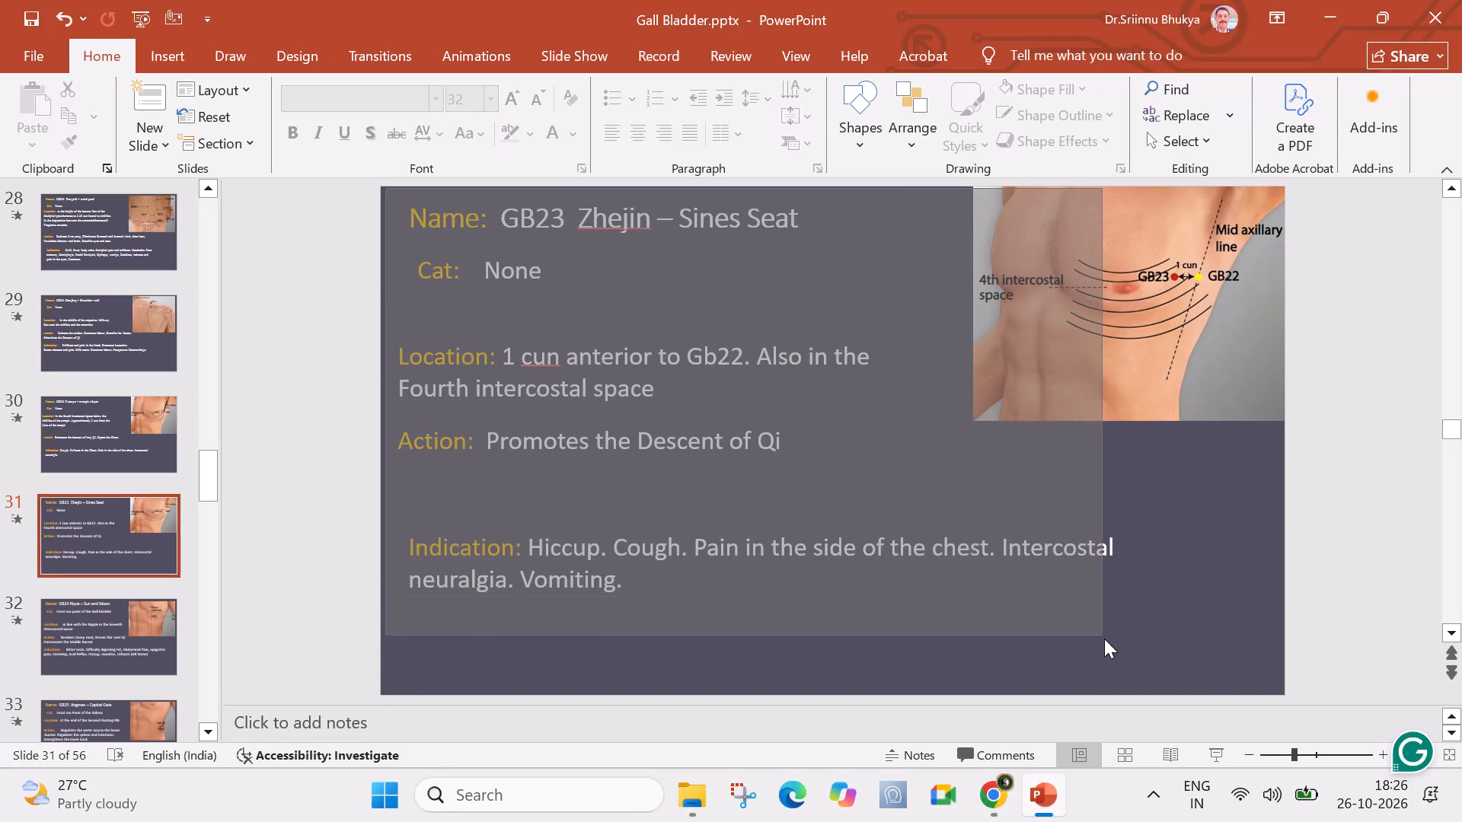
pyautogui.moveTo(1104, 639); pyautogui.dragTo(1292, 697)
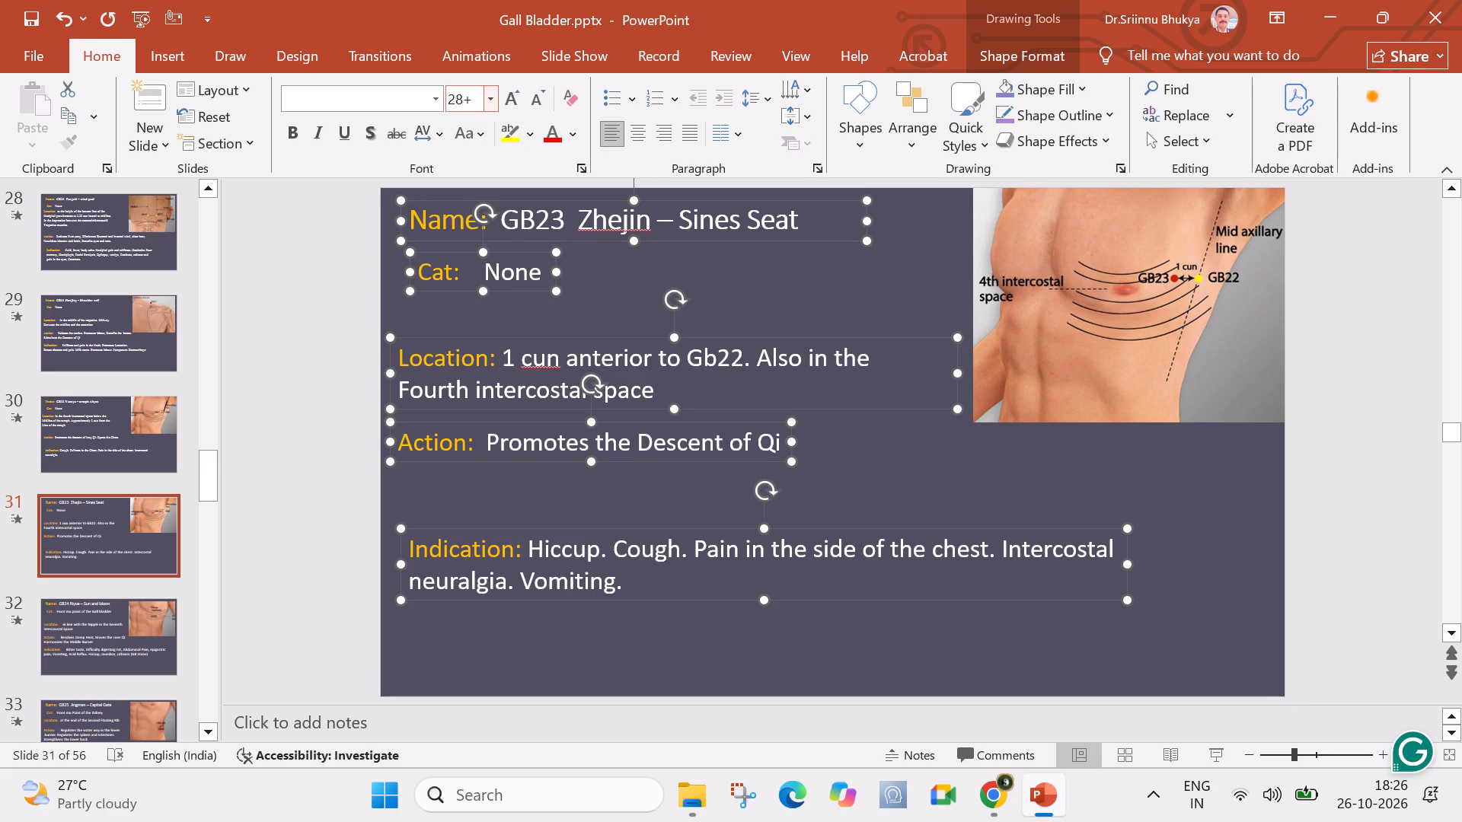
pyautogui.click(433, 99)
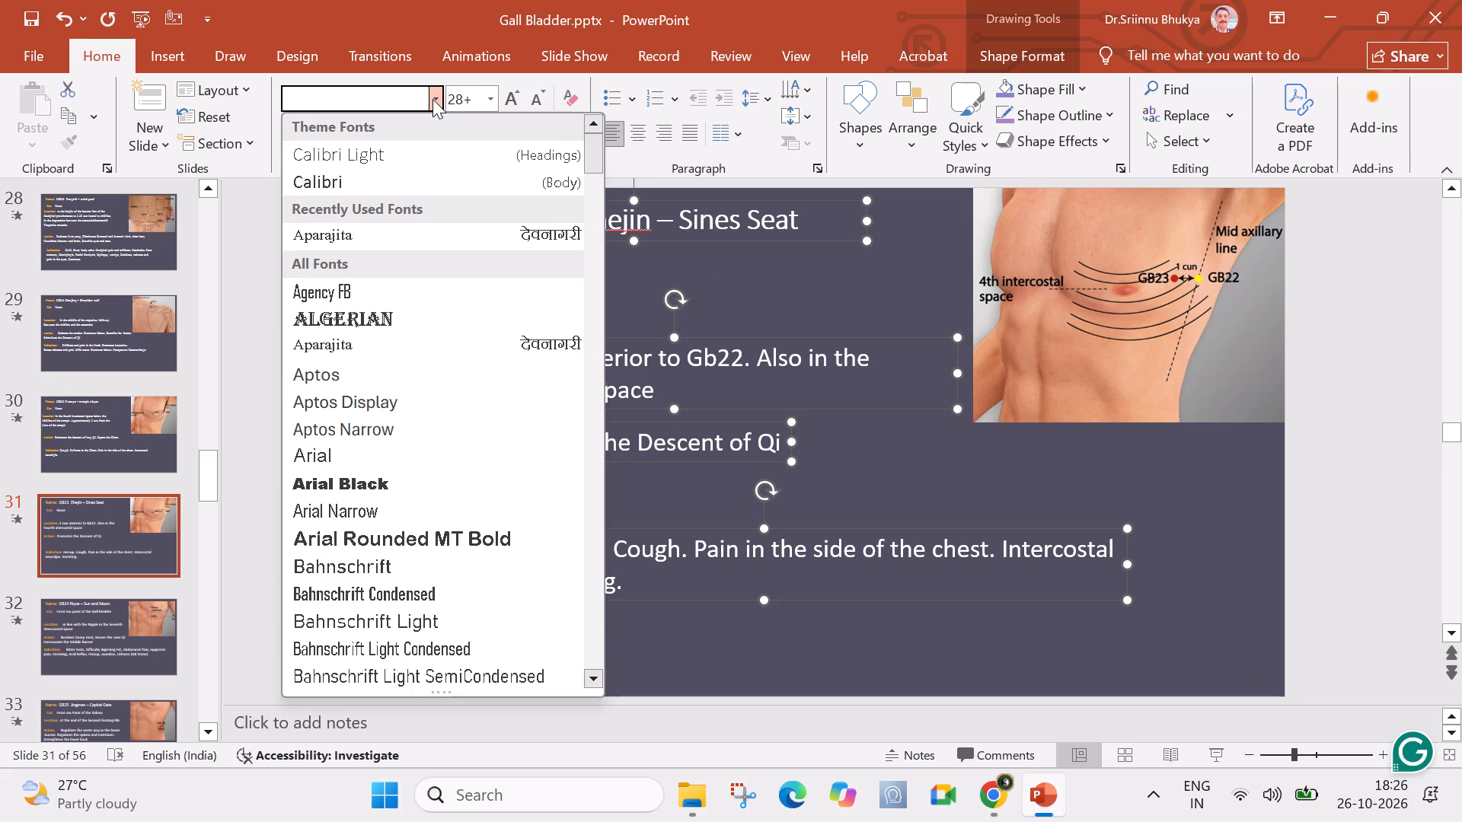
pyautogui.click(360, 237)
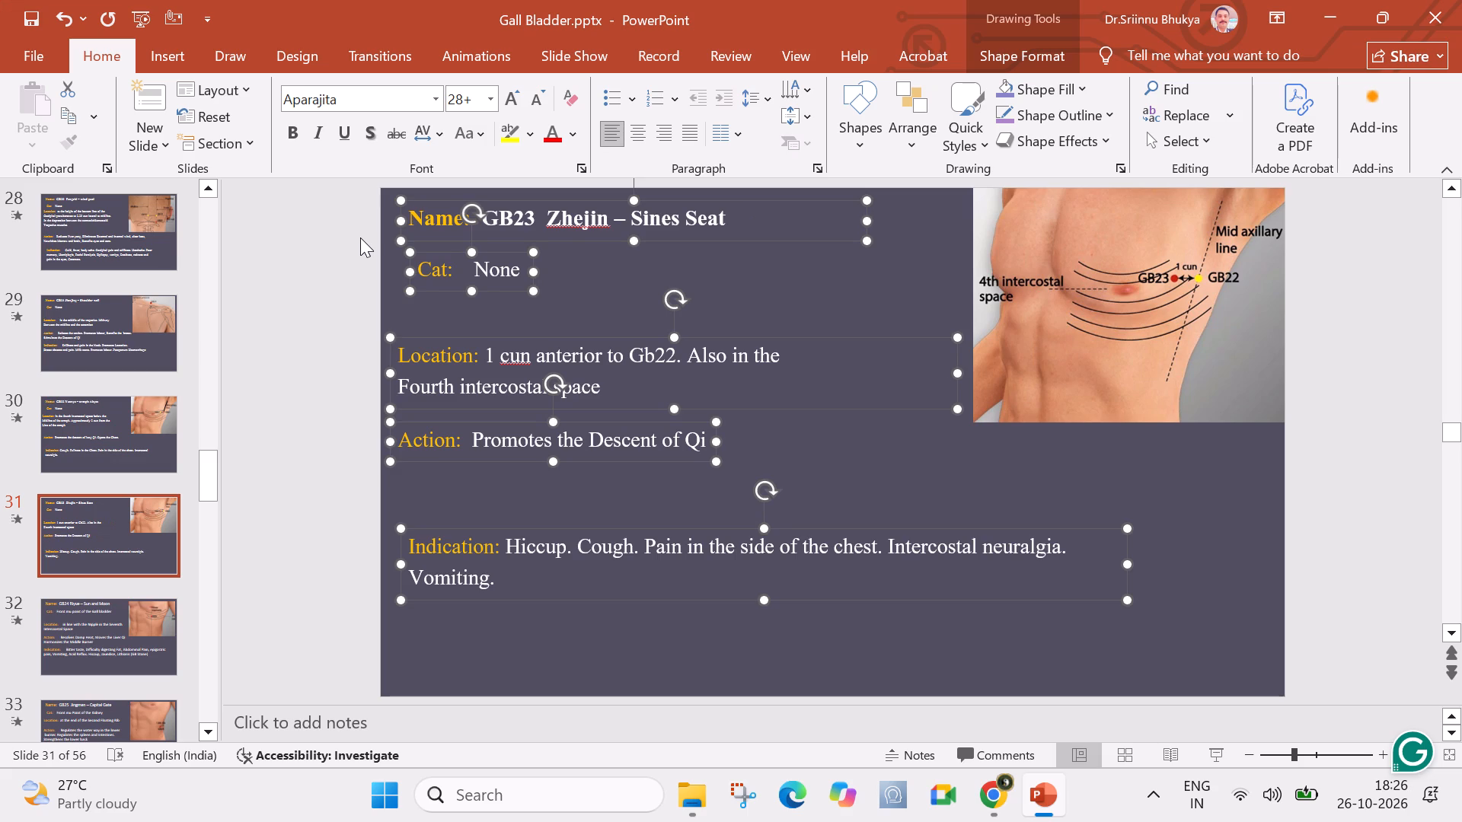
pyautogui.click(1211, 488)
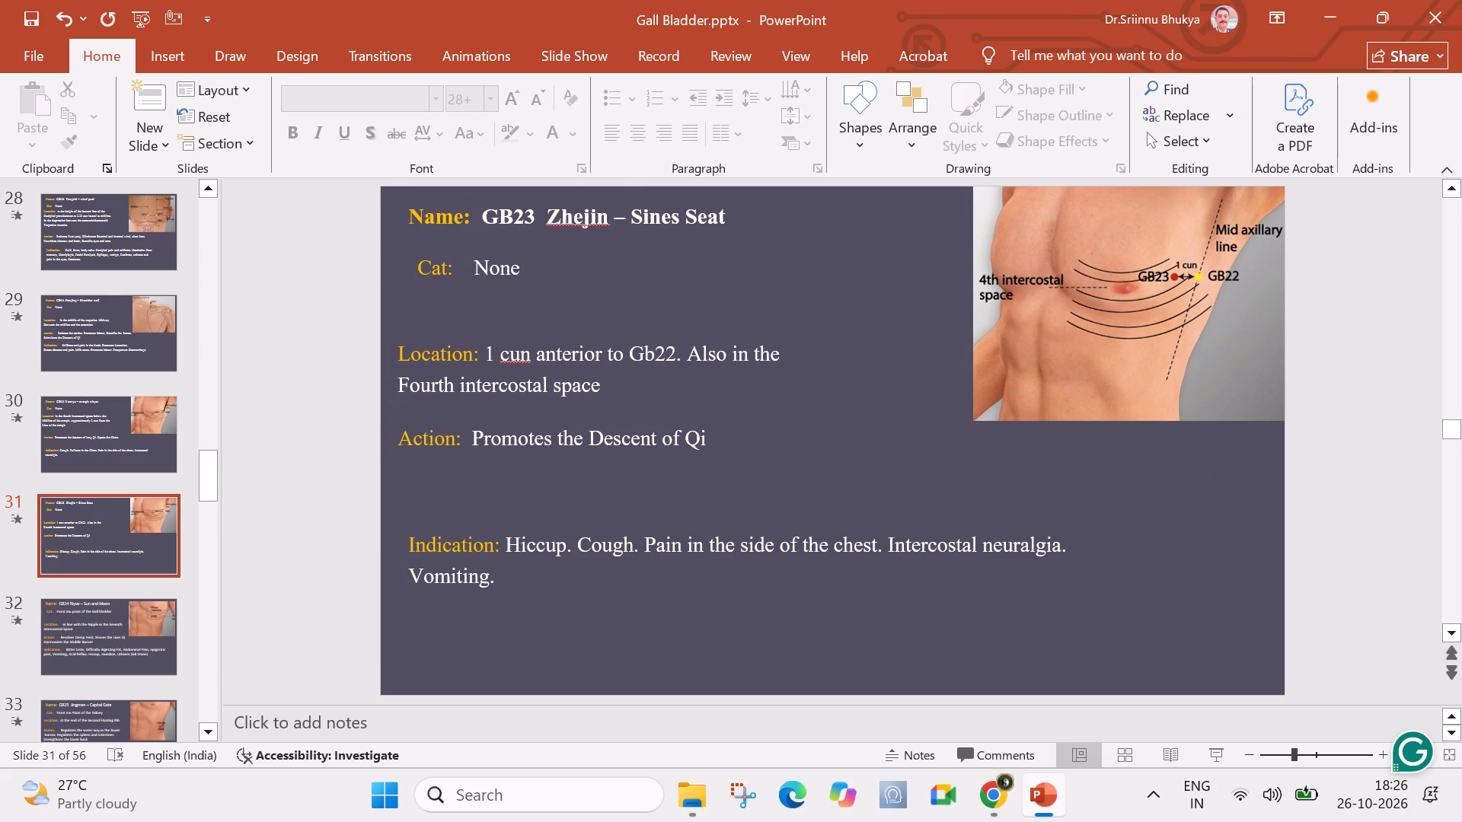
# On the GB24 Riyue slide, change the font of all five text boxes, from Name to Indication, to Aparajita.
pyautogui.click(139, 624)
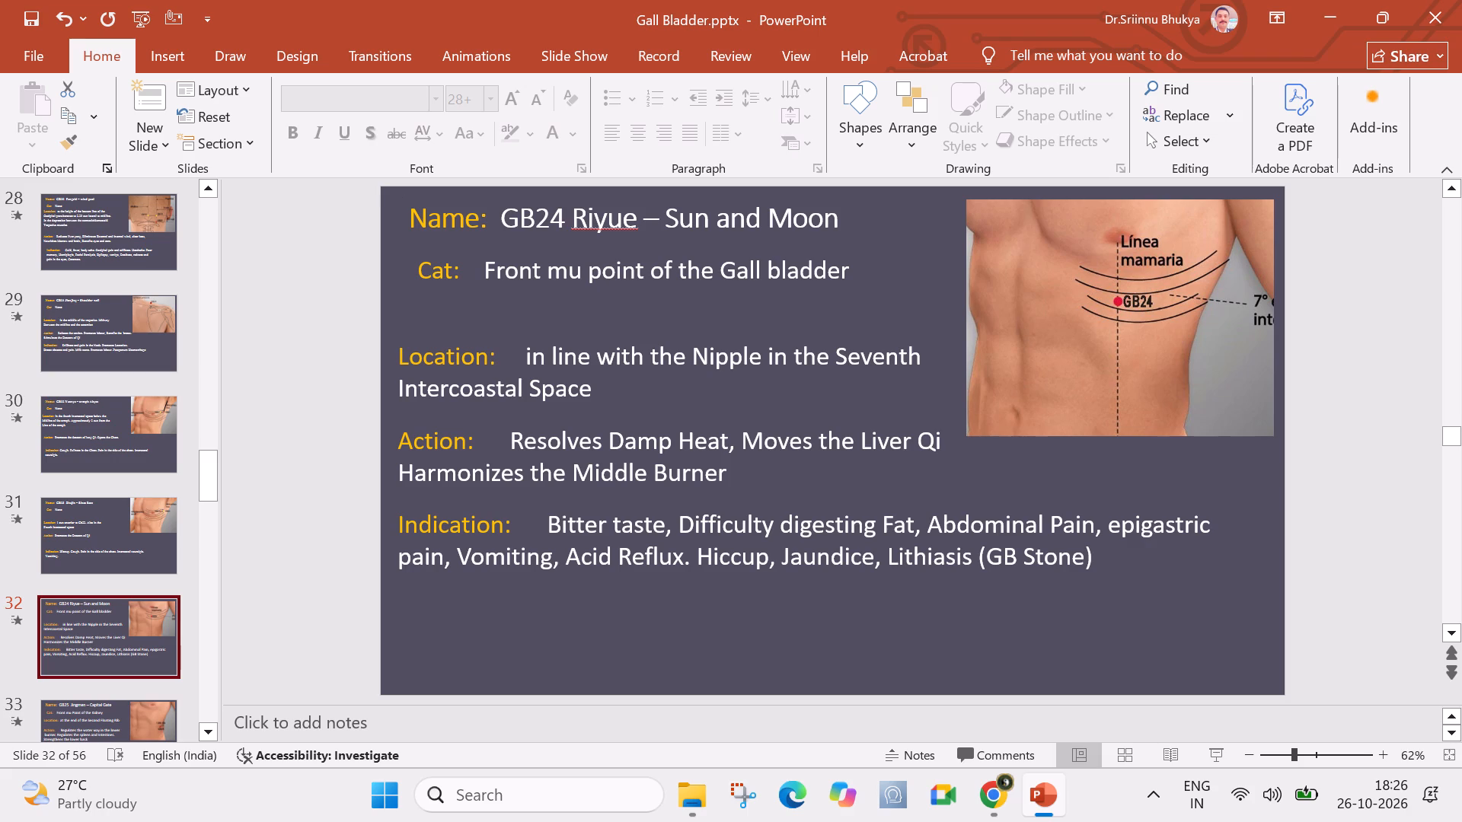
pyautogui.click(384, 186)
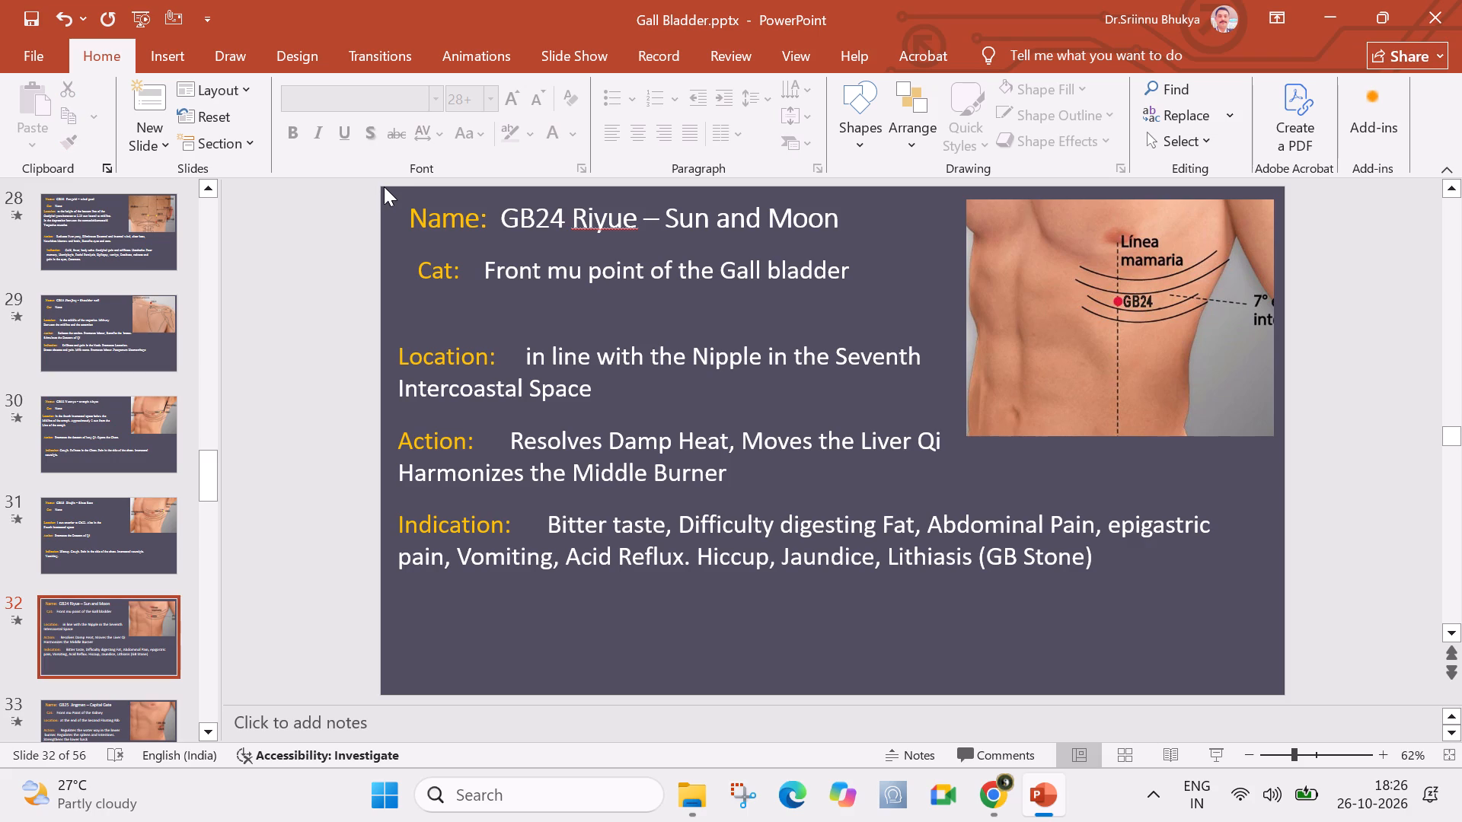
pyautogui.moveTo(384, 186); pyautogui.dragTo(1330, 715)
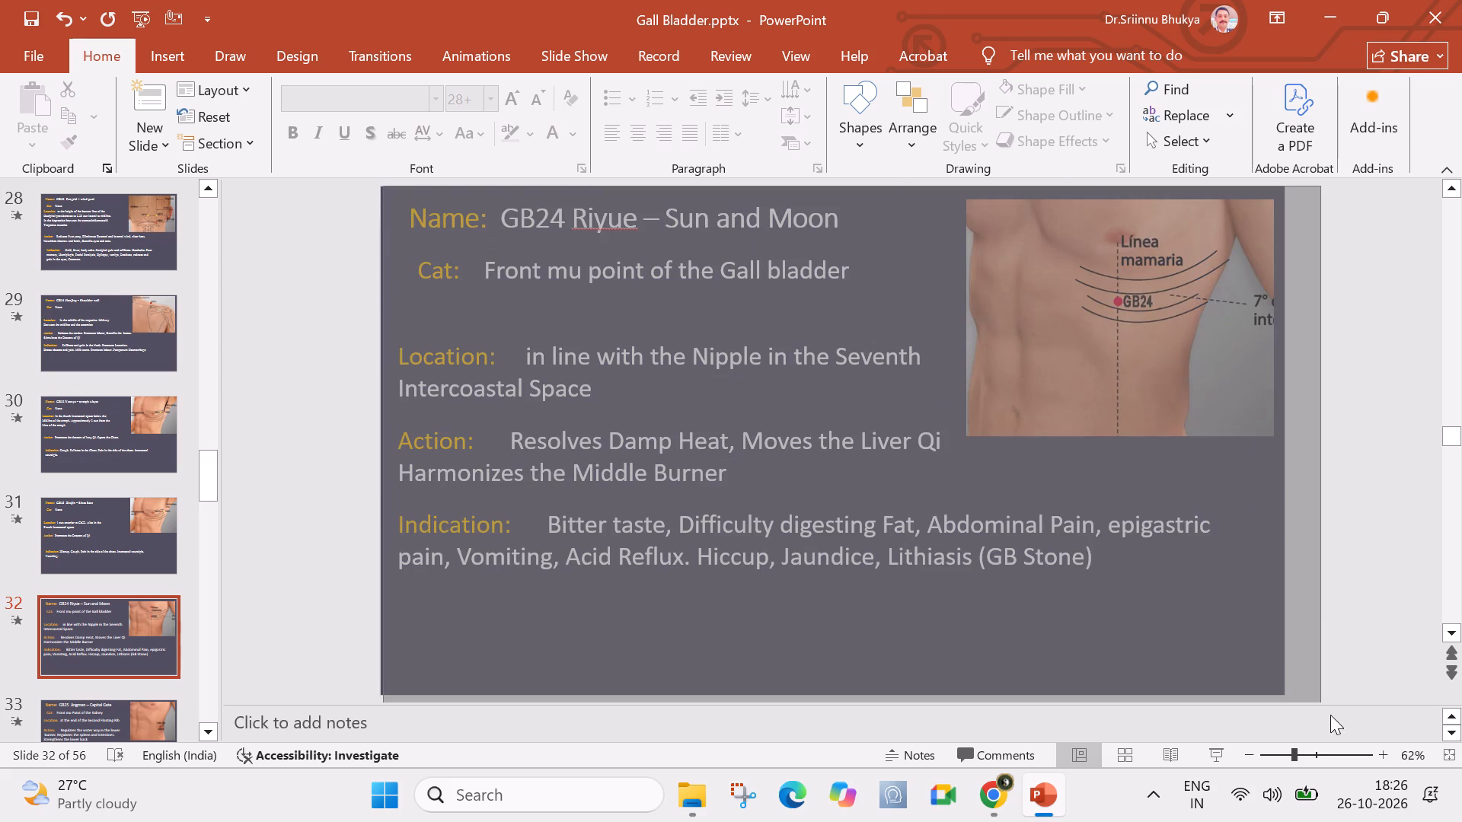
pyautogui.moveTo(1330, 715); pyautogui.dragTo(1306, 744)
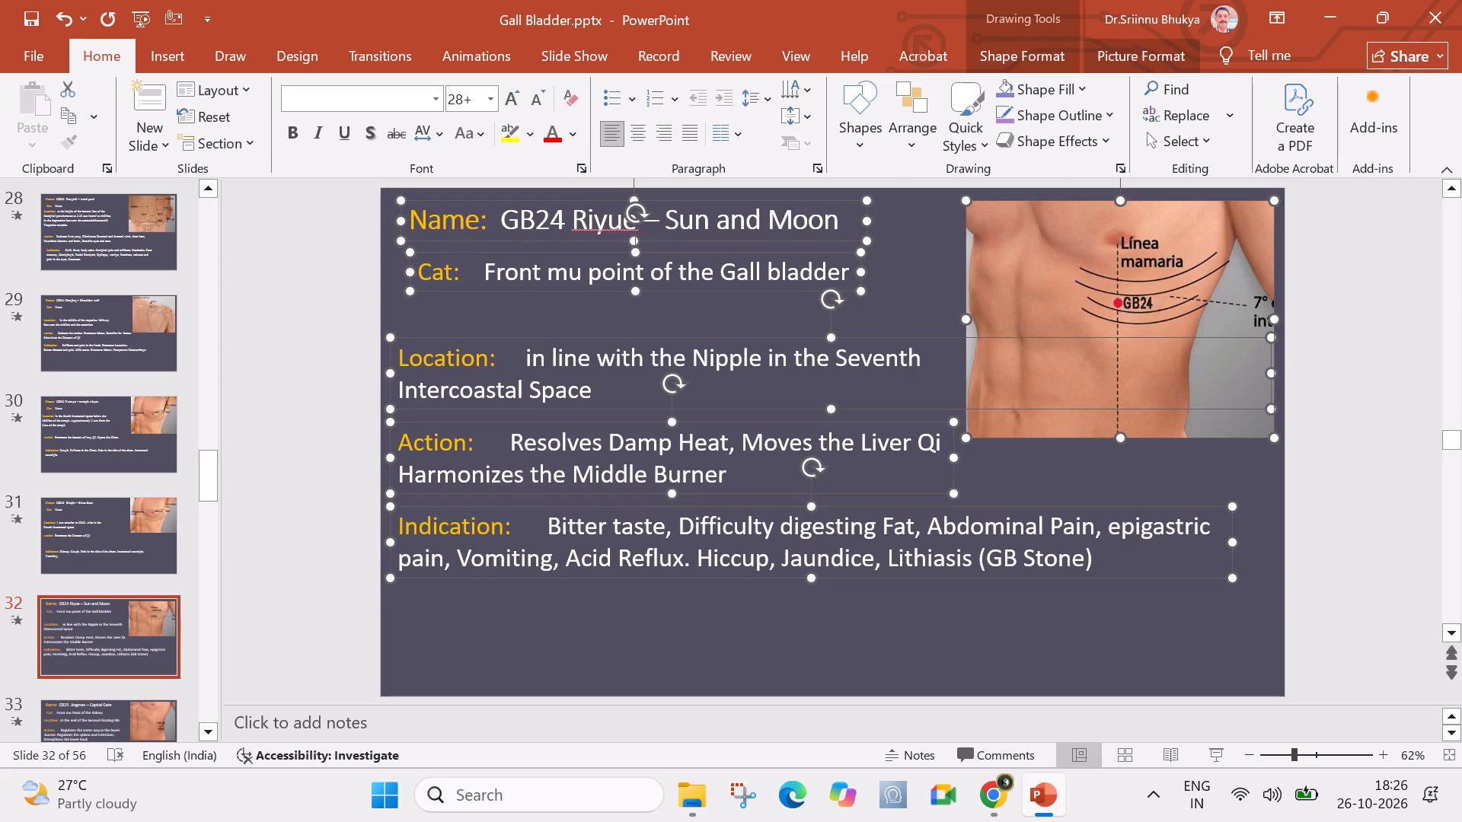
pyautogui.click(439, 97)
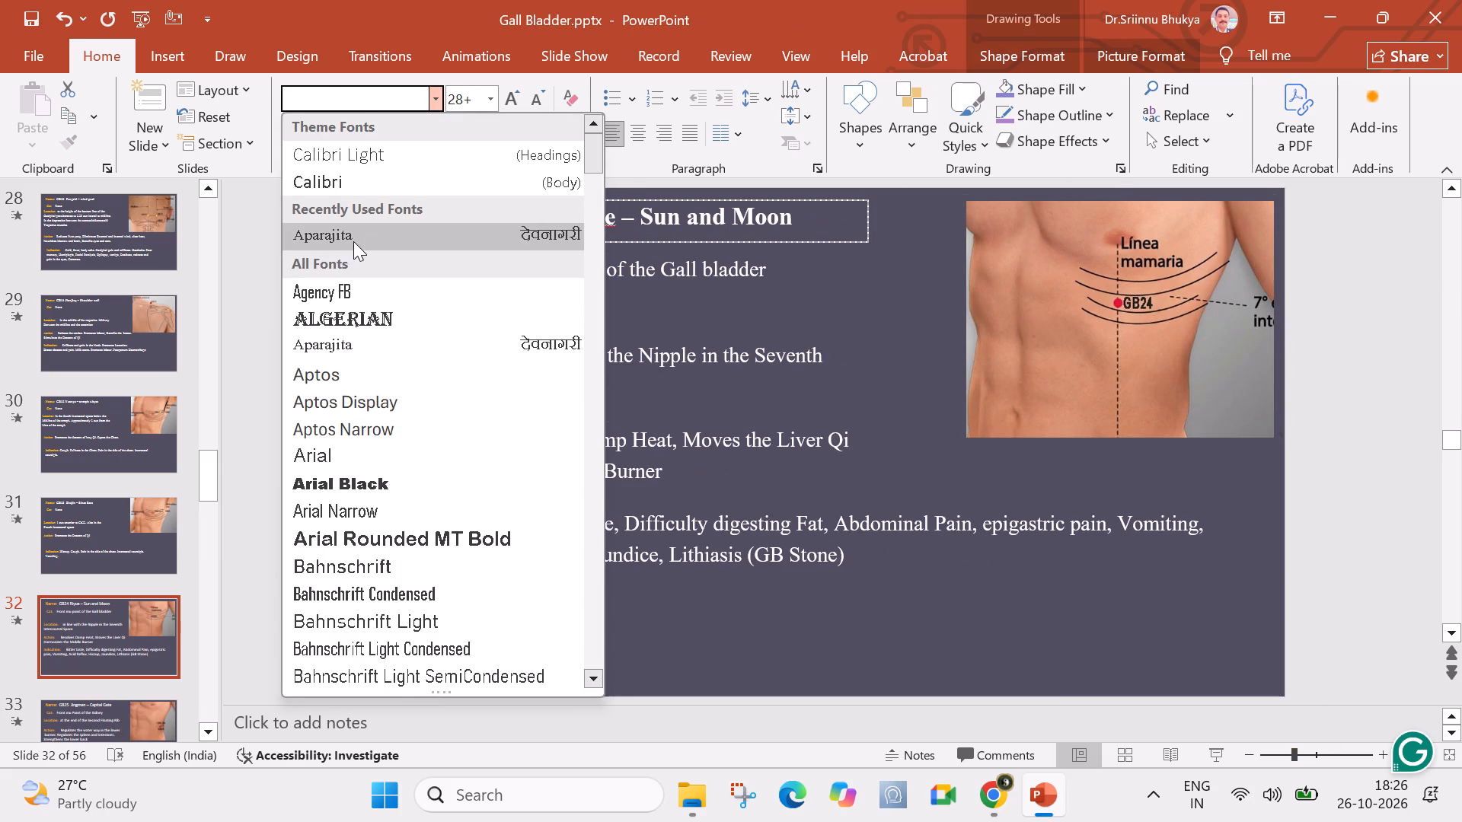
pyautogui.click(353, 241)
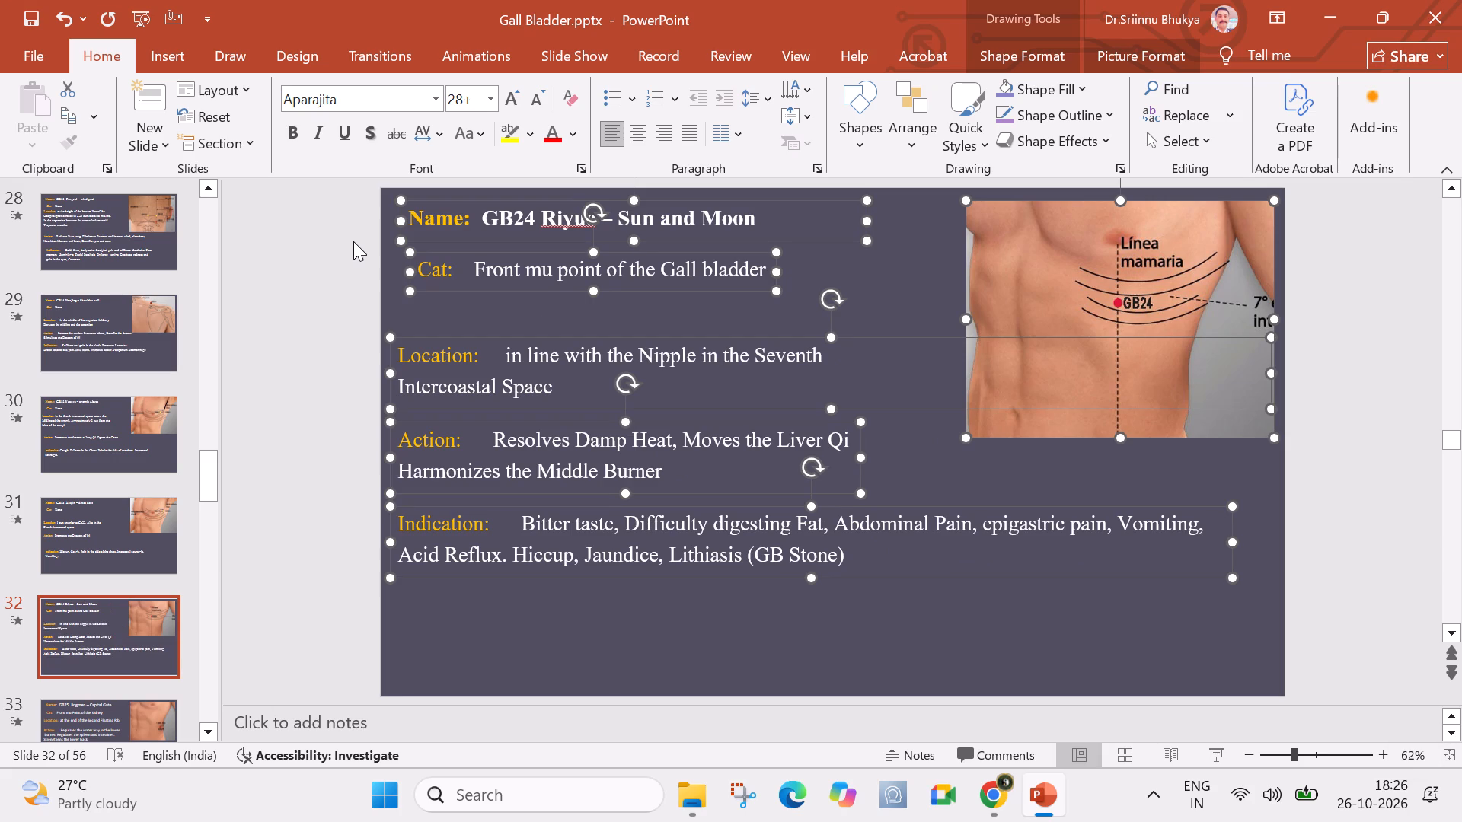
# On the GB25 Jingmen slide, change the font of all five text boxes, from Name to Indication, to Aparajita.
pyautogui.click(102, 726)
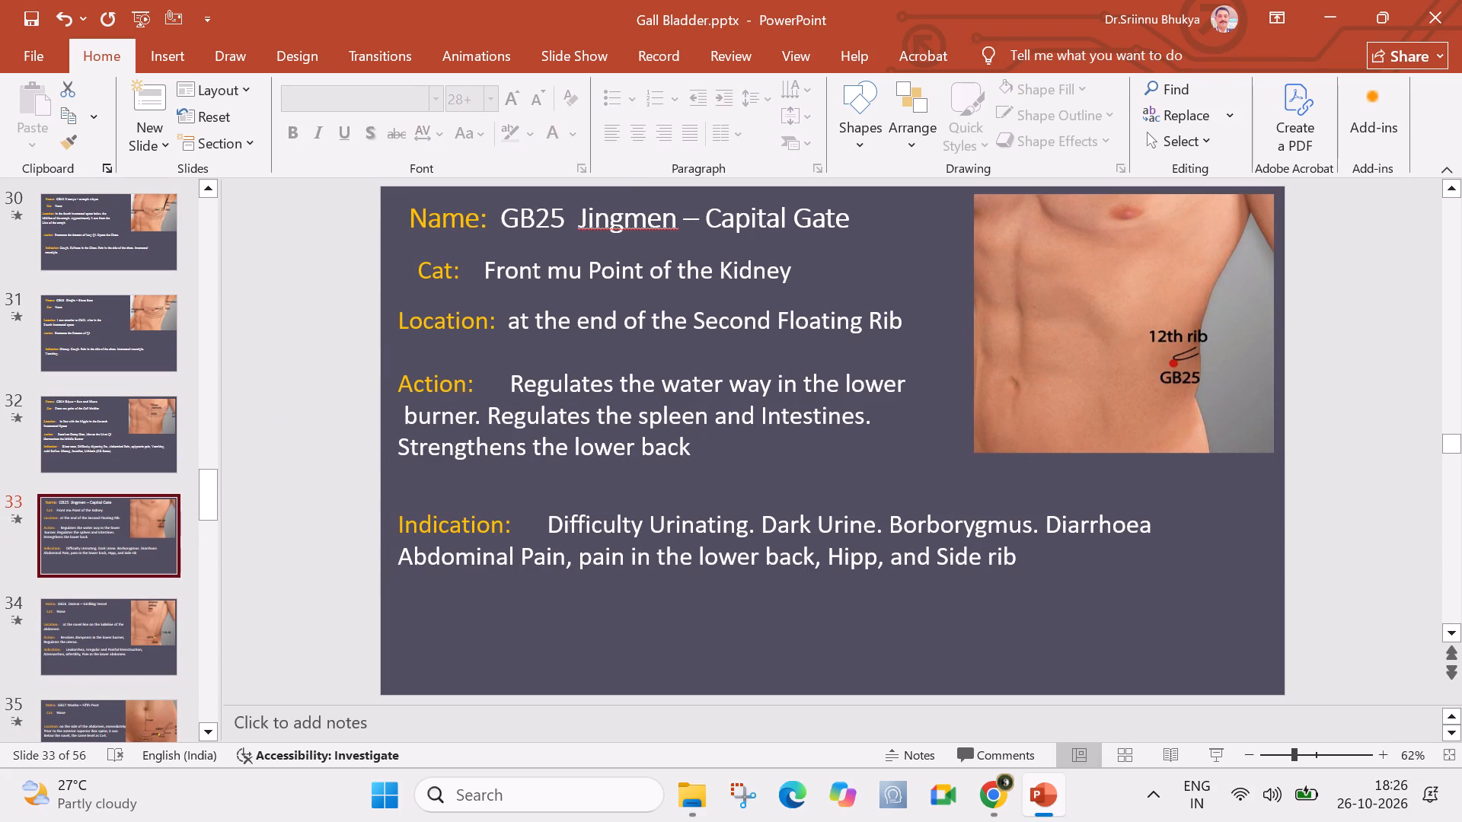
pyautogui.click(387, 196)
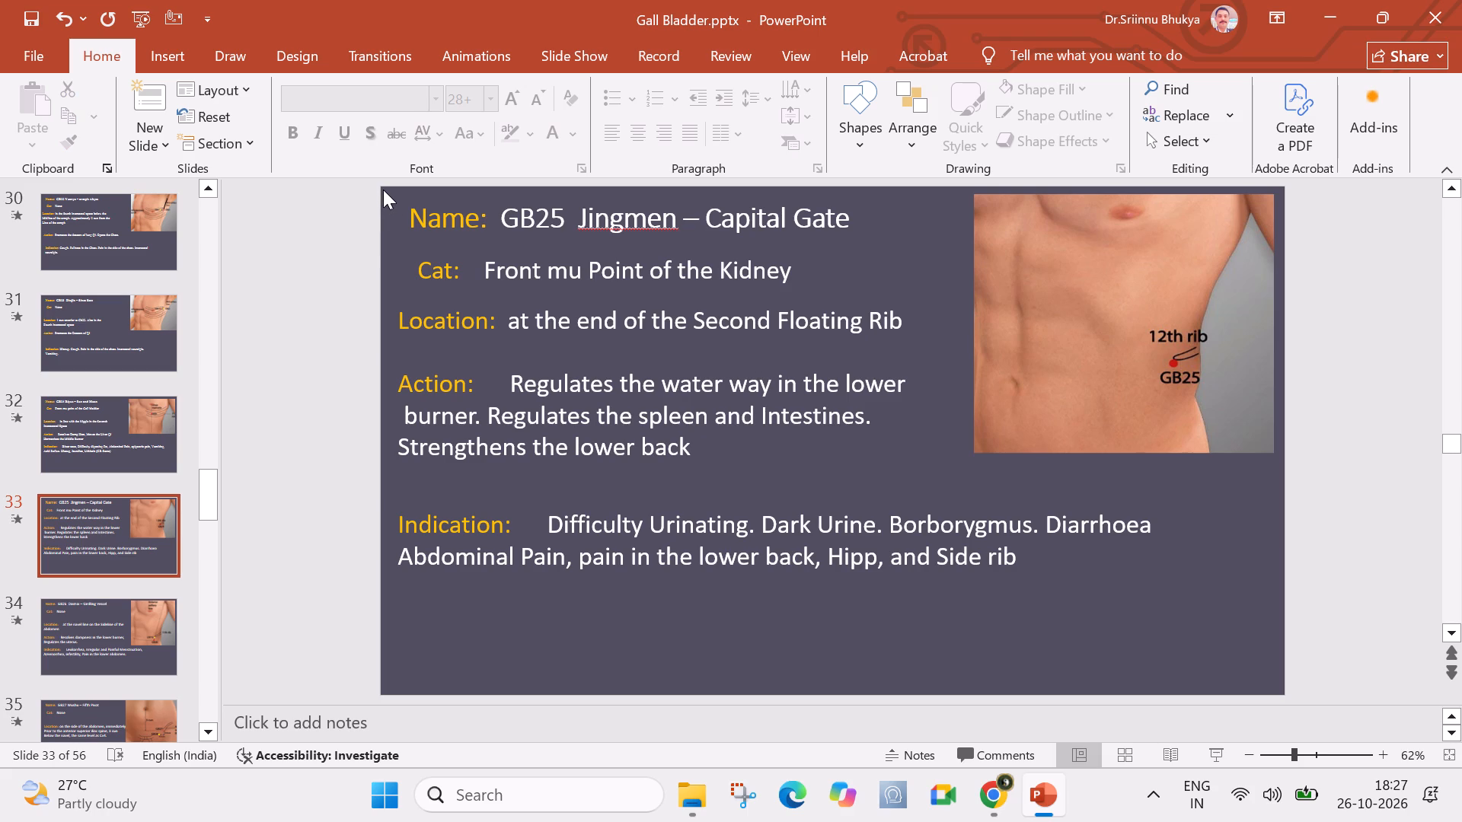
pyautogui.moveTo(383, 190); pyautogui.dragTo(1095, 457)
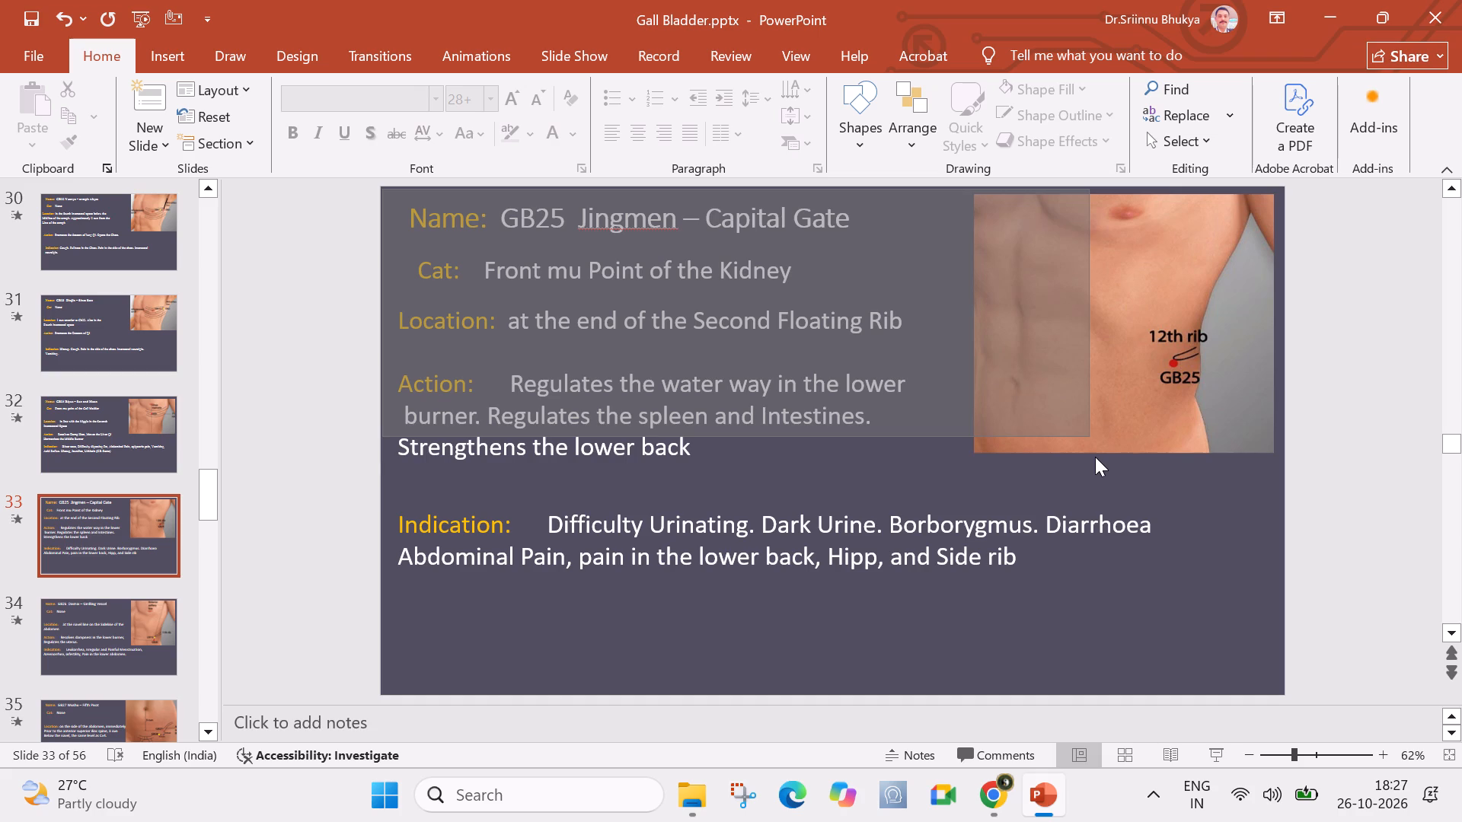
pyautogui.moveTo(1095, 457); pyautogui.dragTo(1252, 640)
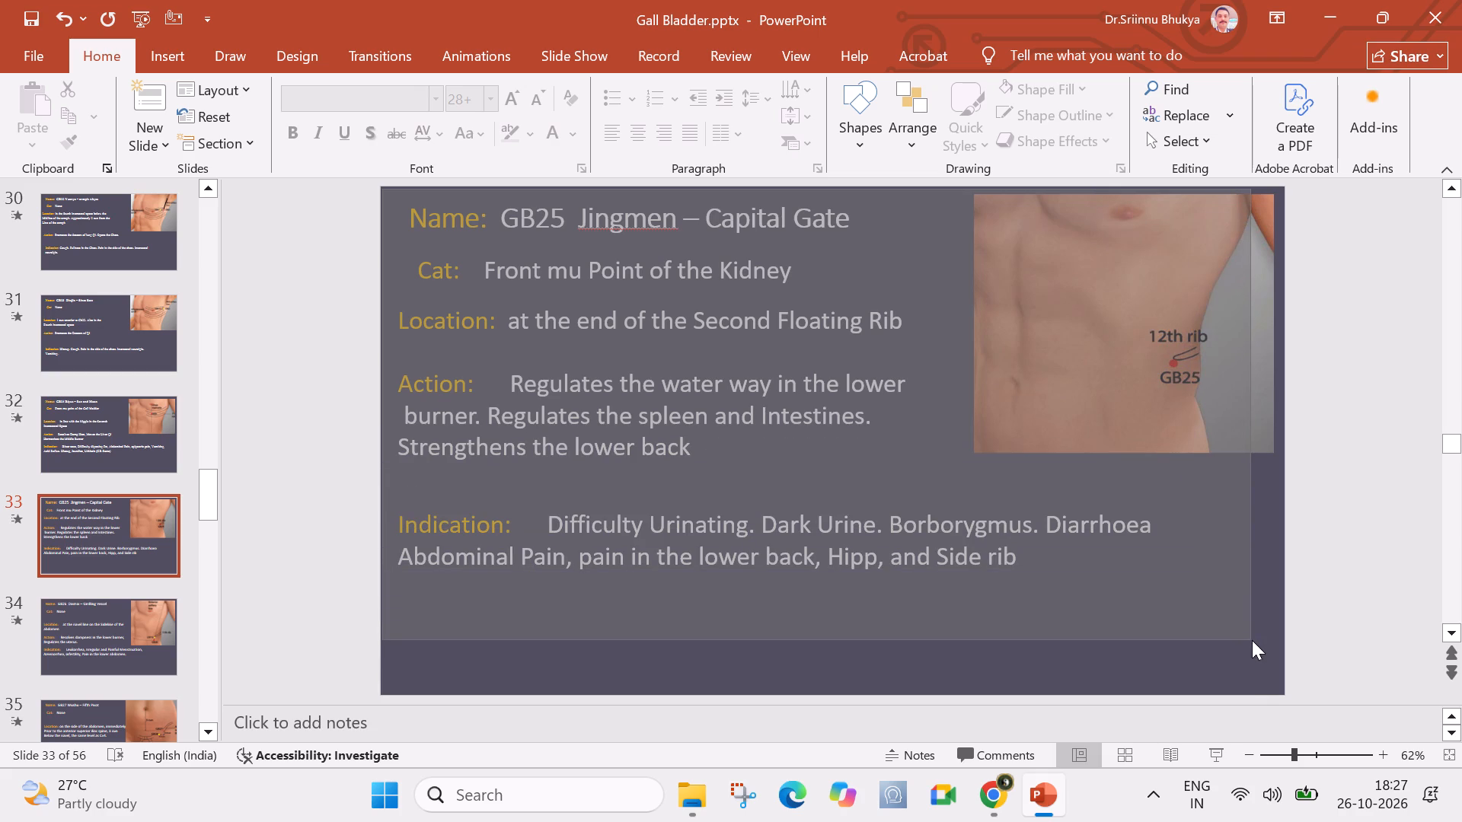
pyautogui.moveTo(1252, 640); pyautogui.dragTo(1292, 703)
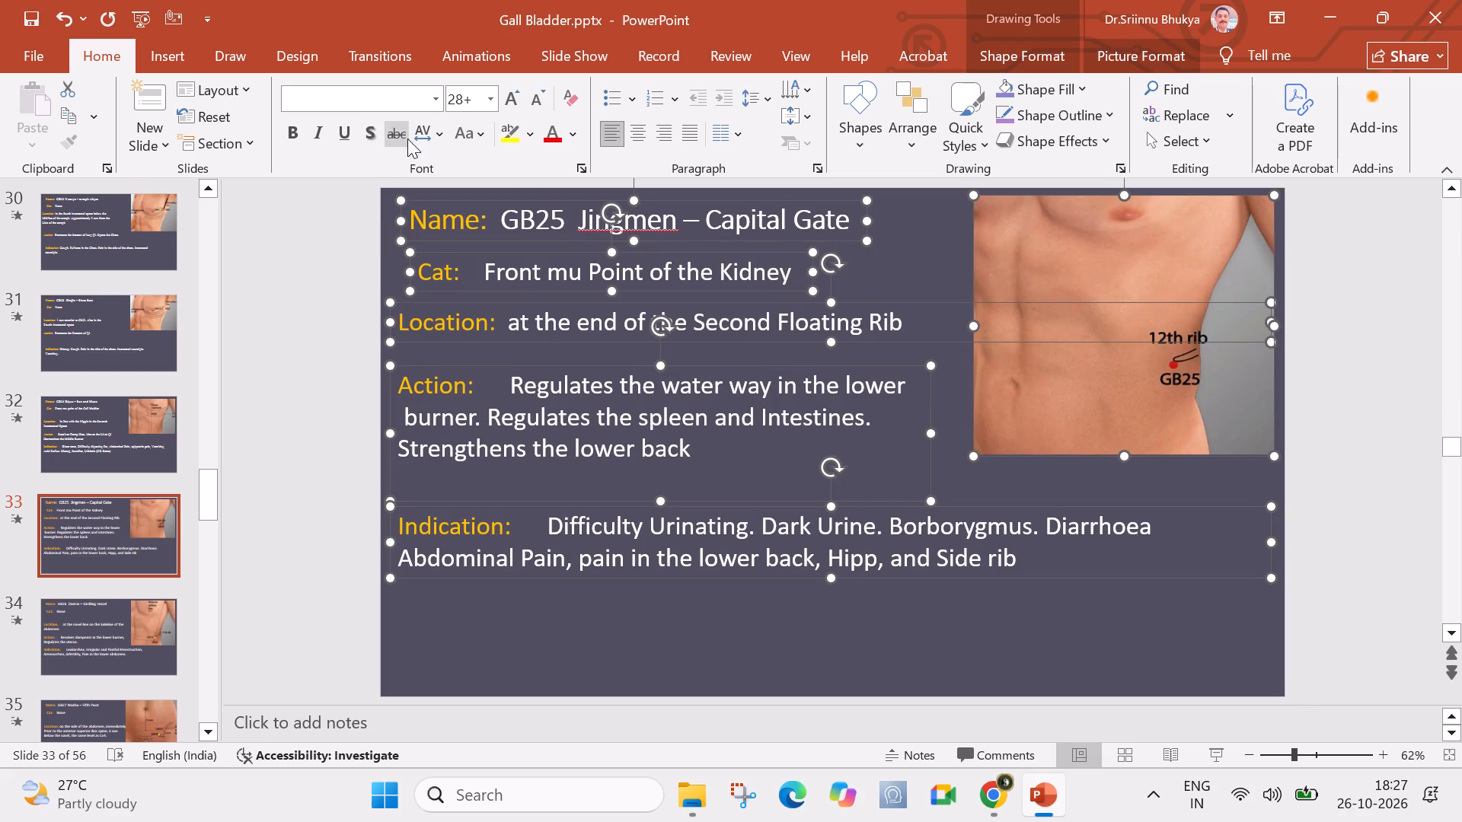
pyautogui.click(433, 97)
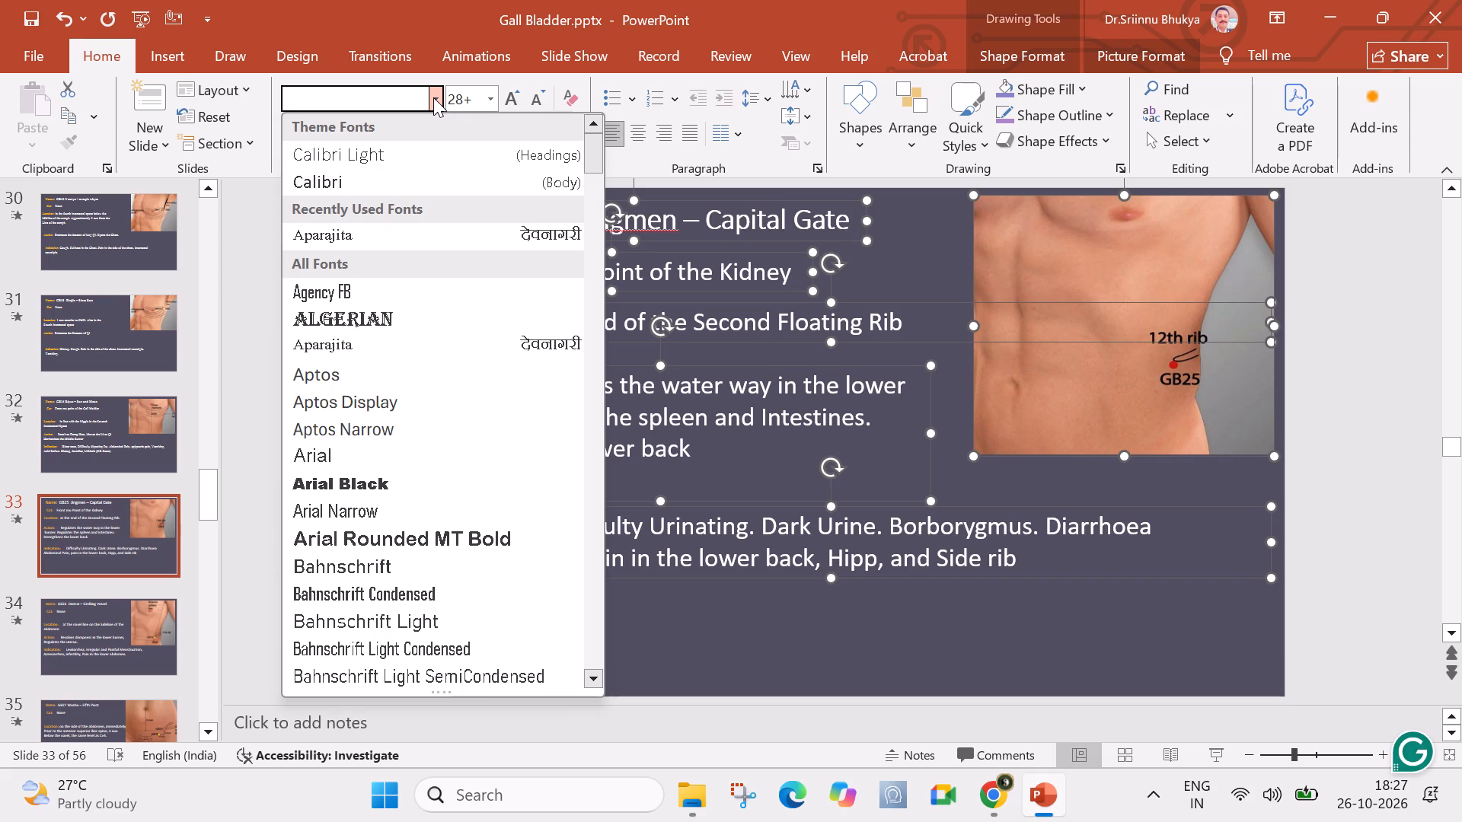
pyautogui.click(354, 236)
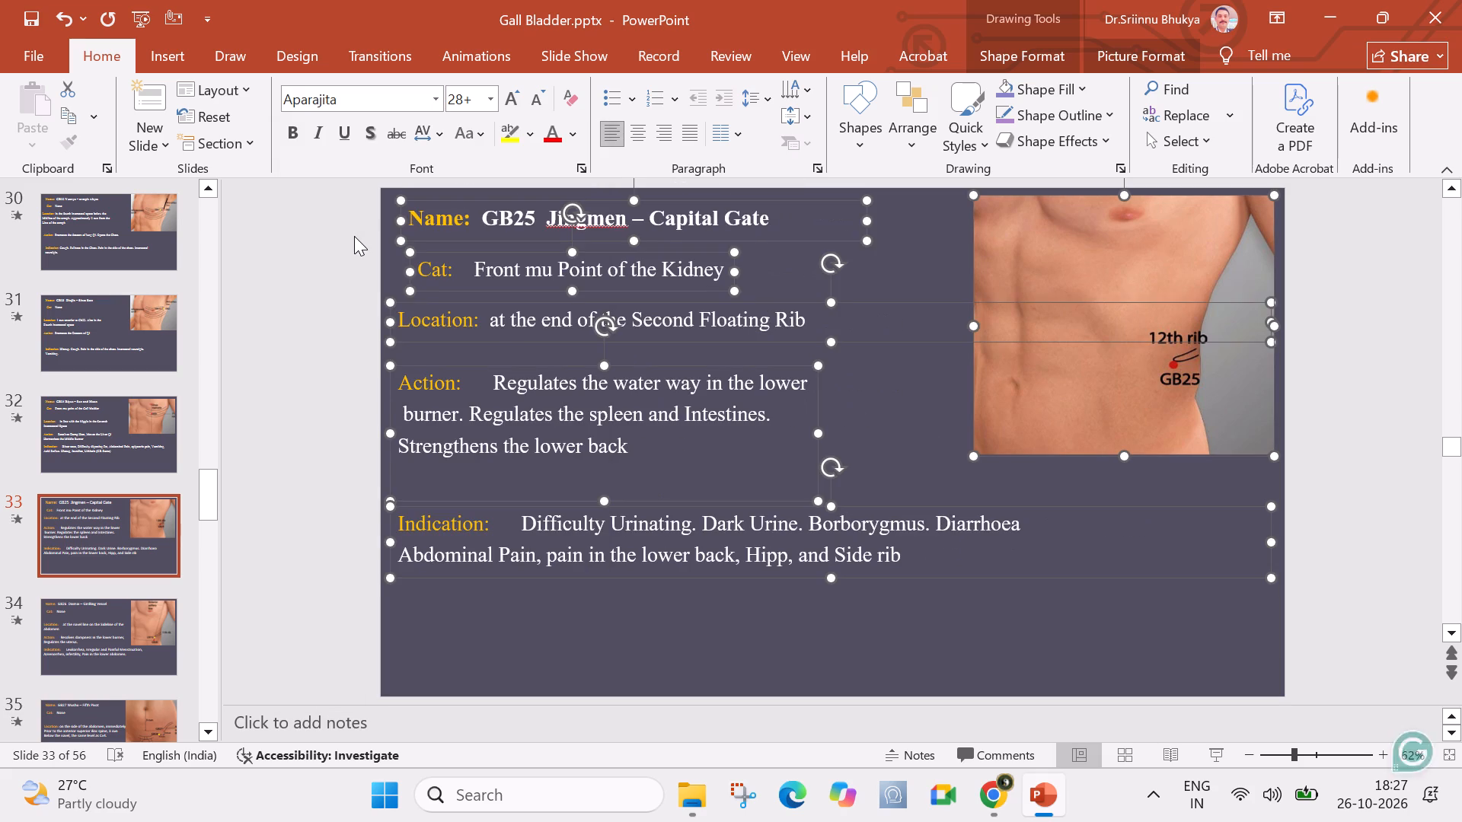
# On the GB26 Daimai slide, select all the text boxes together with the picture.
pyautogui.click(130, 620)
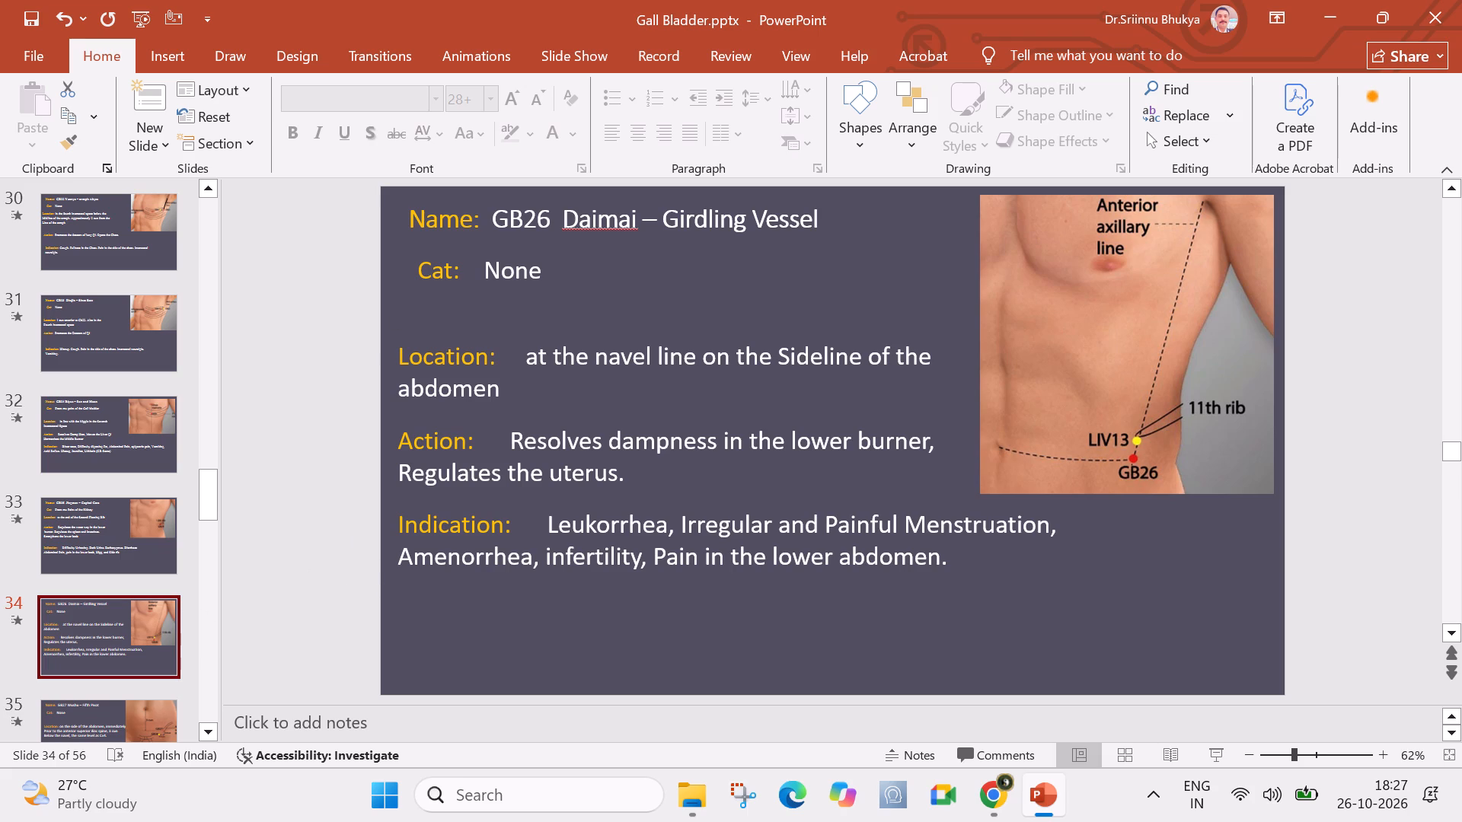
pyautogui.click(391, 206)
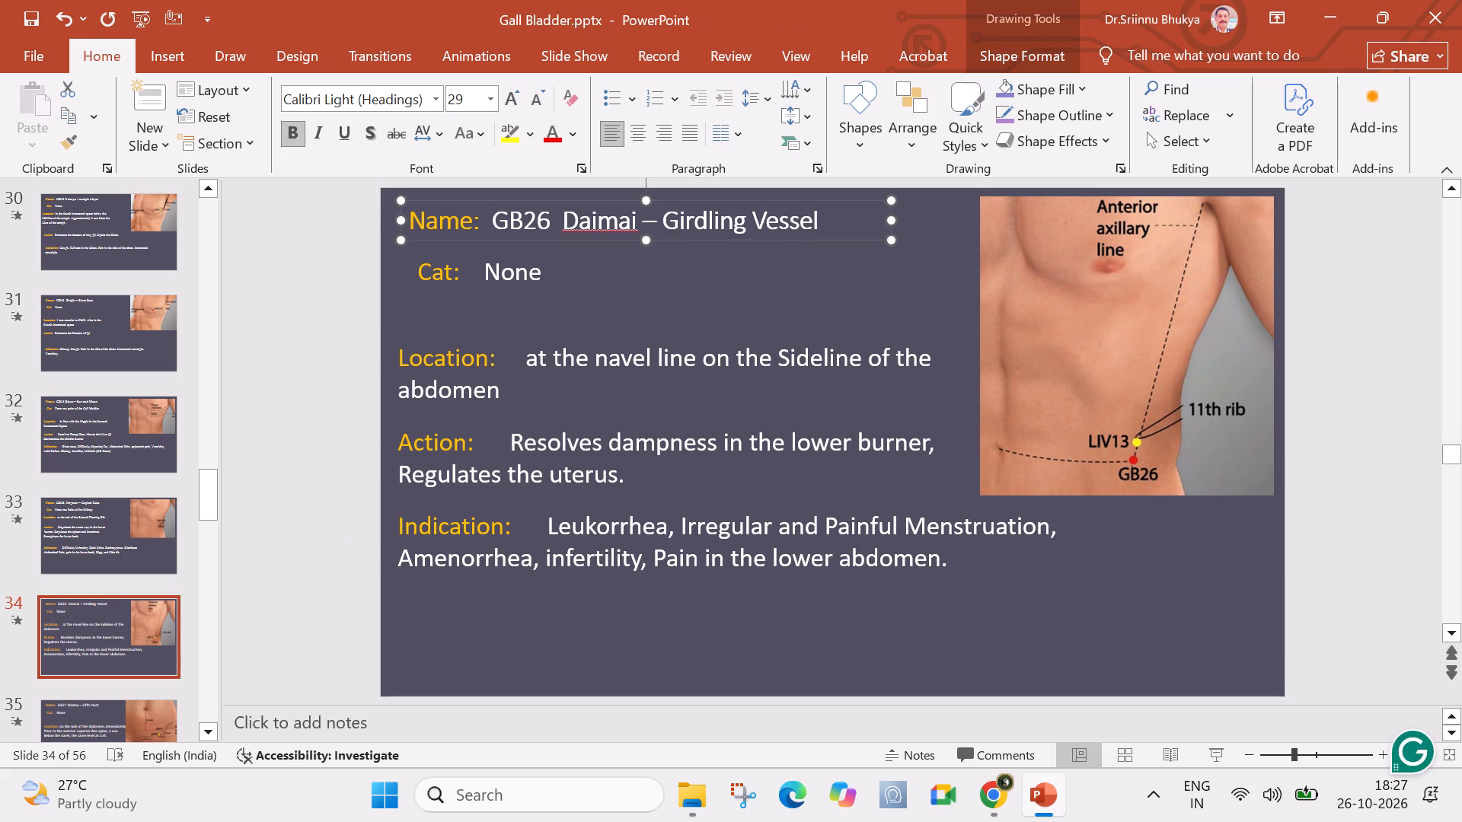
pyautogui.click(385, 190)
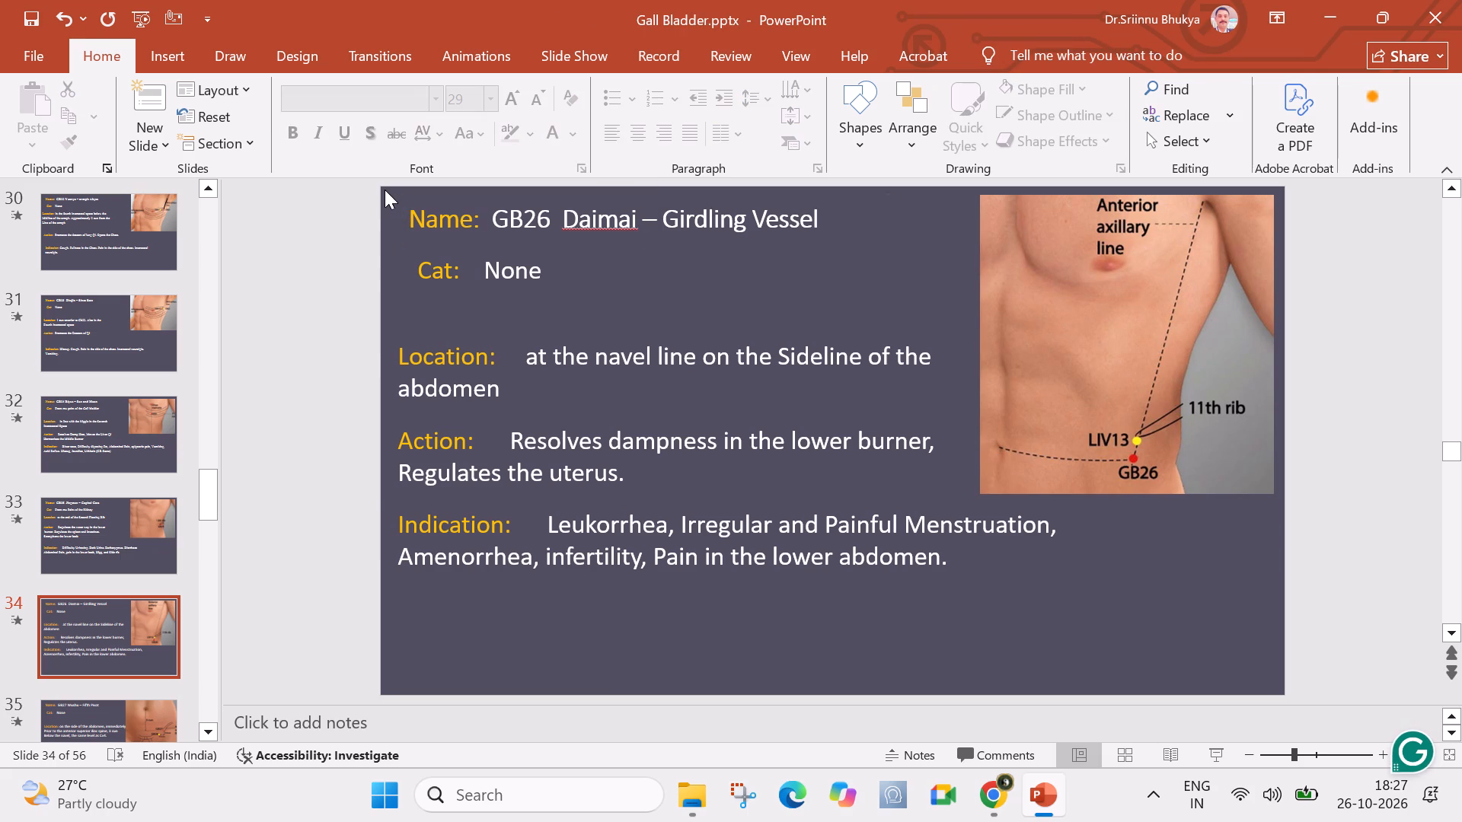
pyautogui.click(381, 189)
pyautogui.moveTo(381, 189); pyautogui.dragTo(1148, 661)
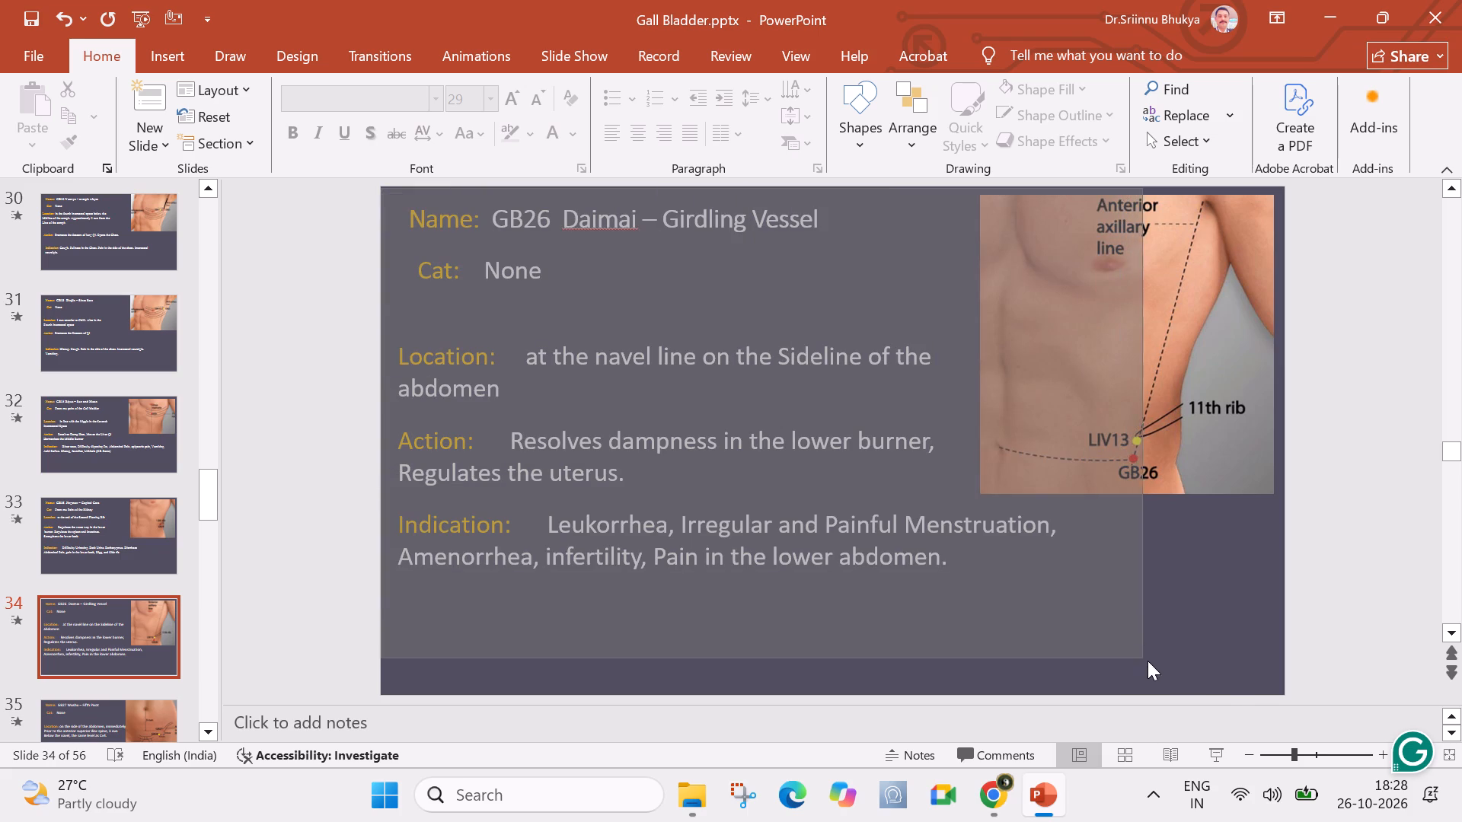
pyautogui.moveTo(1148, 661); pyautogui.dragTo(1297, 706)
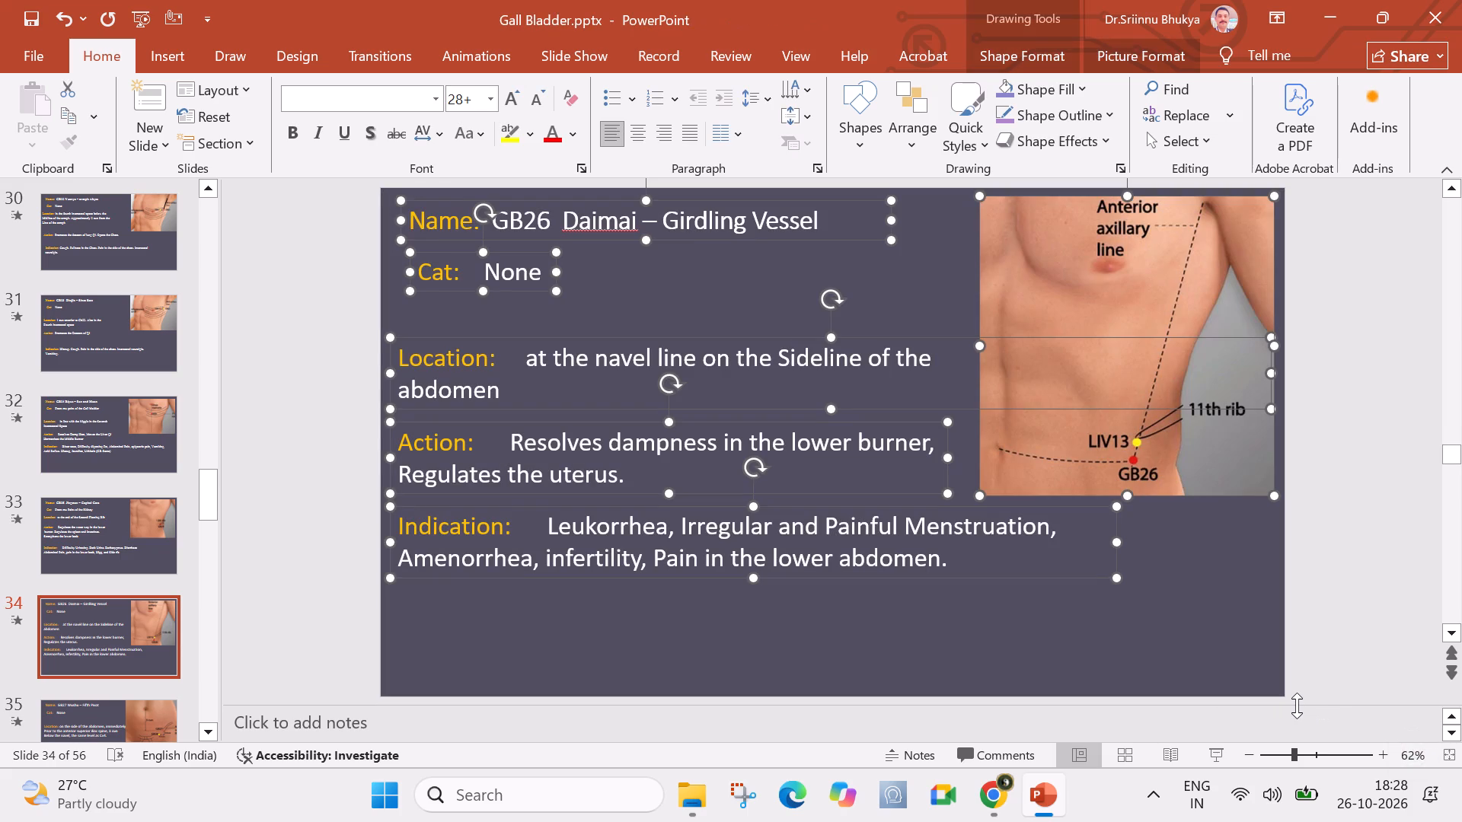
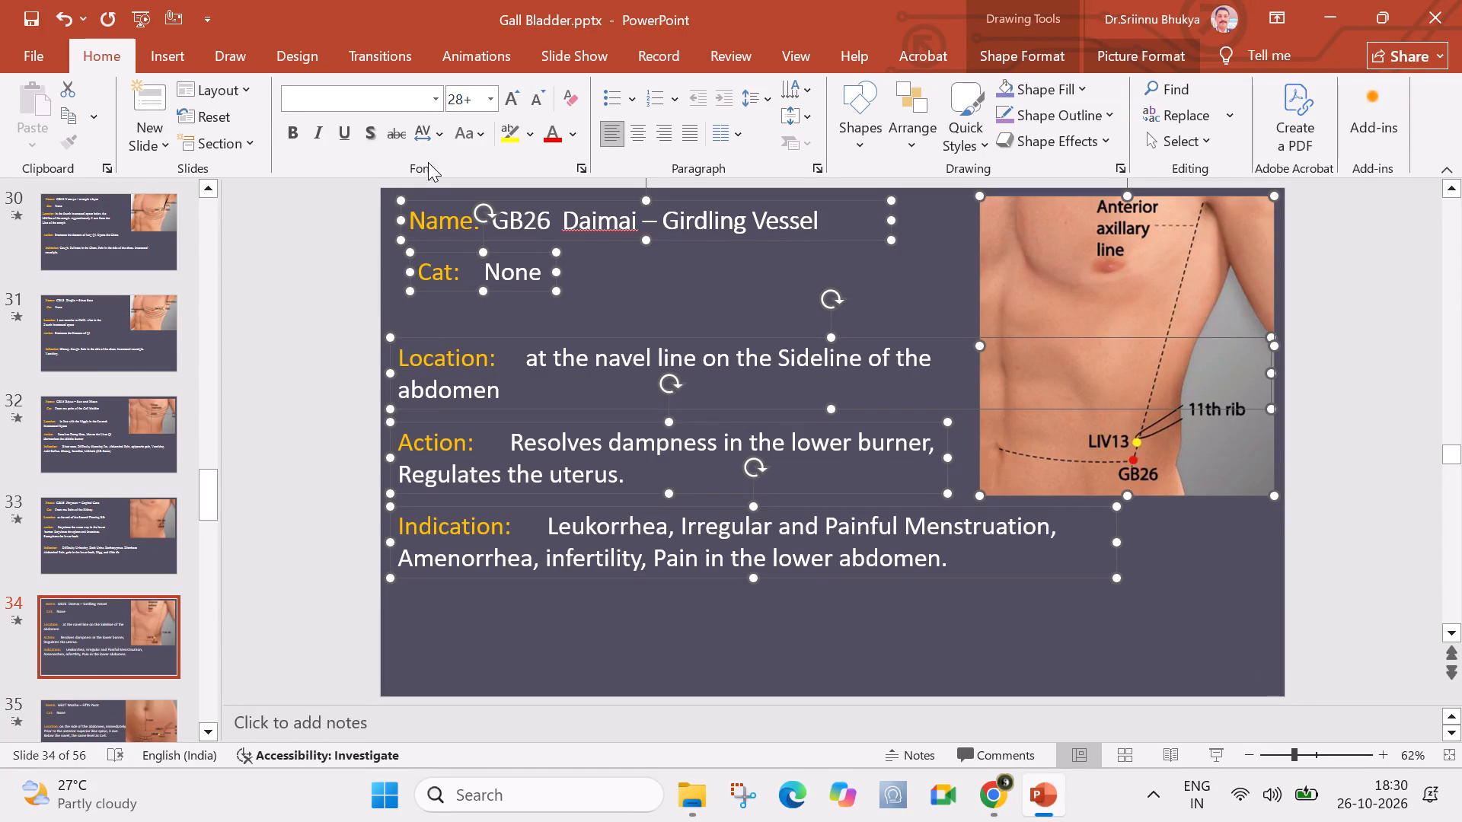
# Change the font of the selected GB26 Daimai text boxes, from Name to Indication, to Aparajita.
pyautogui.click(439, 92)
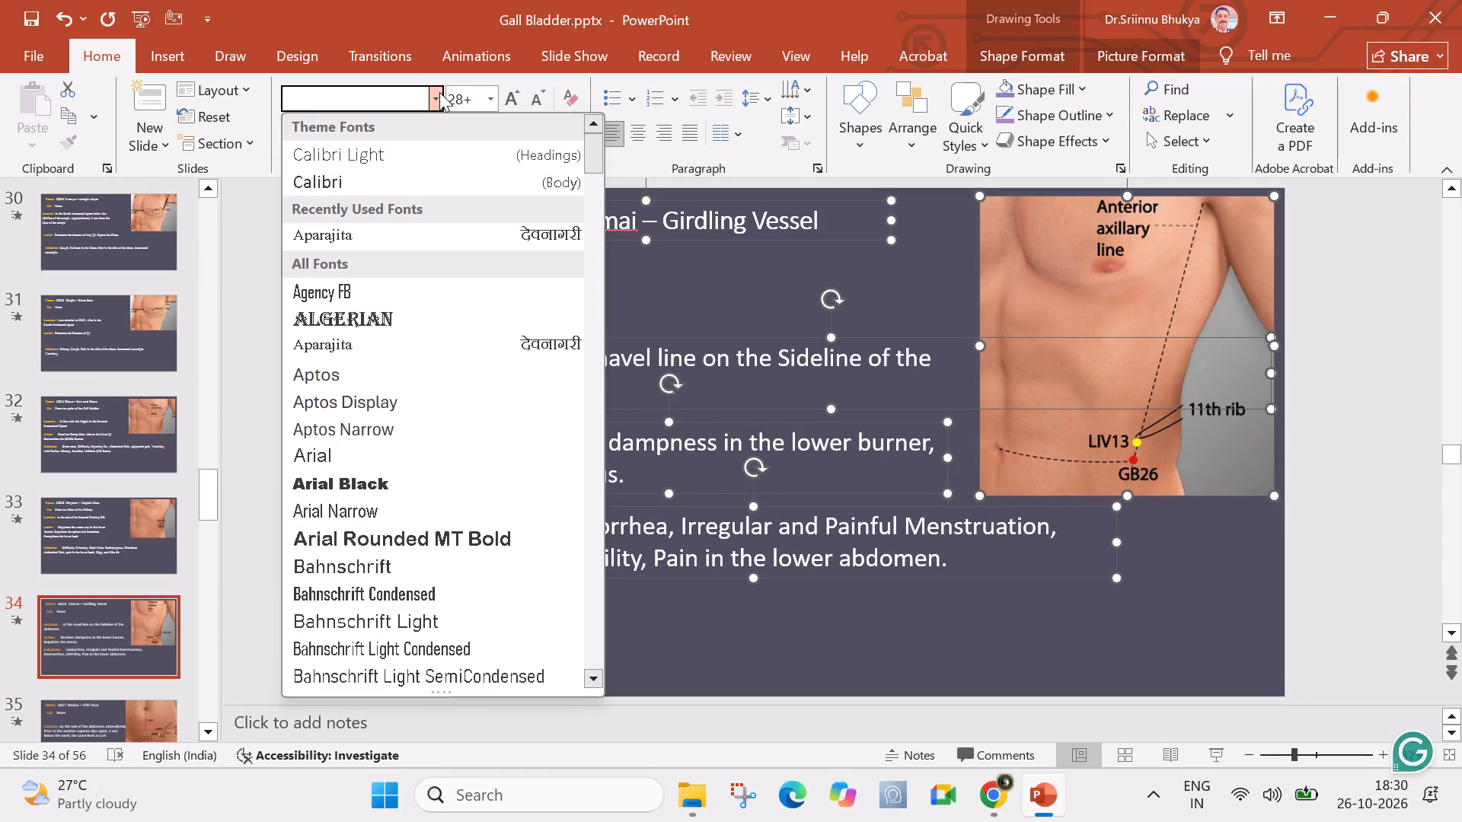
pyautogui.click(330, 232)
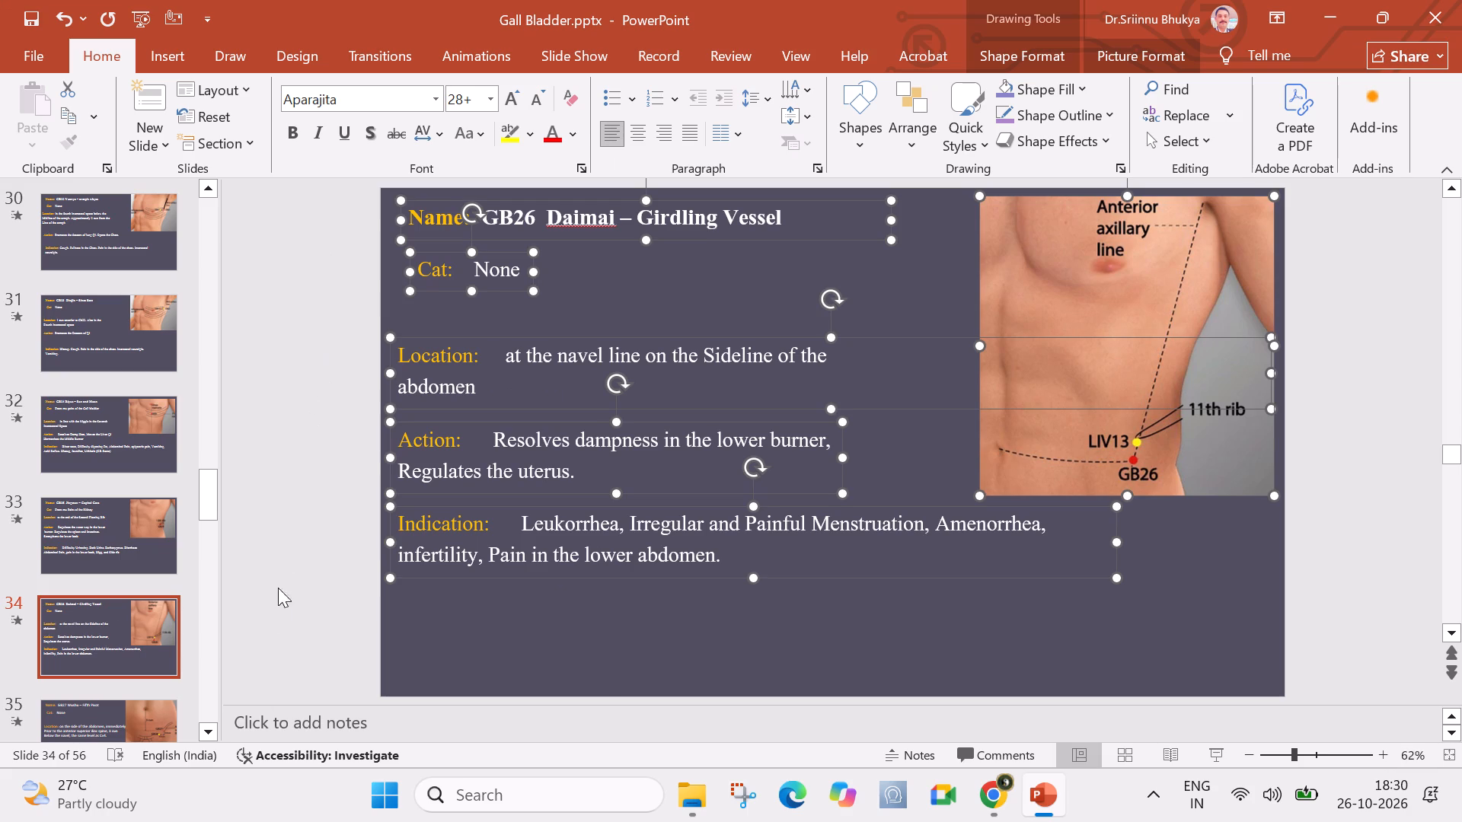
# On the GB27 Wushu slide, change the font of all five text boxes, from Name to Indication, to Aparajita.
pyautogui.click(109, 710)
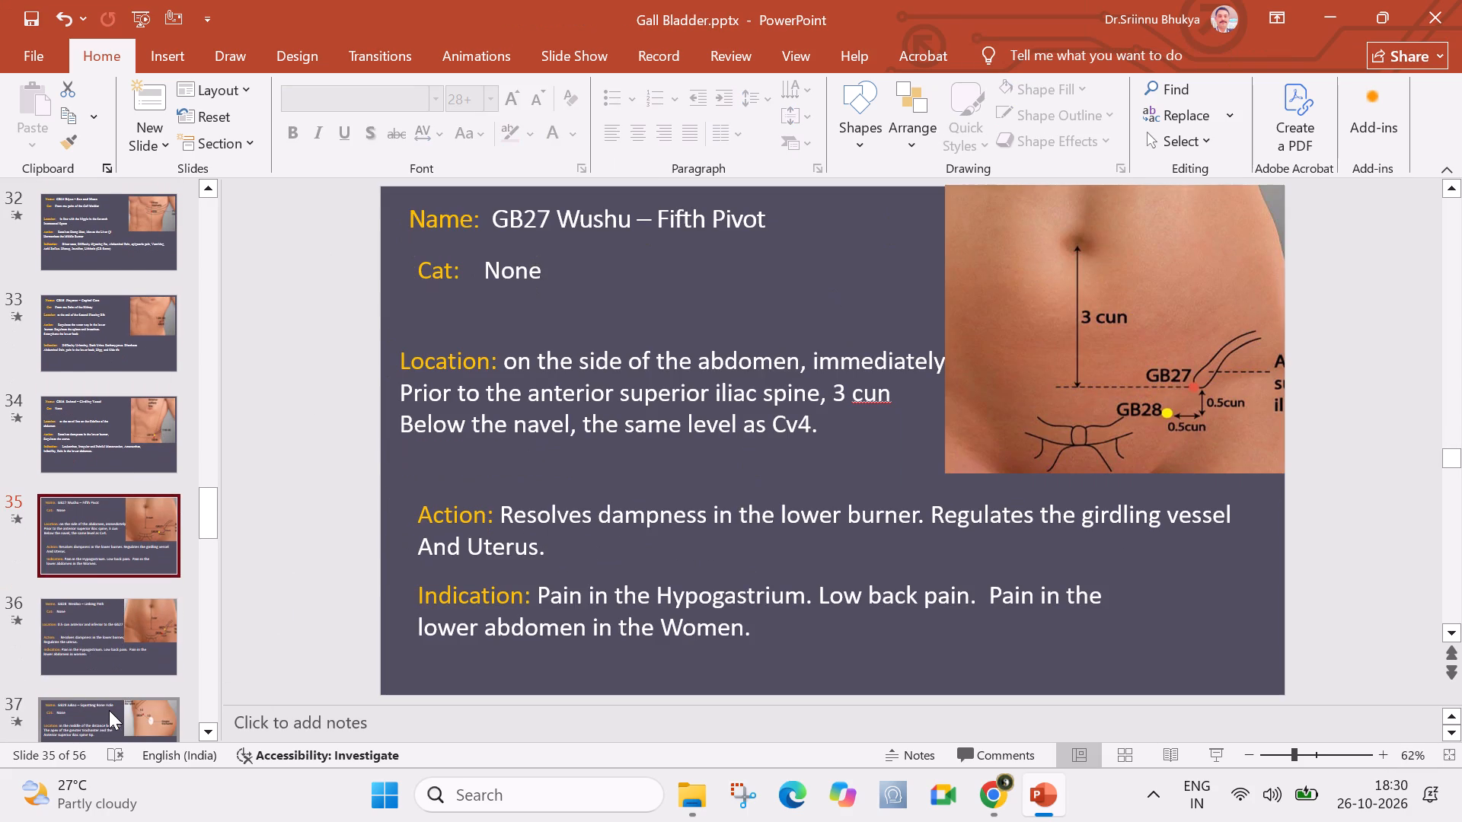
pyautogui.click(388, 193)
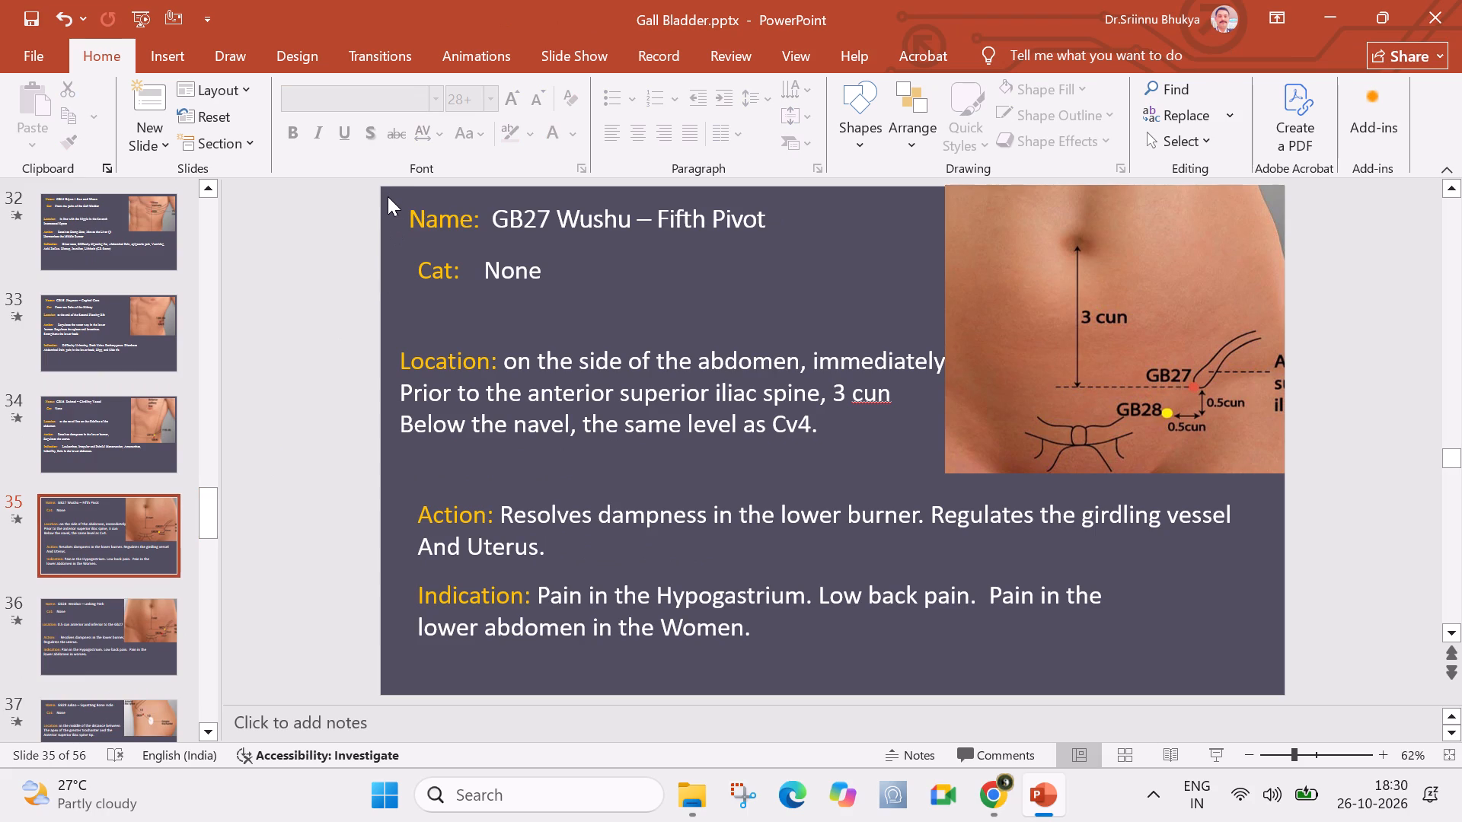
pyautogui.click(388, 196)
pyautogui.moveTo(388, 196); pyautogui.dragTo(437, 196)
pyautogui.moveTo(437, 196); pyautogui.dragTo(1275, 671)
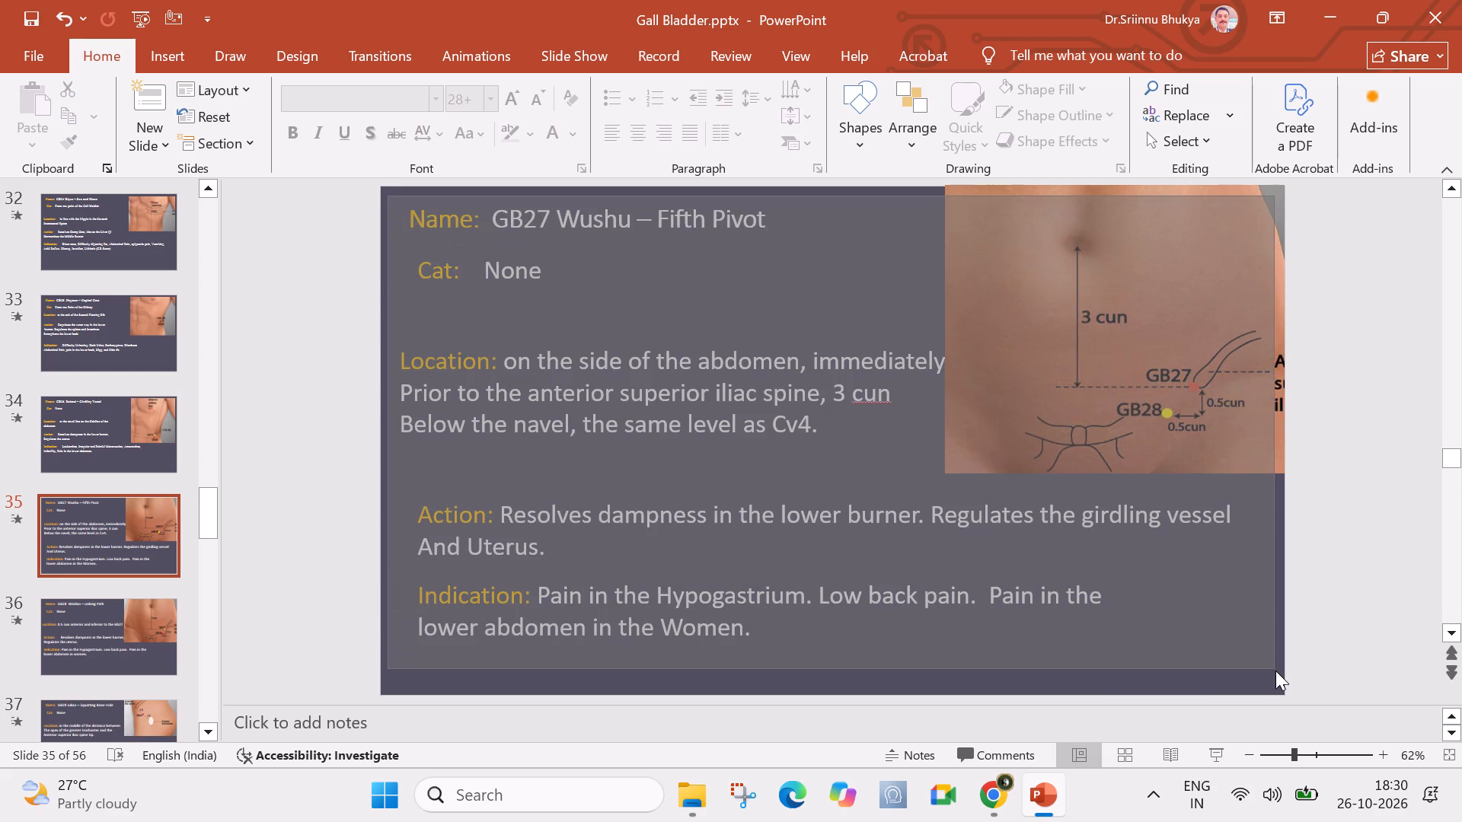
pyautogui.moveTo(1275, 671); pyautogui.dragTo(1288, 690)
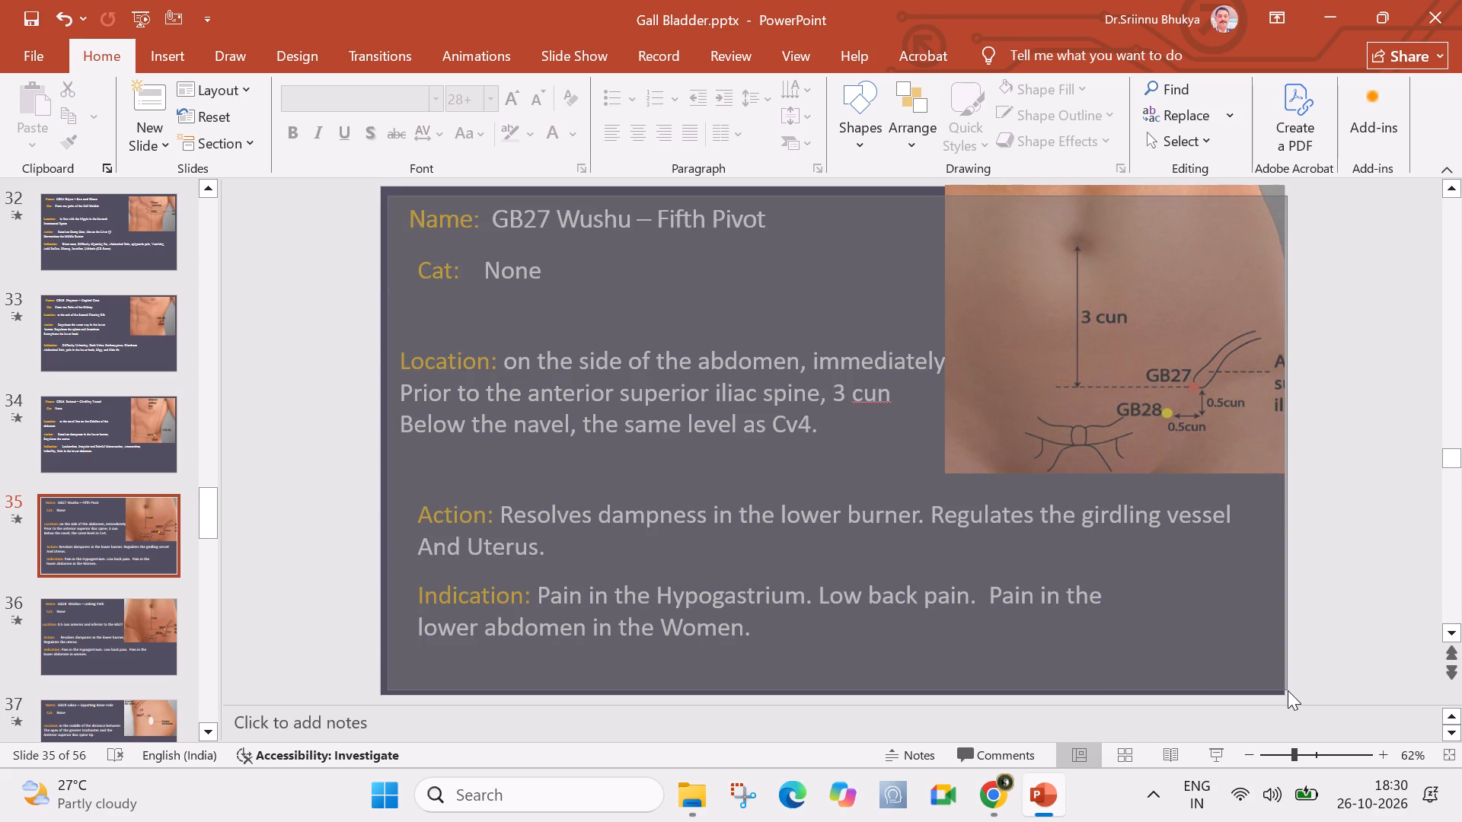
pyautogui.moveTo(1288, 690); pyautogui.dragTo(1288, 699)
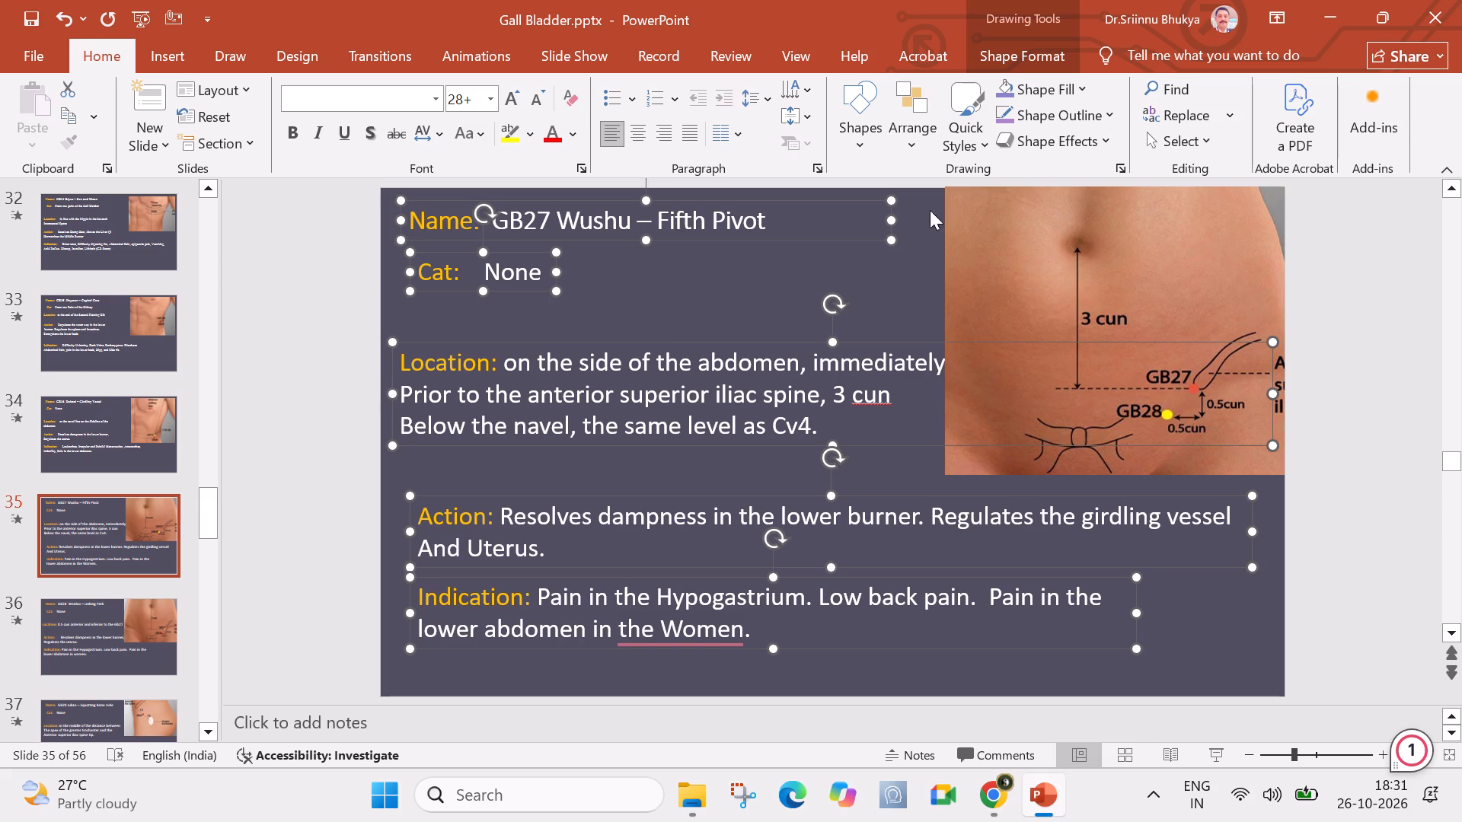
pyautogui.click(435, 103)
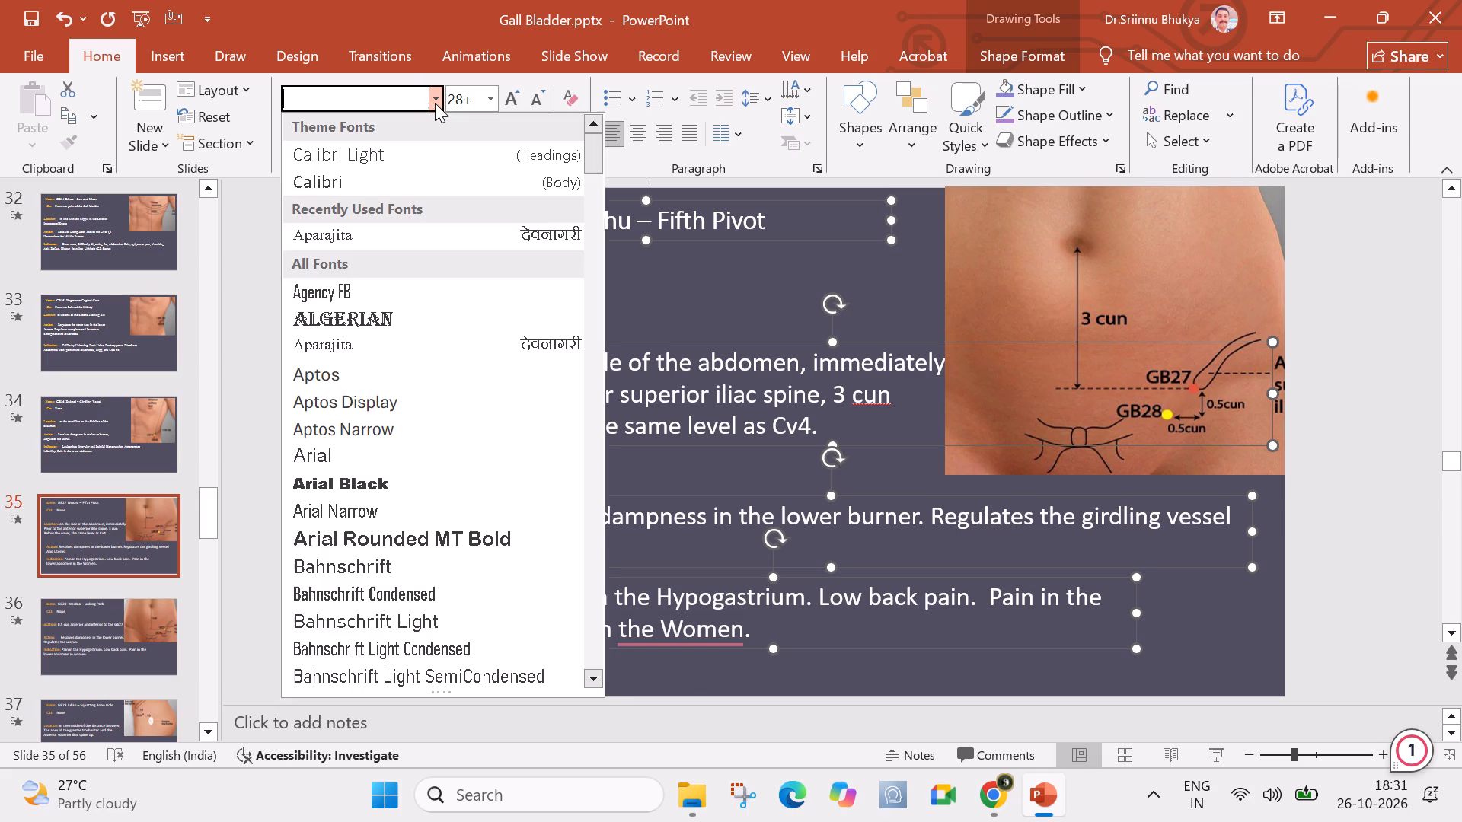
pyautogui.click(375, 235)
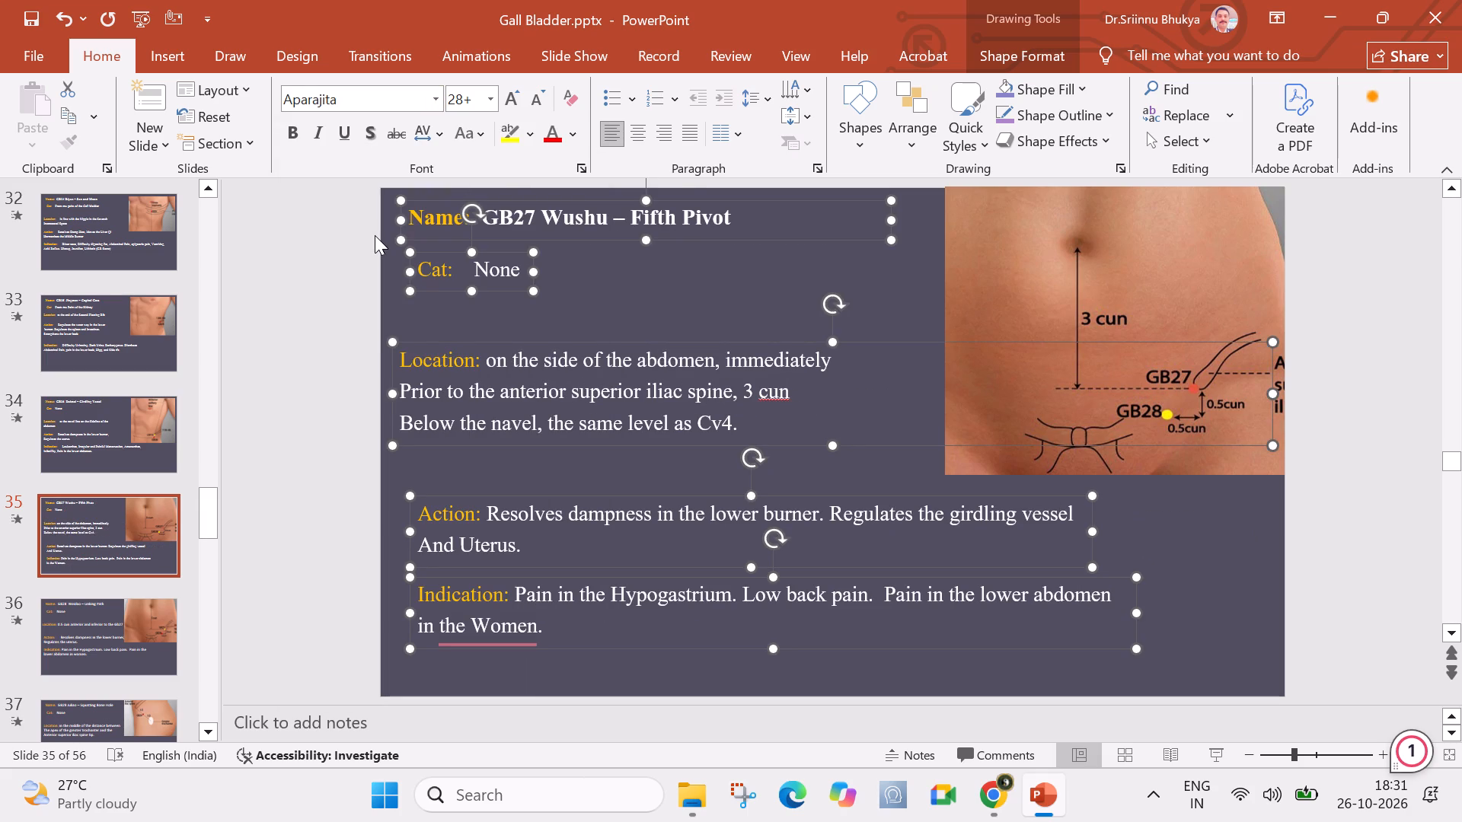
# On the GB28 Weidao slide, select the Name, Cat, Action and Indication text boxes together.
pyautogui.click(129, 625)
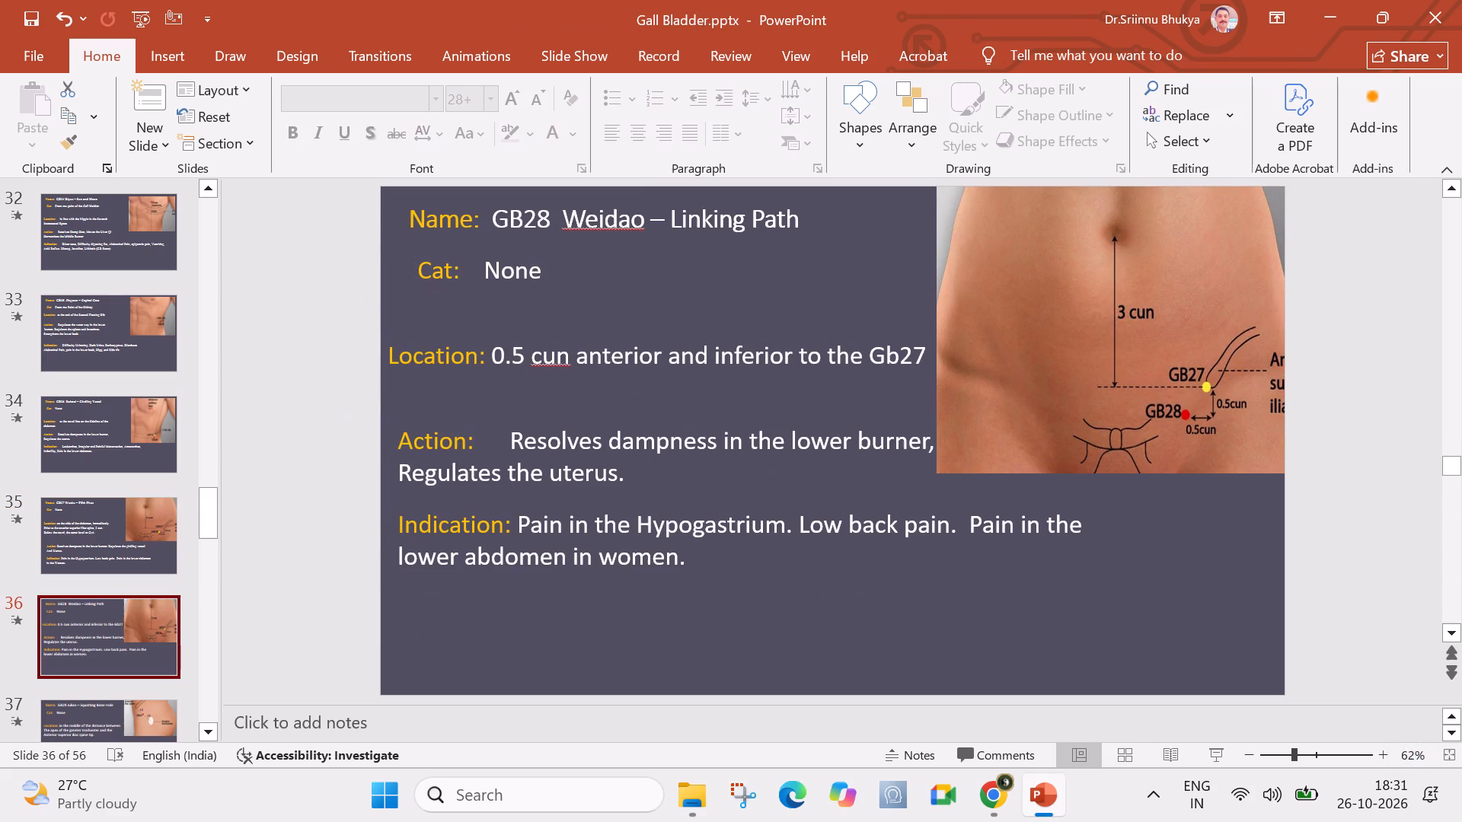
pyautogui.click(388, 193)
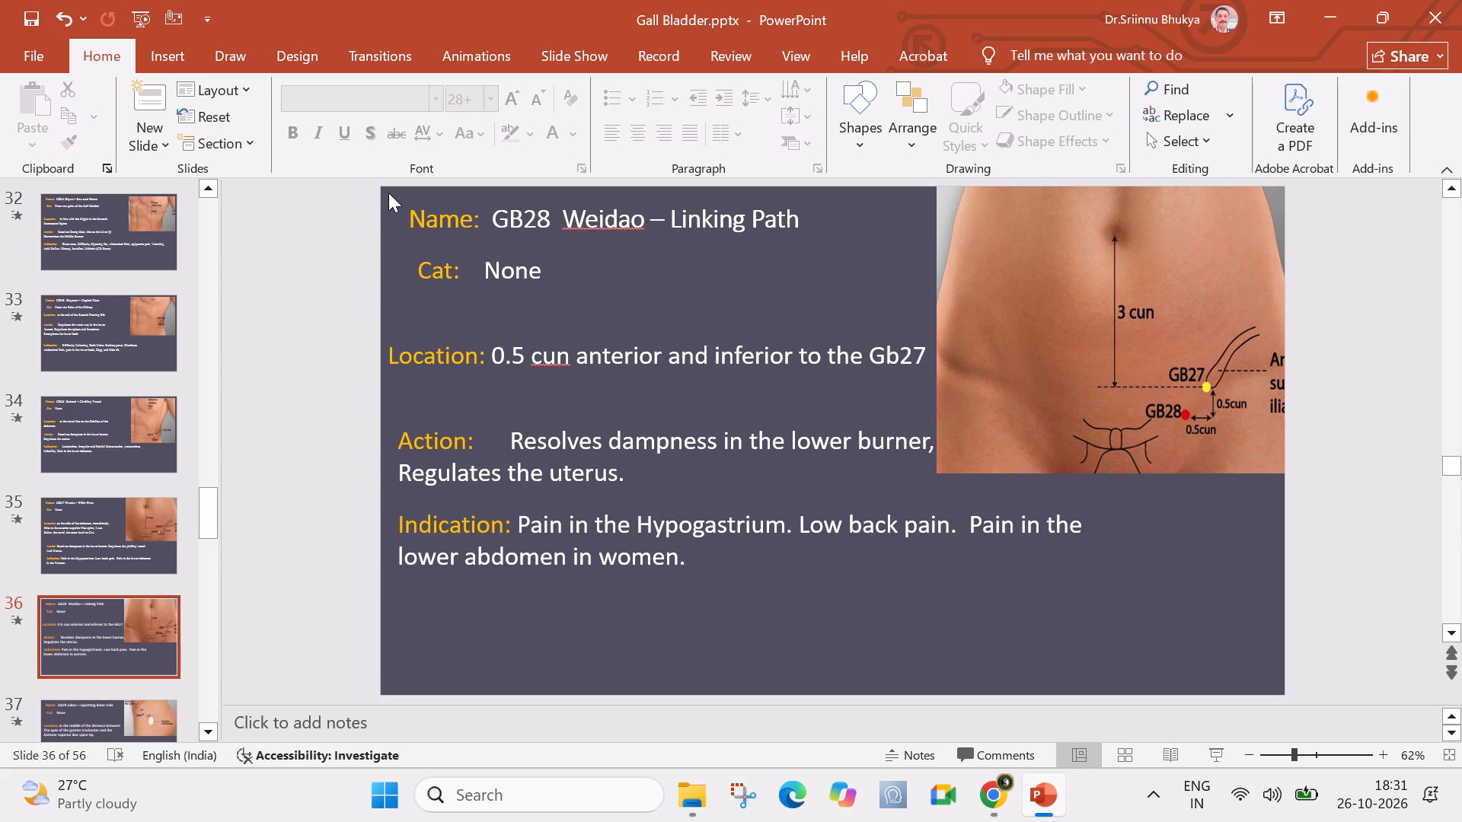
pyautogui.moveTo(388, 193); pyautogui.dragTo(554, 244)
pyautogui.moveTo(554, 244); pyautogui.dragTo(1196, 610)
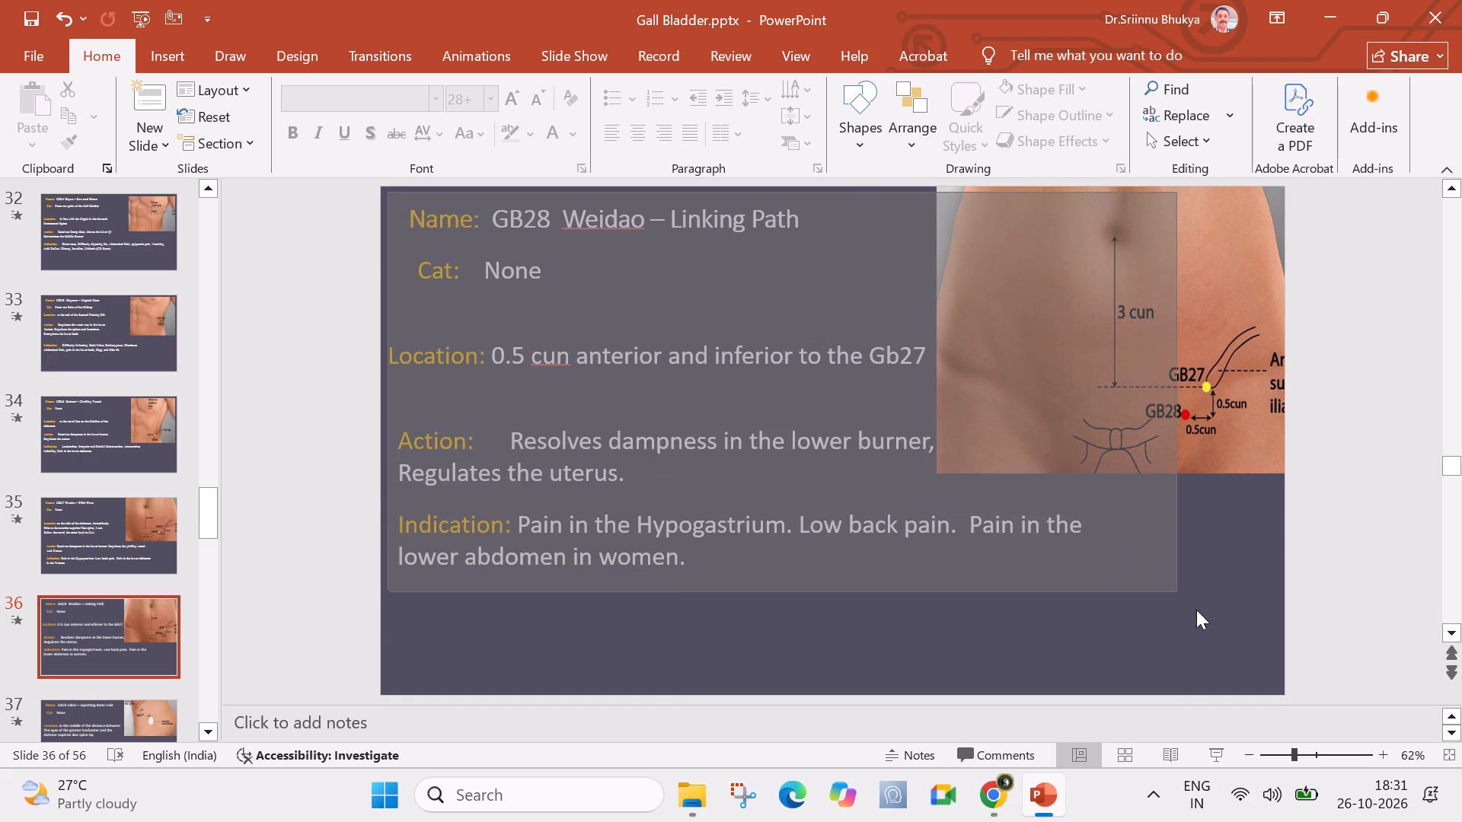
pyautogui.moveTo(1196, 610); pyautogui.dragTo(1283, 690)
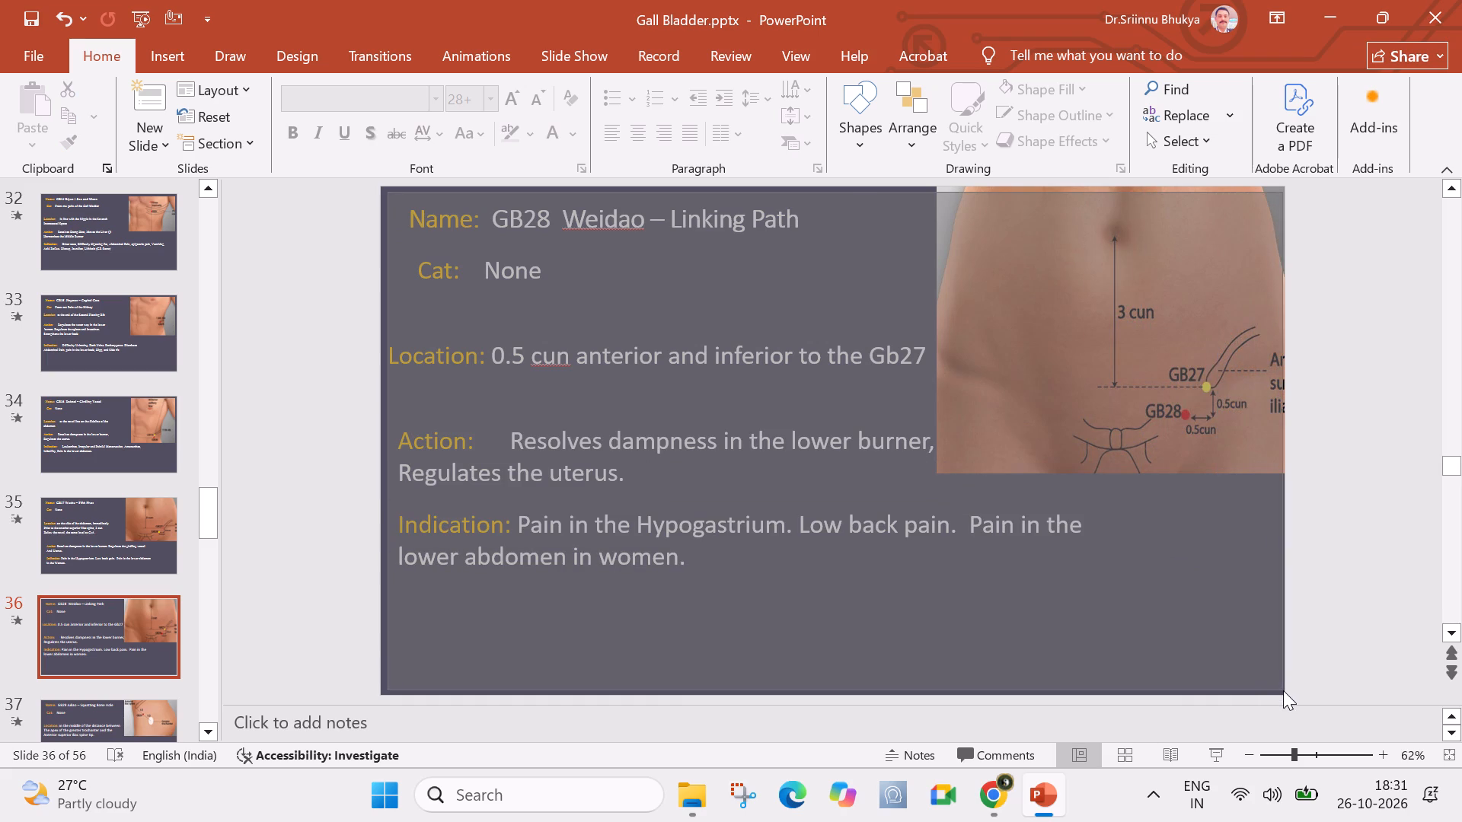
pyautogui.moveTo(1283, 690); pyautogui.dragTo(1280, 687)
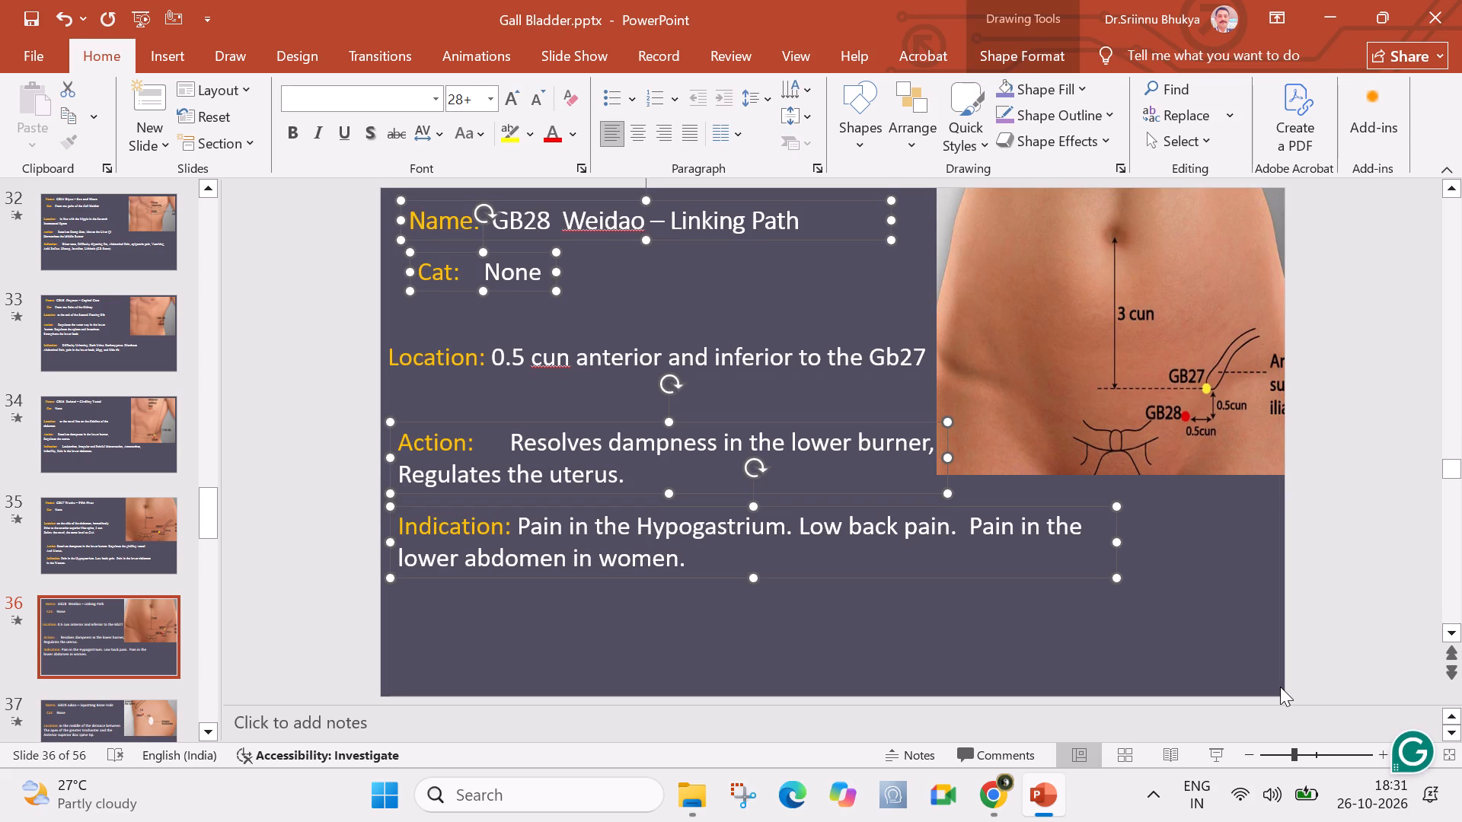
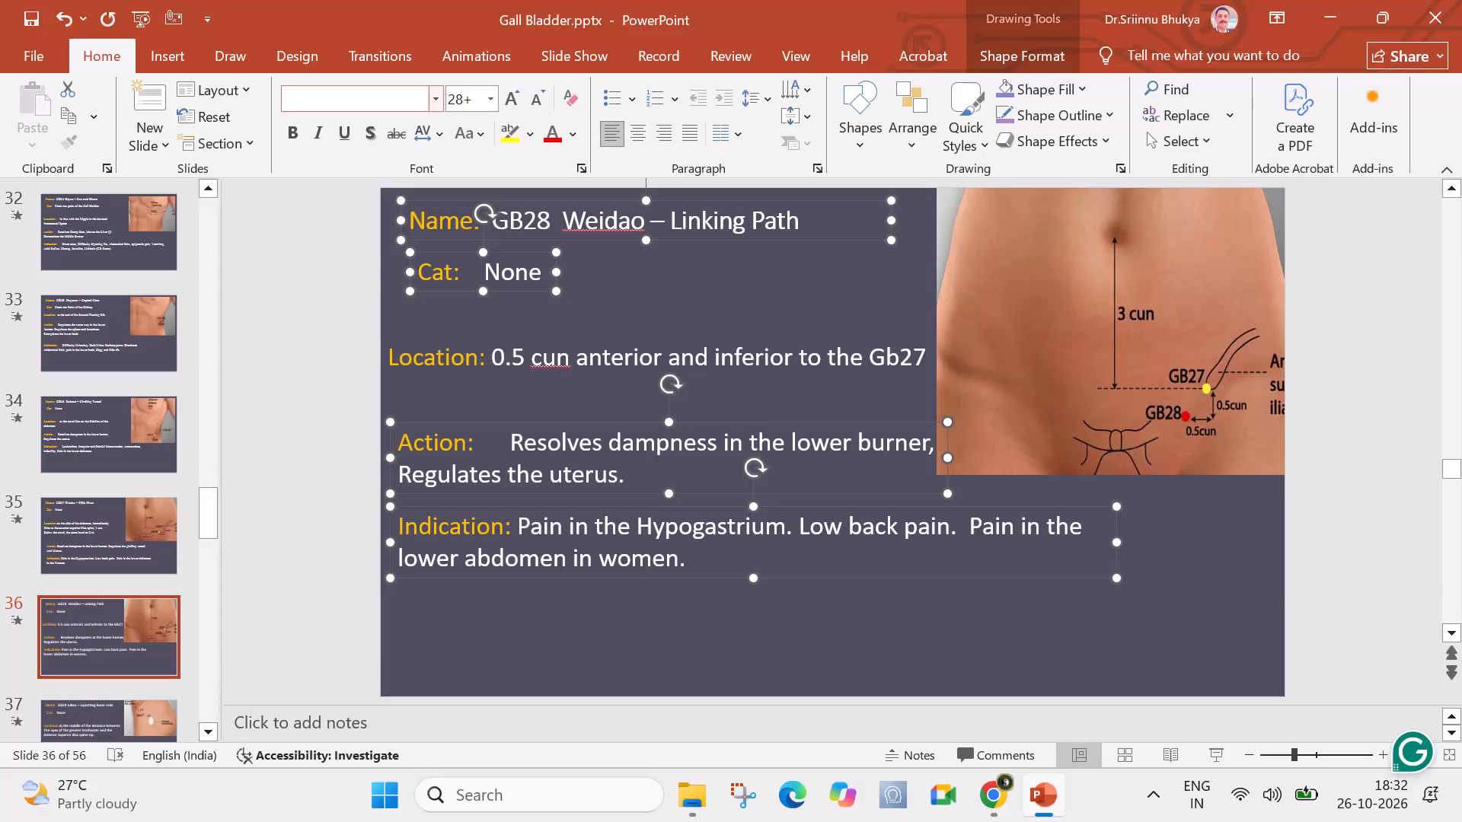
# On the GB28 Weidao slide, change the font of the selected text boxes and of the Location text box to Aparajita.
pyautogui.click(439, 97)
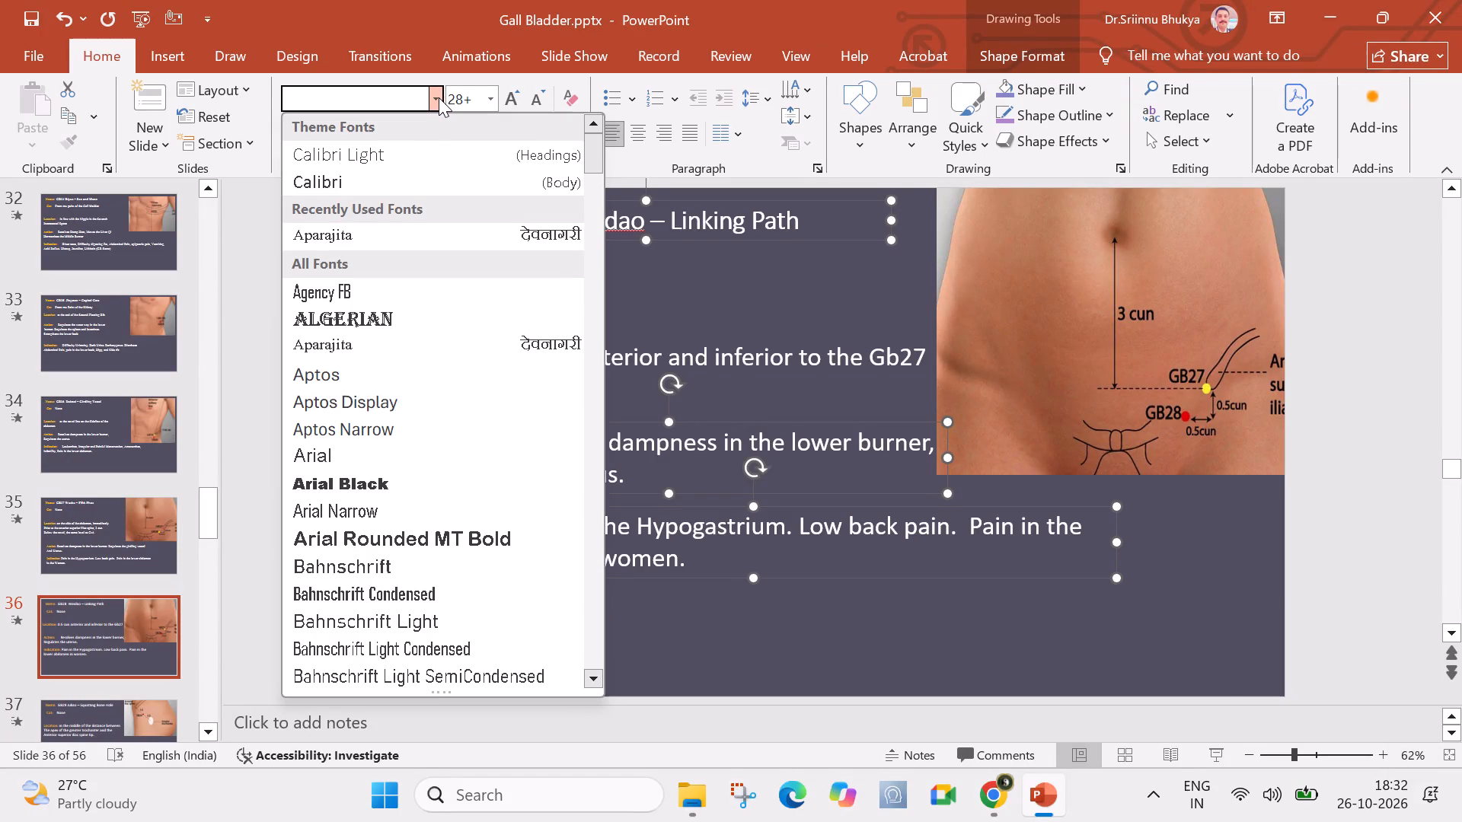
pyautogui.click(369, 237)
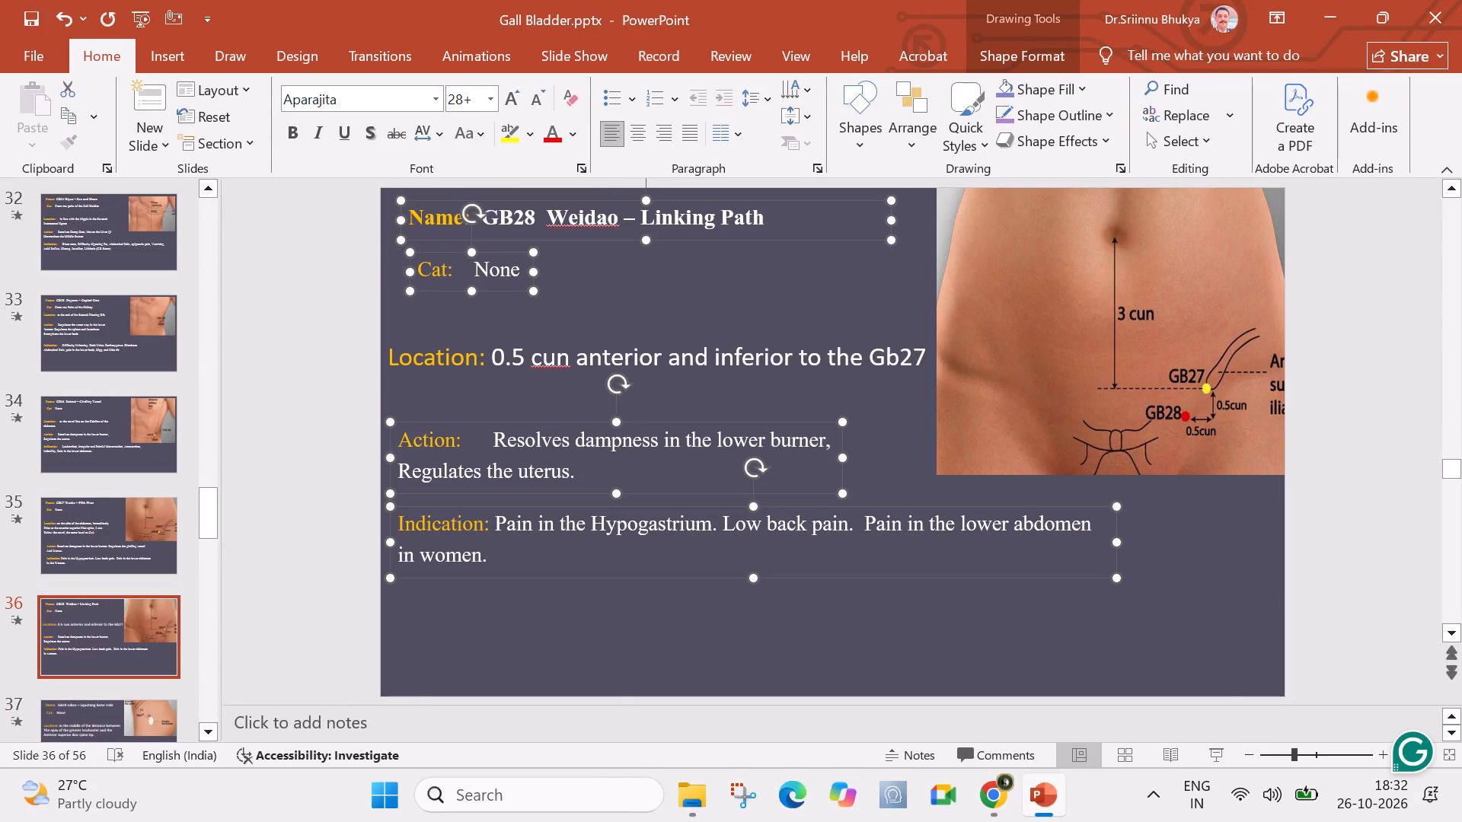
pyautogui.click(695, 371)
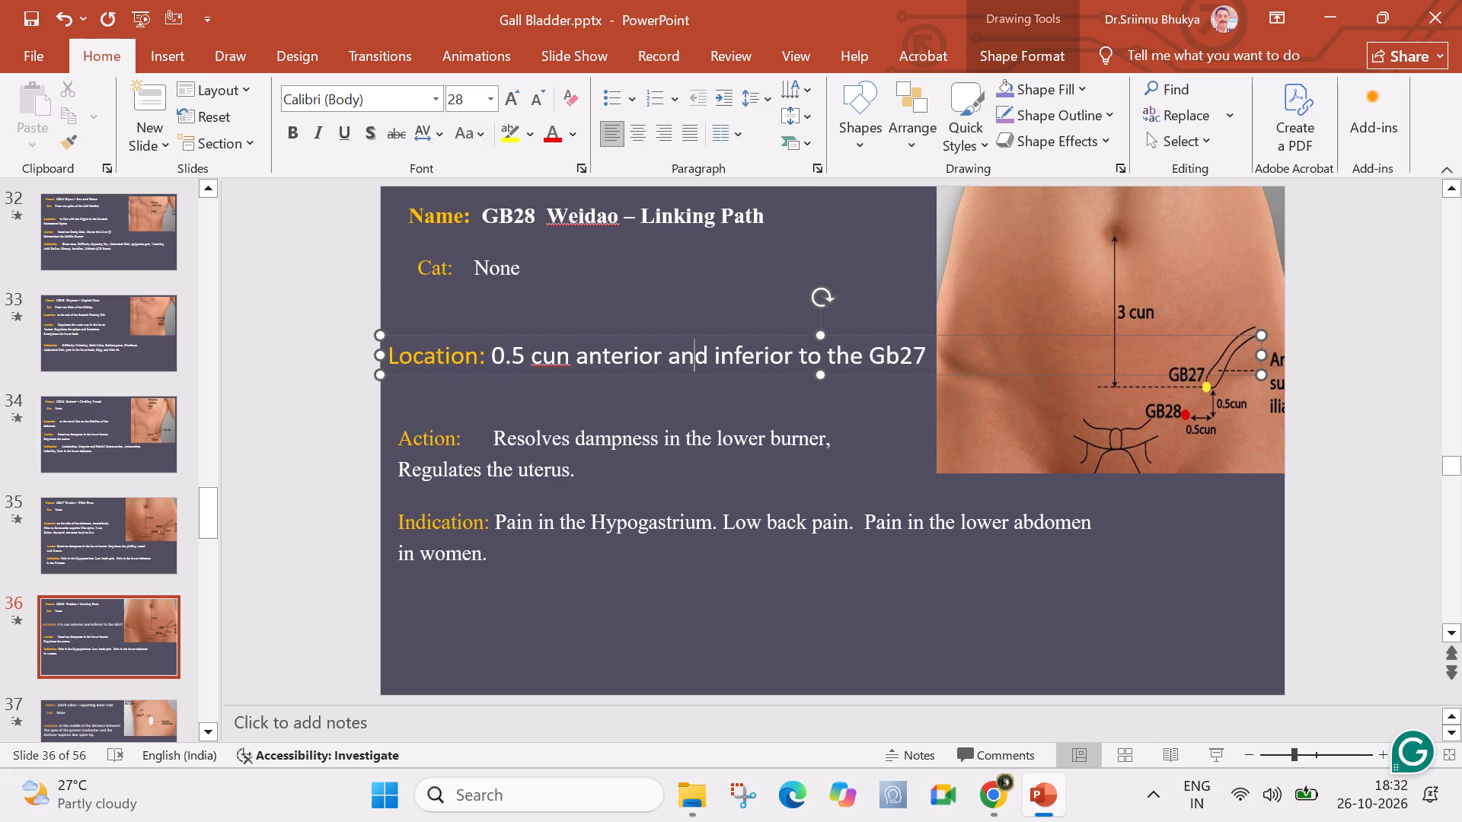
pyautogui.click(684, 379)
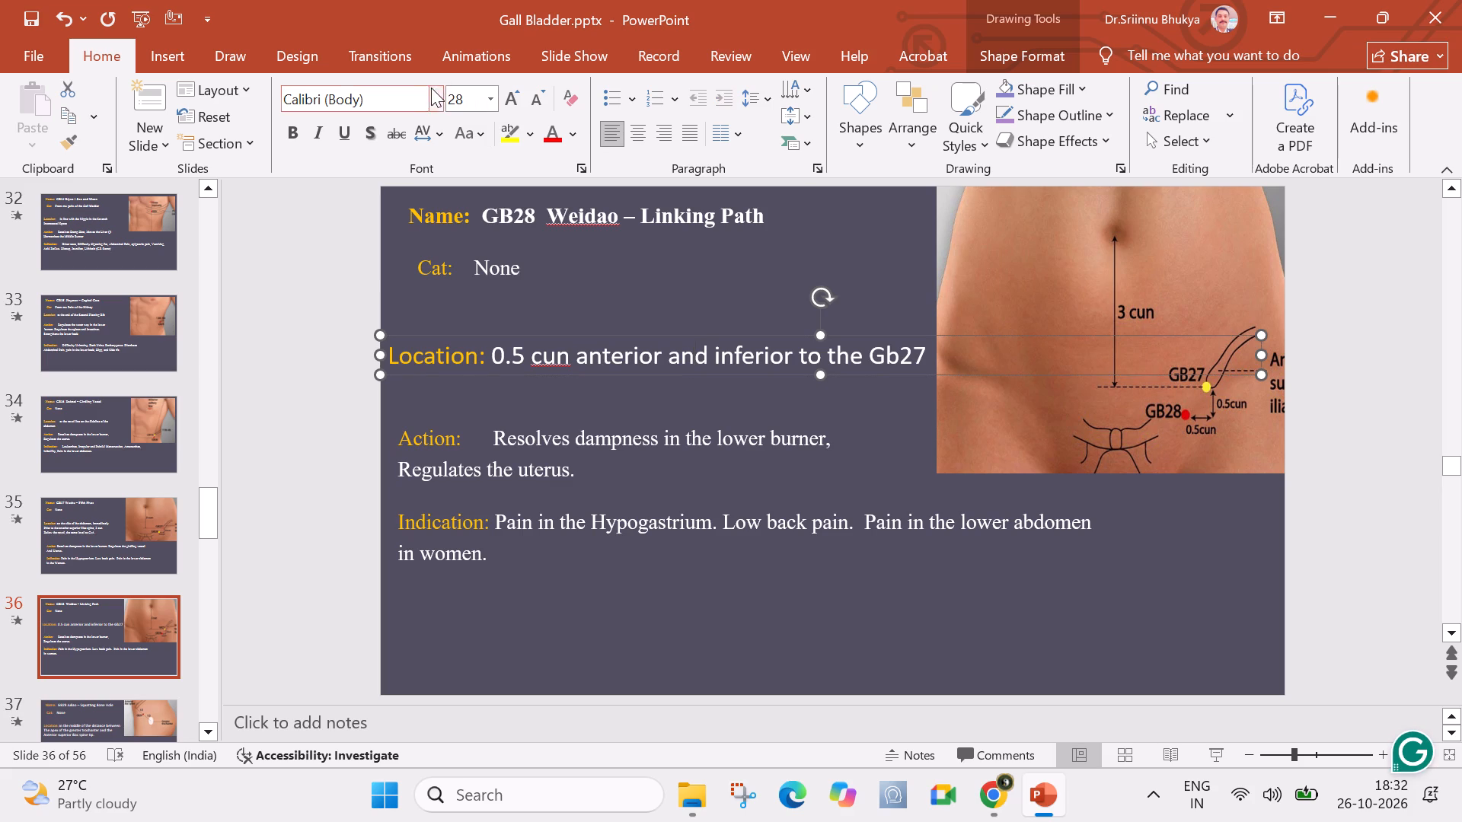
pyautogui.click(434, 95)
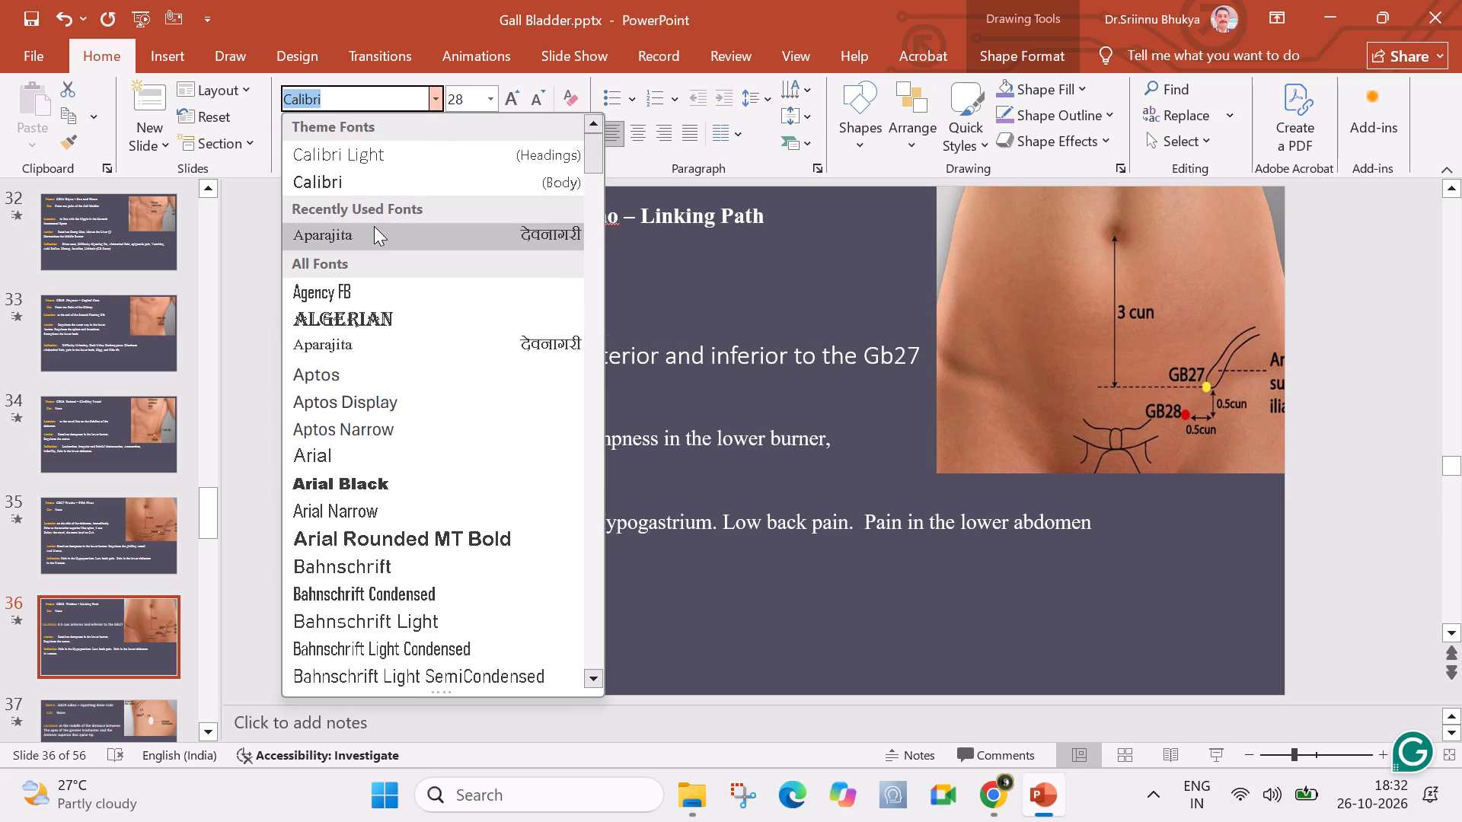
pyautogui.click(370, 231)
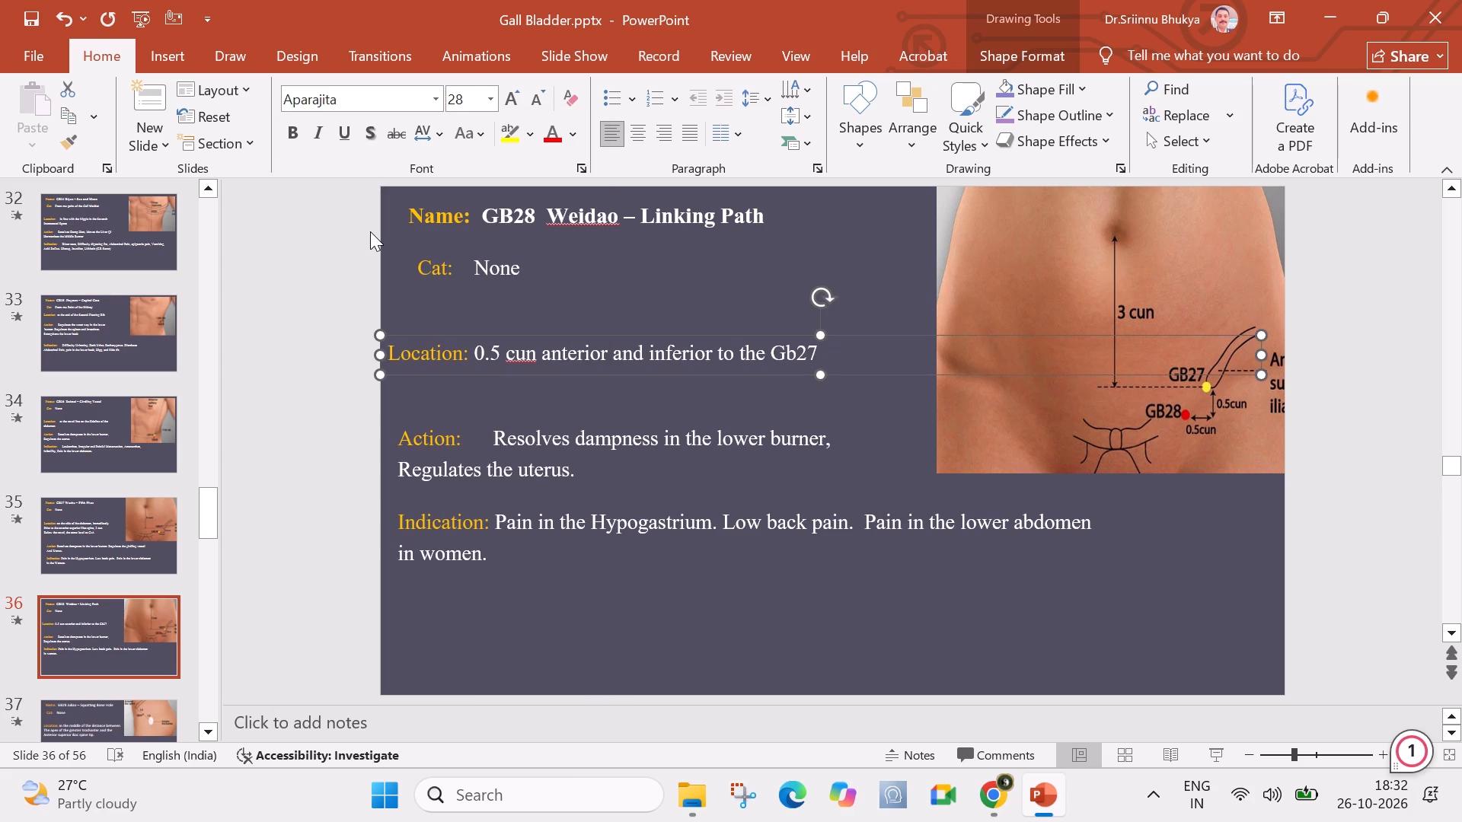
# On the GB29 Juliao slide, change the font of all five text boxes, from Name to Indication, to Aparajita.
pyautogui.click(129, 714)
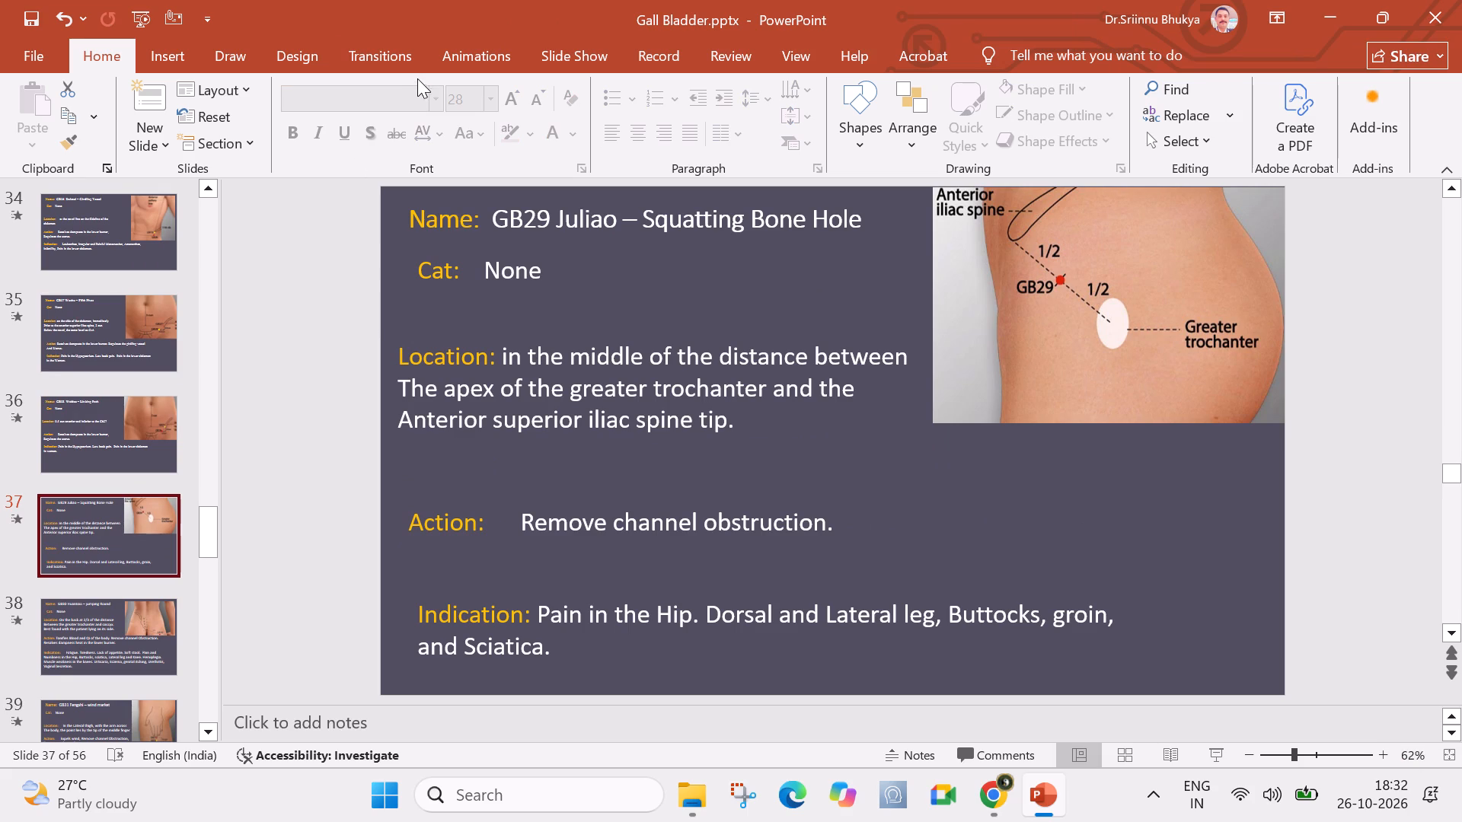
pyautogui.click(389, 187)
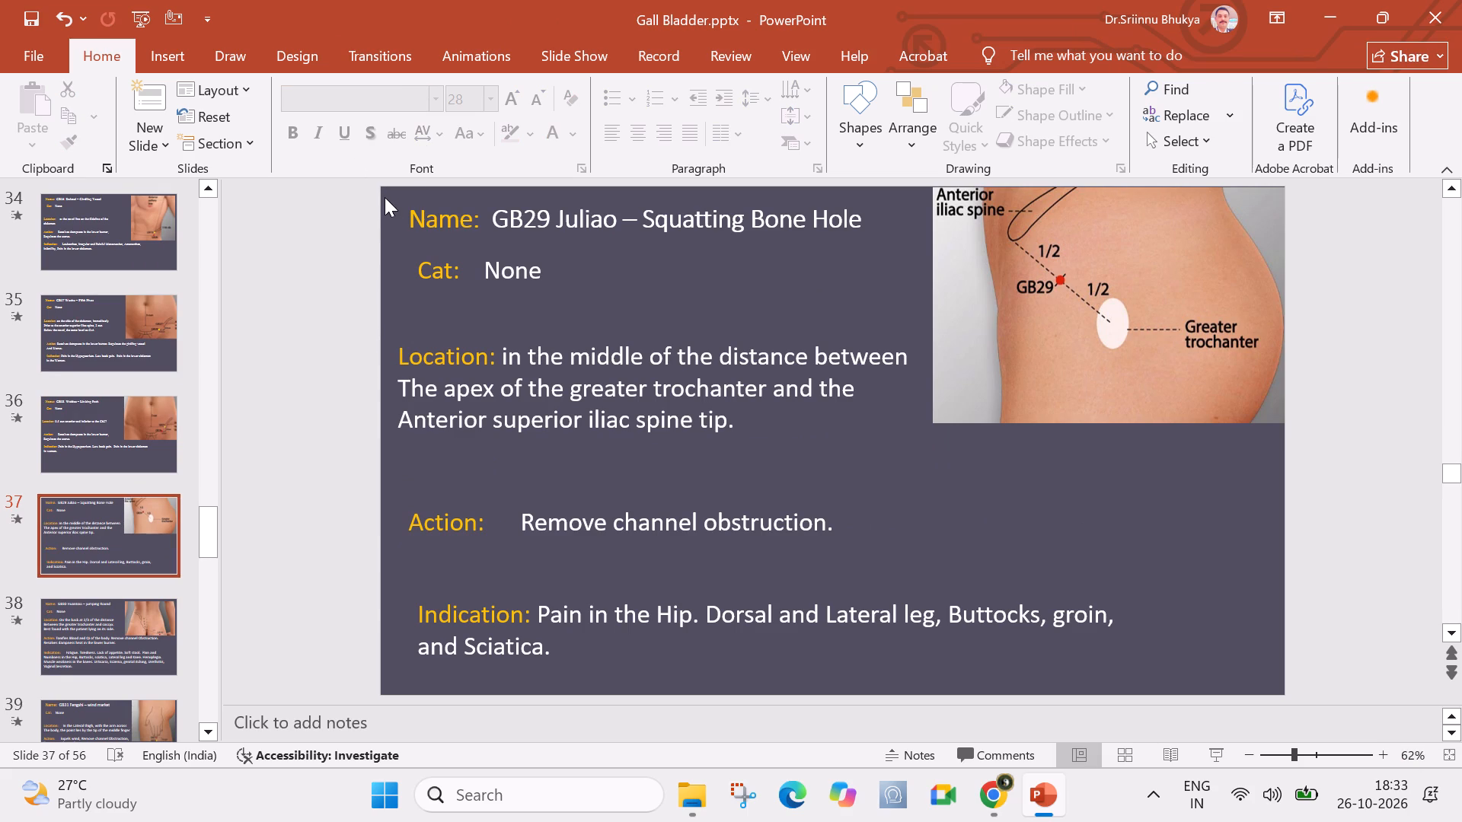
pyautogui.click(385, 197)
pyautogui.moveTo(385, 197); pyautogui.dragTo(1090, 342)
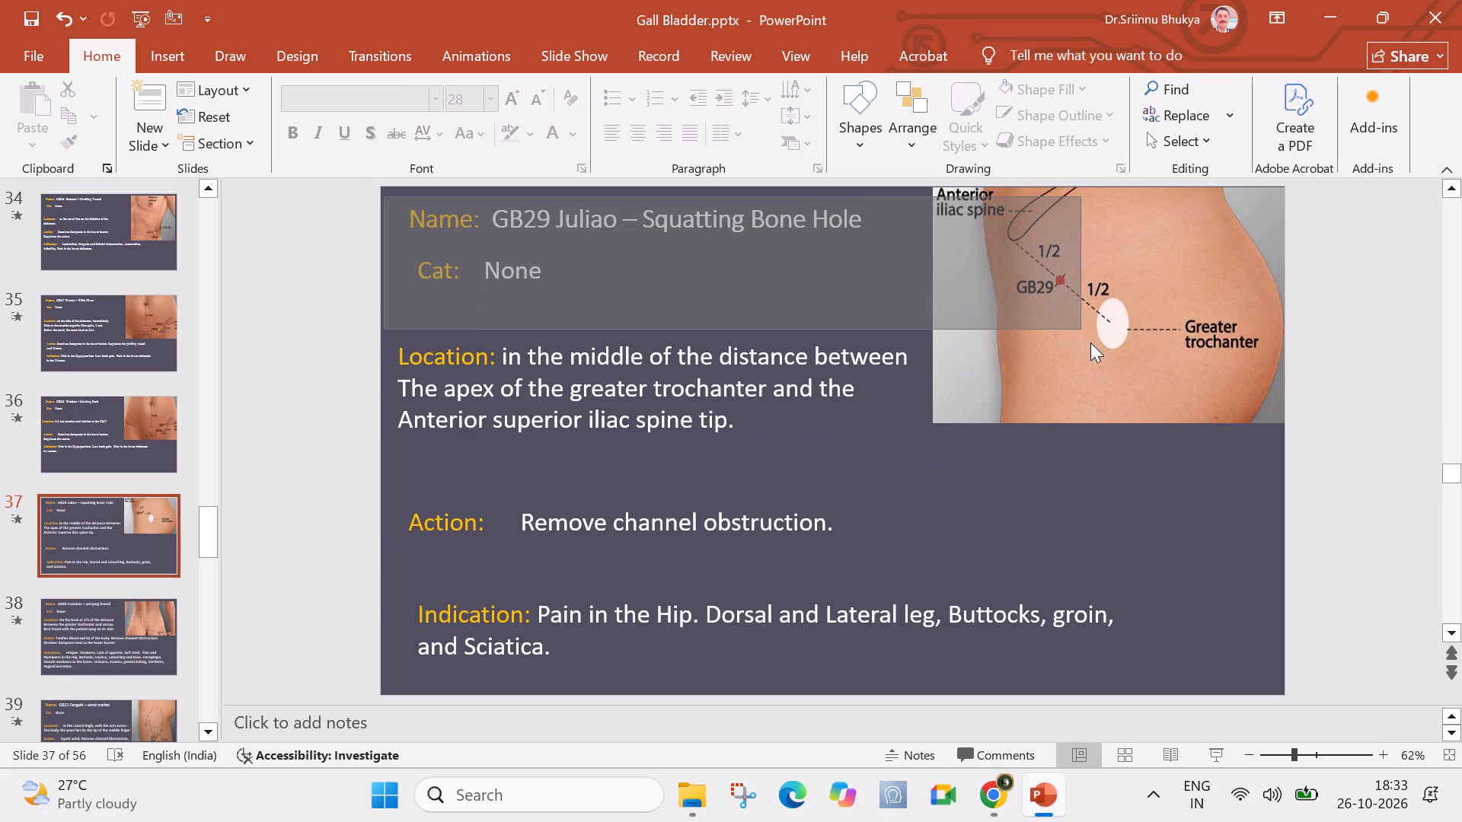
pyautogui.moveTo(1090, 342); pyautogui.dragTo(1304, 698)
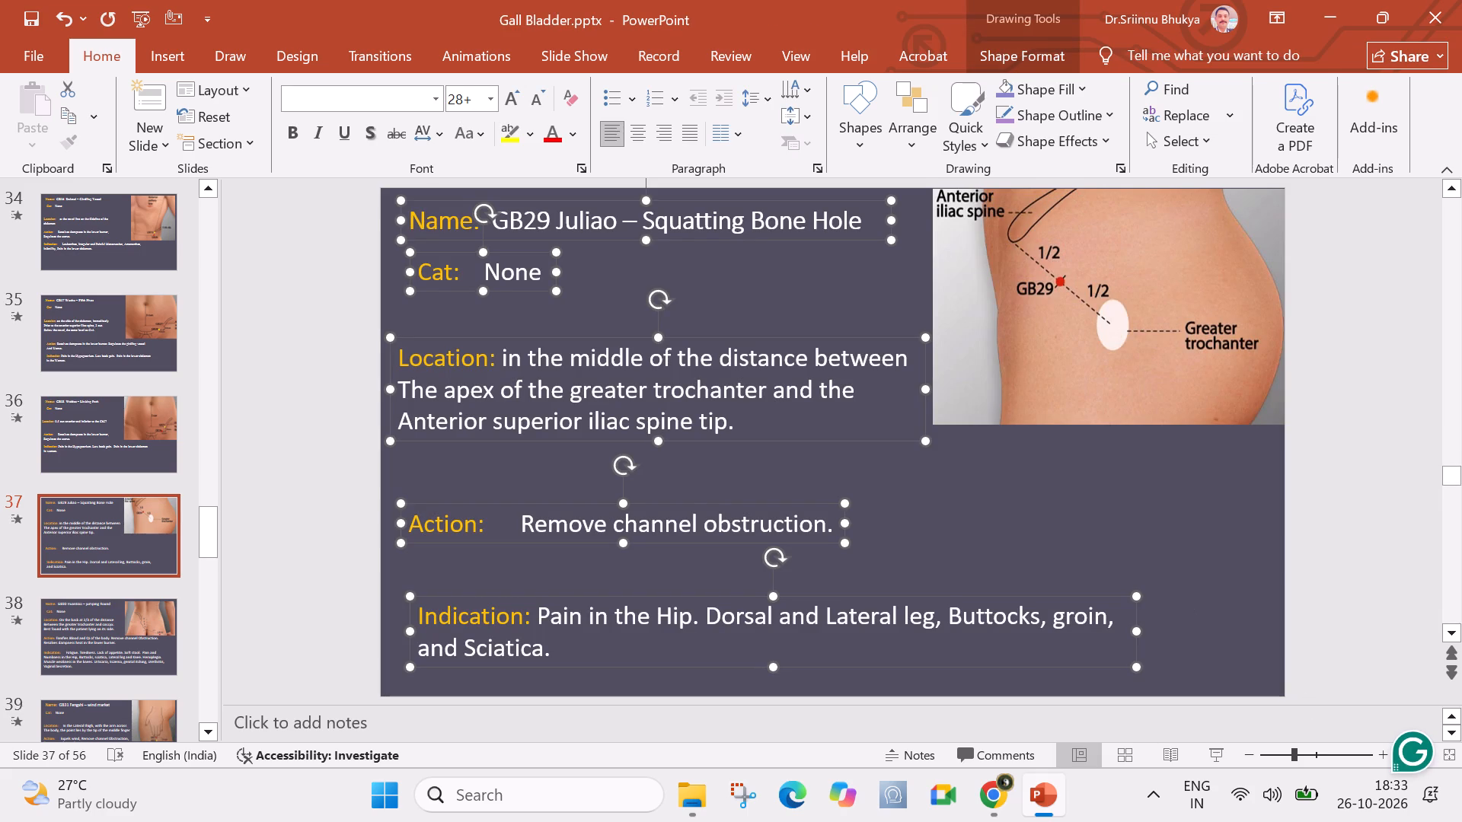
pyautogui.click(432, 94)
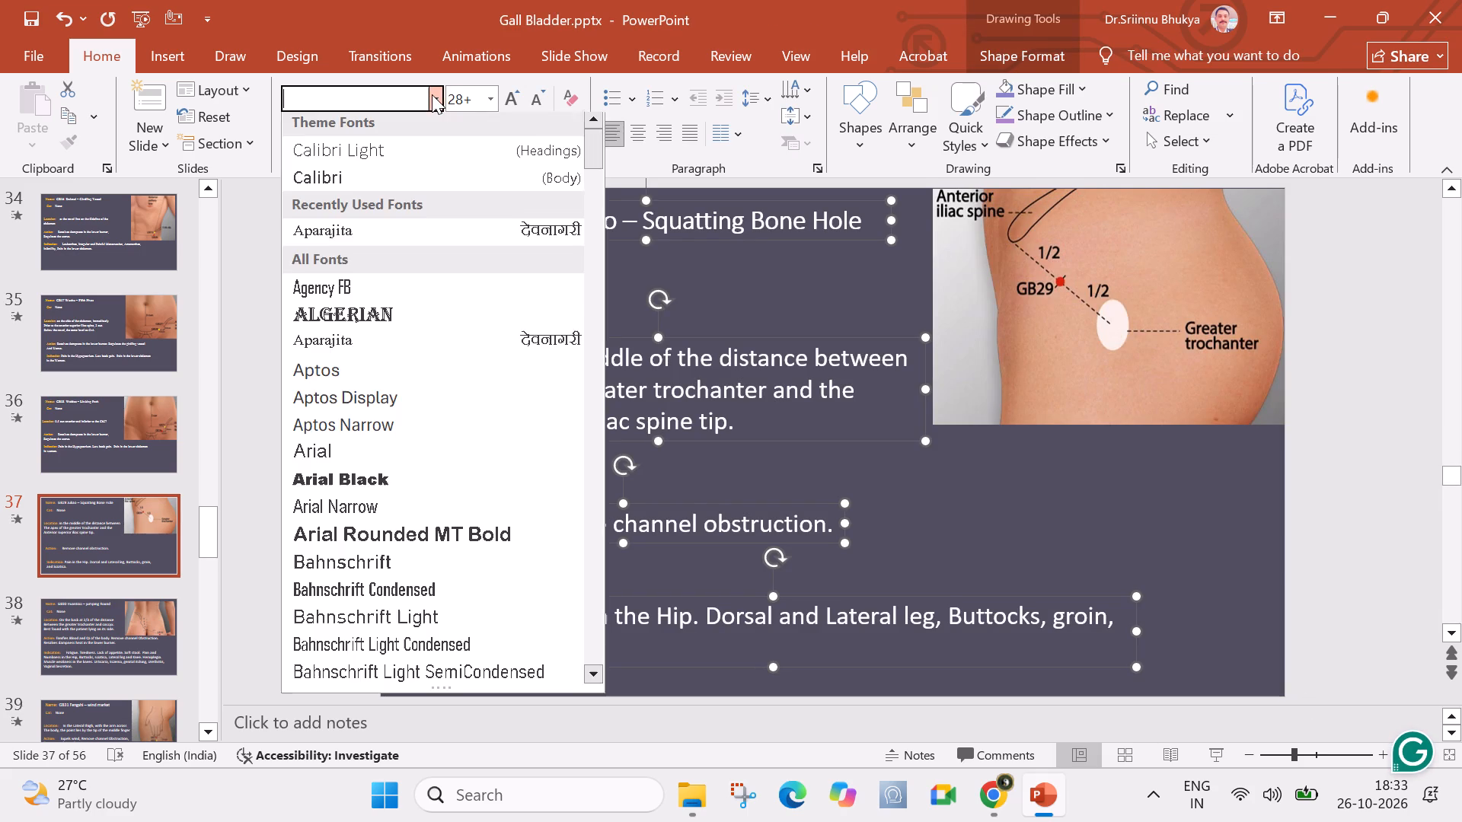
pyautogui.click(385, 240)
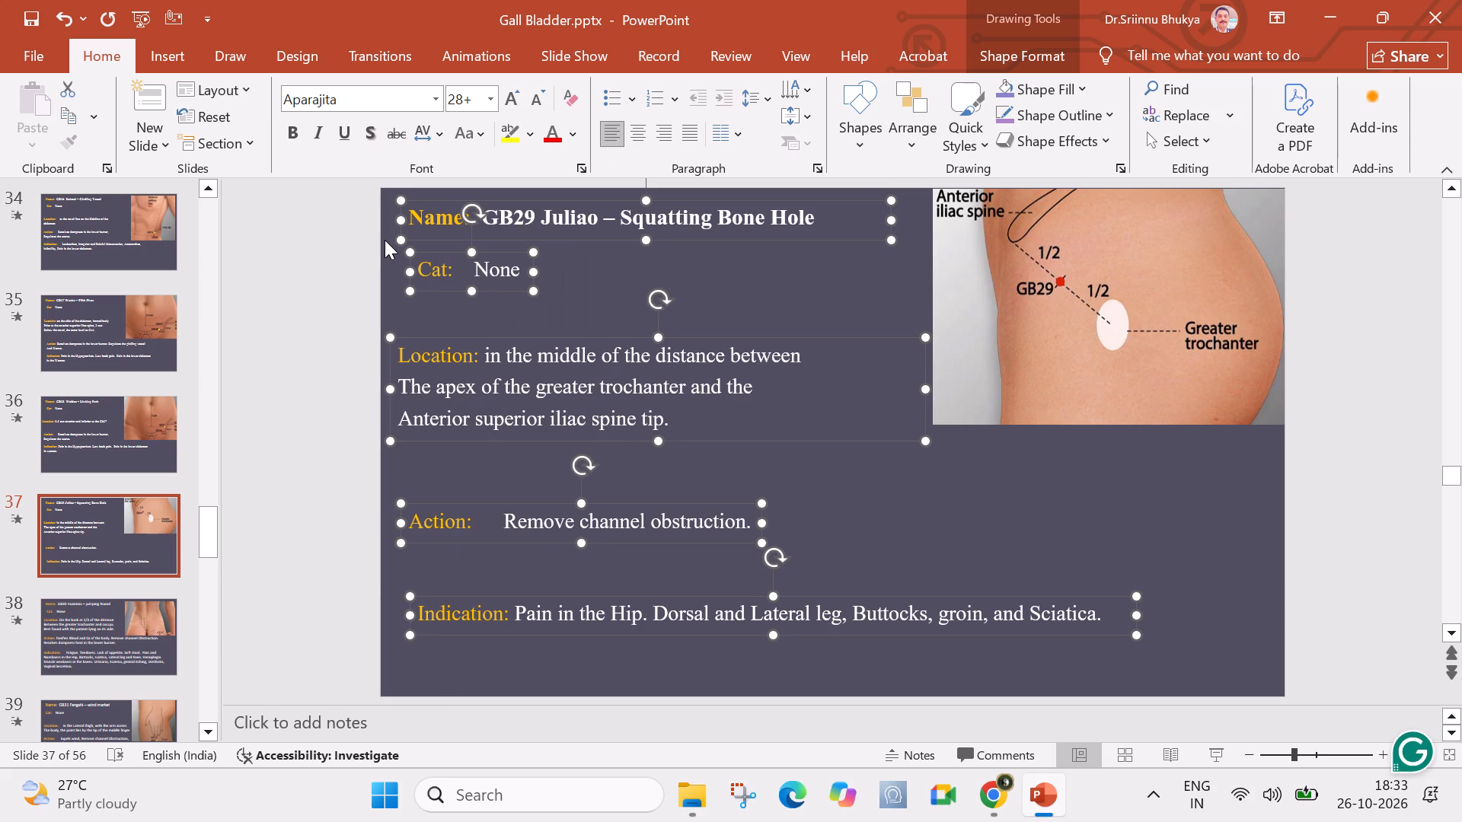
# On the GB30 Huantiao slide, change the font of all five text boxes, from Name to Indication, to Aparajita.
pyautogui.click(144, 611)
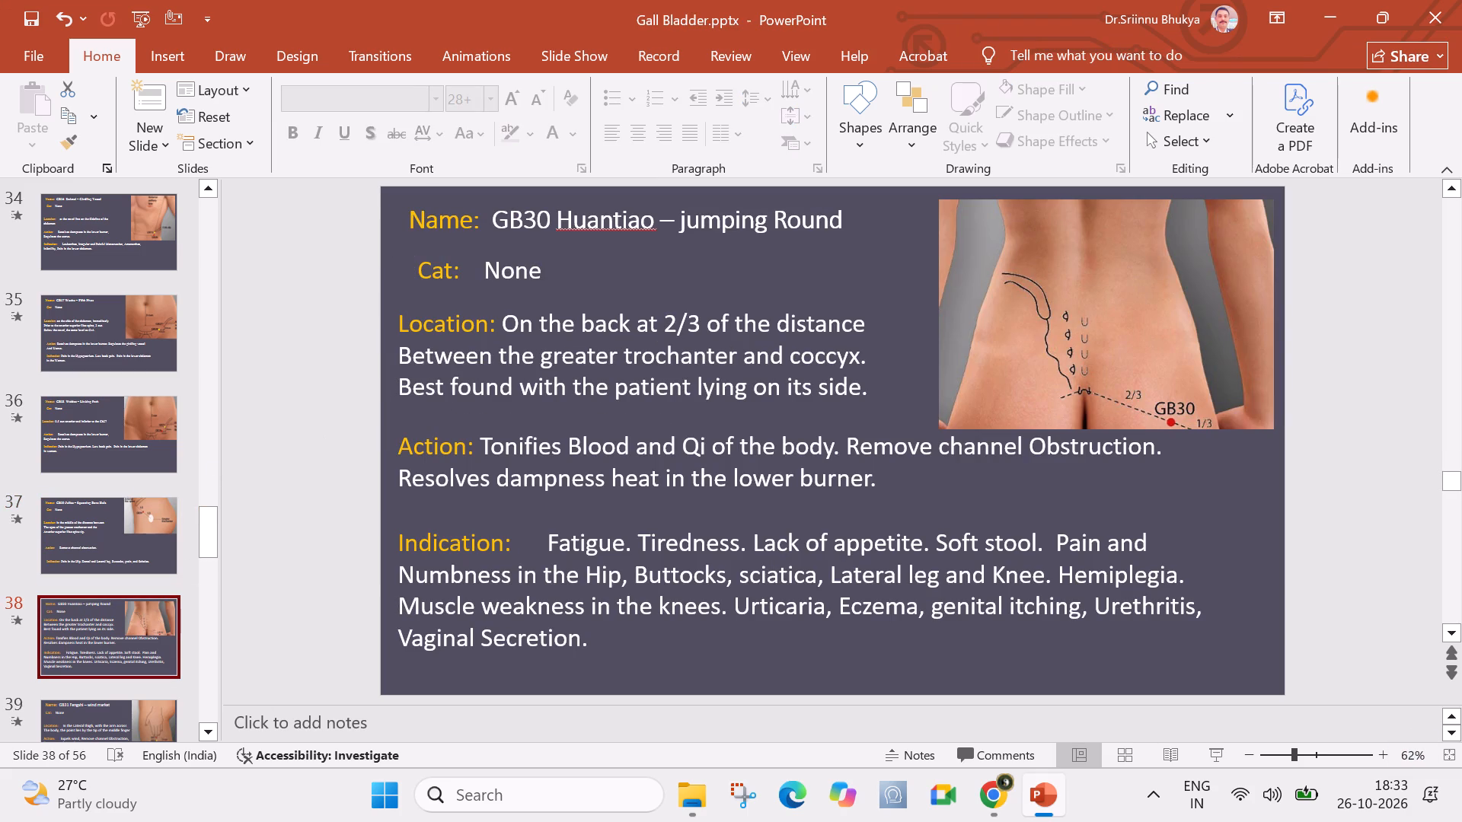
pyautogui.click(397, 214)
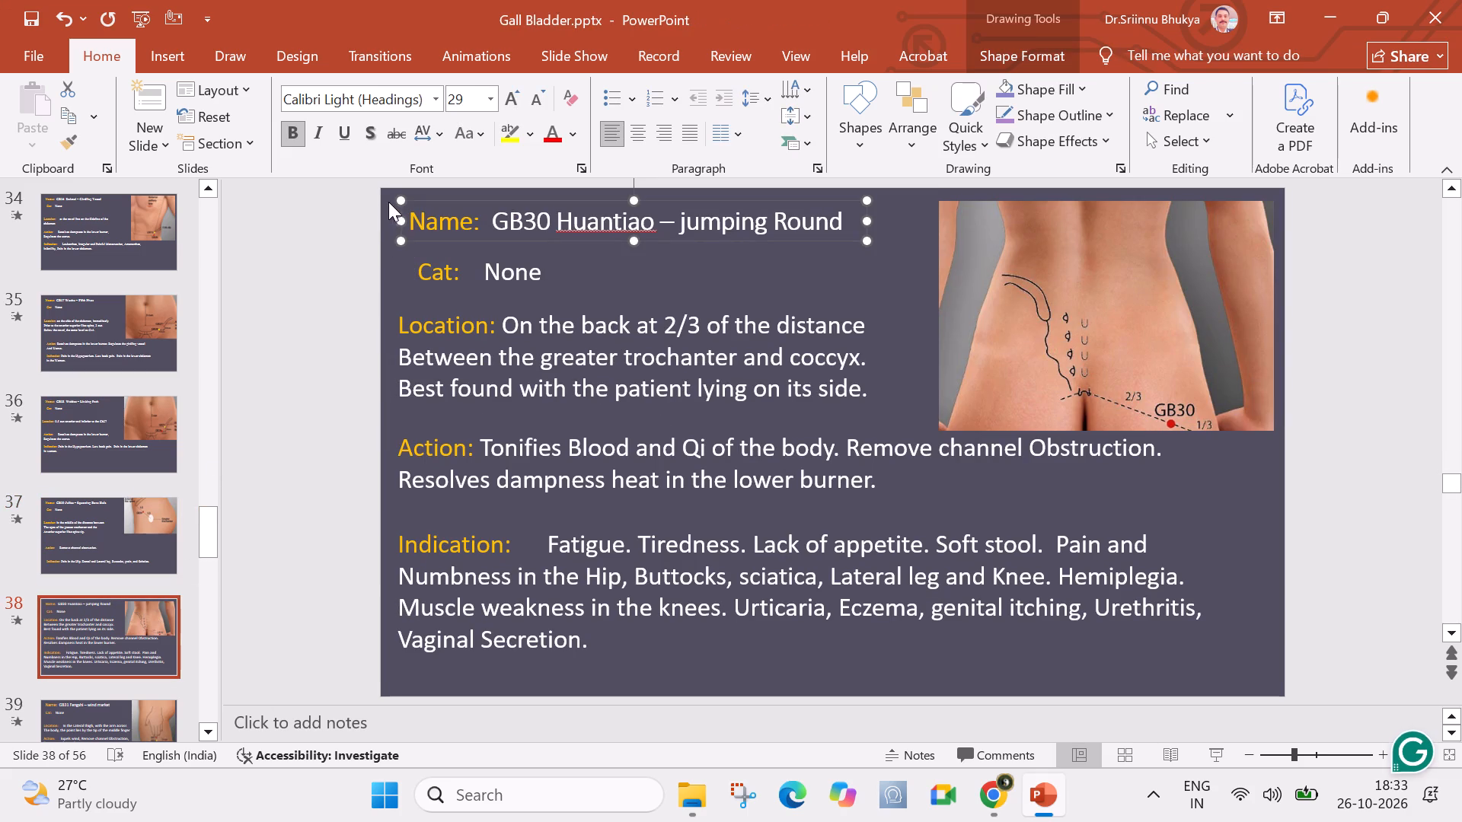
pyautogui.click(385, 193)
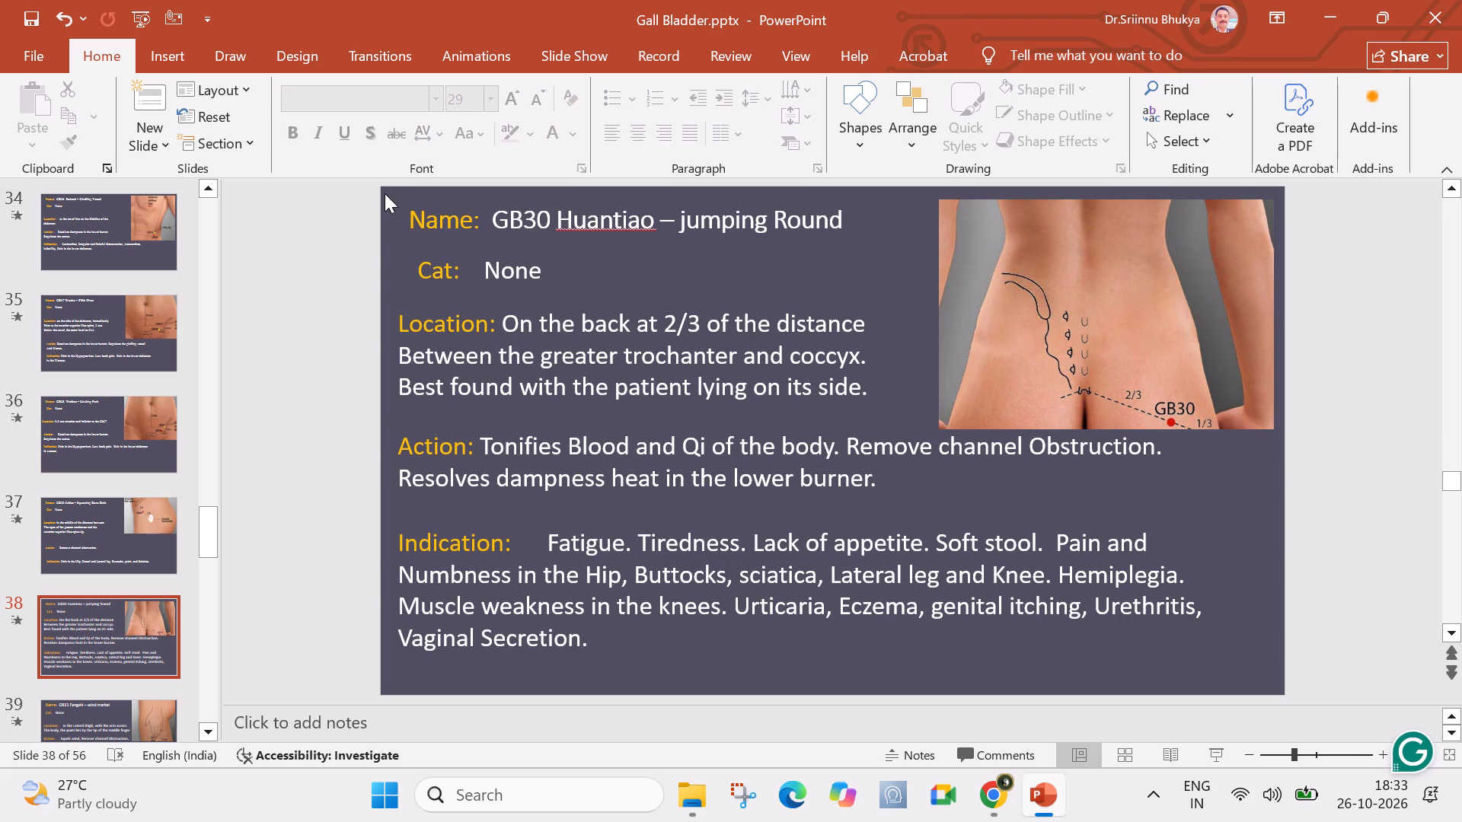
pyautogui.moveTo(385, 193); pyautogui.dragTo(1179, 486)
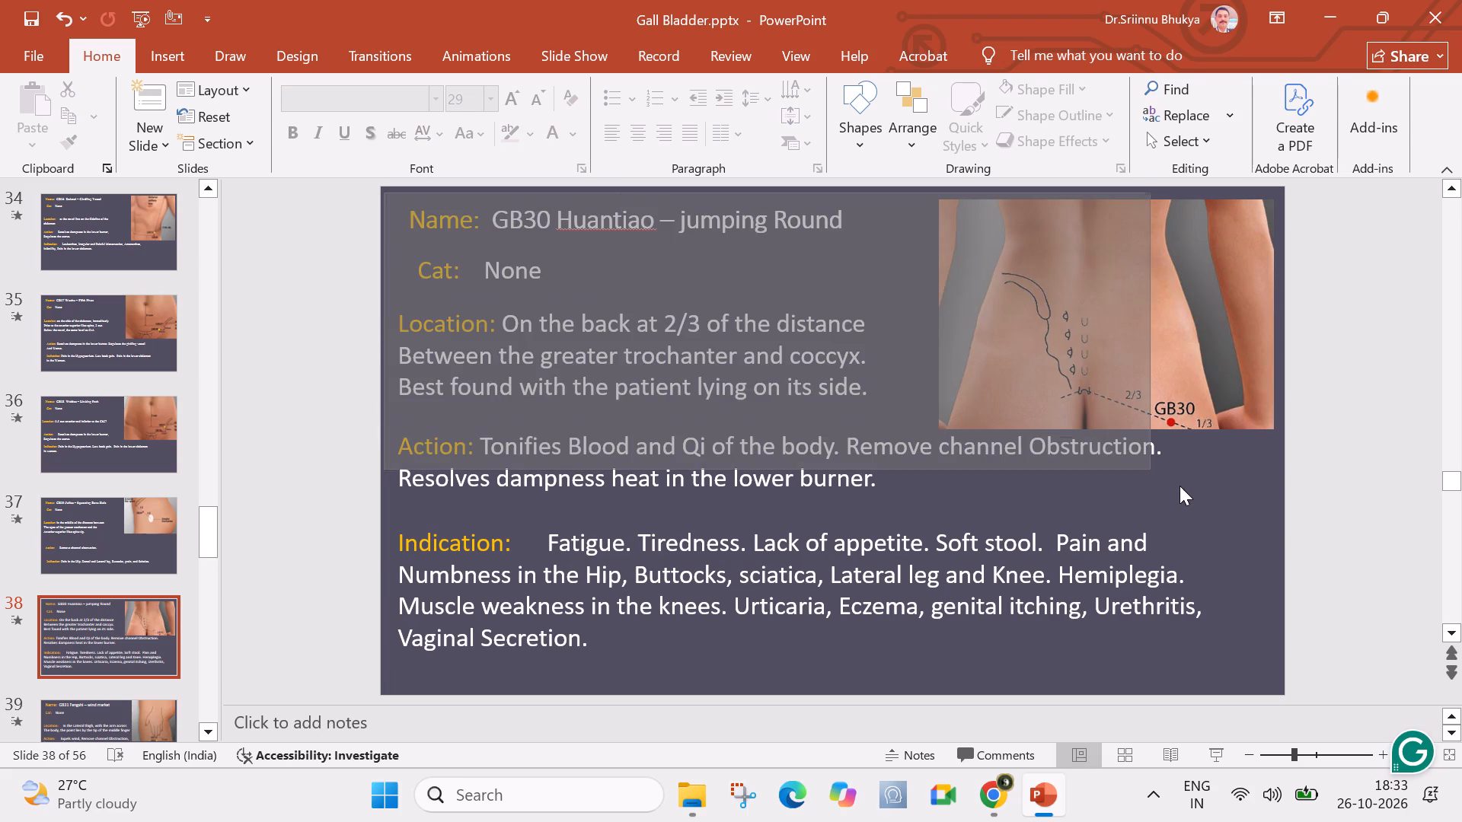
pyautogui.moveTo(1179, 486); pyautogui.dragTo(1275, 681)
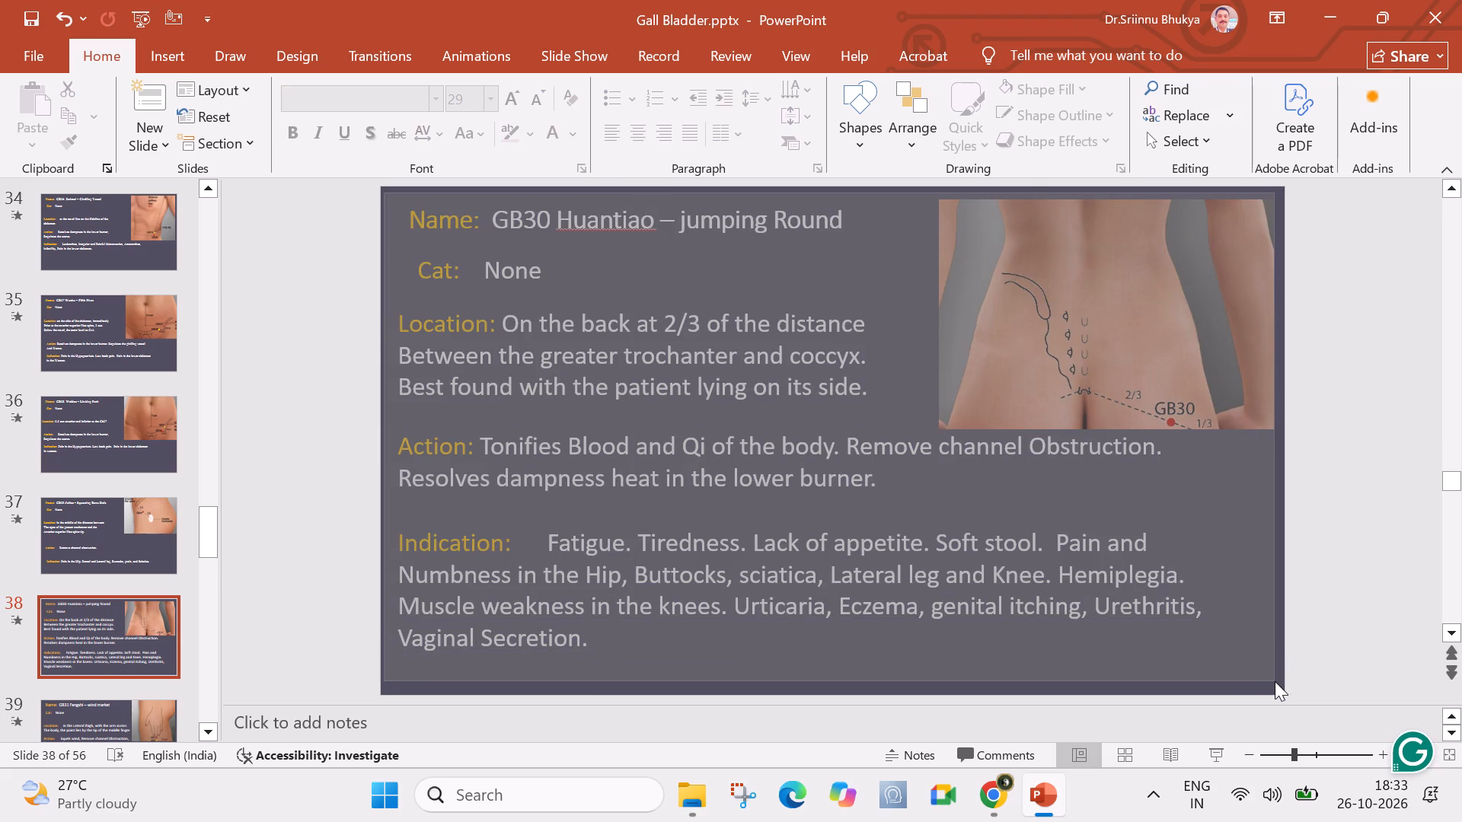
pyautogui.moveTo(1275, 681); pyautogui.dragTo(1275, 693)
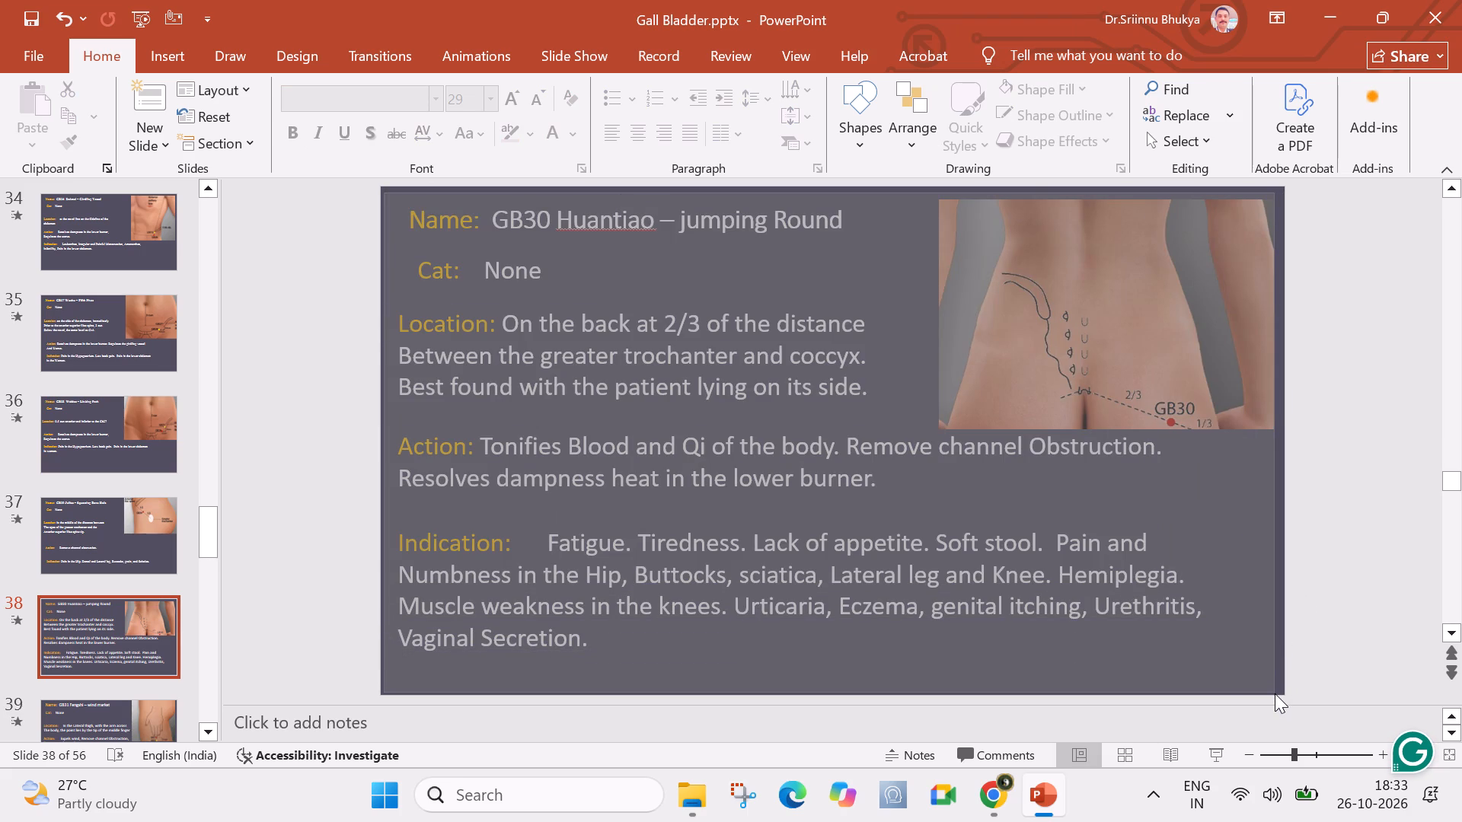
pyautogui.moveTo(1275, 693); pyautogui.dragTo(1288, 673)
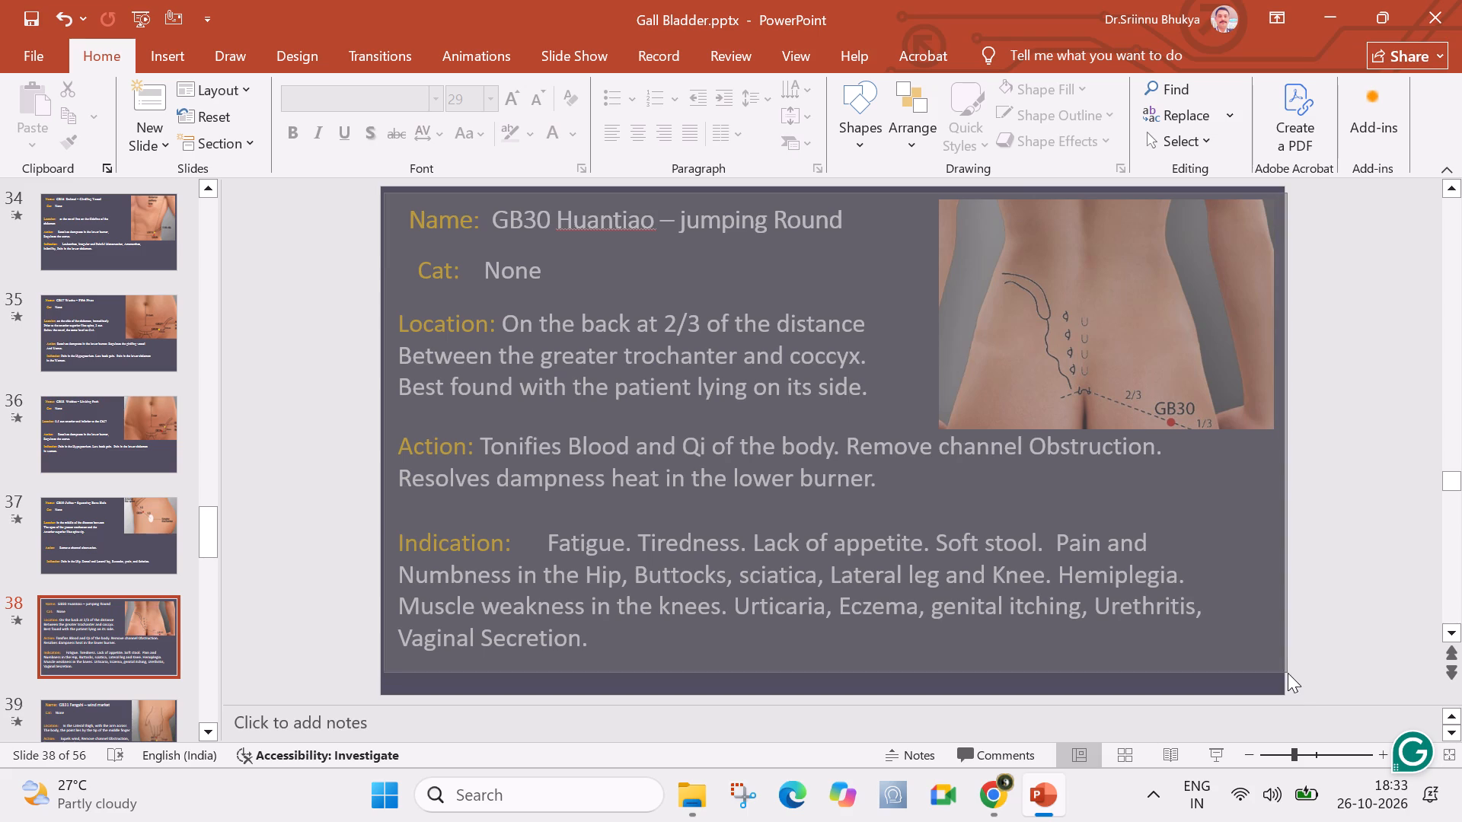
pyautogui.moveTo(1288, 673); pyautogui.dragTo(1285, 700)
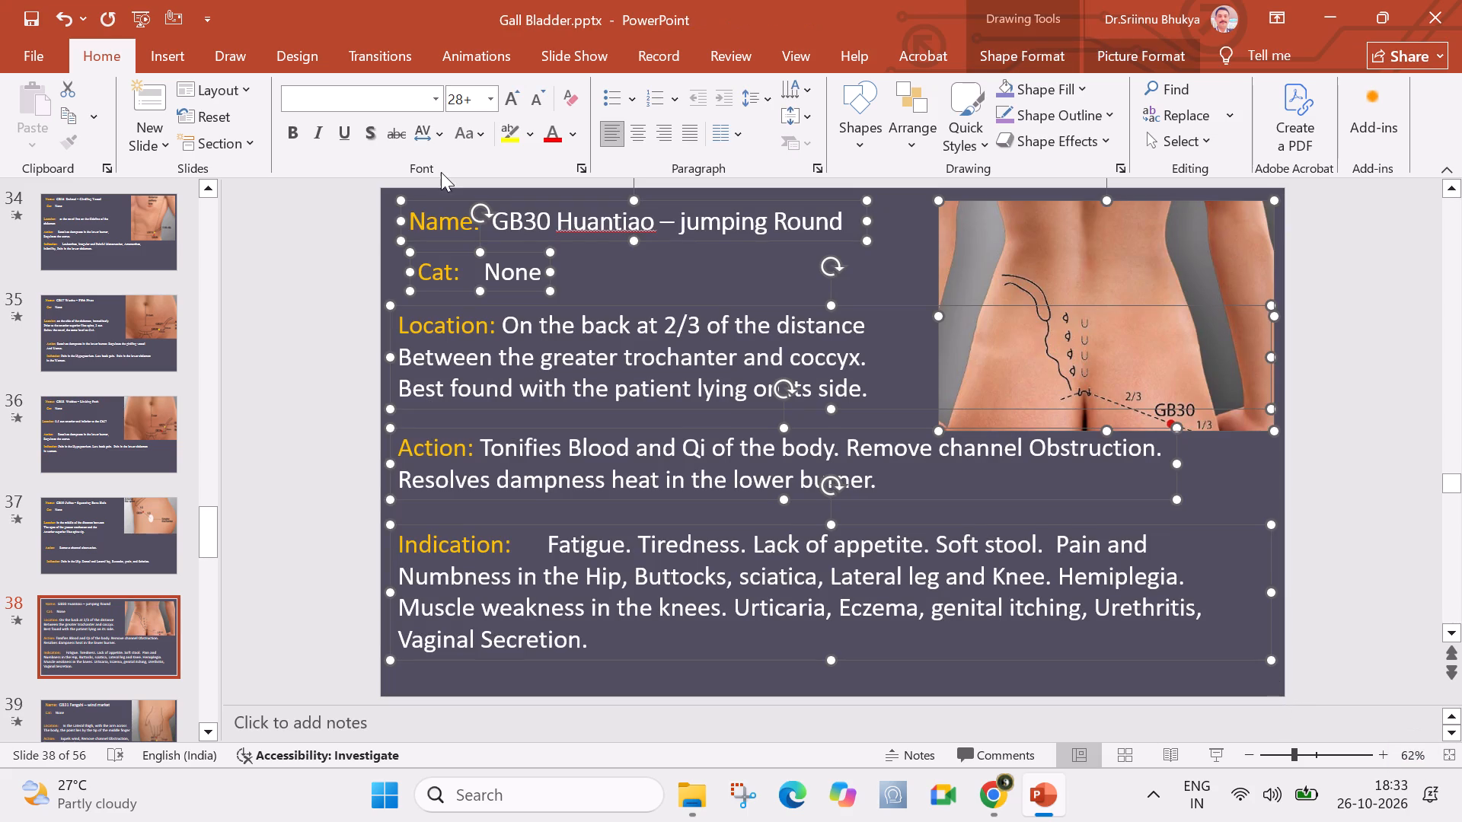
pyautogui.click(434, 90)
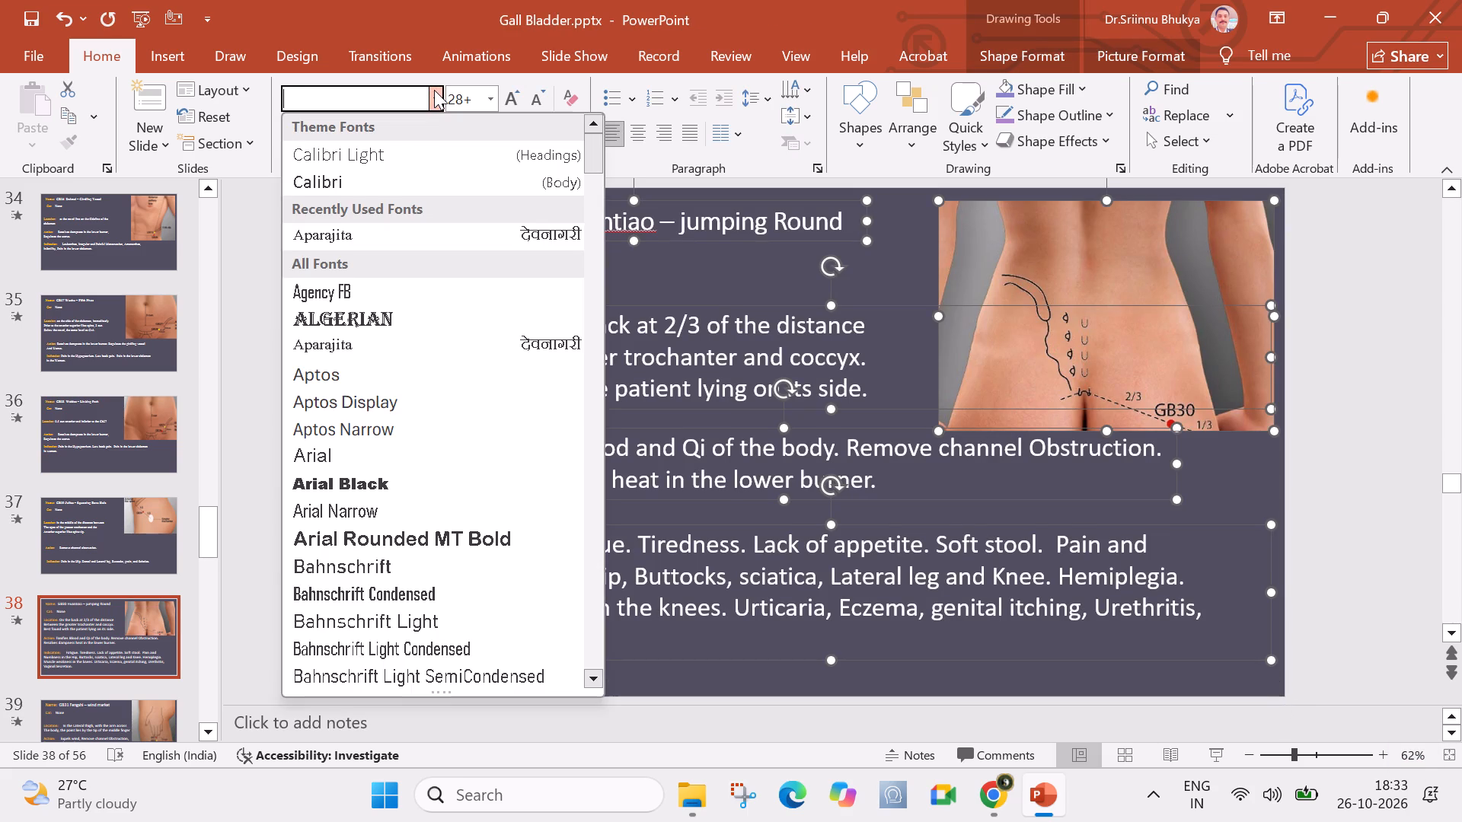
pyautogui.click(344, 241)
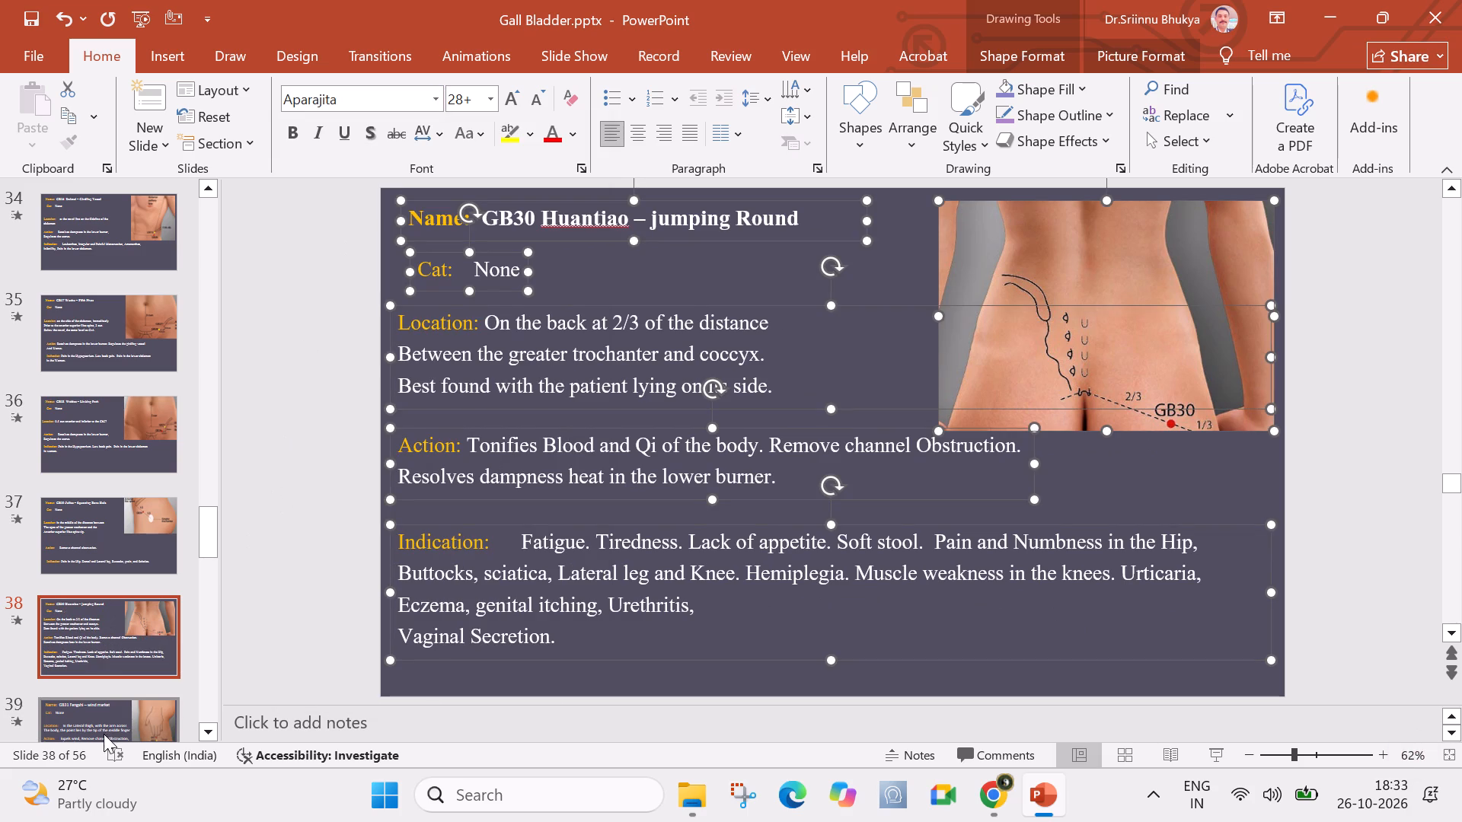
# Go to the GB31 Fengshi slide.
pyautogui.click(107, 715)
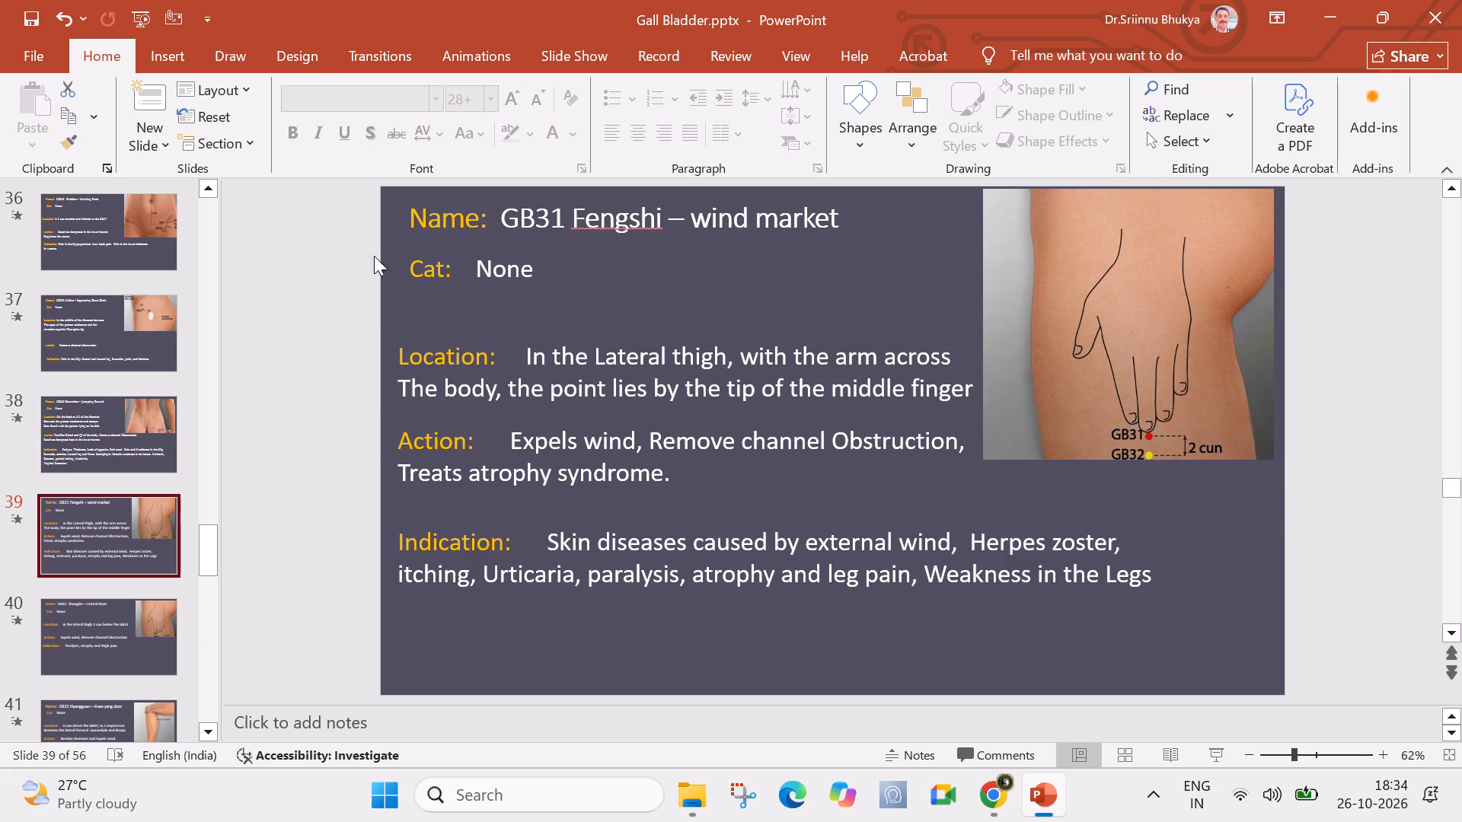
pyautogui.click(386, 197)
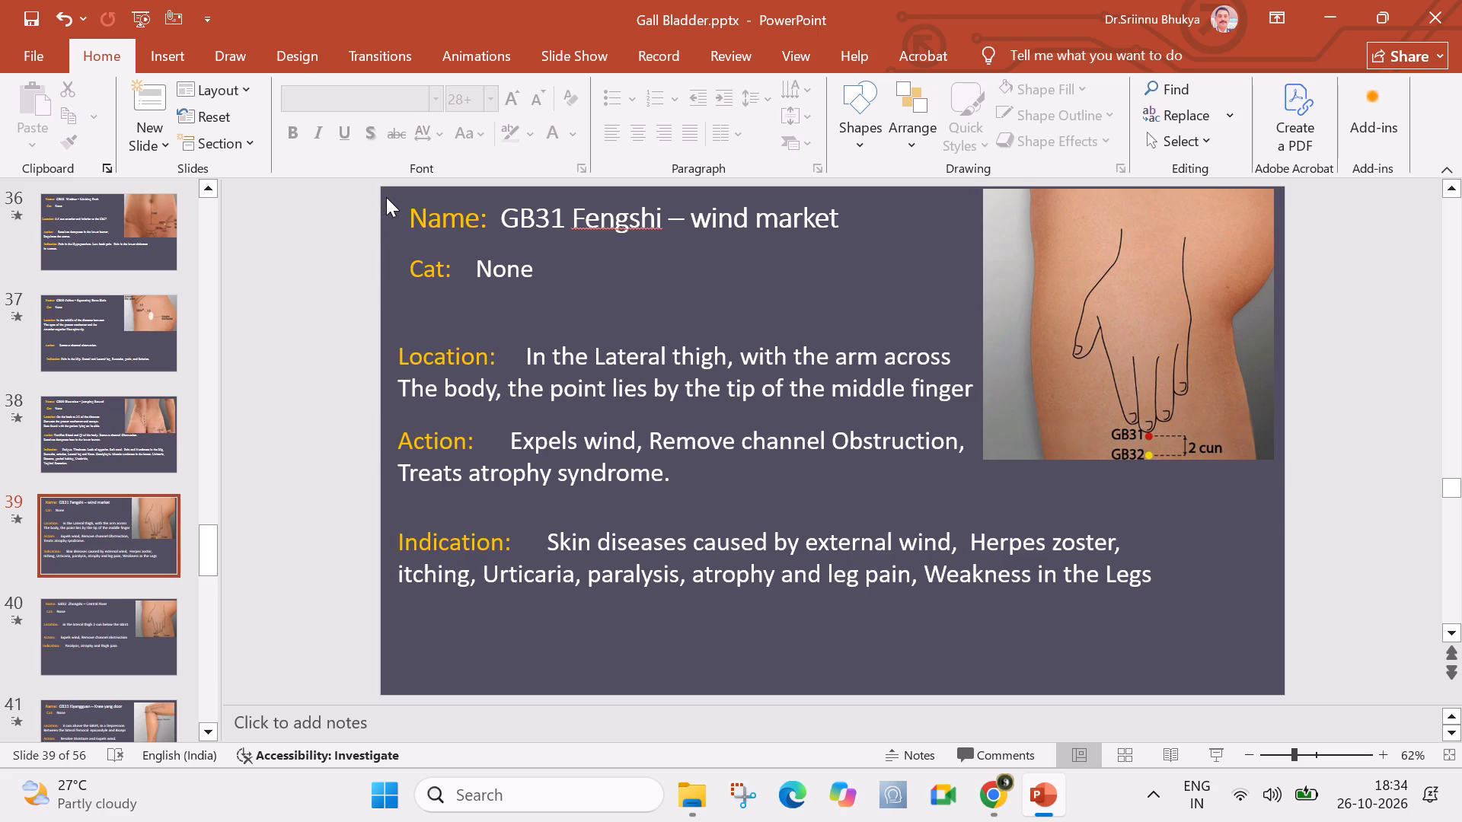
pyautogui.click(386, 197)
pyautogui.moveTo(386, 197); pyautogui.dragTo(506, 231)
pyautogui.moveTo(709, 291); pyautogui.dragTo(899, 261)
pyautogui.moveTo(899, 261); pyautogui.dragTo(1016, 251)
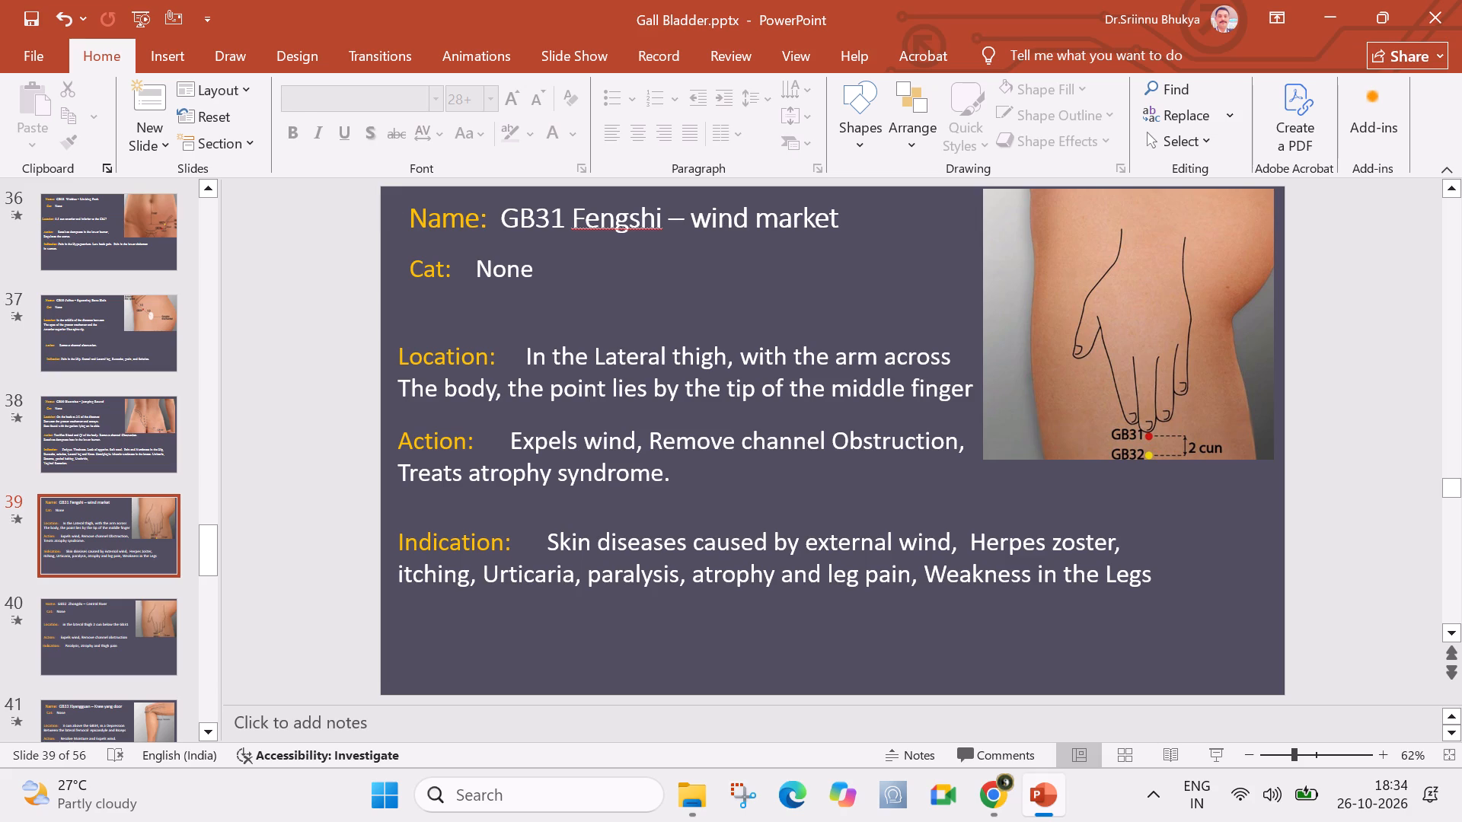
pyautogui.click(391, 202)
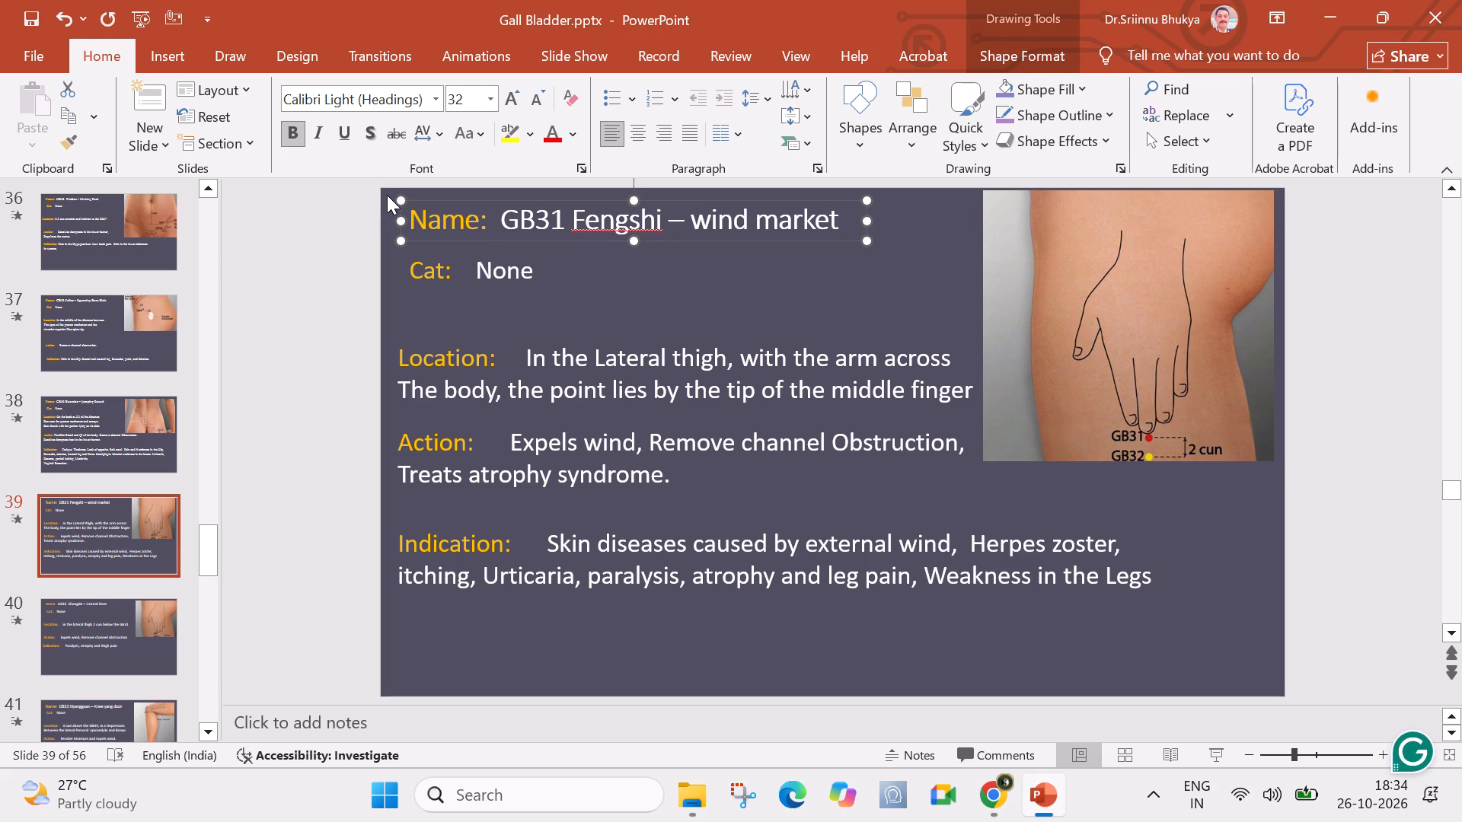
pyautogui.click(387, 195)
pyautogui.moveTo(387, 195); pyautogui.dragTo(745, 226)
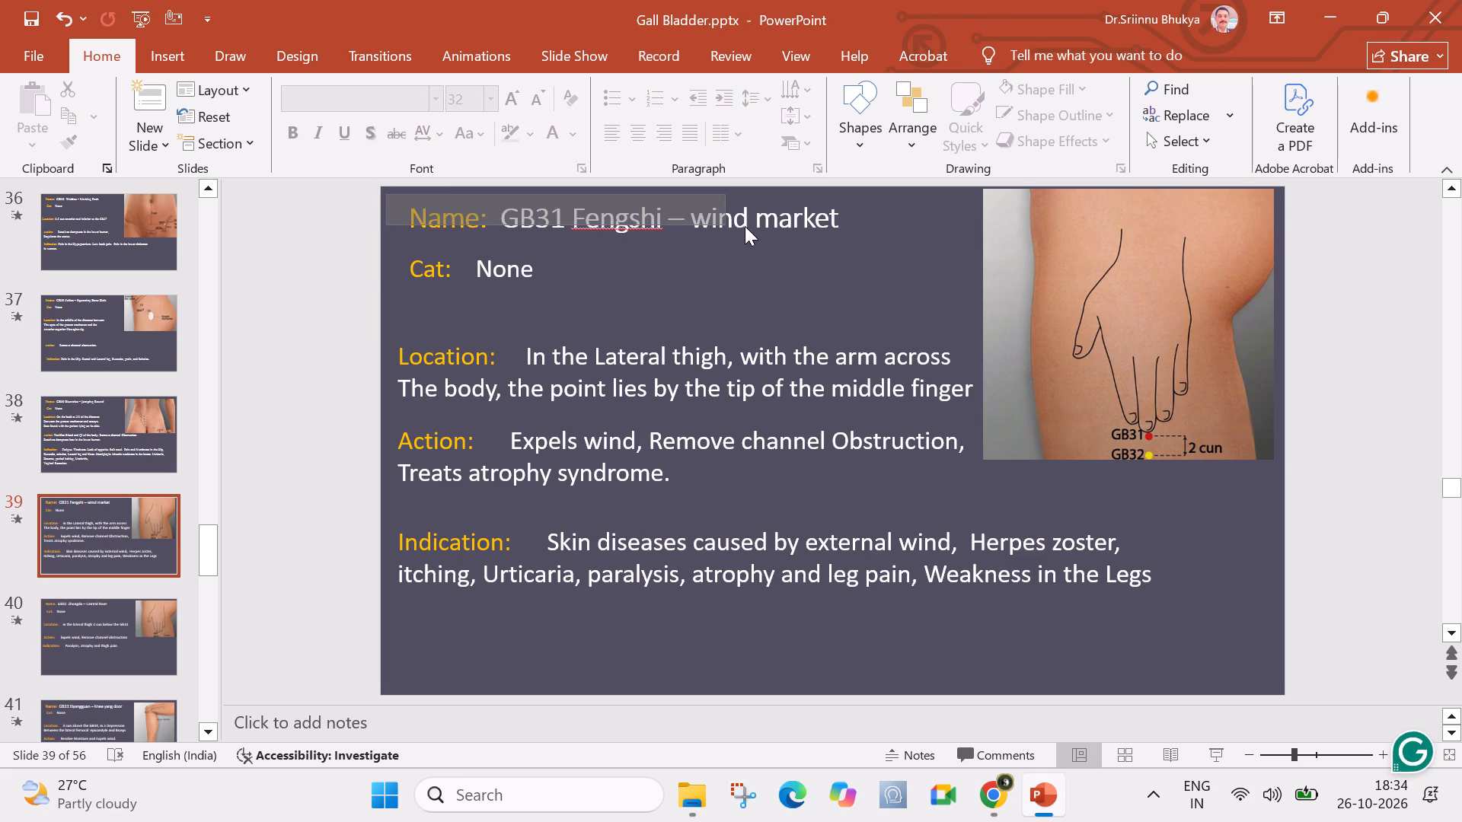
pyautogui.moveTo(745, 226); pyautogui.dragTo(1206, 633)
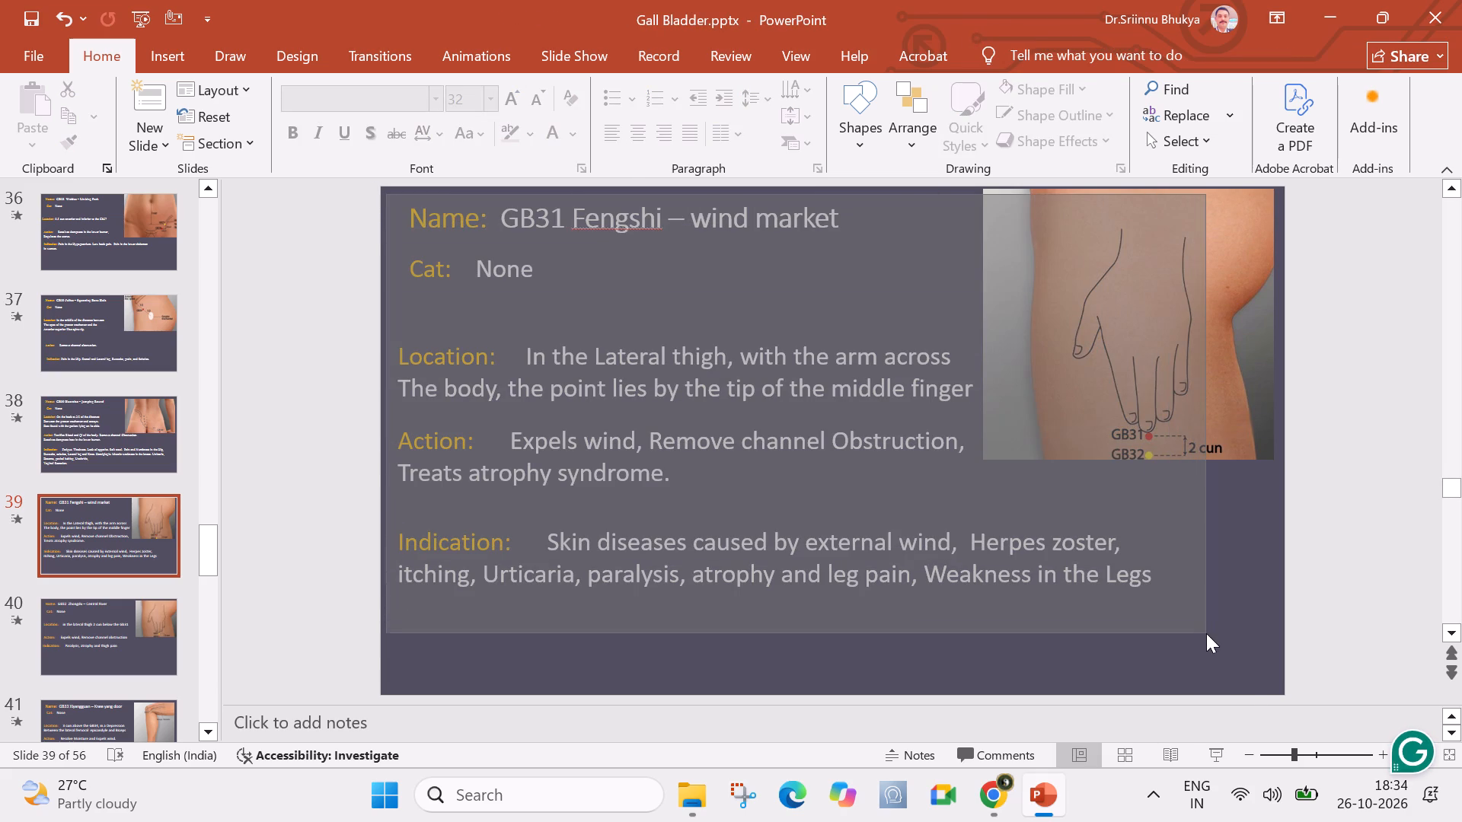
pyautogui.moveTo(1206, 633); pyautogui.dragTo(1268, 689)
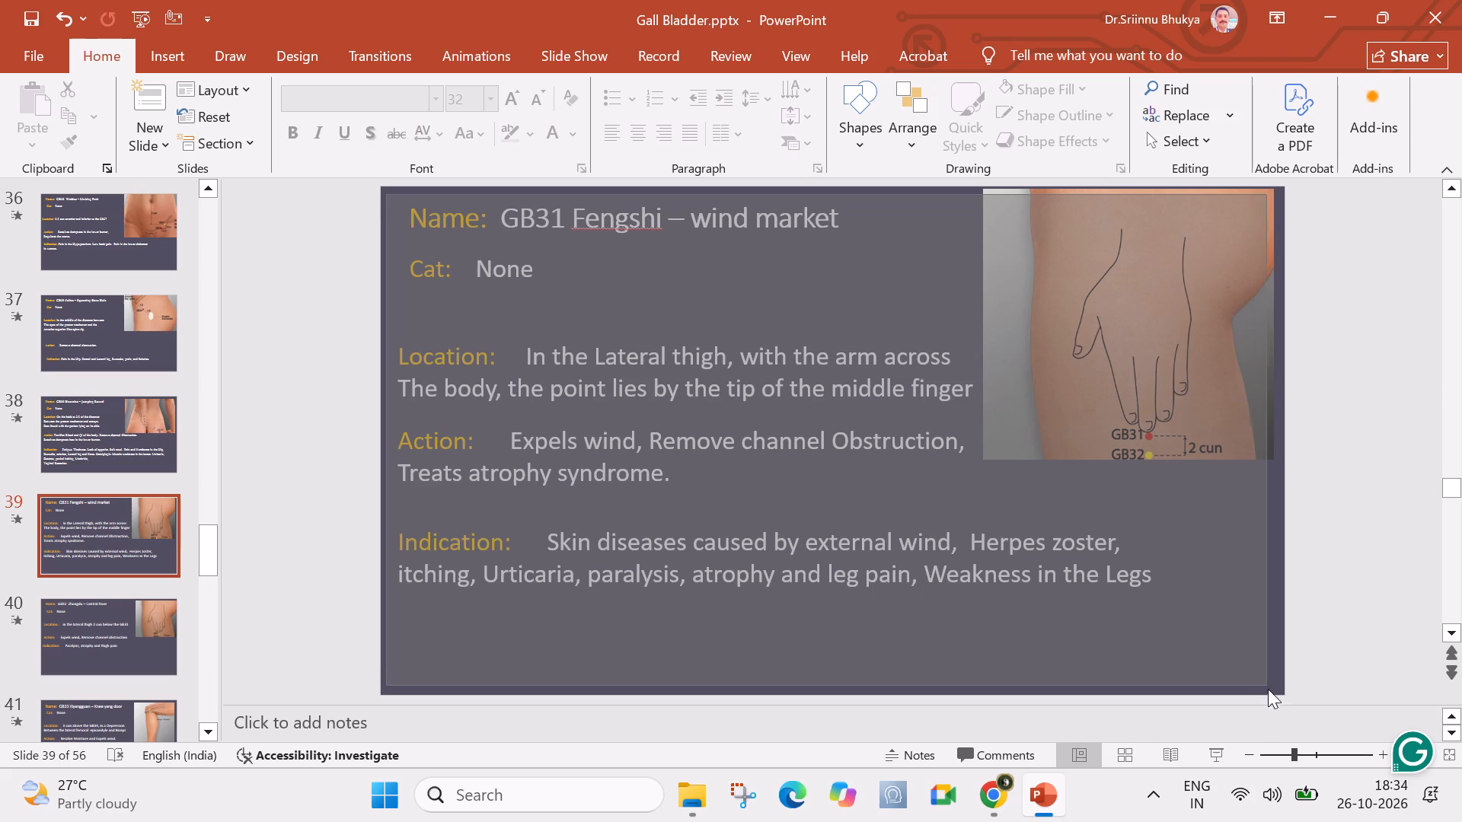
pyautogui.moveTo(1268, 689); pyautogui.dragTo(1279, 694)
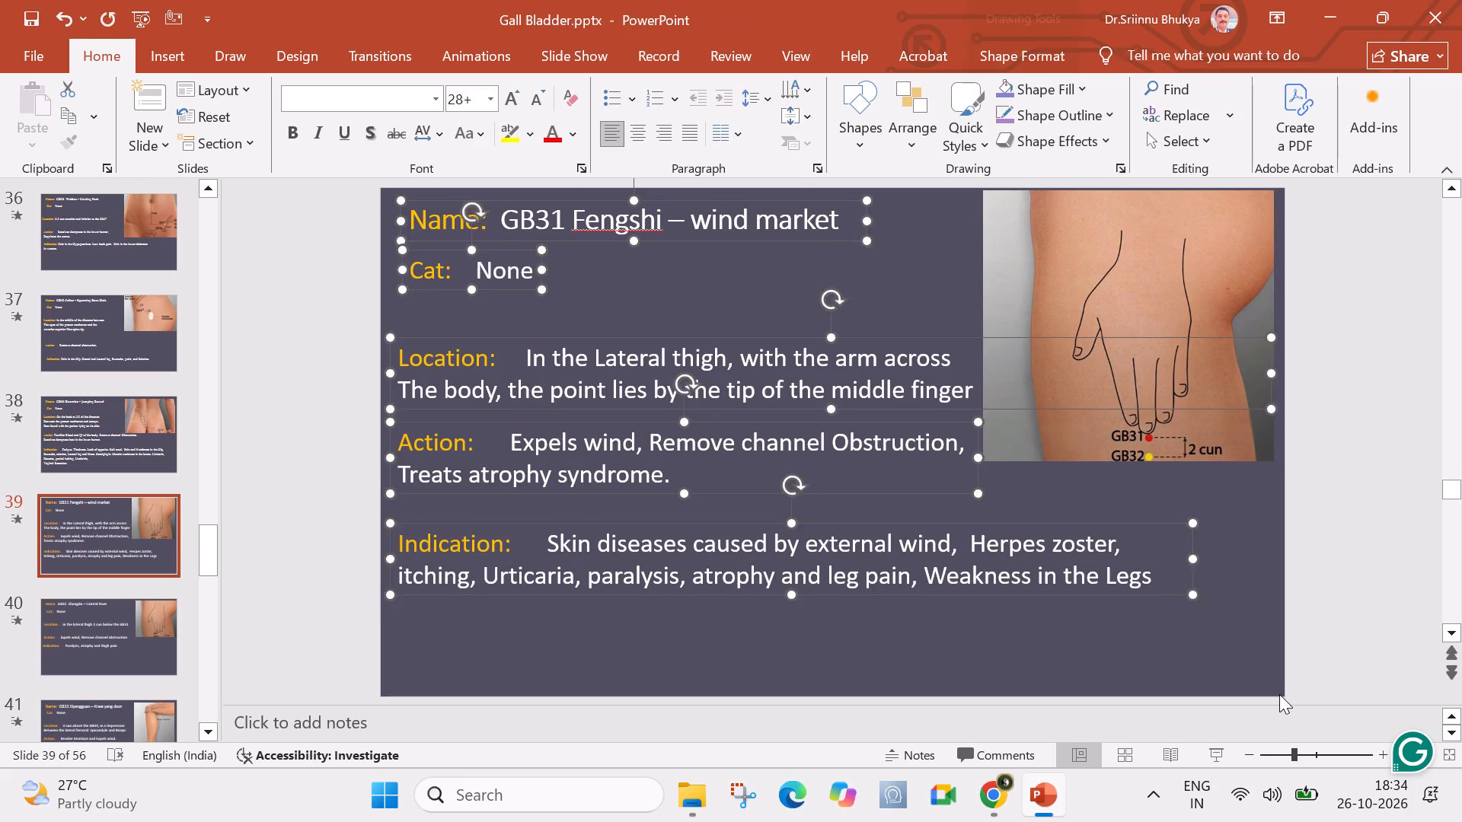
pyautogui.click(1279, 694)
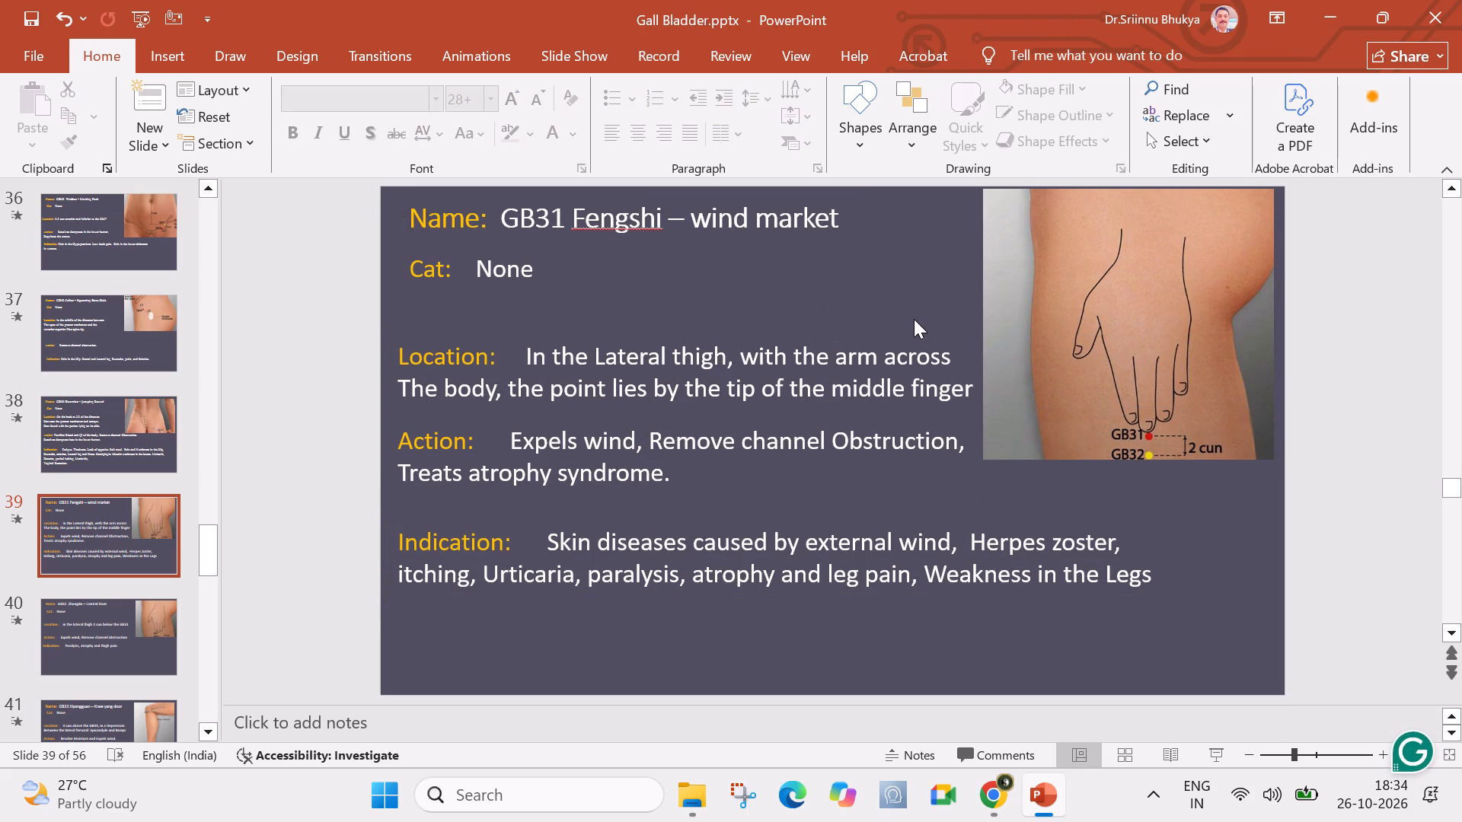
# On the GB31 Fengshi slide, change the font of all five text boxes, from Name to Indication, to Aparajita.
pyautogui.click(384, 200)
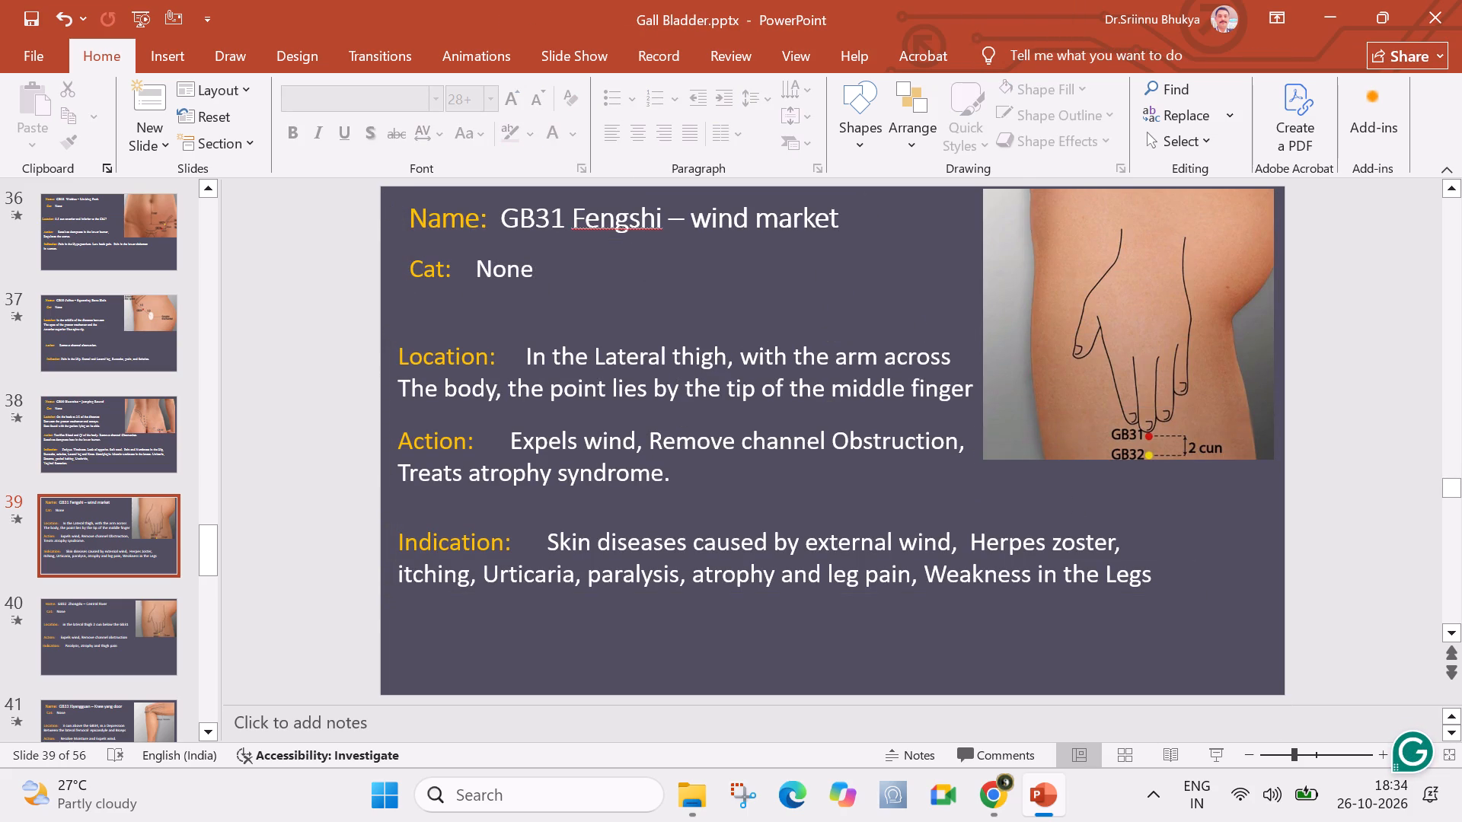
pyautogui.click(394, 203)
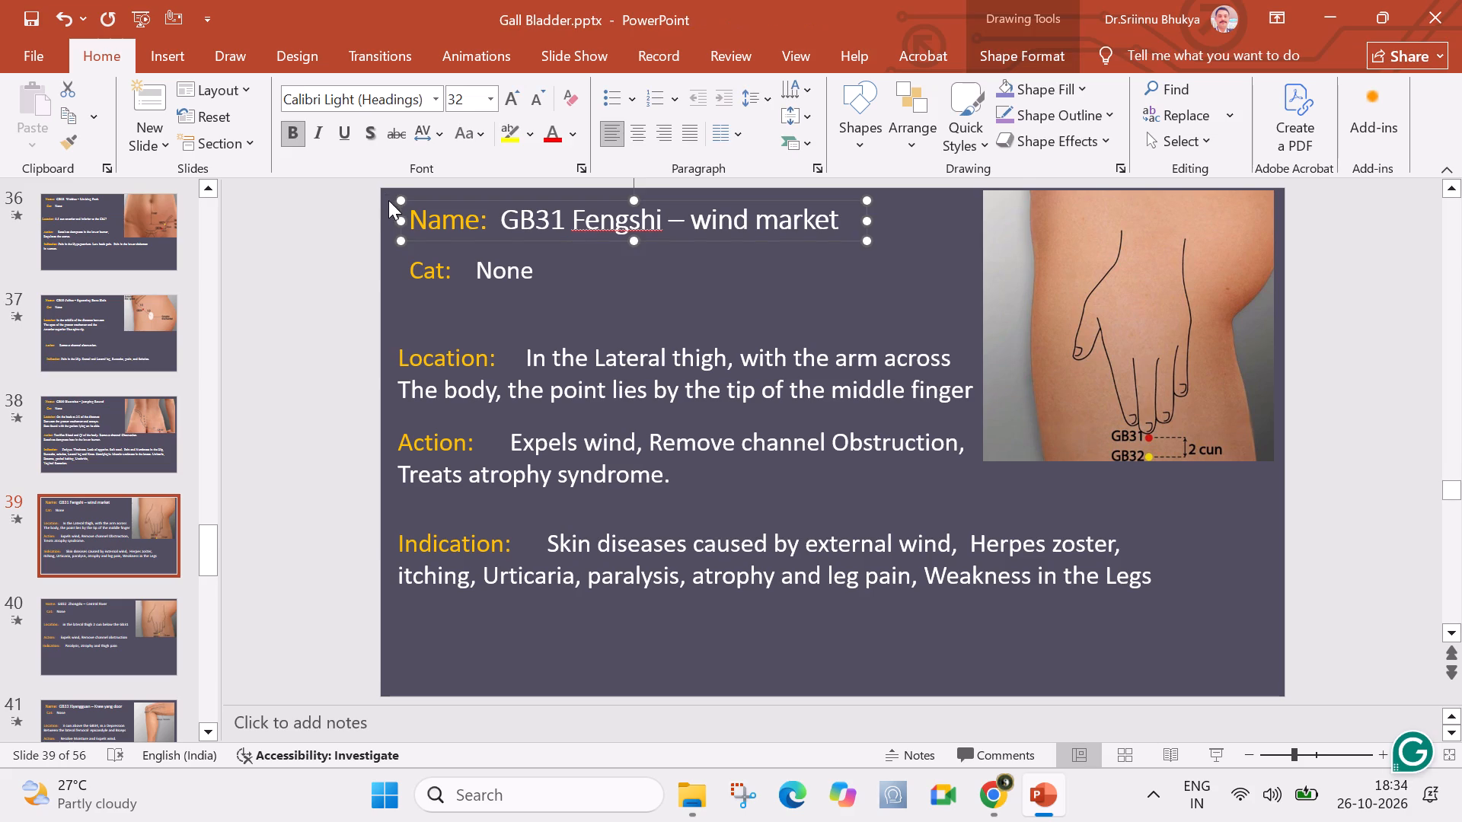
pyautogui.click(386, 193)
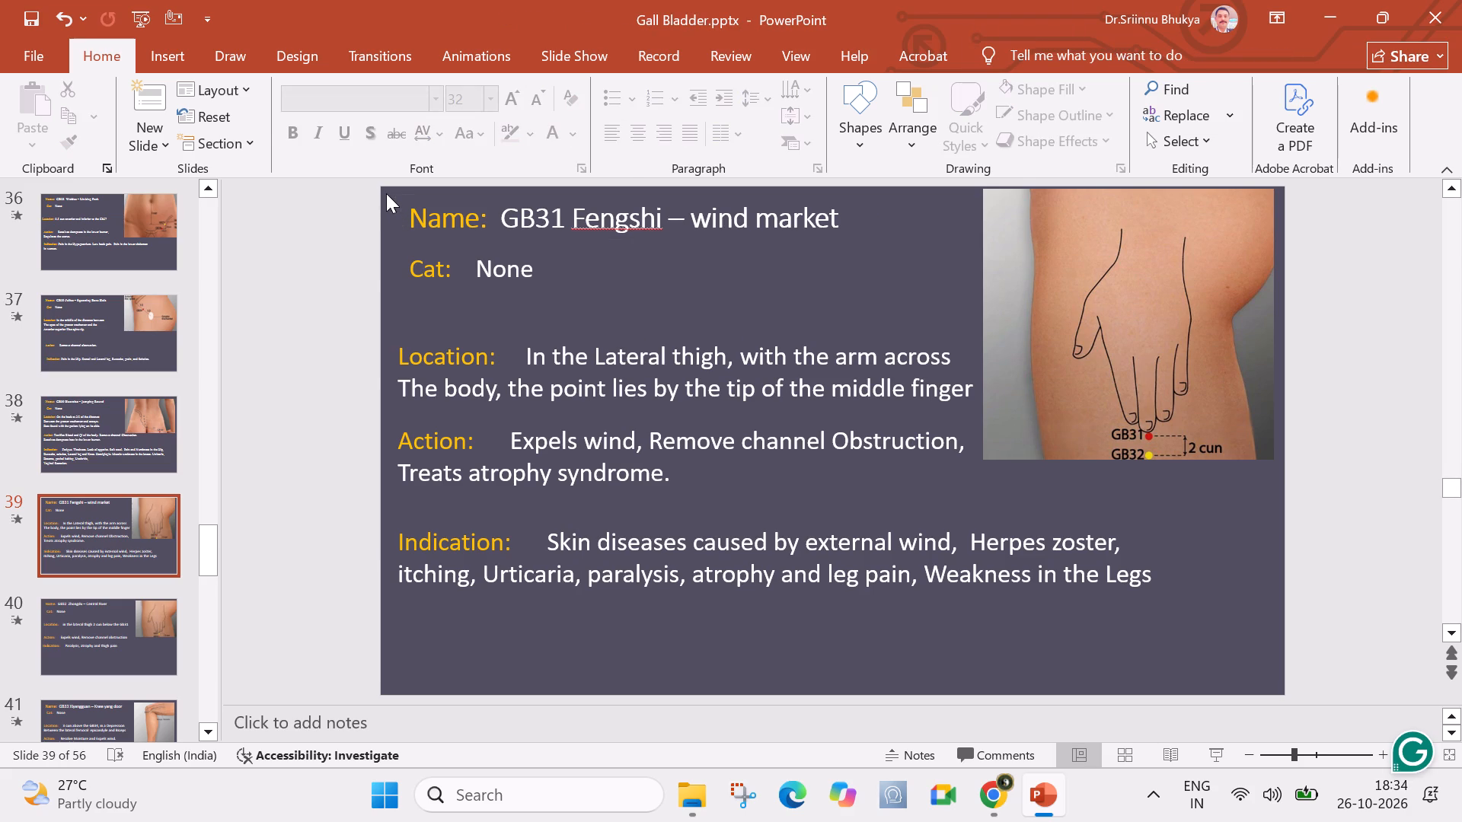
pyautogui.moveTo(759, 213); pyautogui.dragTo(1141, 404)
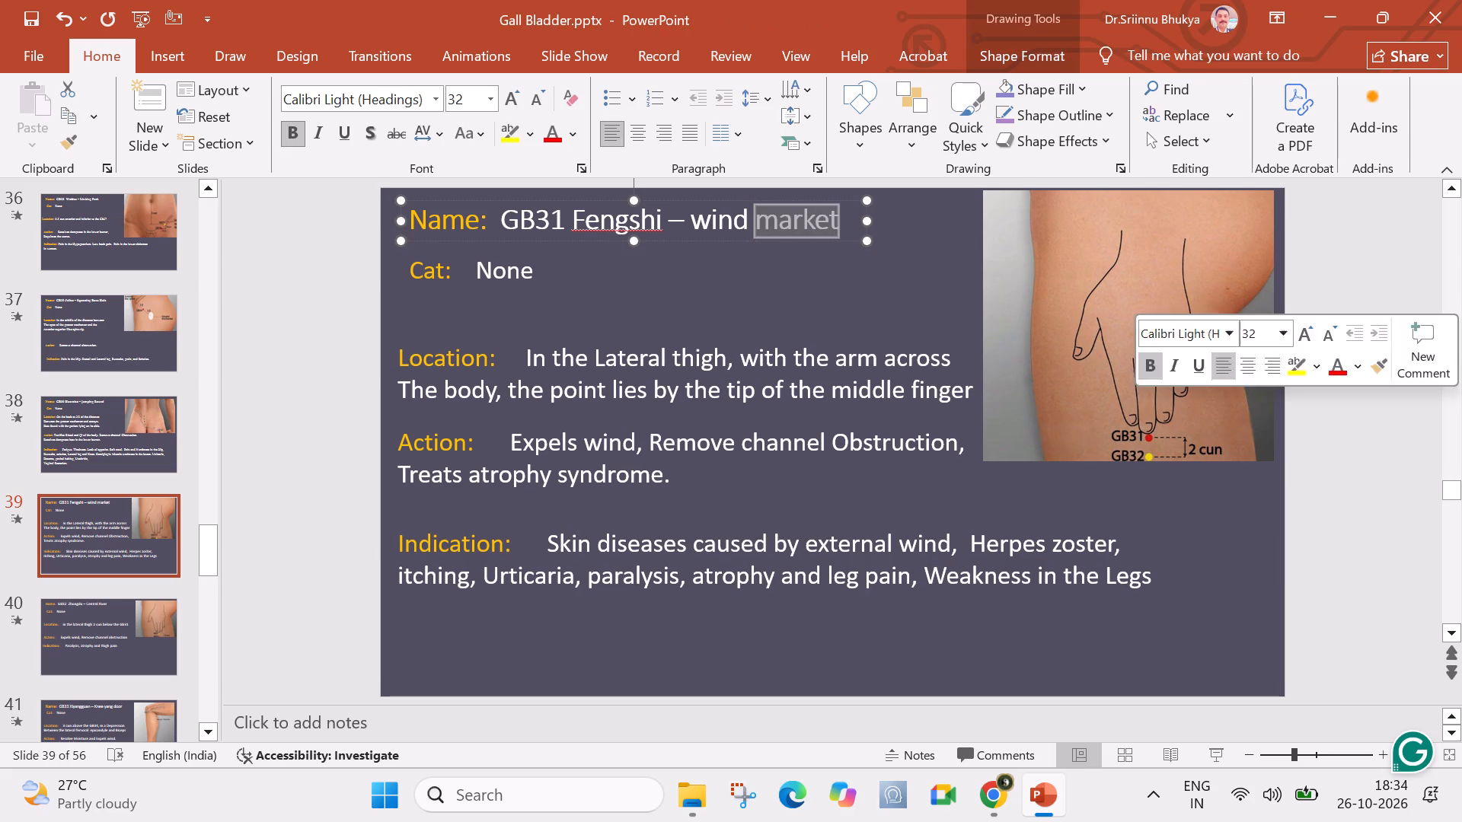
pyautogui.click(915, 295)
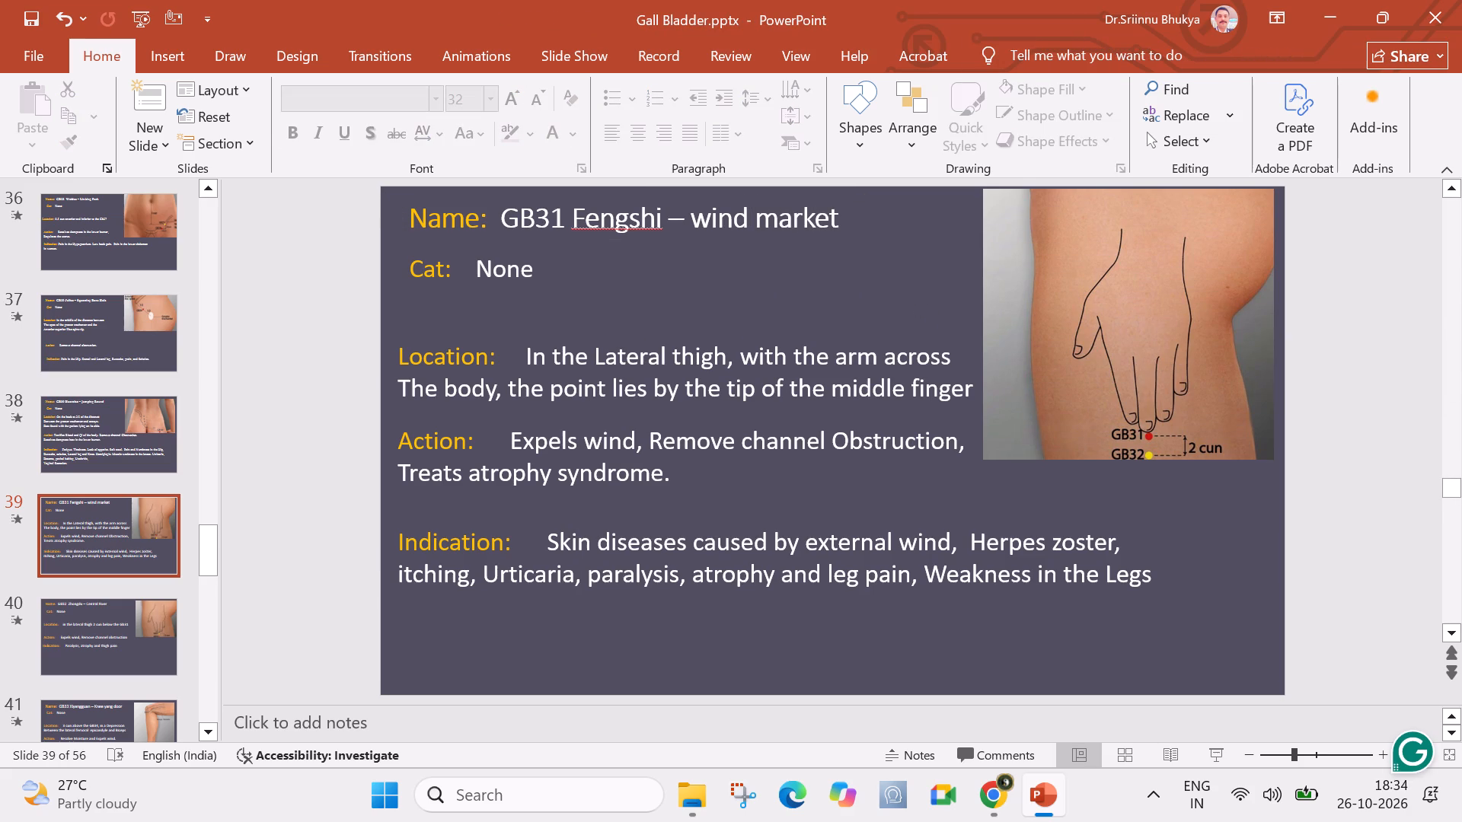
pyautogui.click(388, 193)
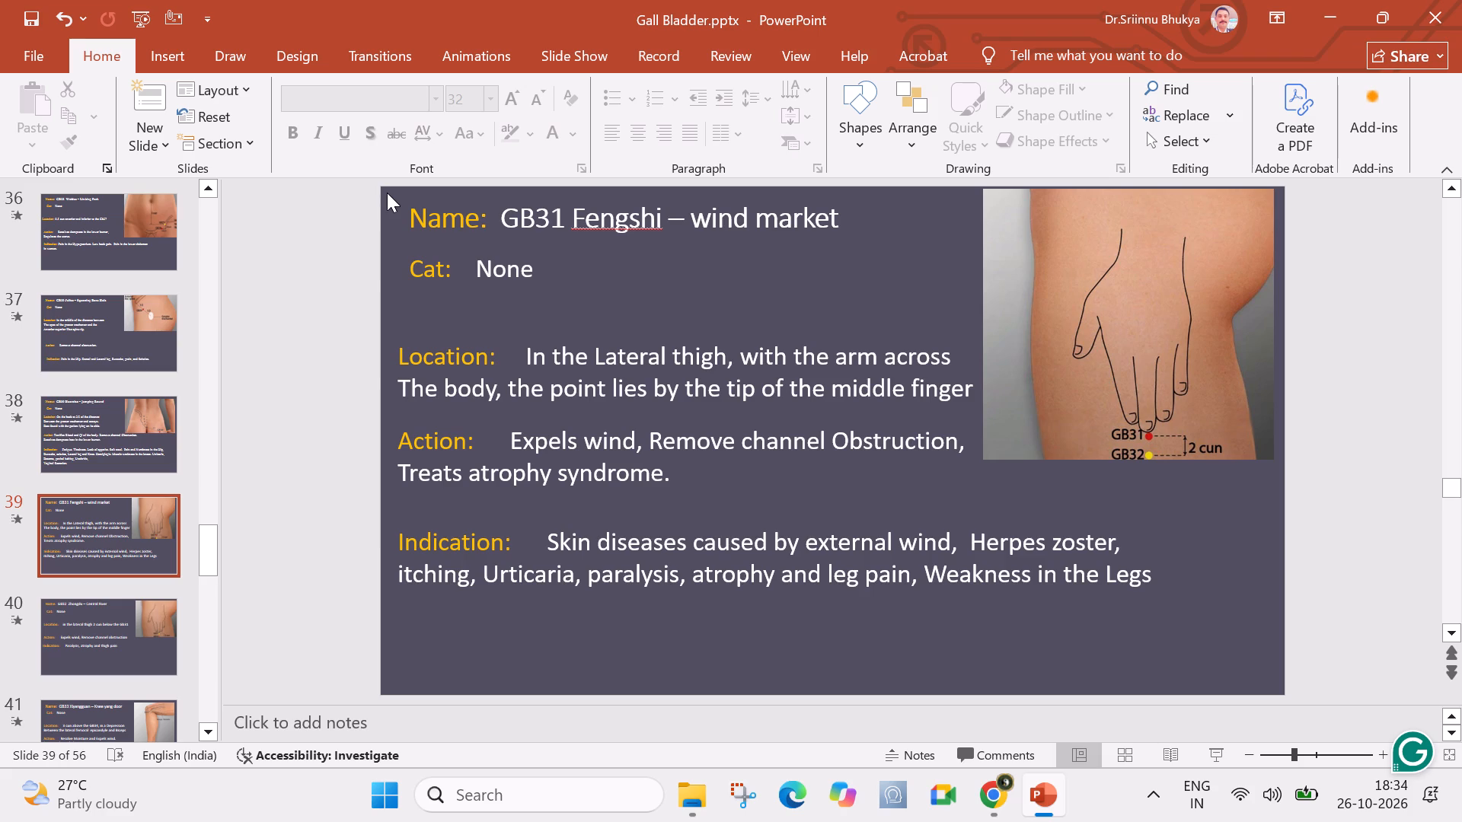
pyautogui.click(382, 188)
pyautogui.moveTo(382, 188); pyautogui.dragTo(1231, 613)
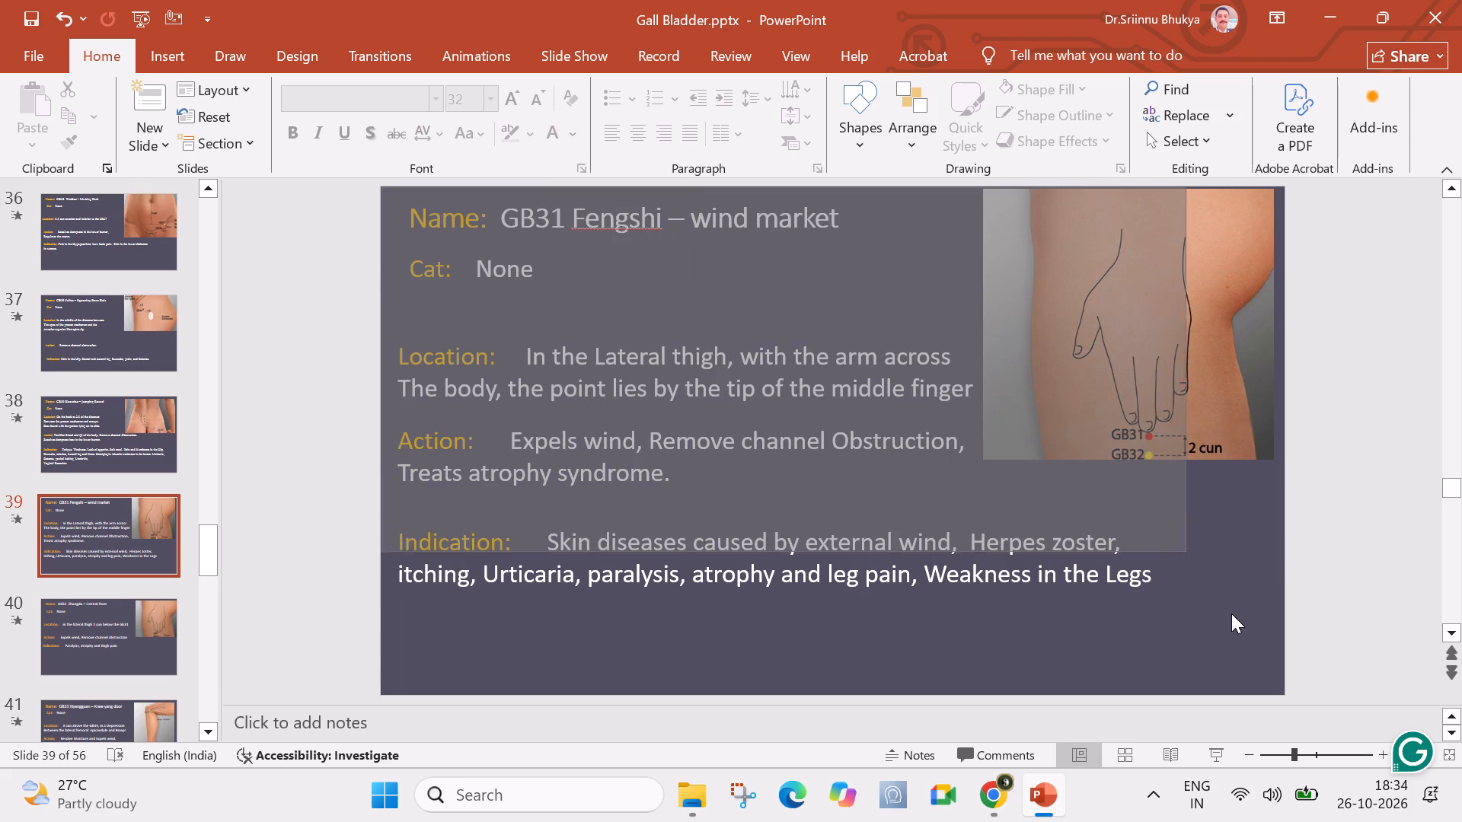
pyautogui.moveTo(1231, 613); pyautogui.dragTo(1285, 712)
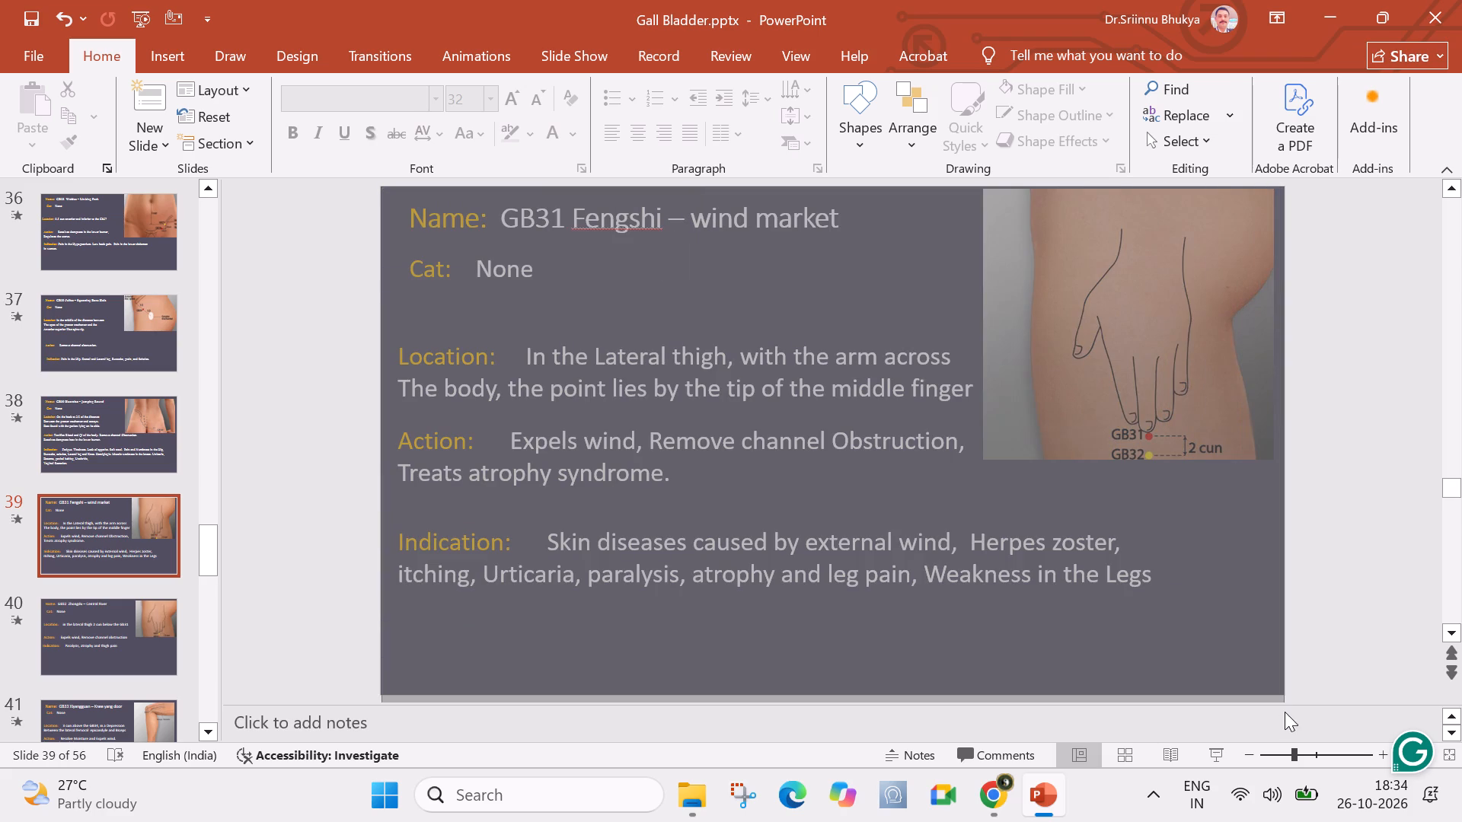
pyautogui.moveTo(1285, 712); pyautogui.dragTo(1285, 687)
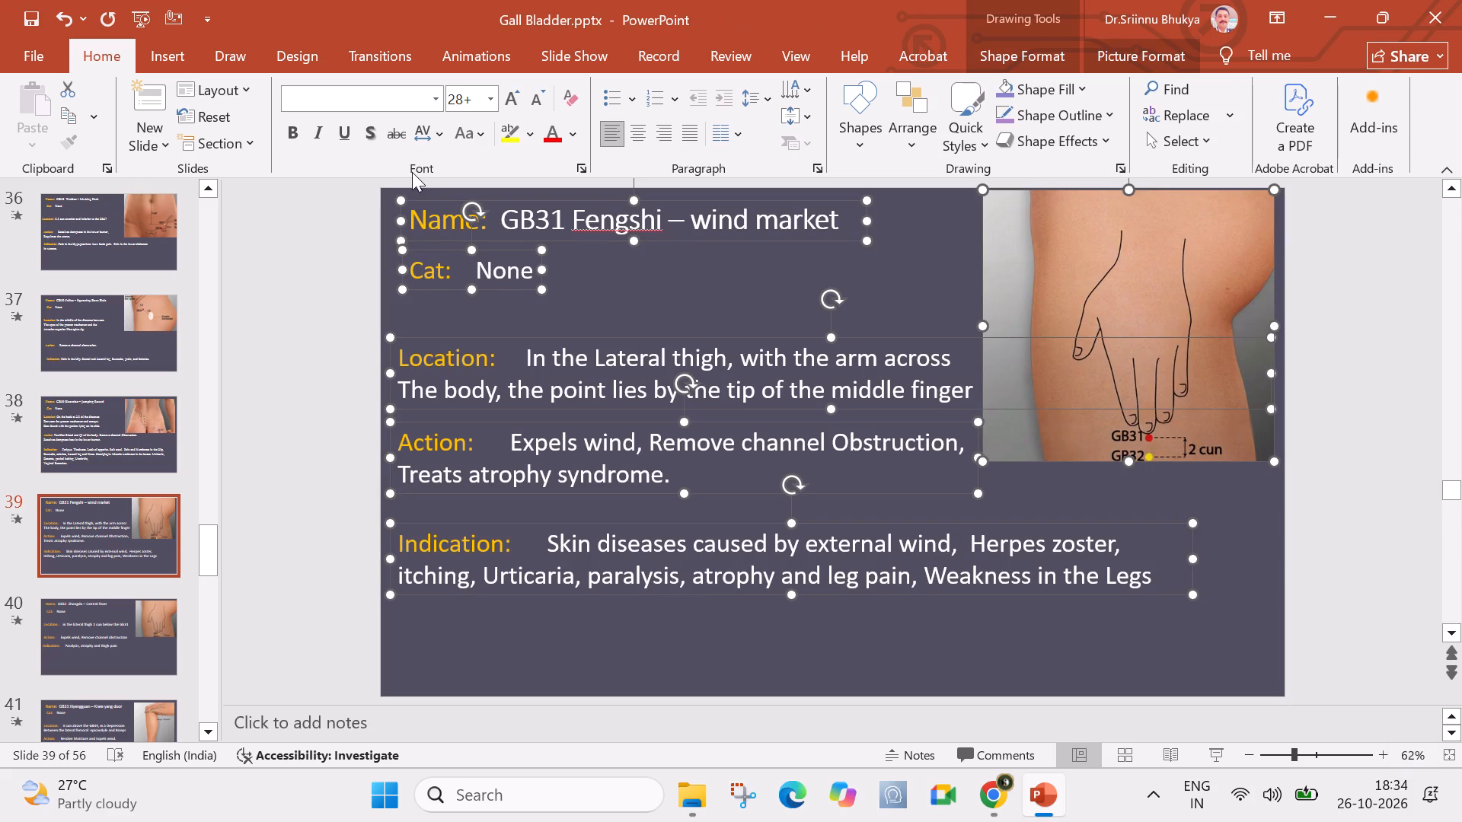
pyautogui.click(435, 97)
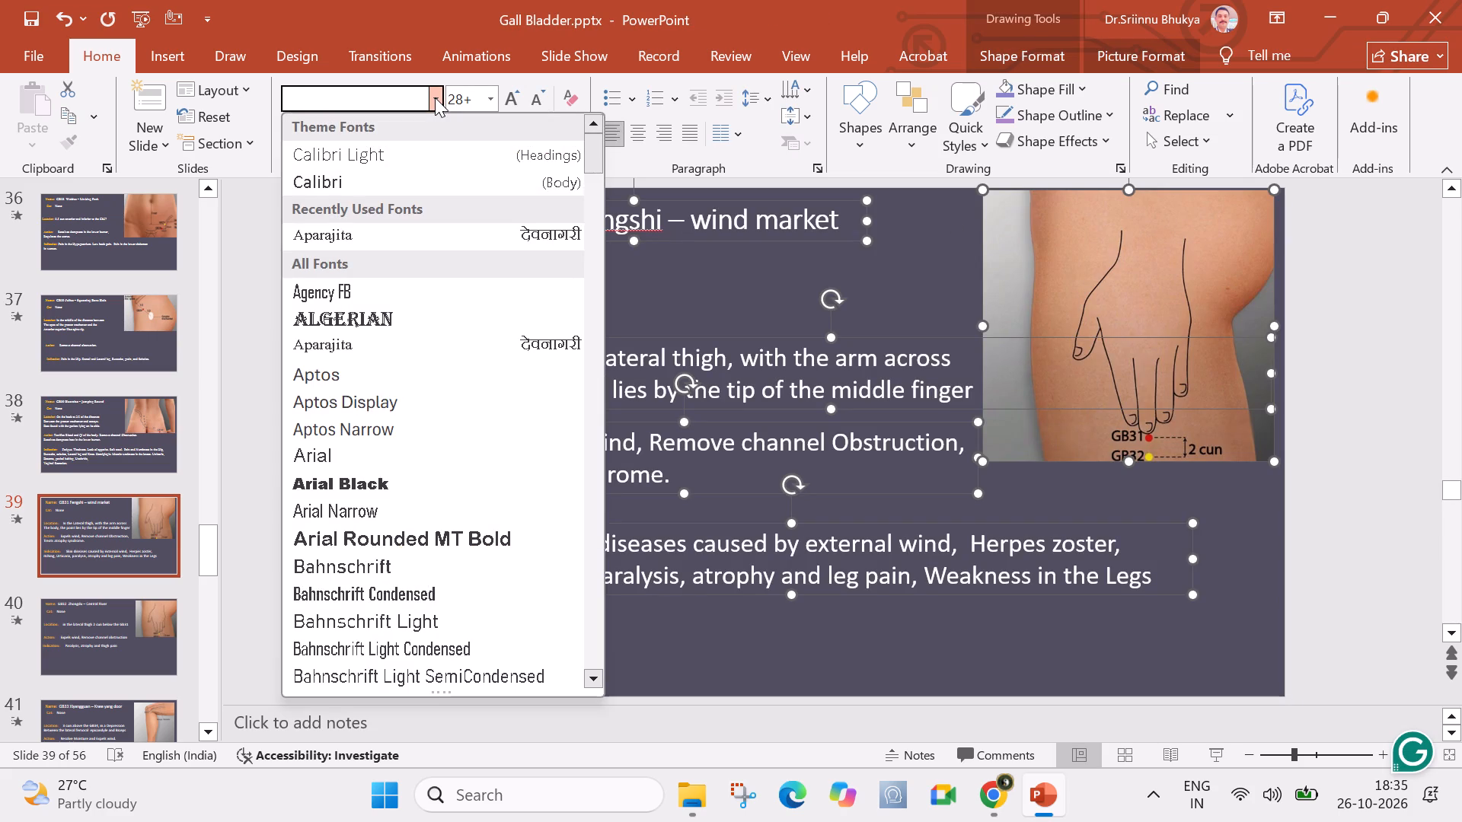
pyautogui.click(378, 231)
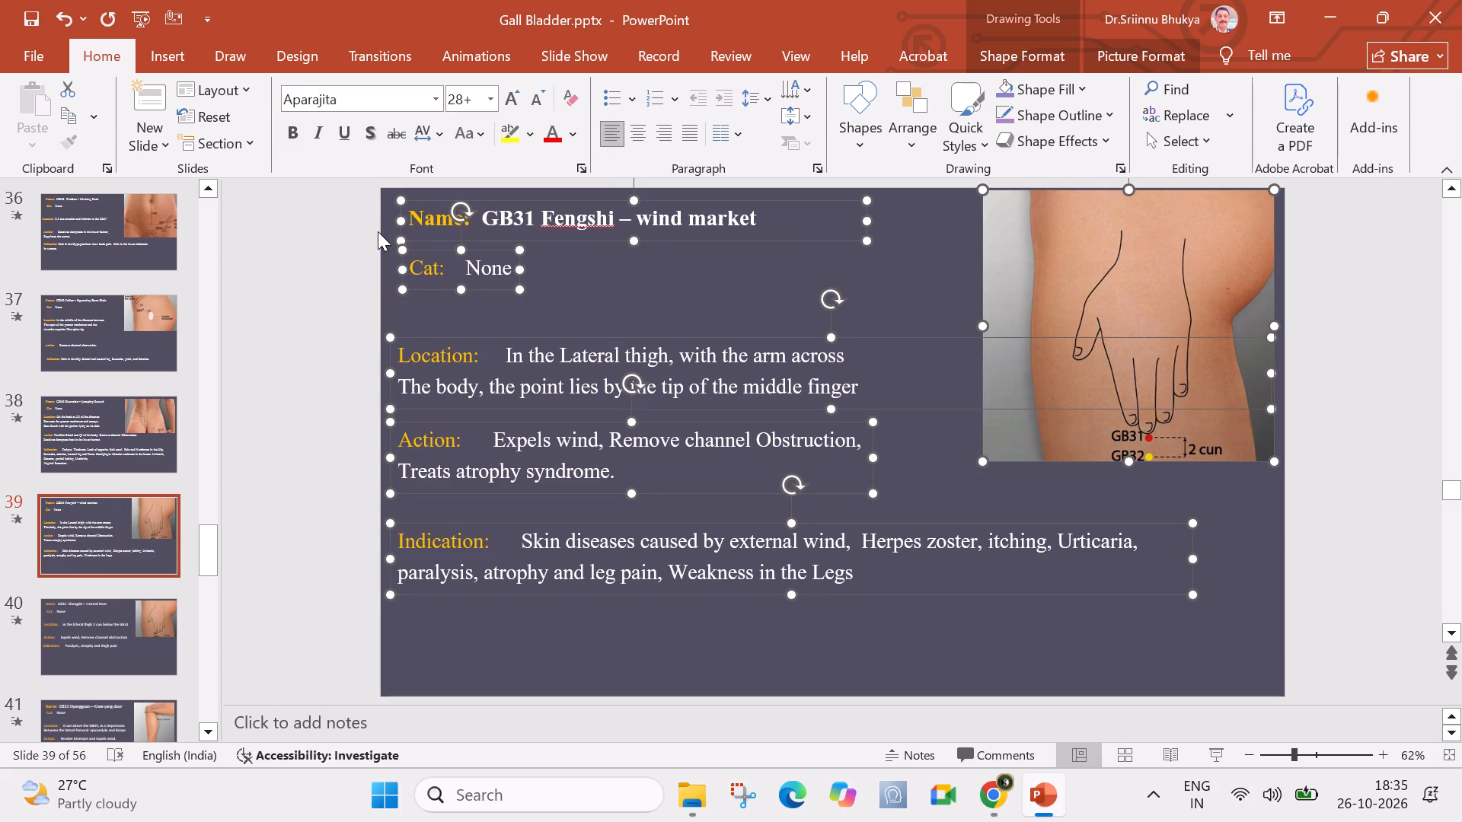
pyautogui.click(613, 306)
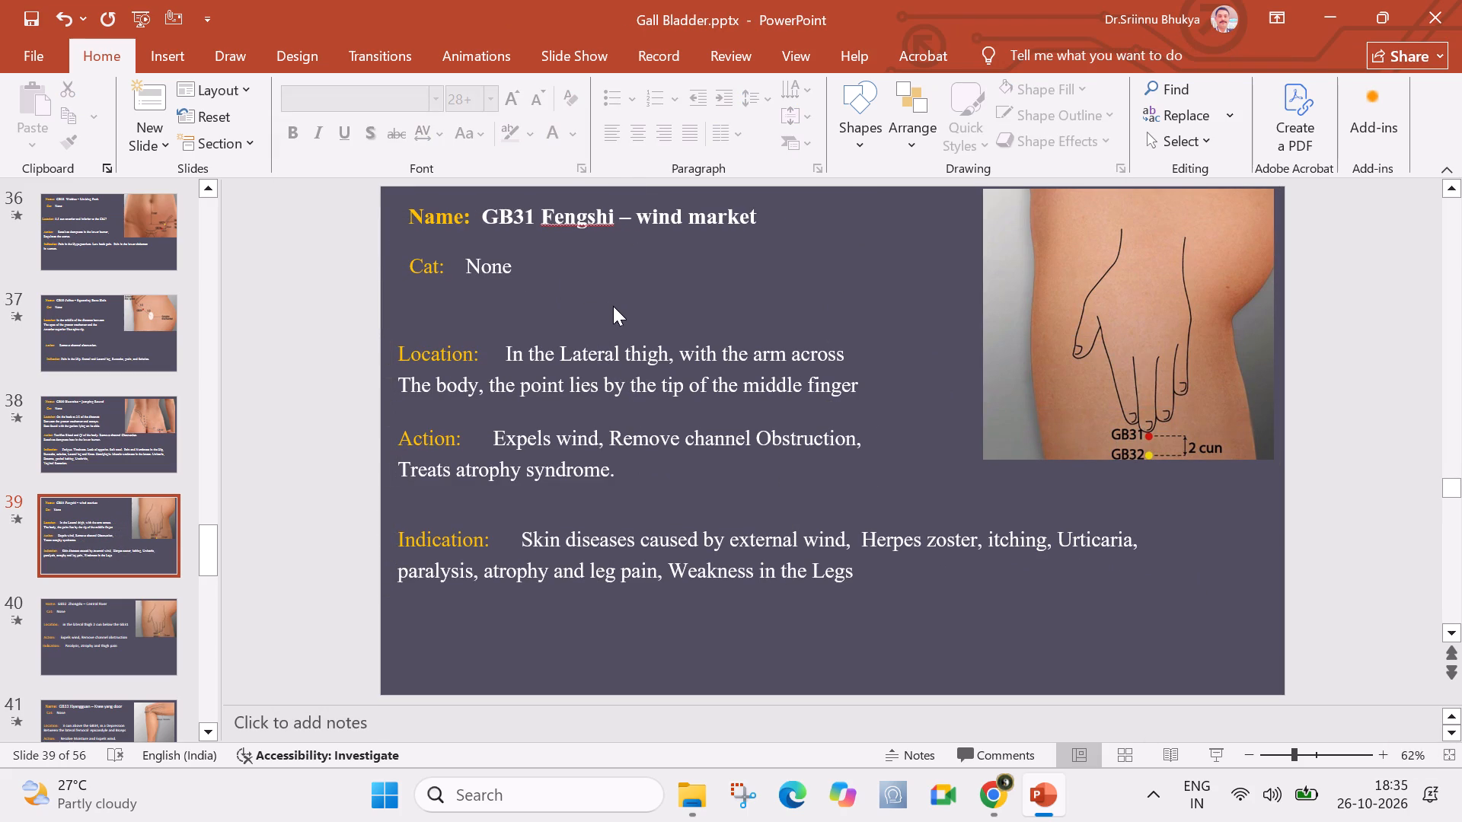
# Go to the GB32 Zhongdu slide and start selecting its text boxes.
pyautogui.click(142, 614)
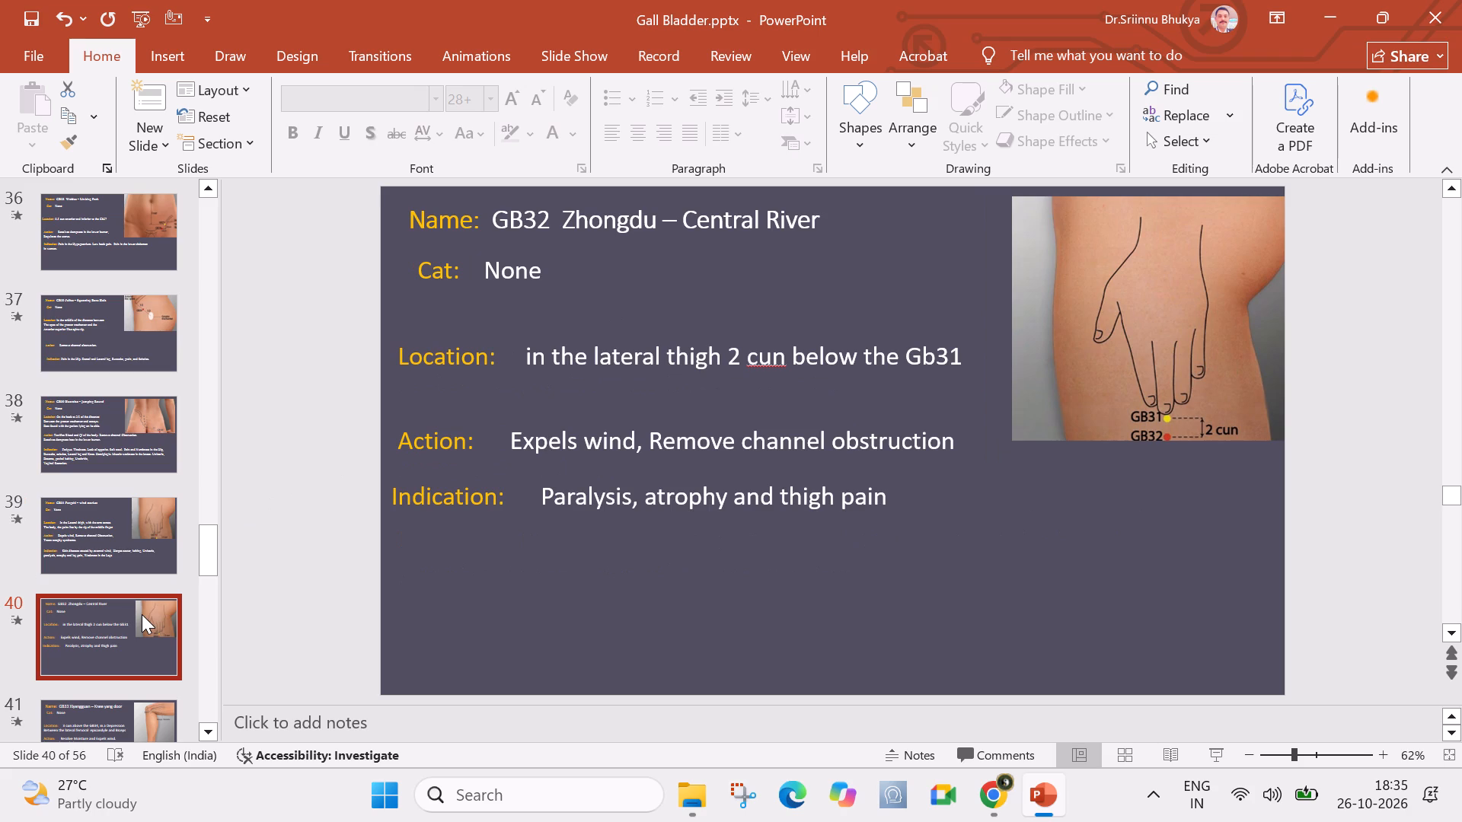
pyautogui.click(390, 202)
pyautogui.click(384, 187)
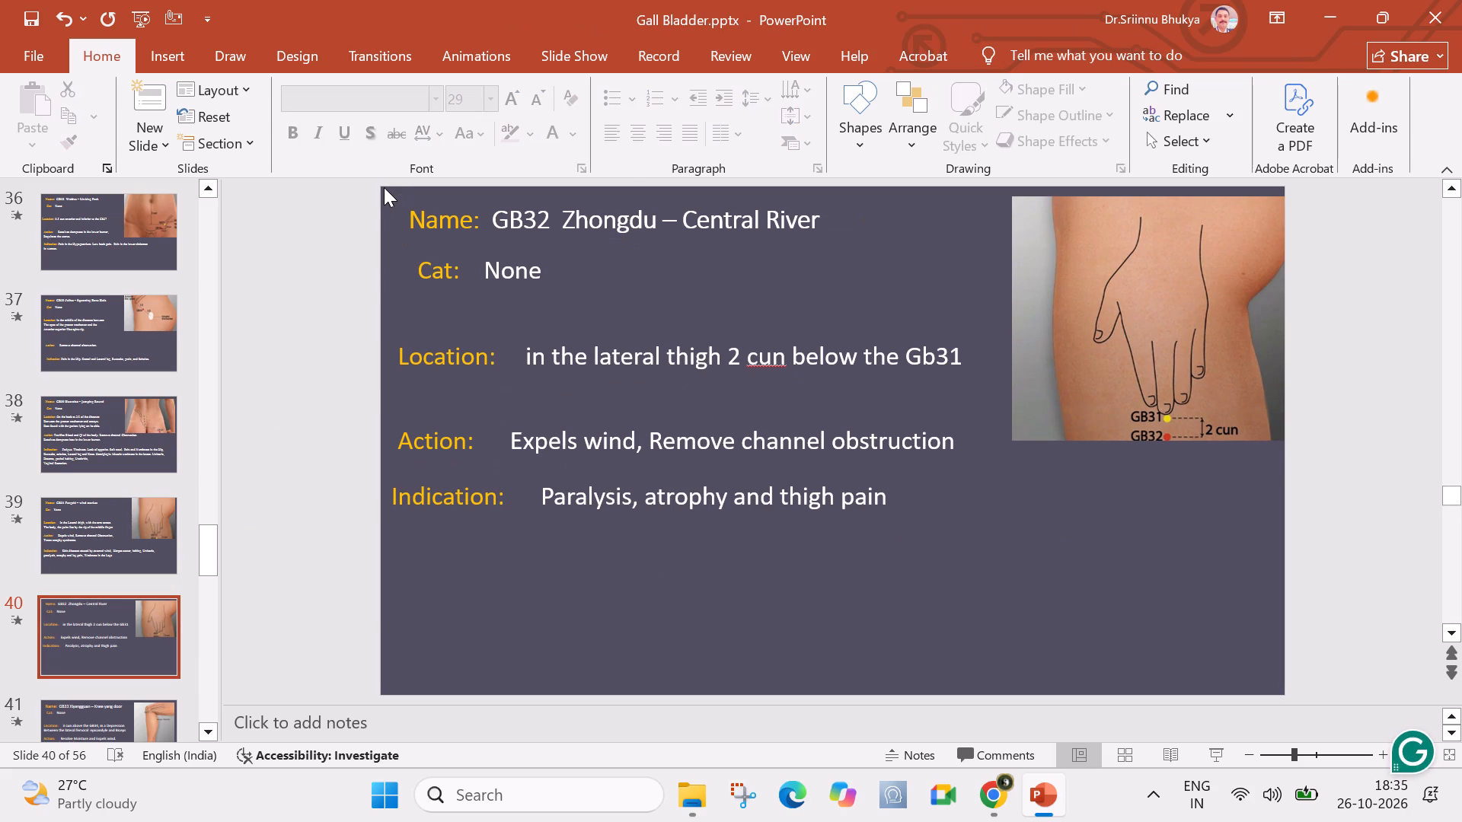
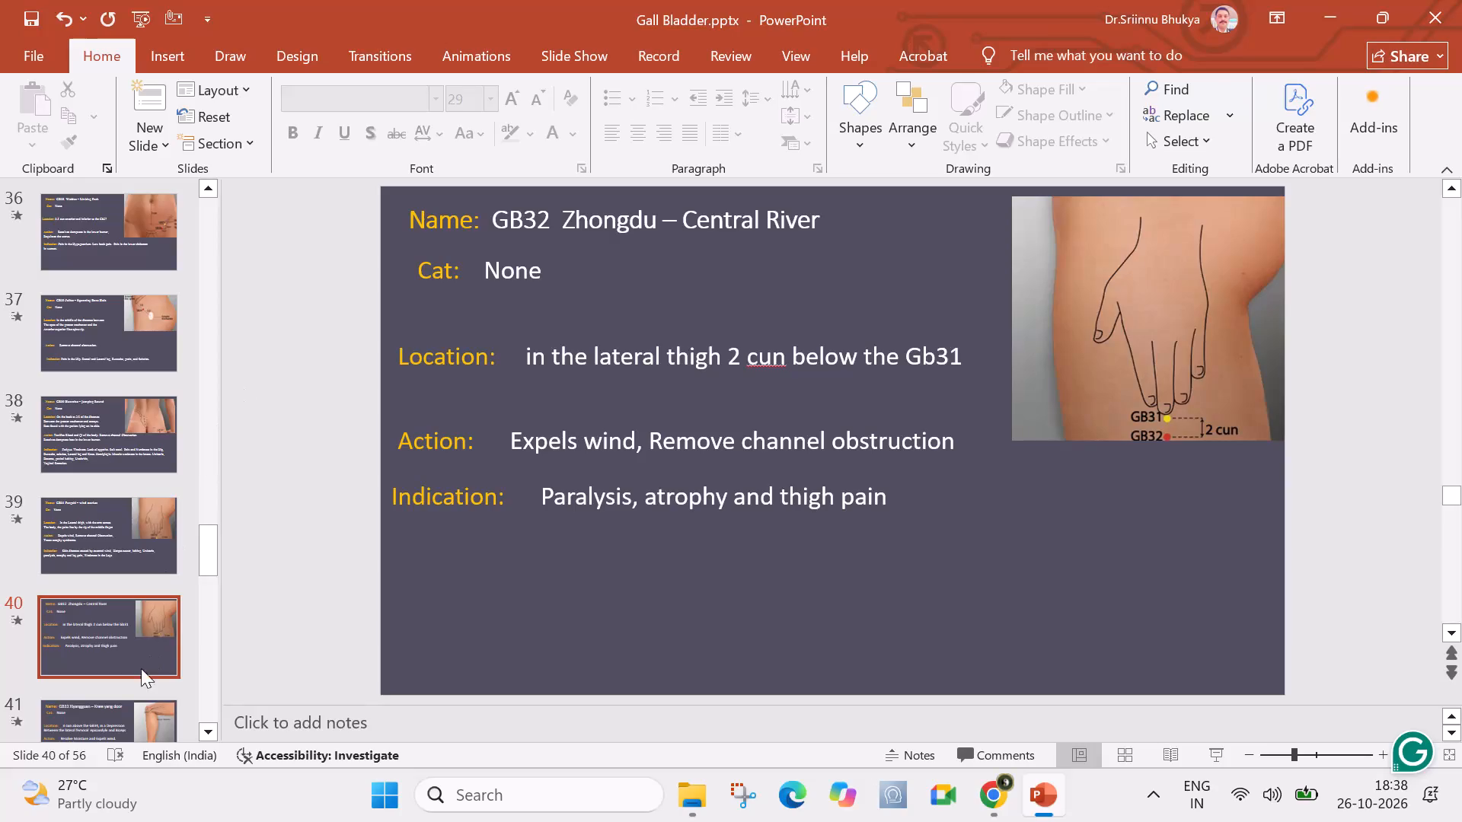
# On the GB33 Xiyangguan slide, change the font of all five text boxes, from Name to Indication, to Aparajita.
pyautogui.click(120, 712)
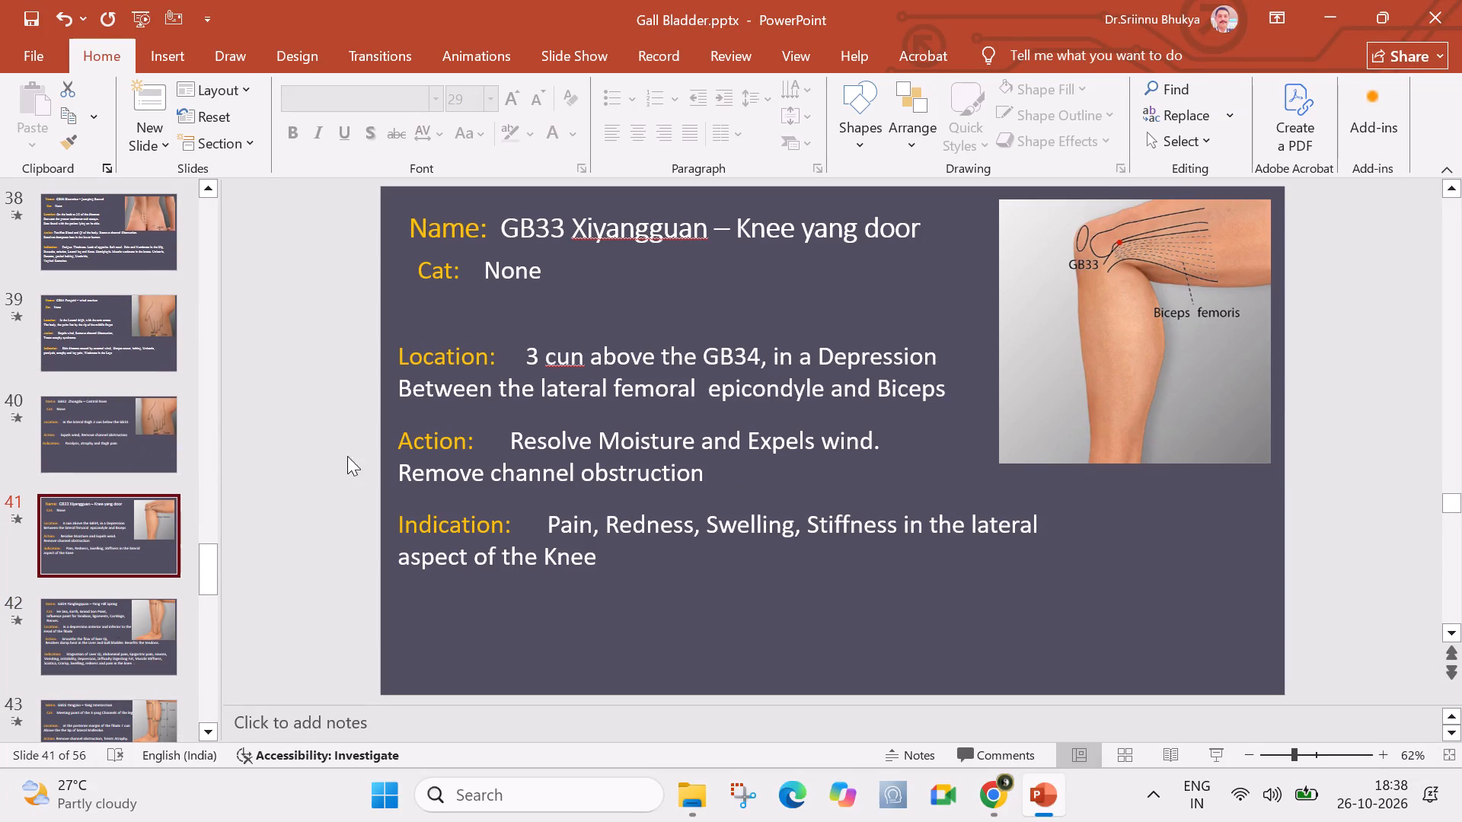
pyautogui.click(388, 199)
pyautogui.moveTo(388, 199); pyautogui.dragTo(1053, 549)
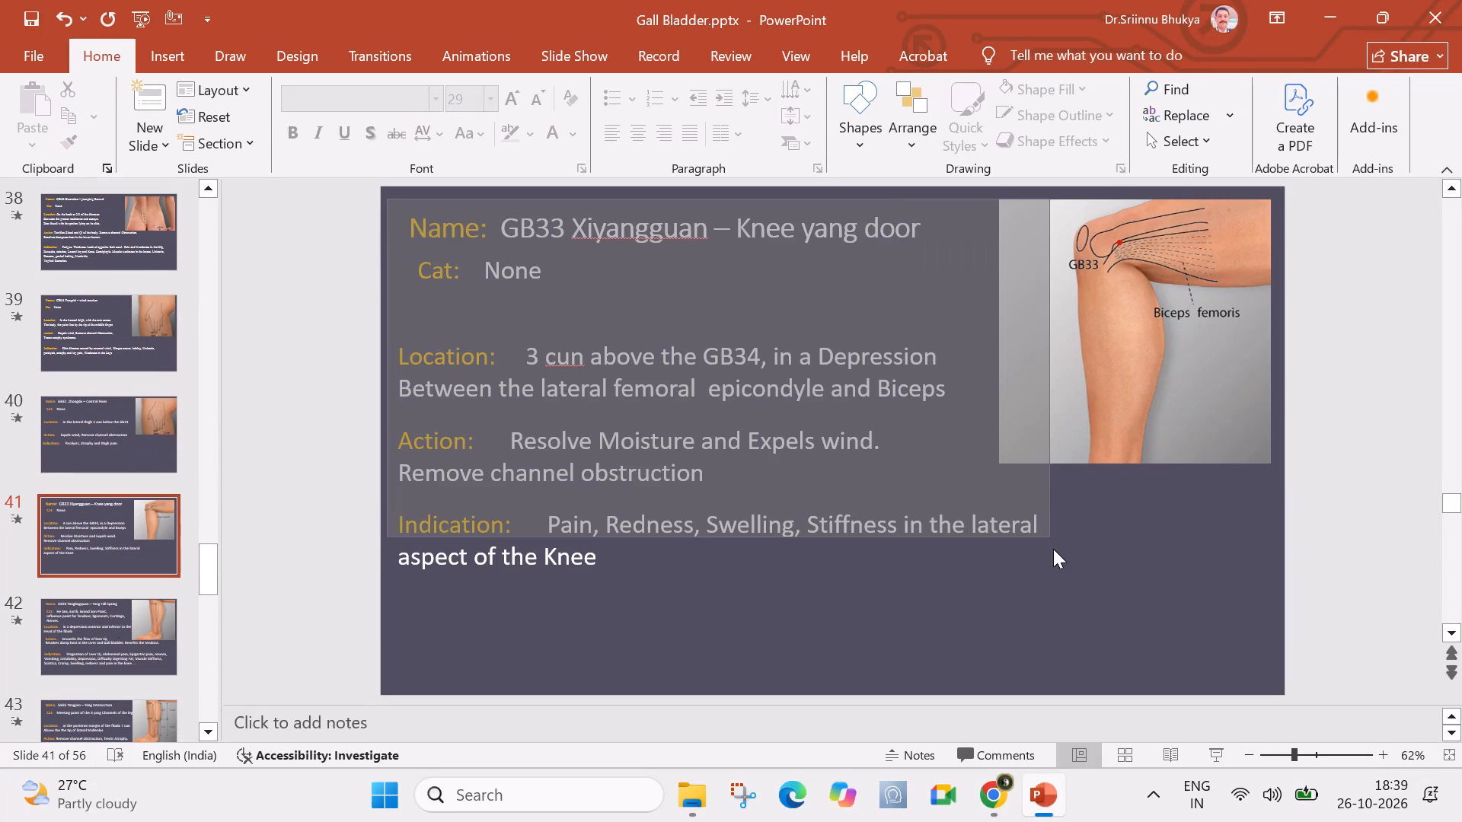
pyautogui.moveTo(1053, 549); pyautogui.dragTo(1183, 689)
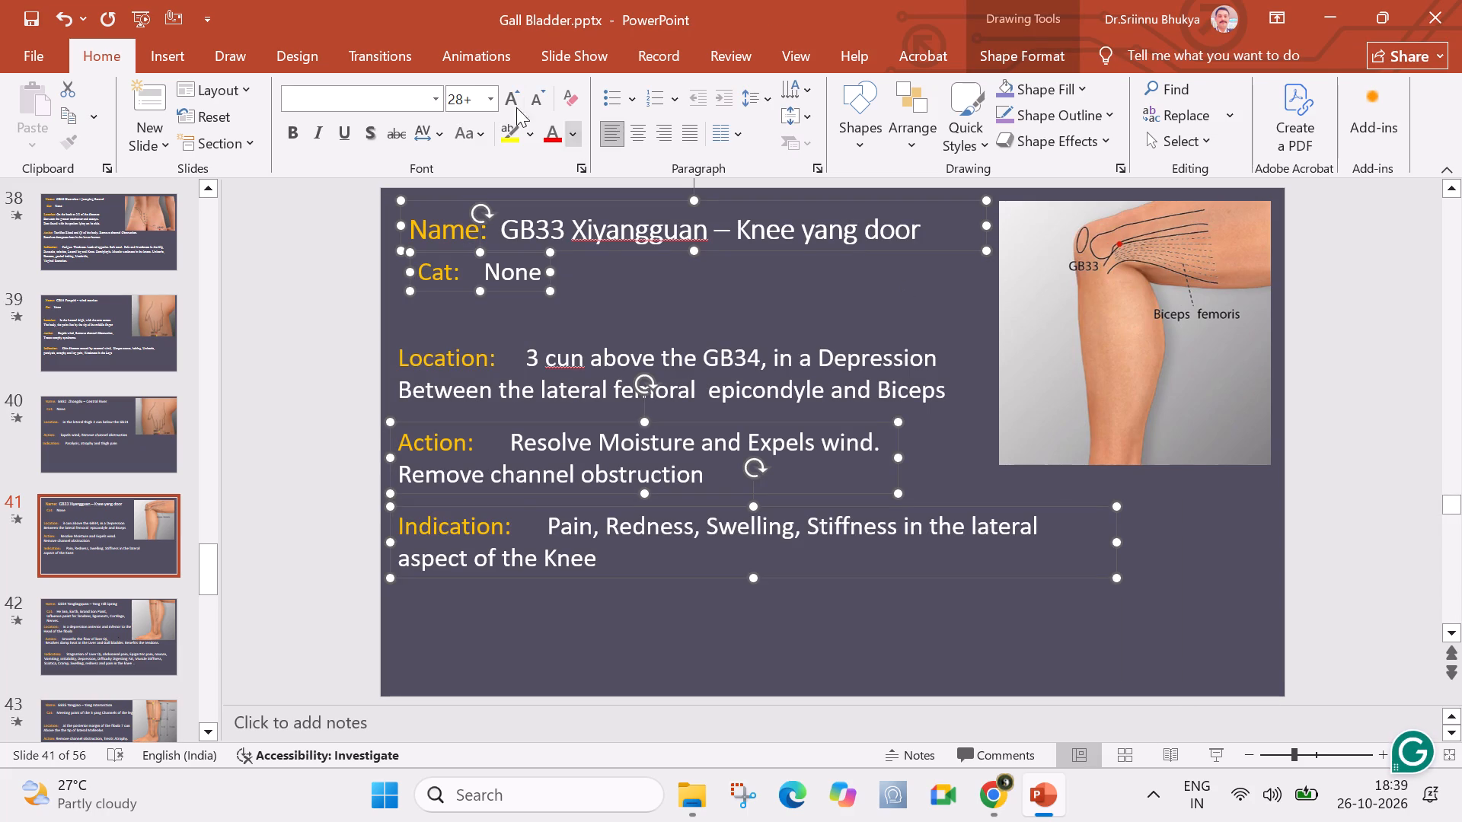
pyautogui.click(437, 96)
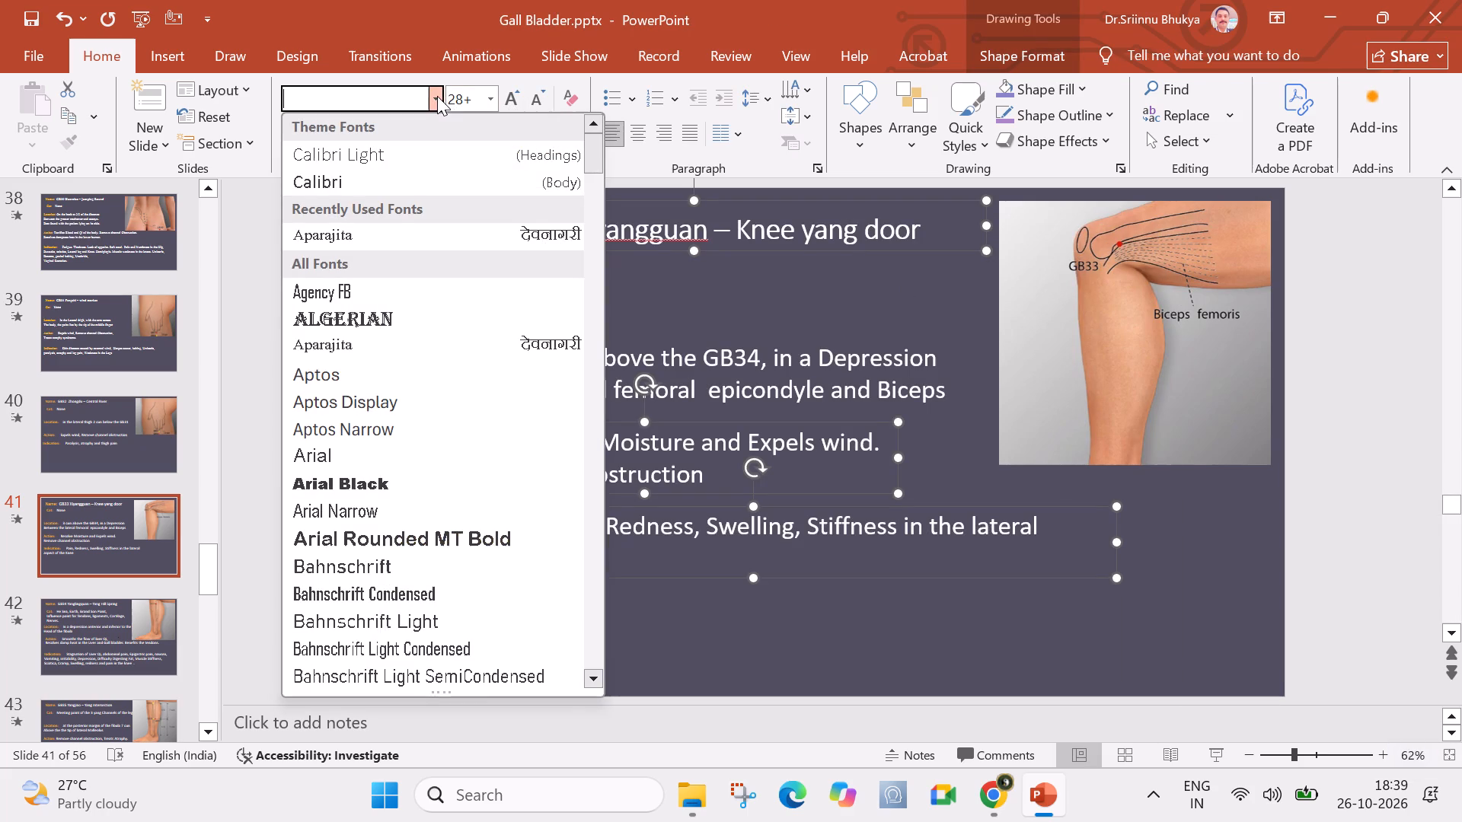
pyautogui.click(379, 238)
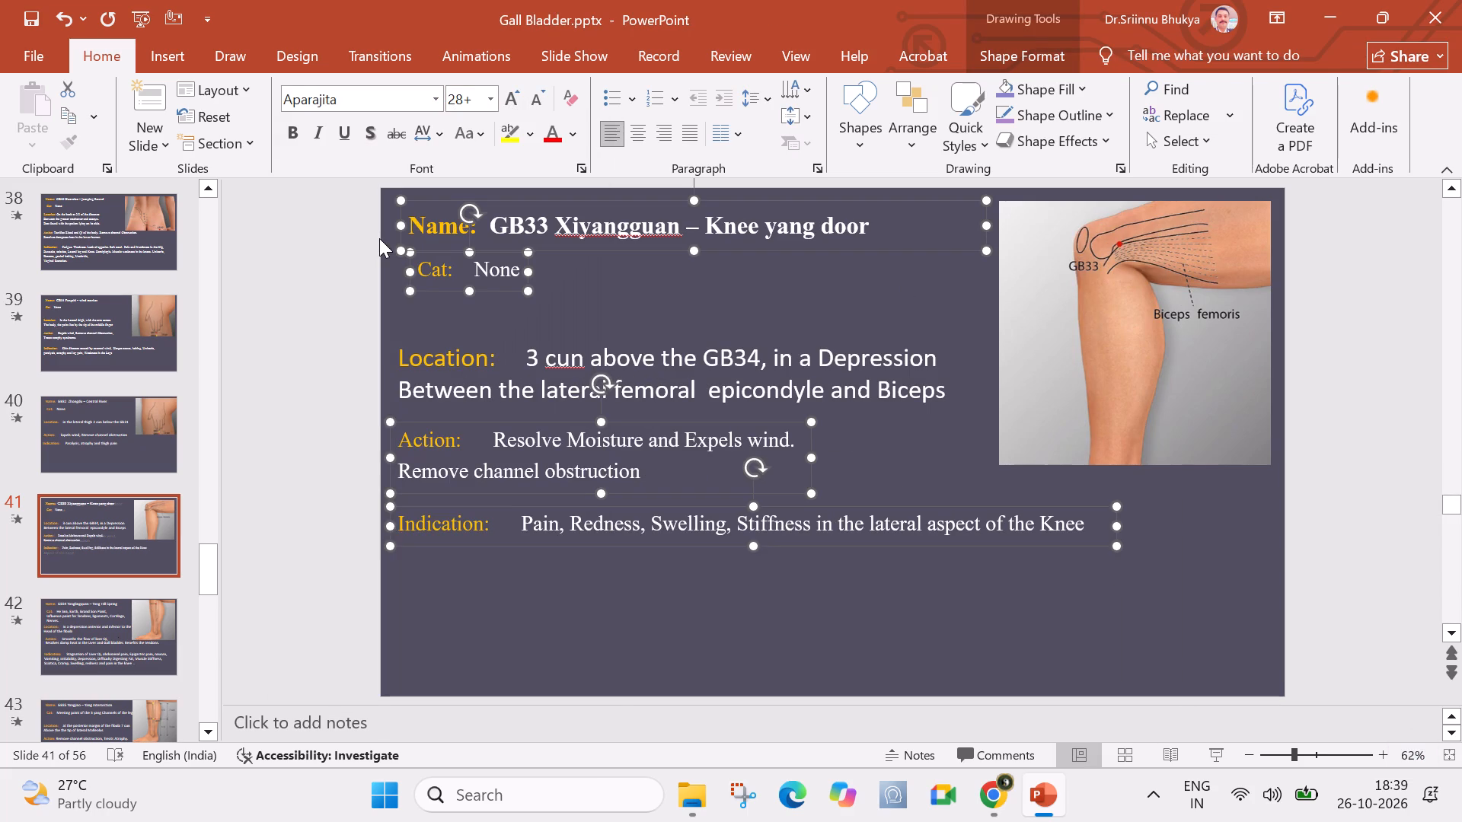
pyautogui.click(407, 340)
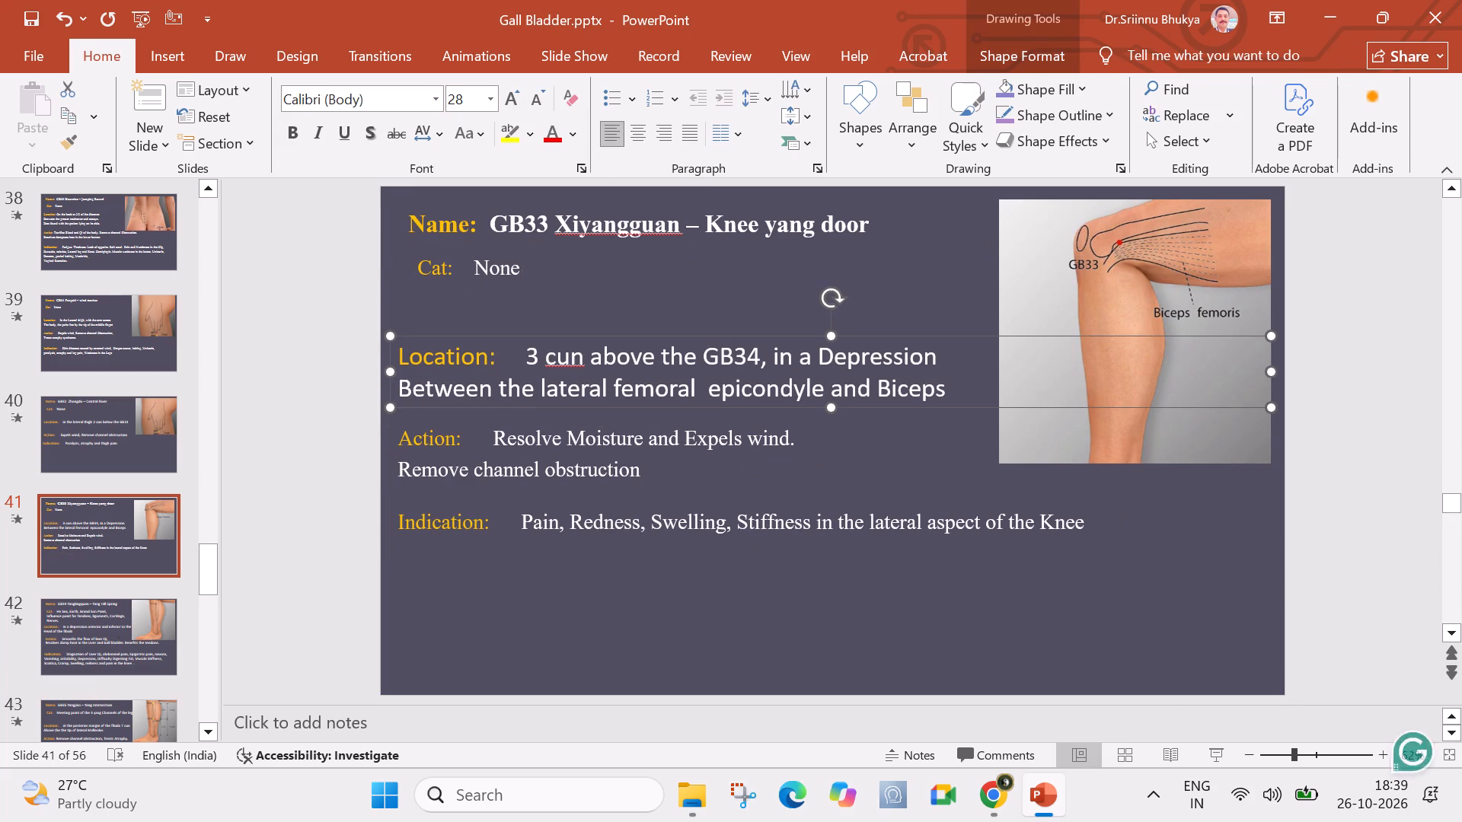
pyautogui.click(434, 101)
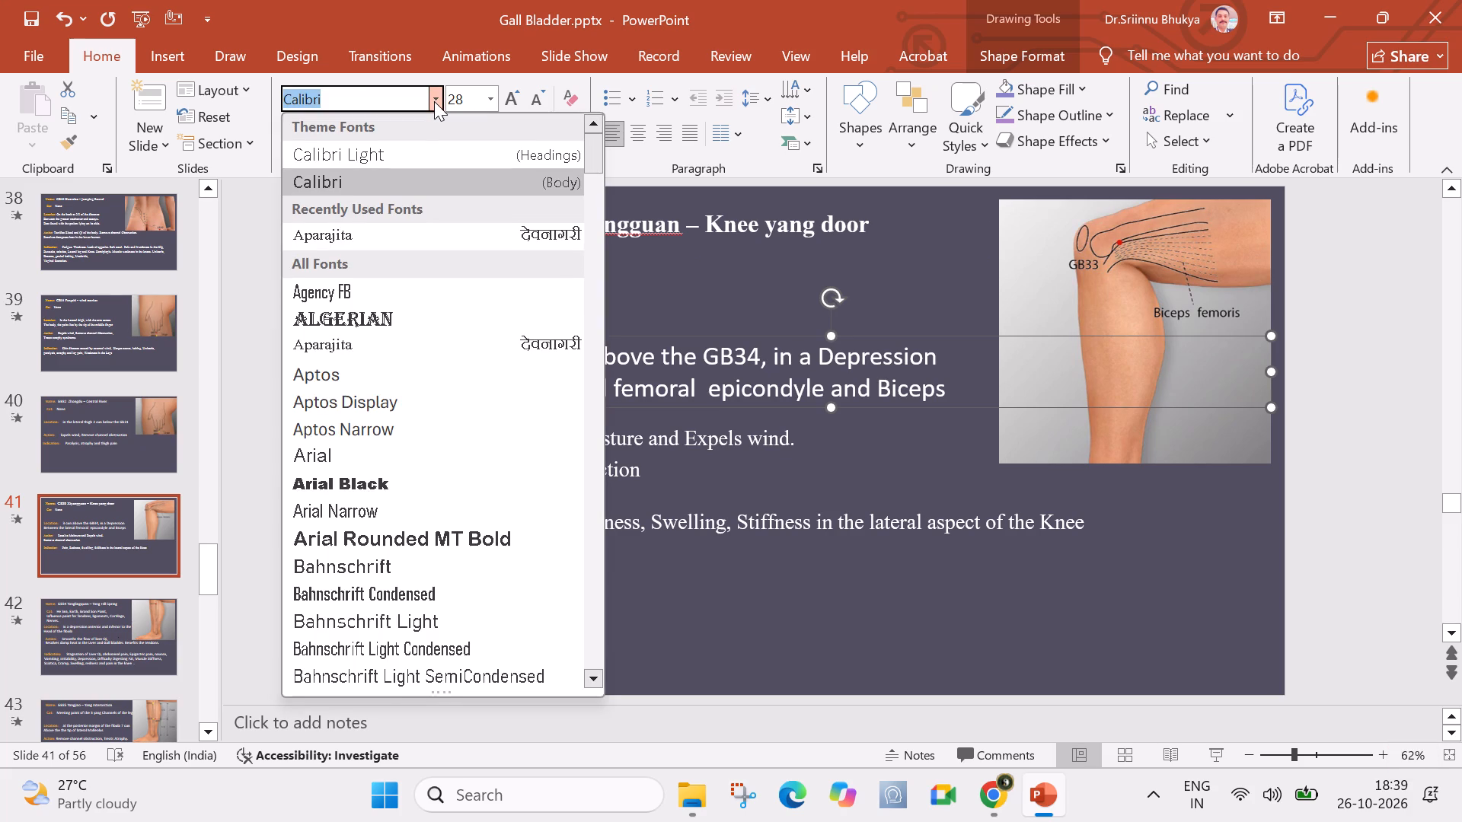
pyautogui.click(372, 237)
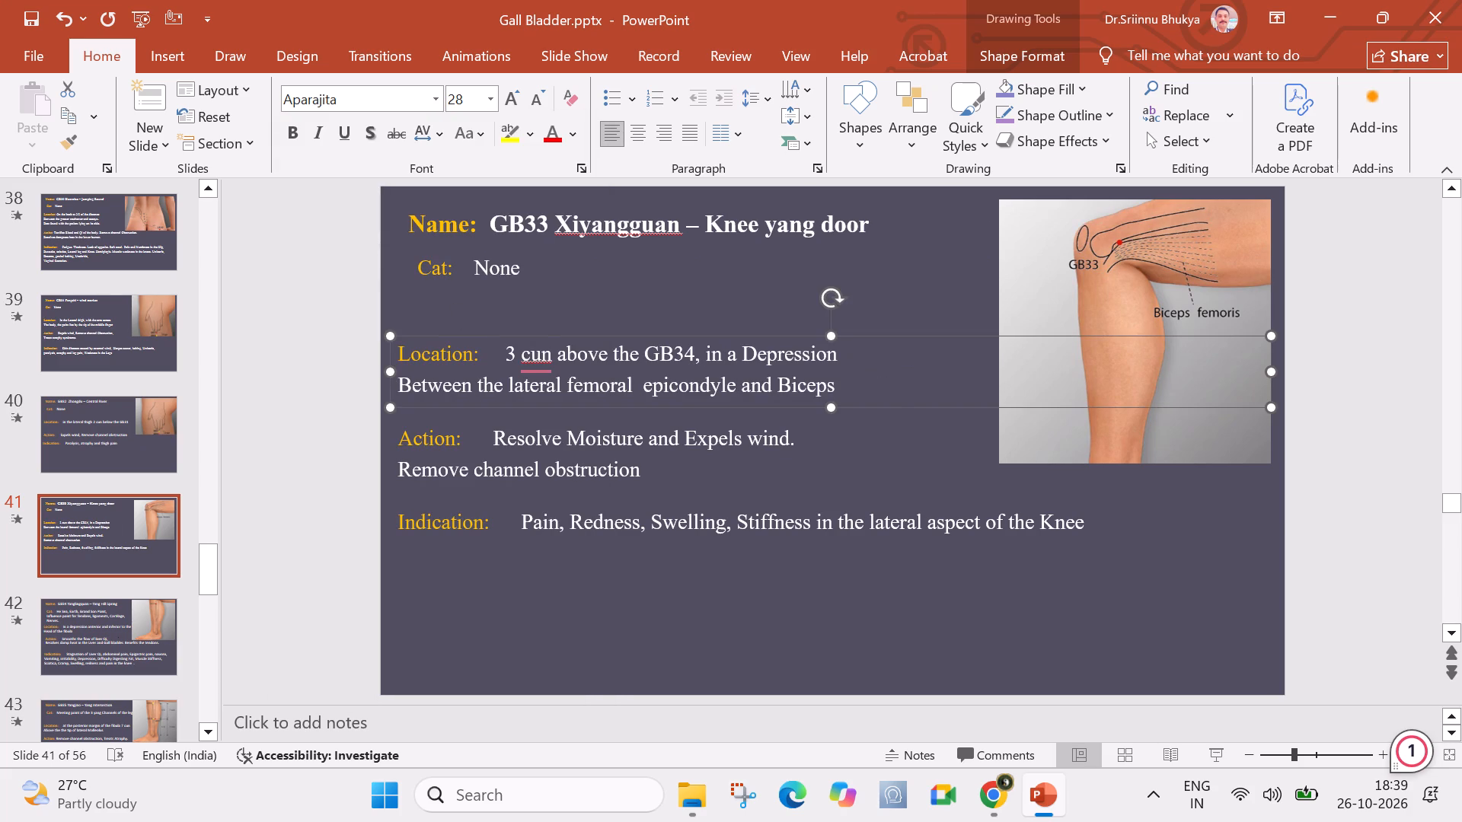
pyautogui.click(323, 426)
# On the GB34 Yanglingquan slide, change the font of all five text boxes, from Name to Indication, to Aparajita.
pyautogui.click(119, 626)
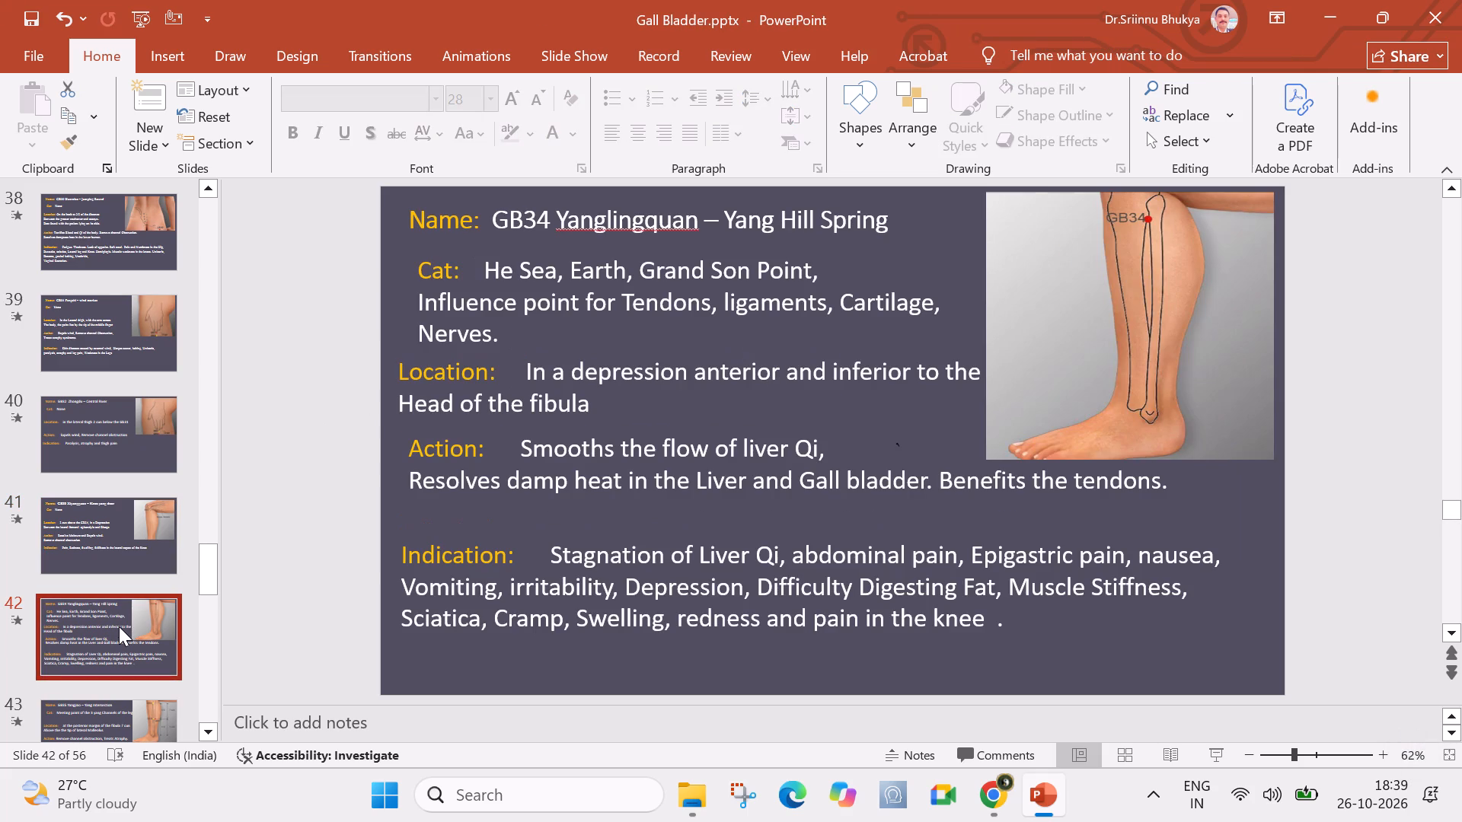
pyautogui.click(386, 195)
pyautogui.moveTo(386, 195); pyautogui.dragTo(971, 238)
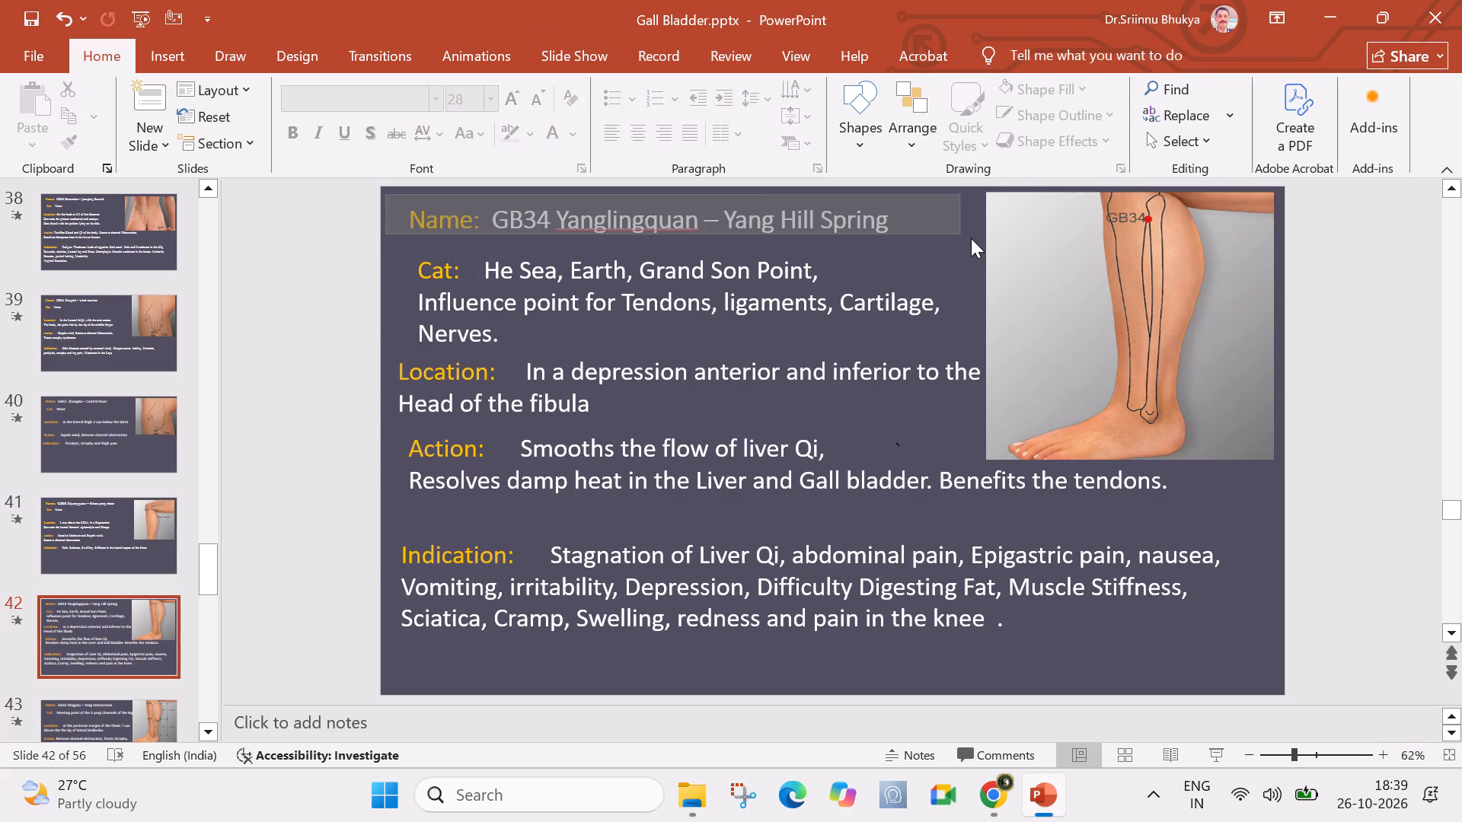
pyautogui.moveTo(971, 238); pyautogui.dragTo(1259, 685)
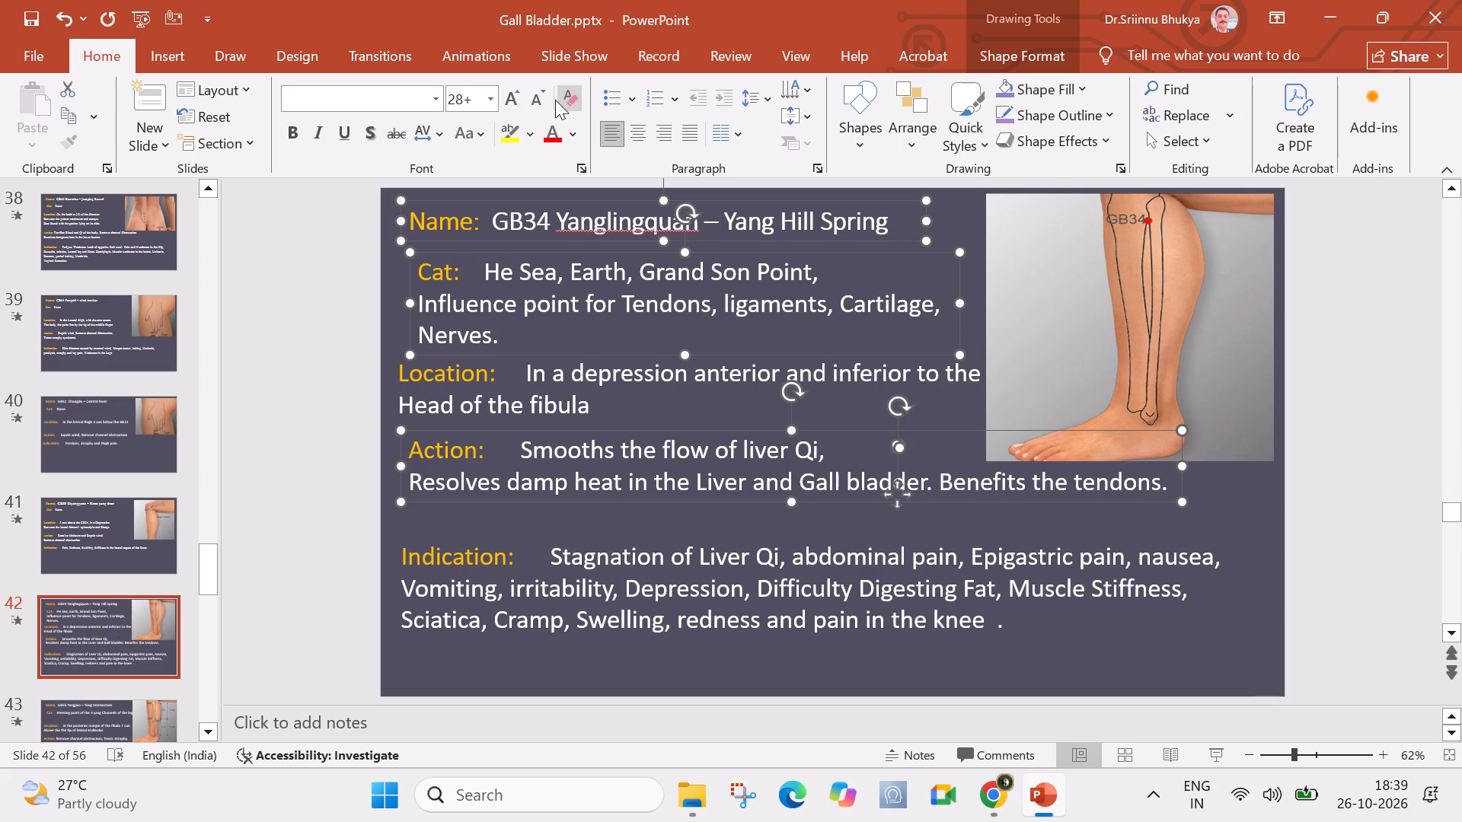
pyautogui.click(431, 100)
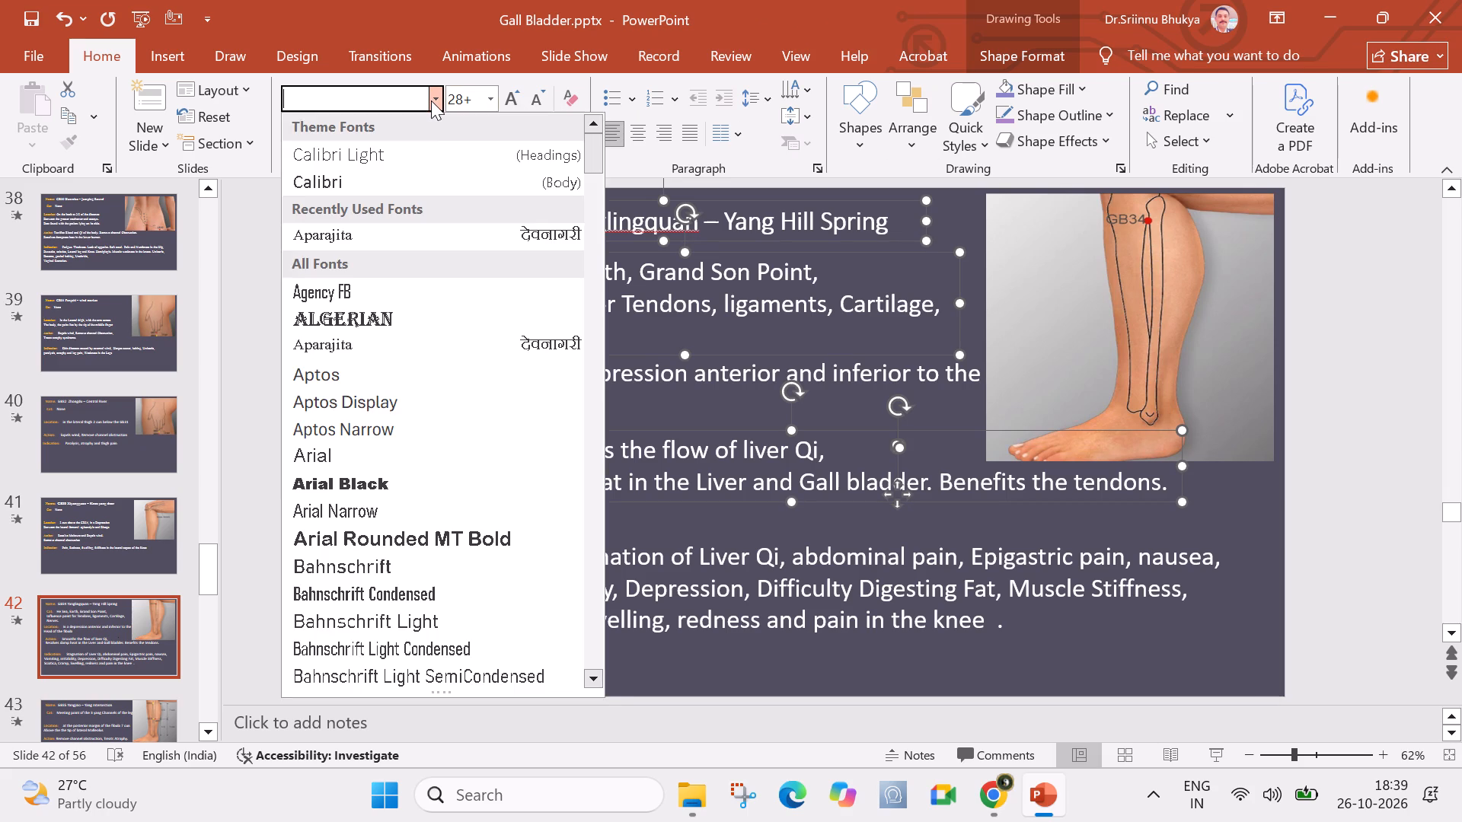
pyautogui.click(385, 237)
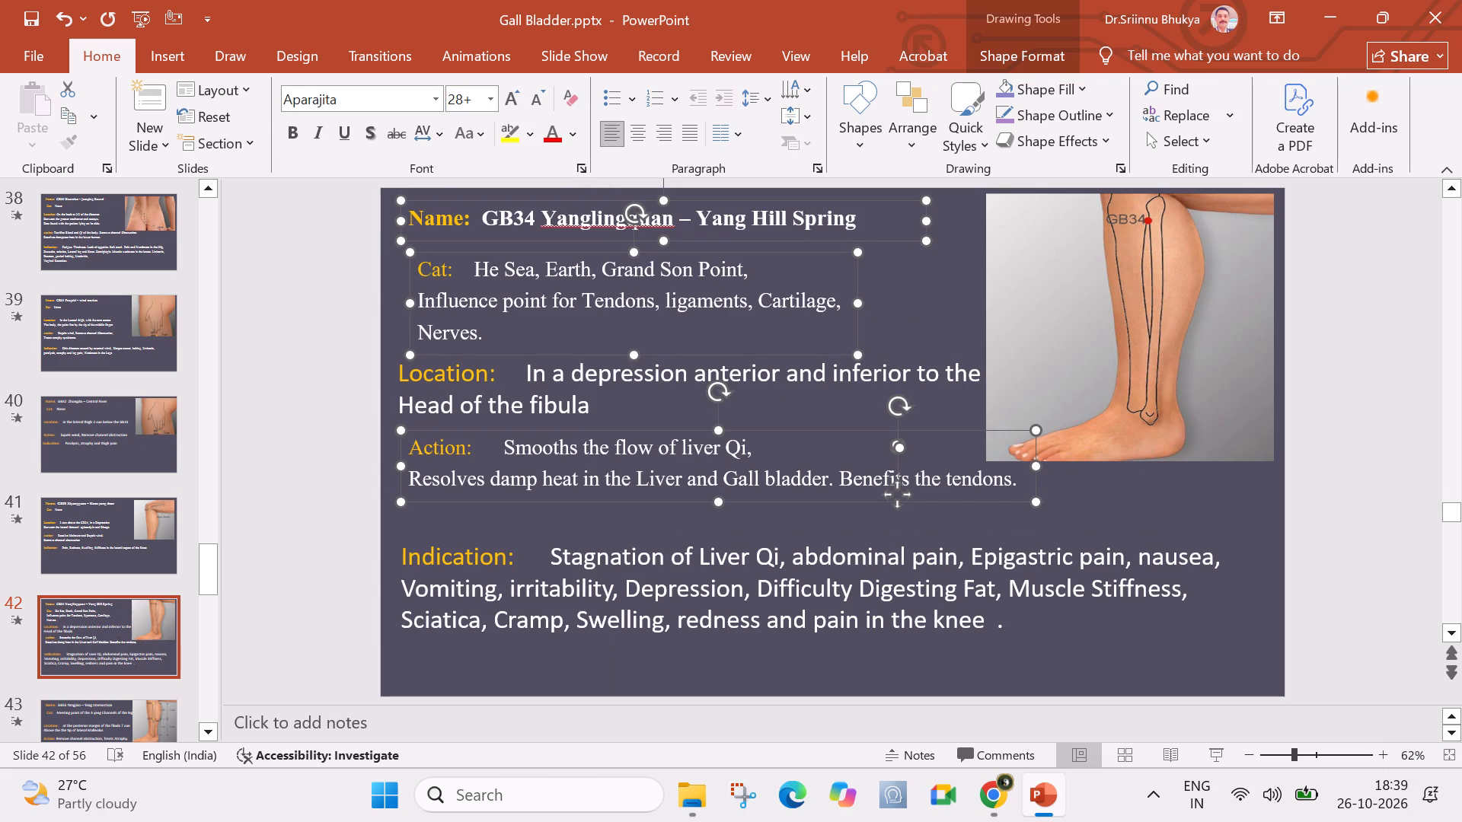
pyautogui.click(487, 393)
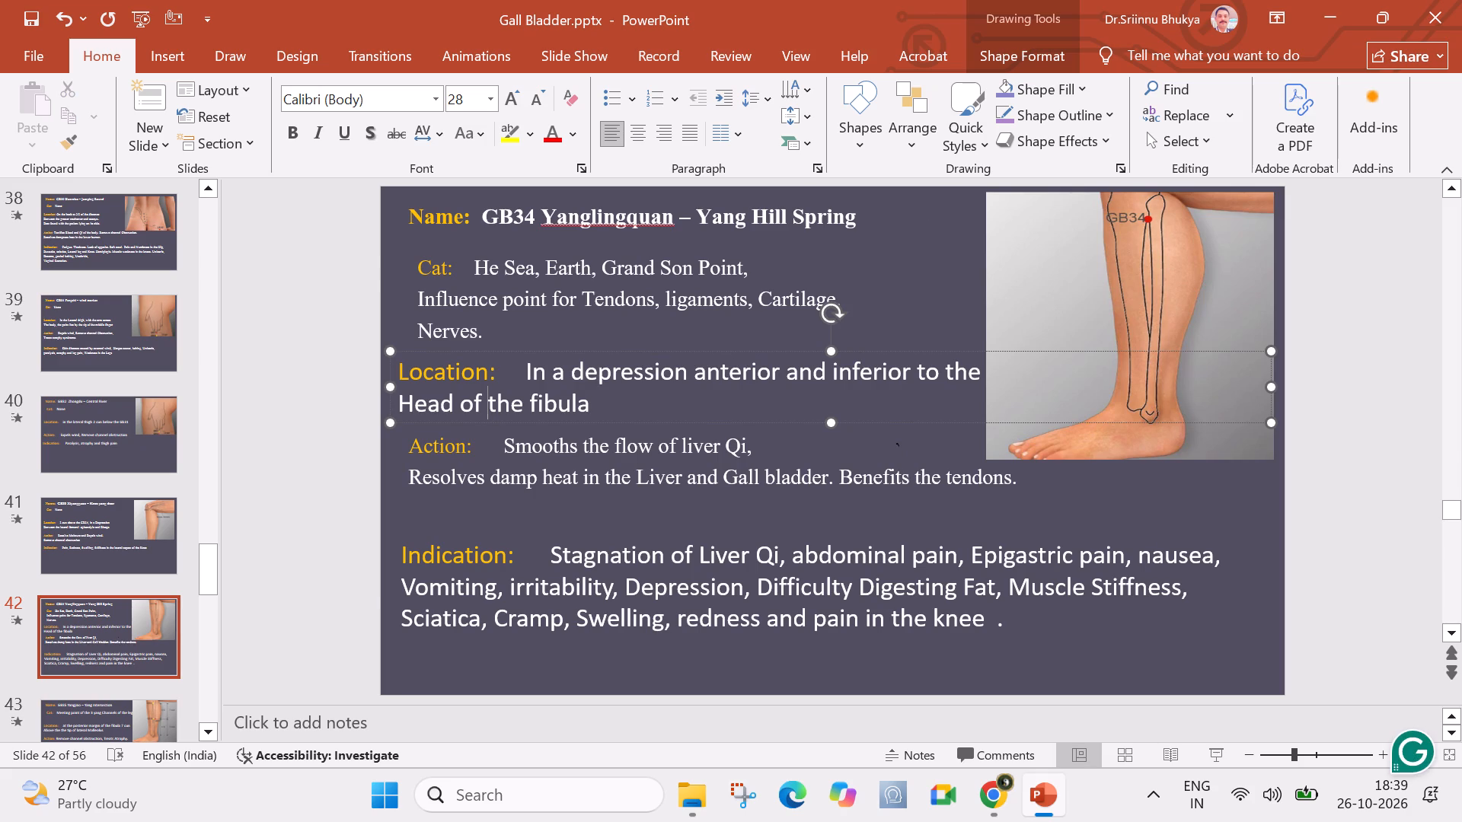
pyautogui.click(468, 423)
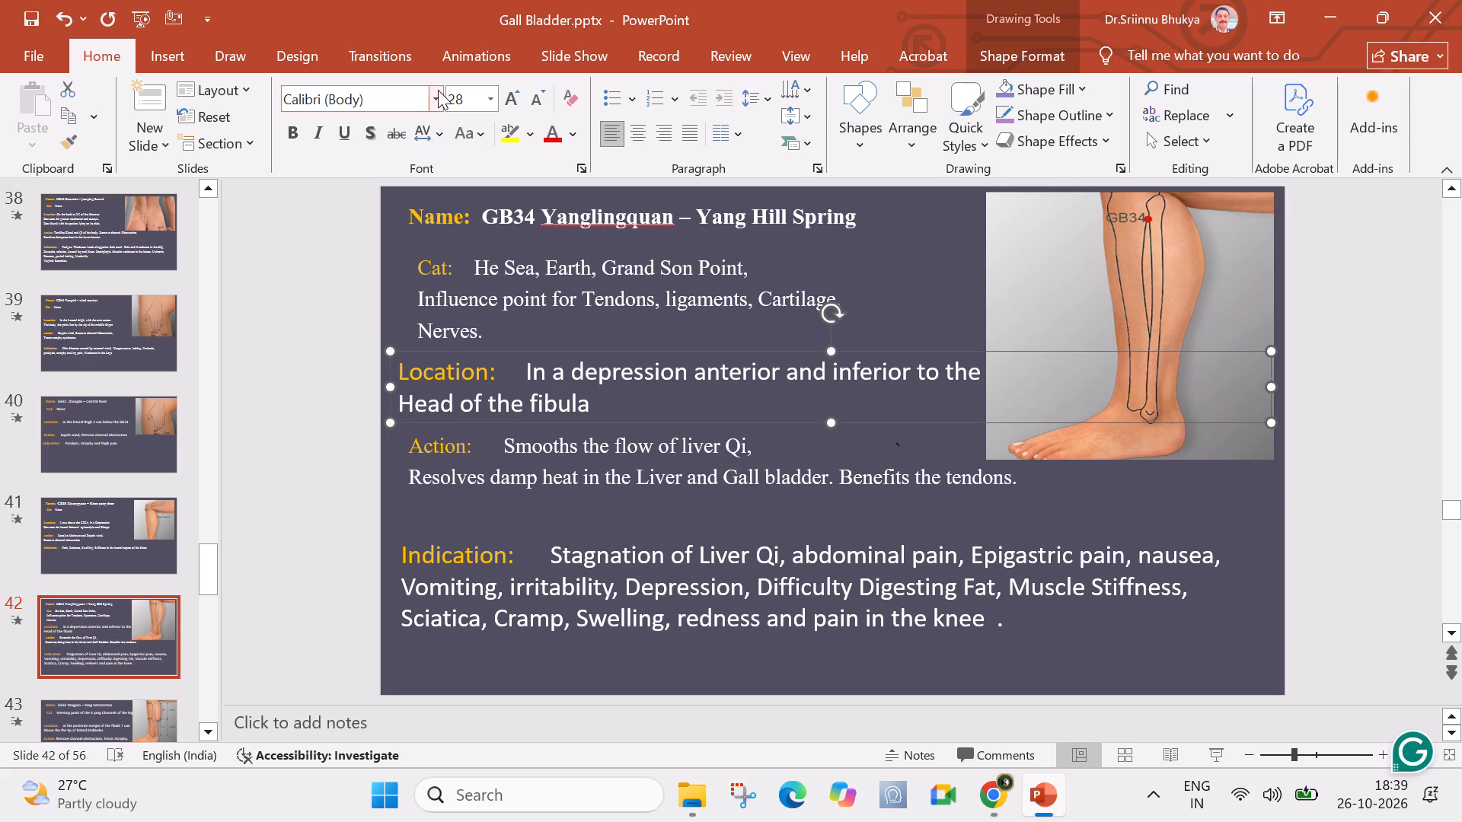
pyautogui.click(438, 91)
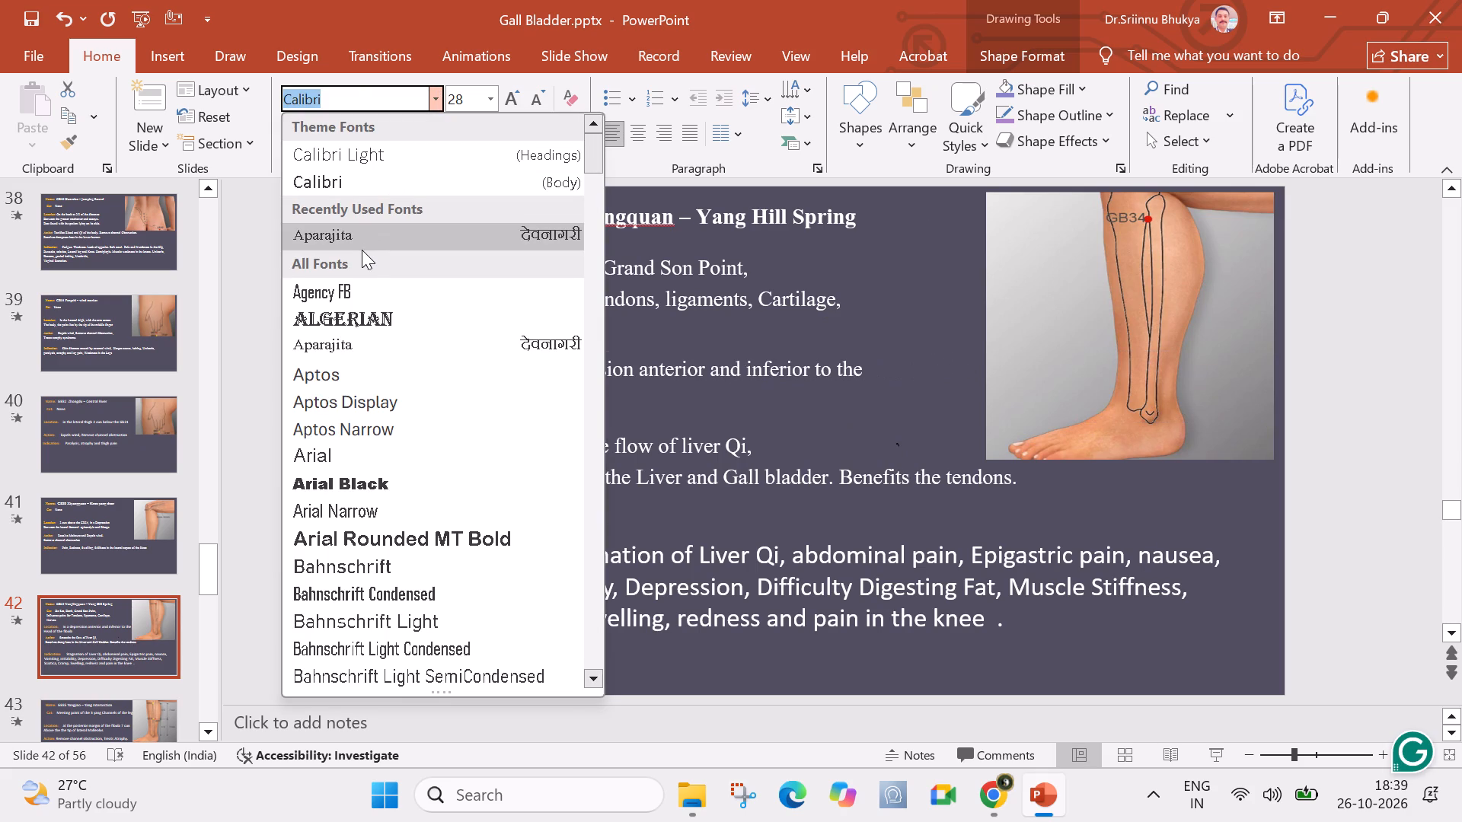
pyautogui.click(362, 249)
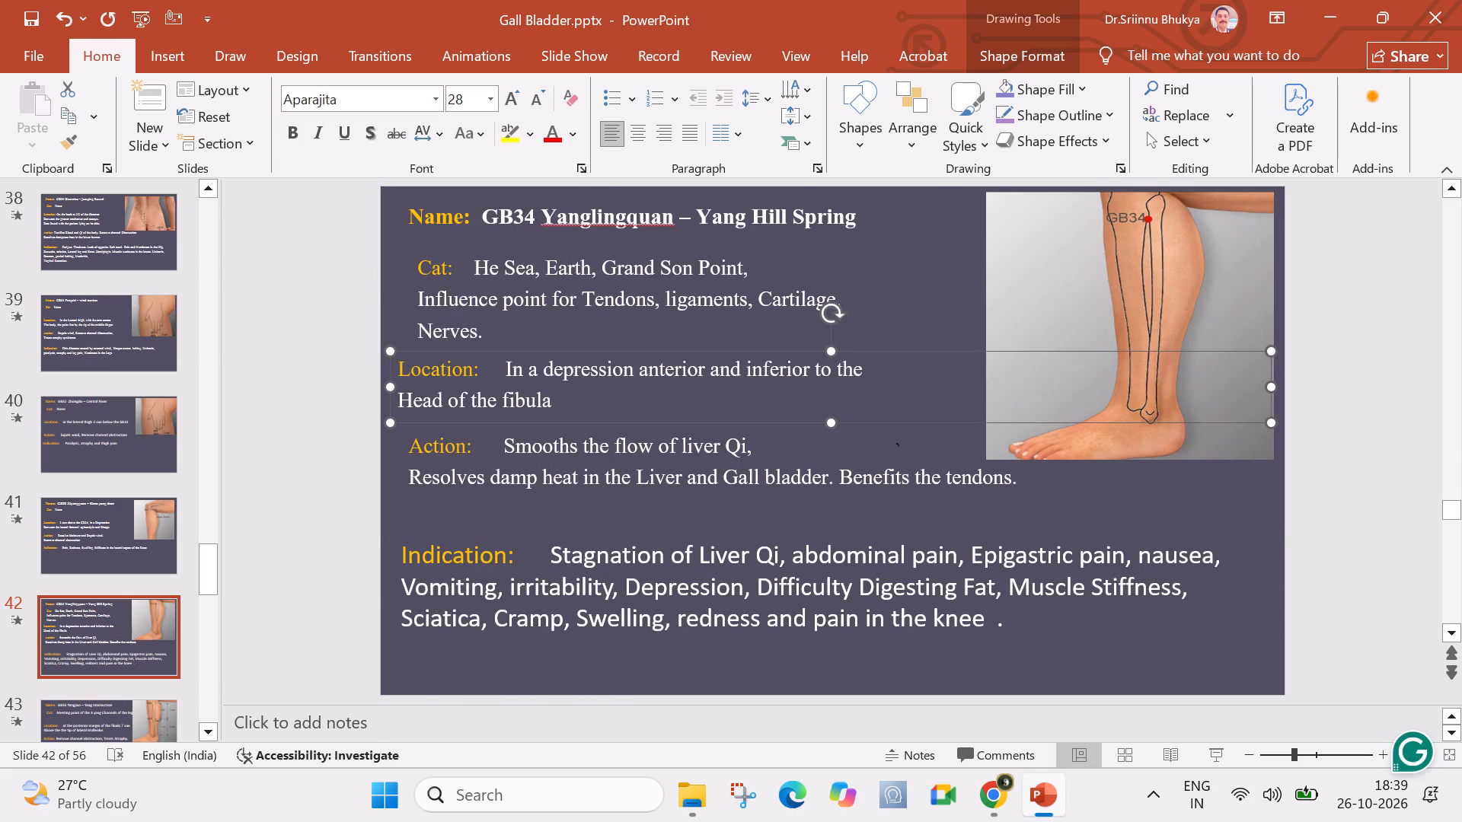
pyautogui.click(482, 568)
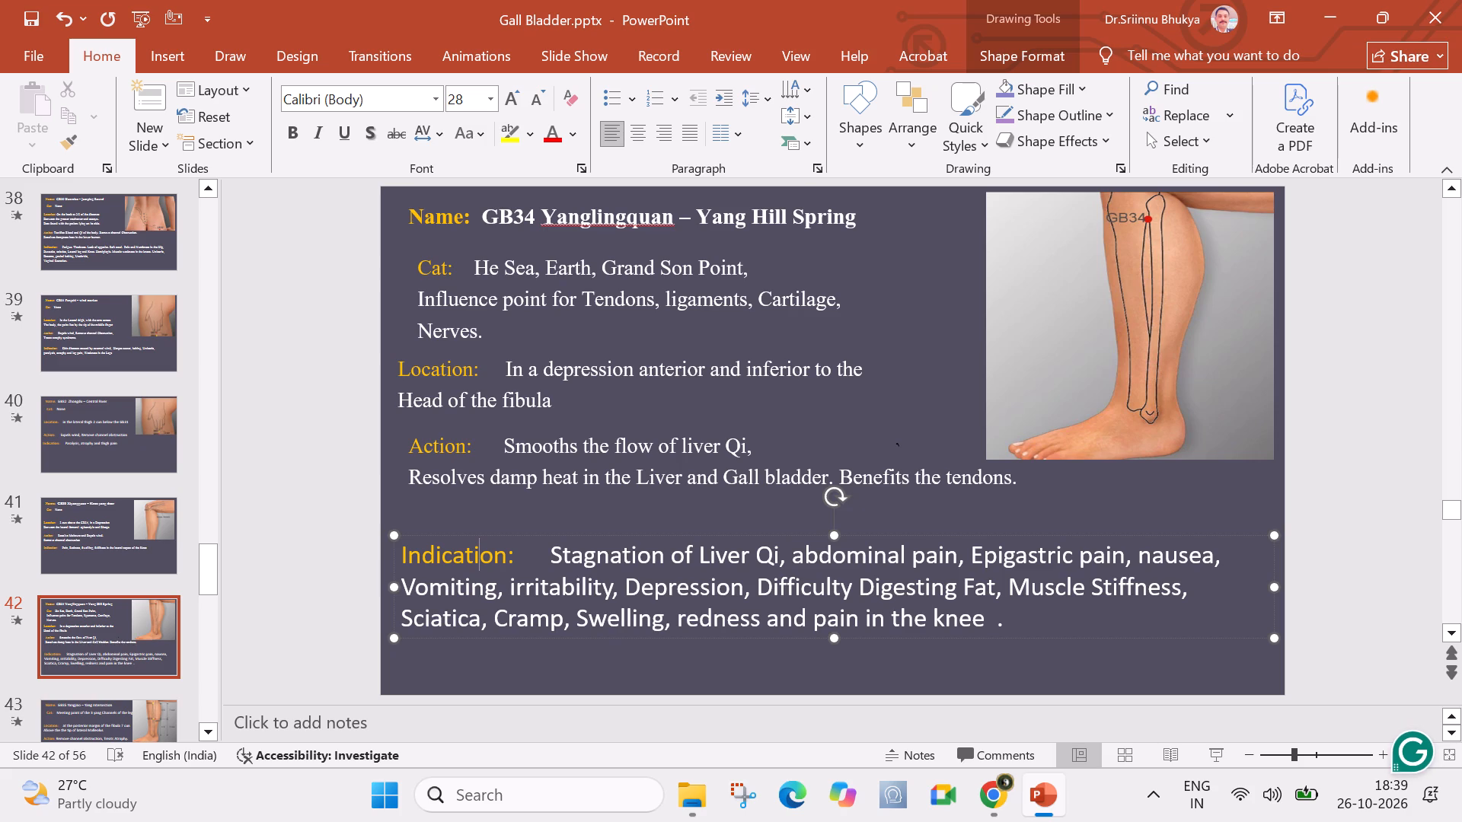
pyautogui.click(424, 529)
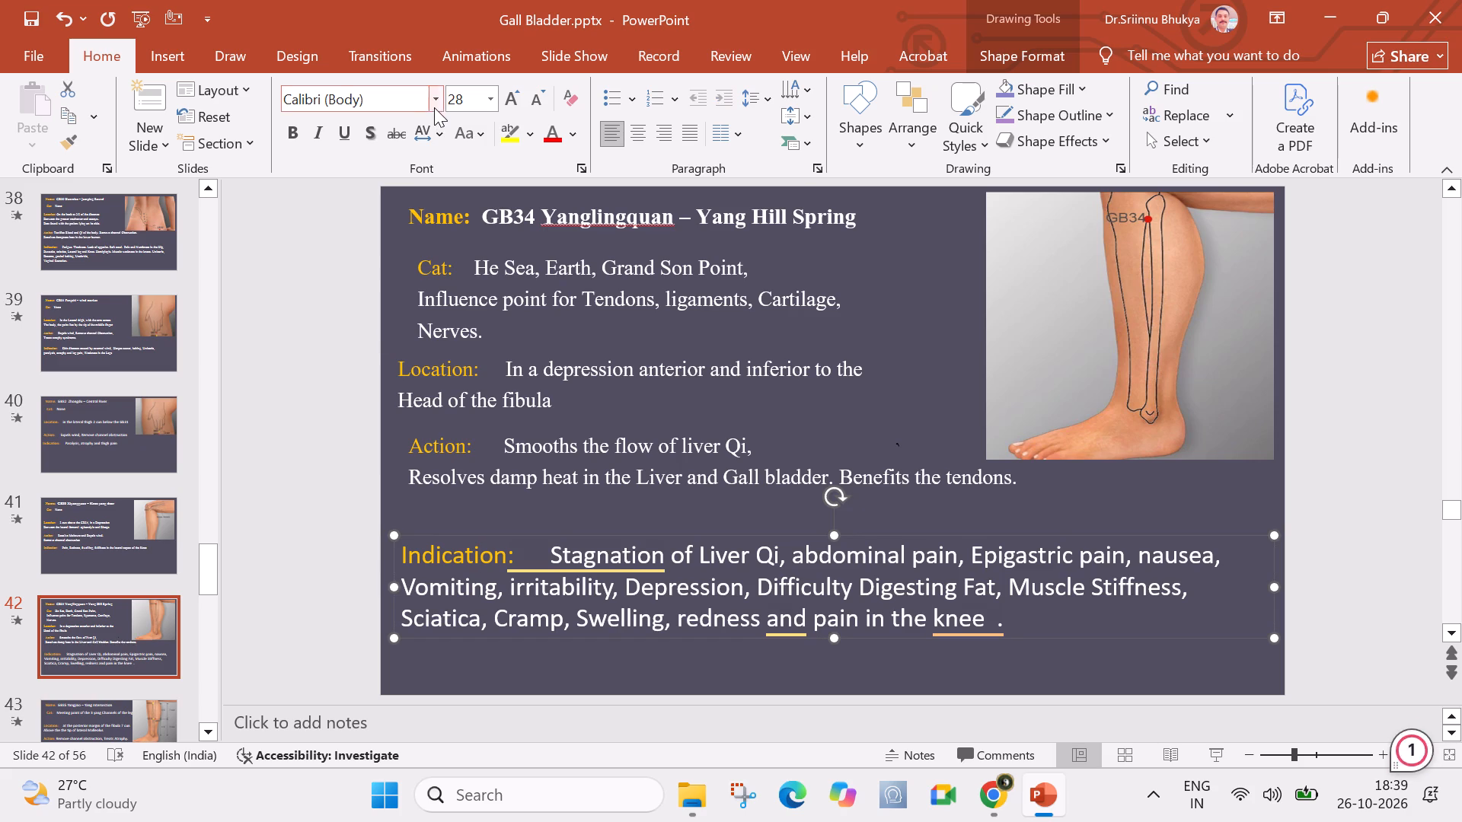
pyautogui.click(434, 100)
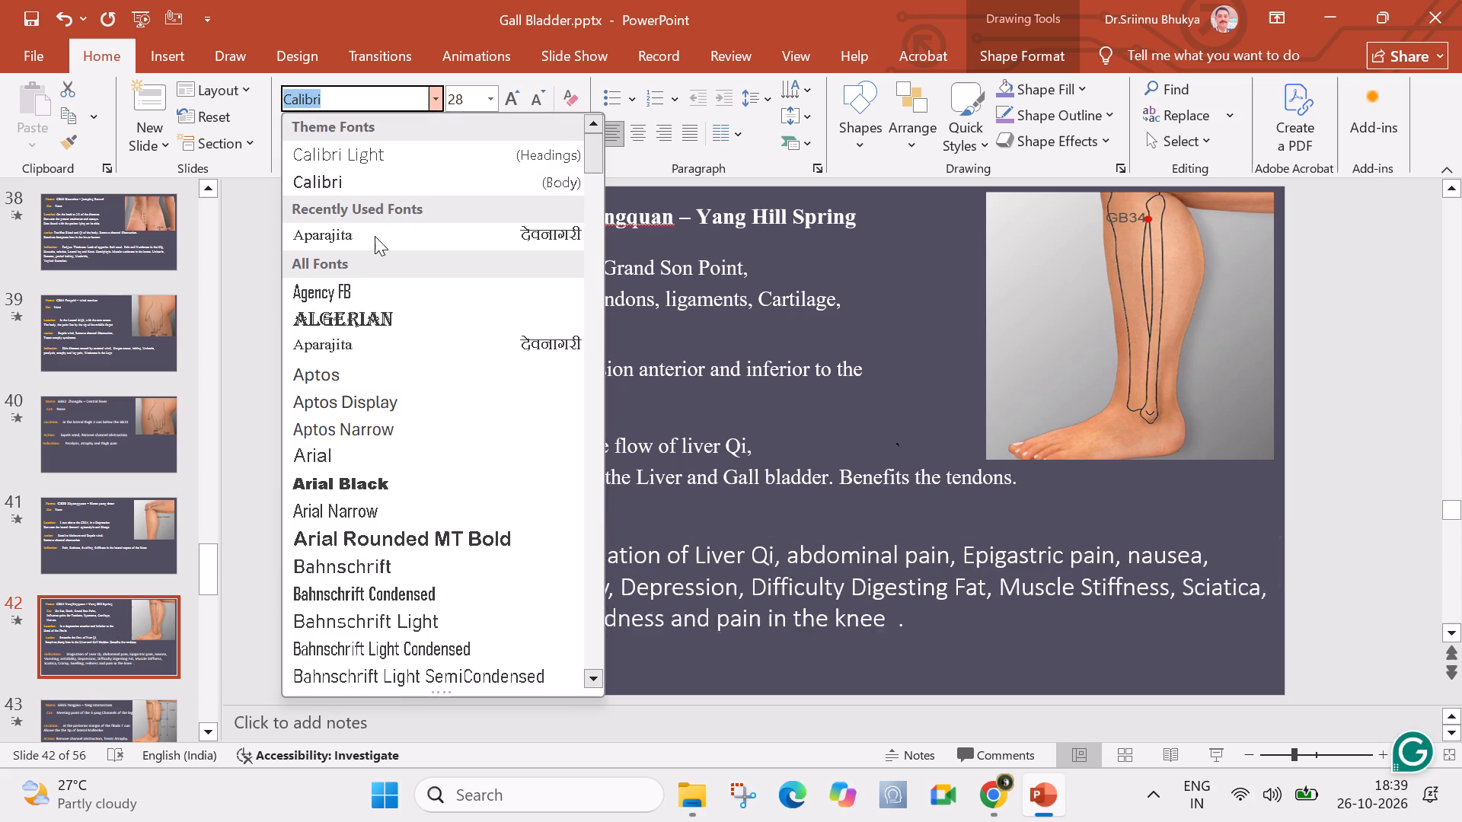
pyautogui.click(363, 243)
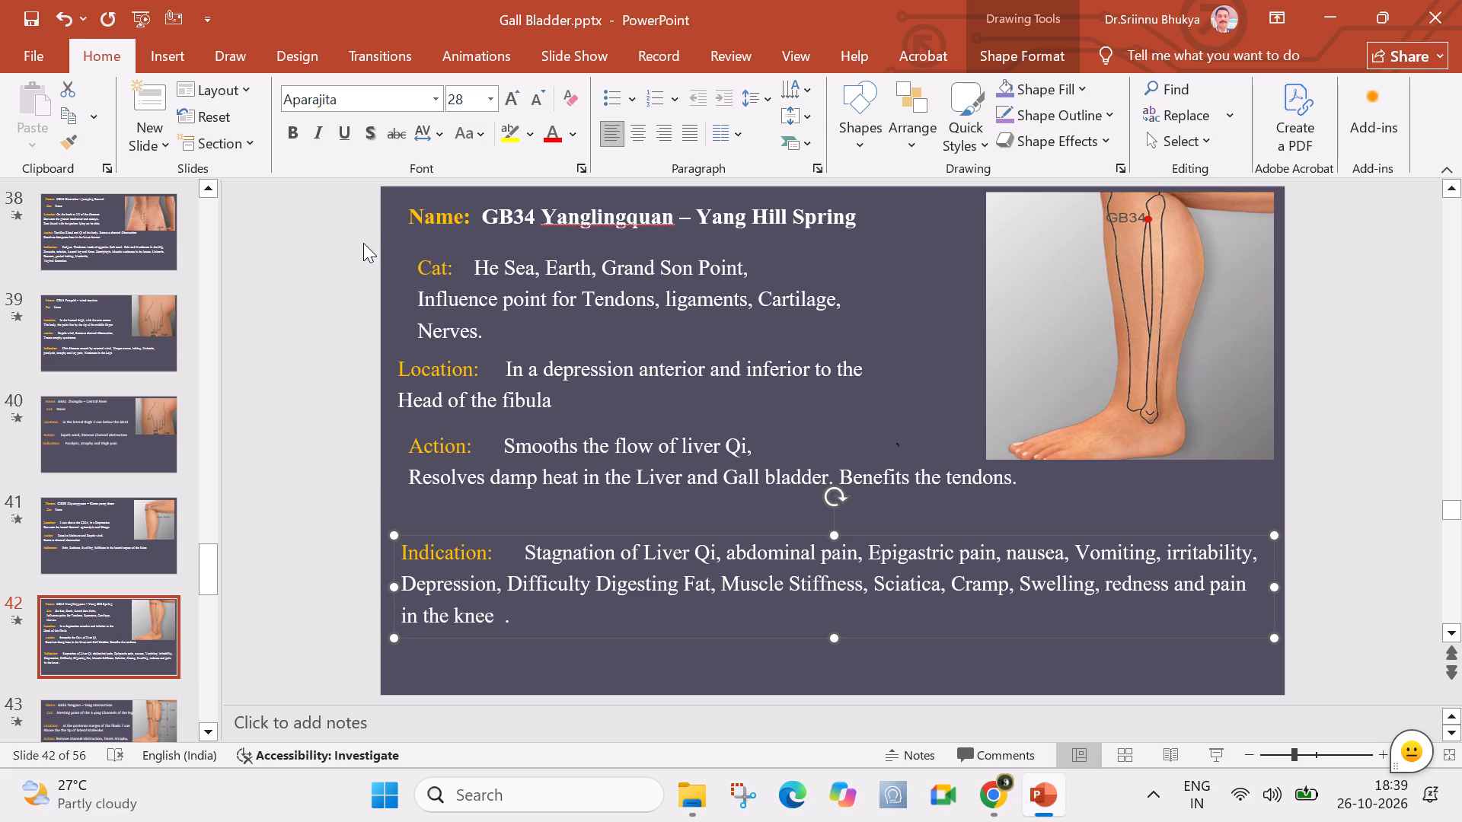
# On the GB35 Yangjiao slide, change the font of all five text boxes, from Name to Indication, to Aparajita.
pyautogui.click(137, 725)
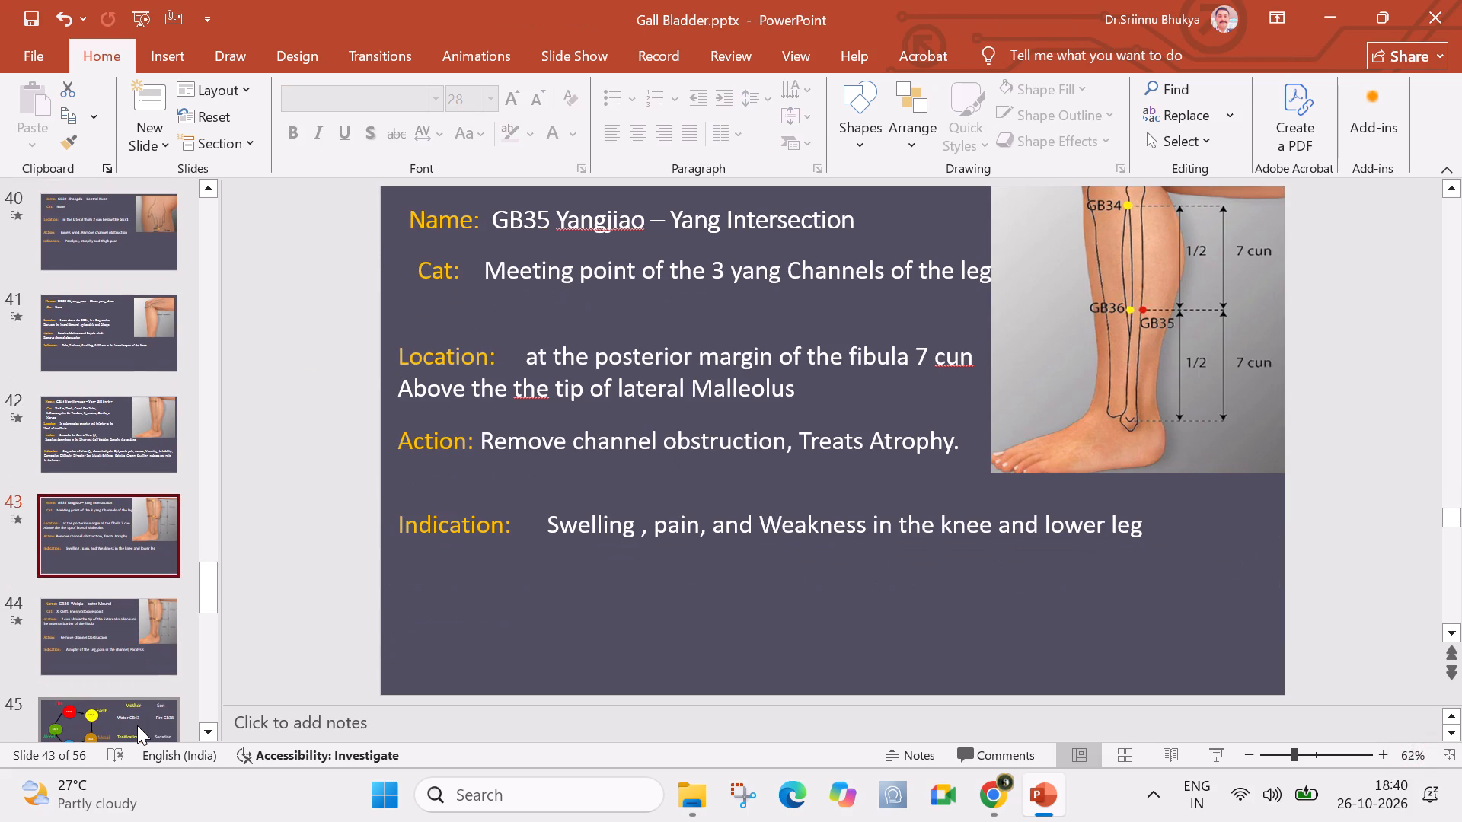
pyautogui.click(385, 195)
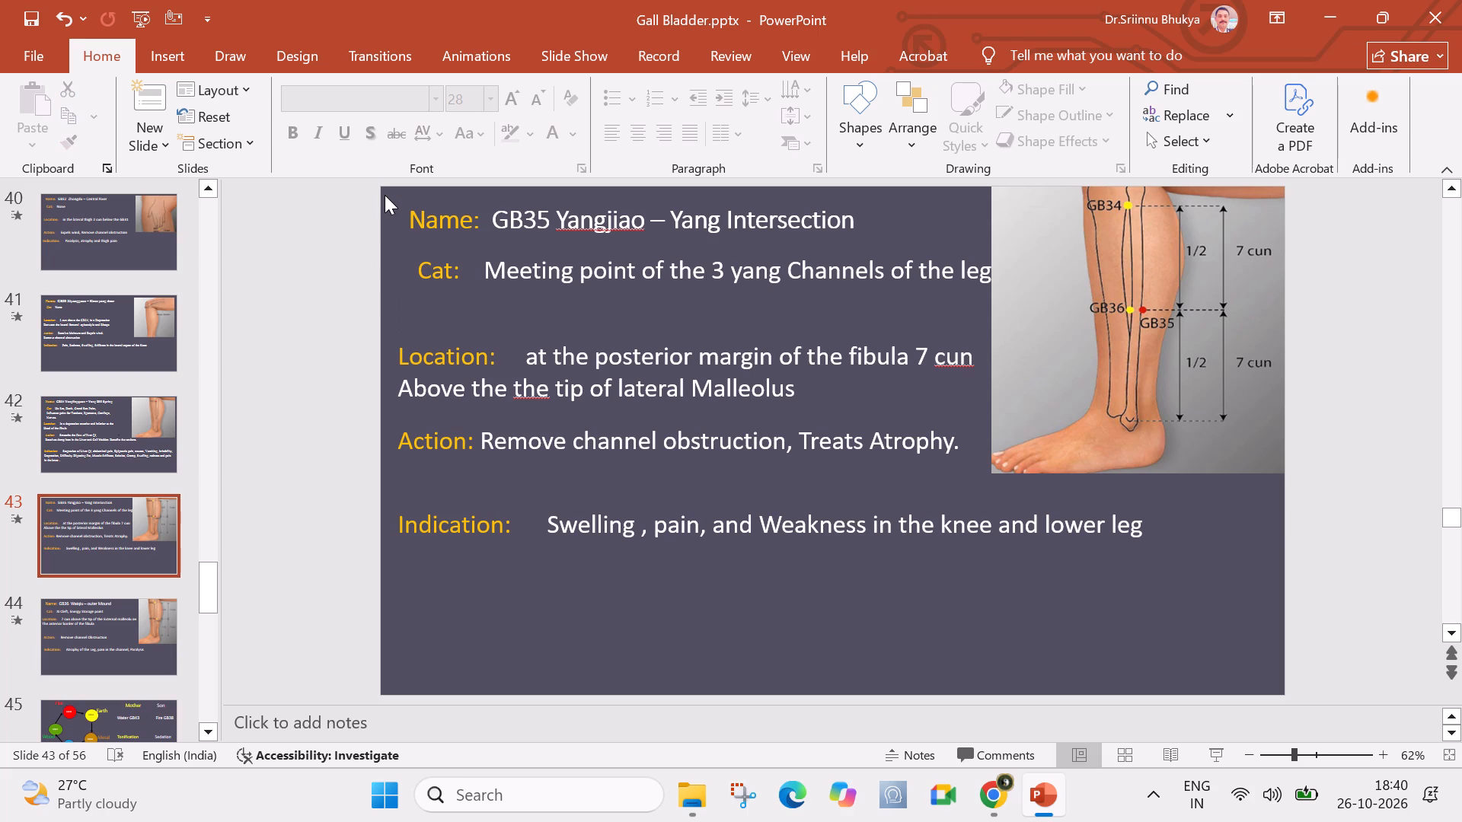
pyautogui.click(389, 195)
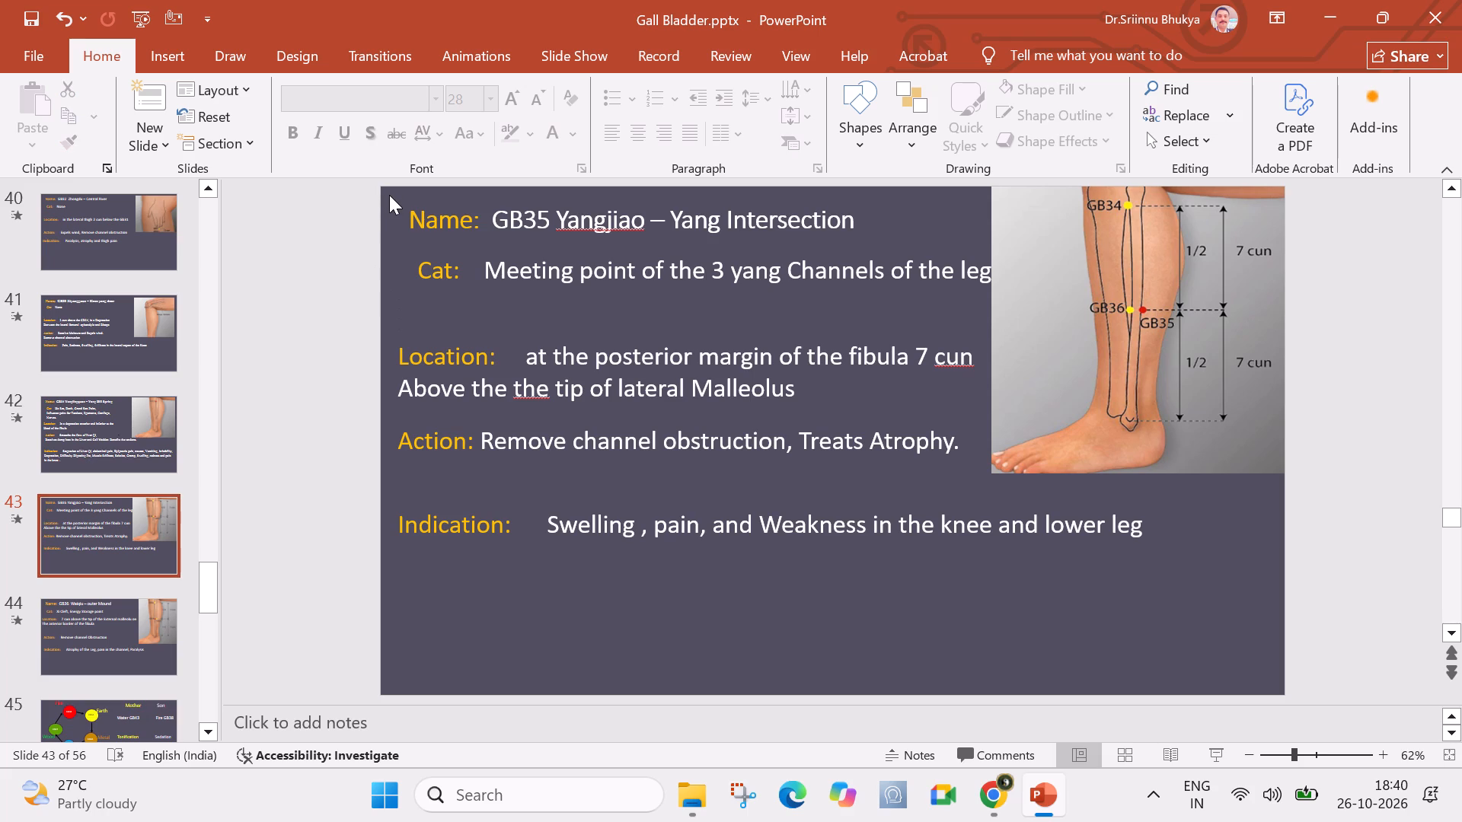
pyautogui.click(389, 195)
pyautogui.moveTo(389, 195); pyautogui.dragTo(1271, 483)
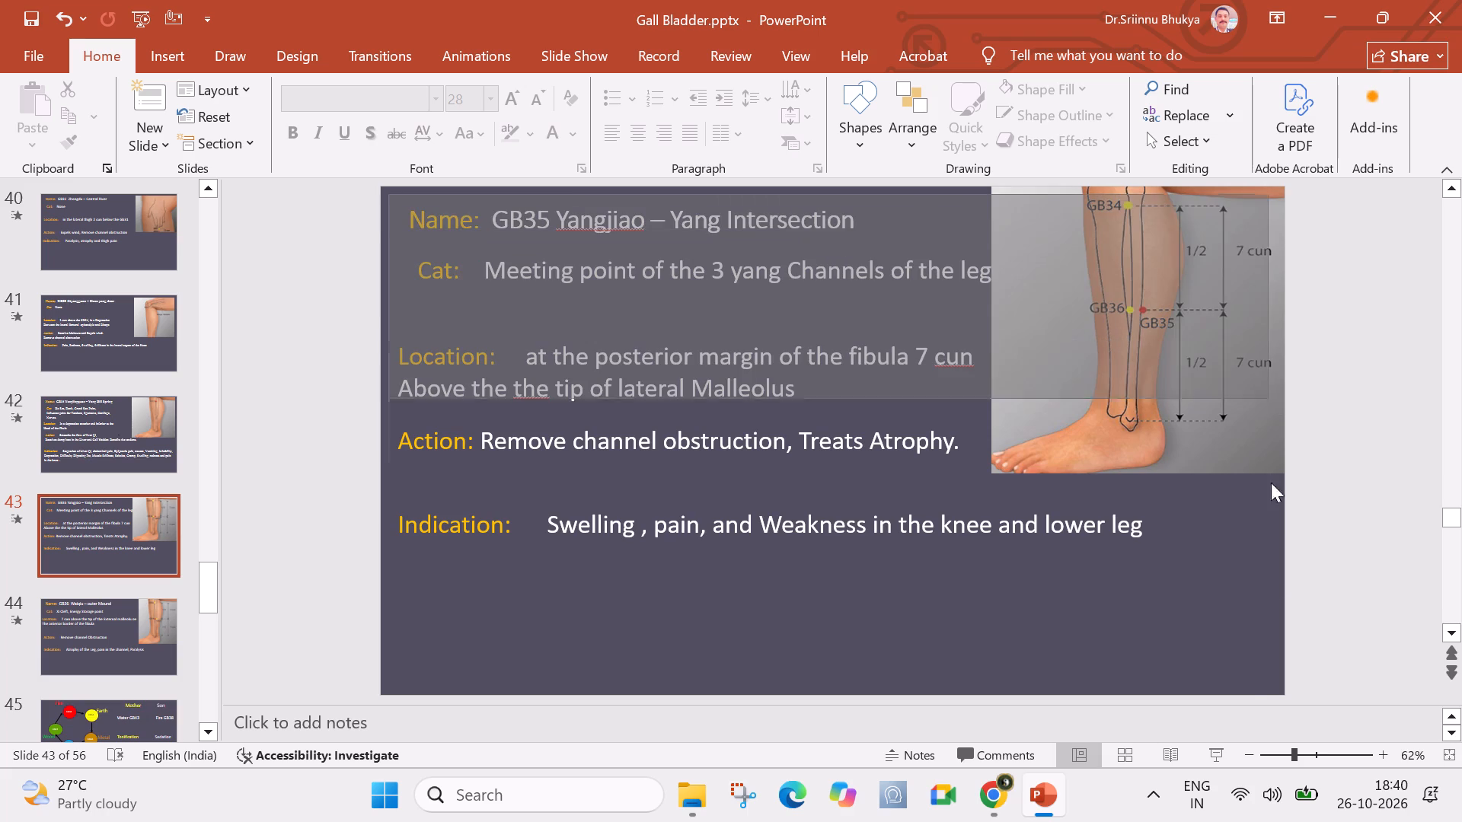
pyautogui.moveTo(1271, 483); pyautogui.dragTo(1236, 657)
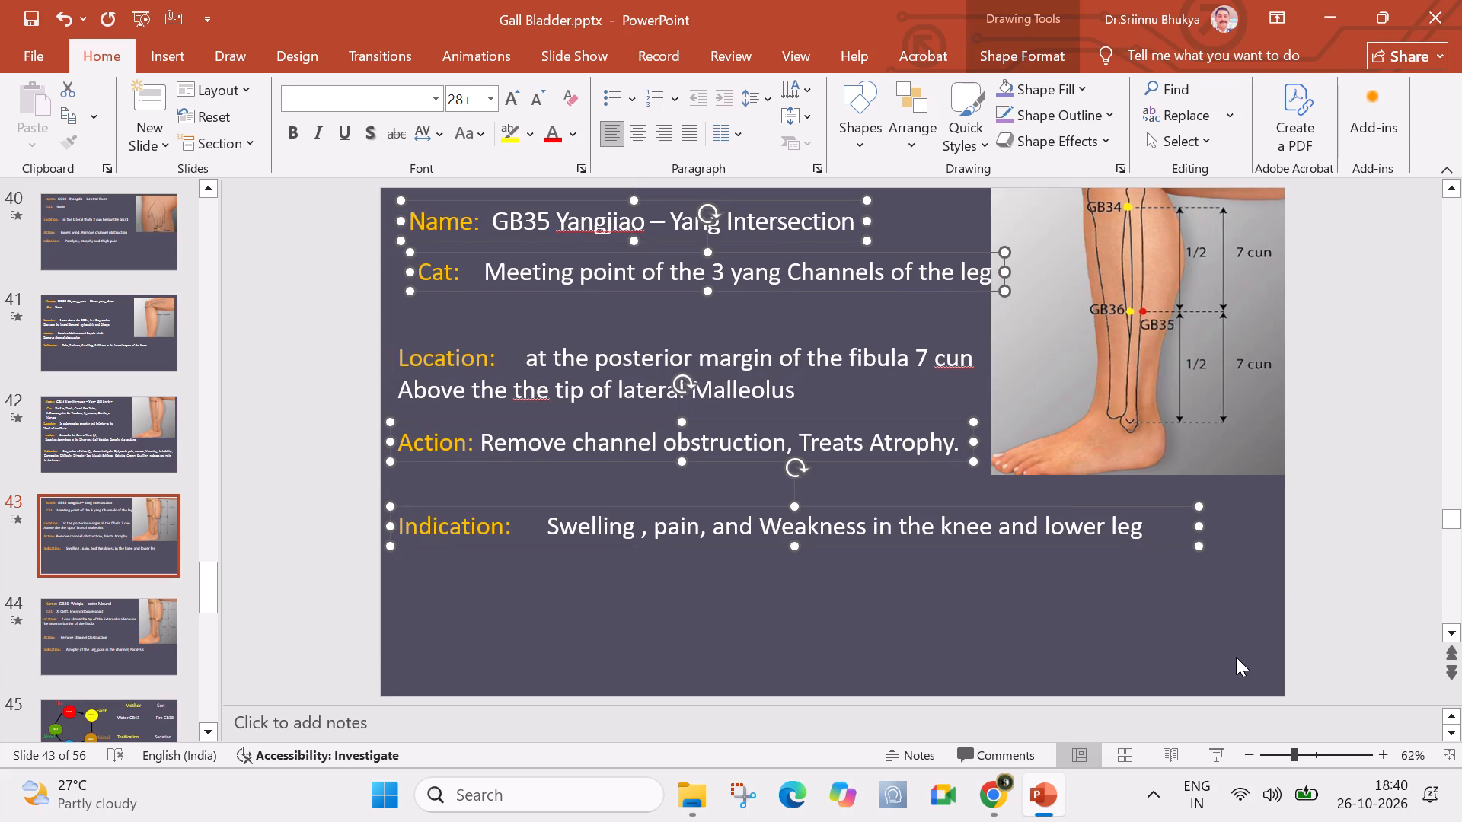
pyautogui.click(433, 100)
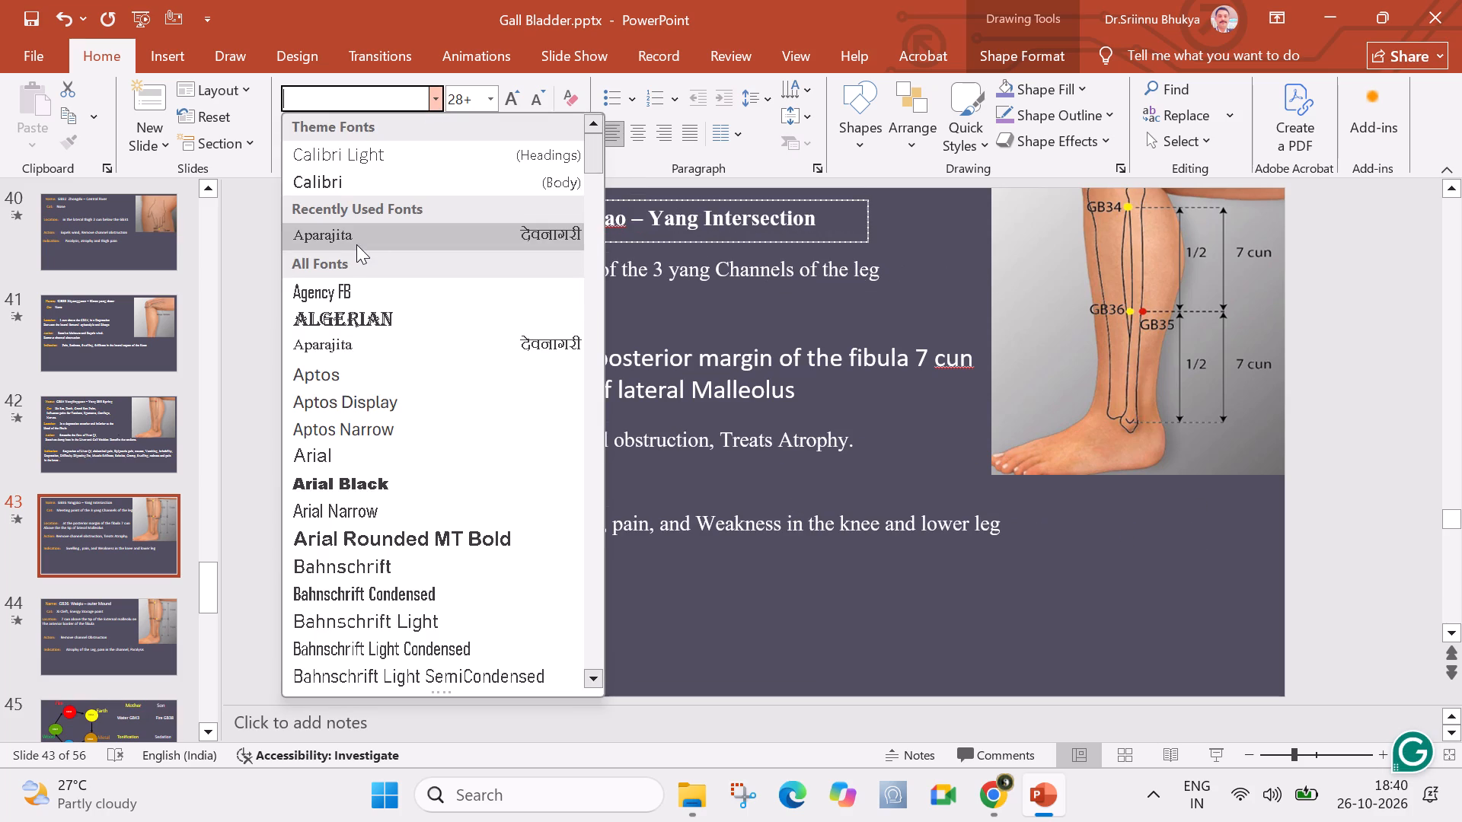
pyautogui.click(356, 244)
pyautogui.click(429, 349)
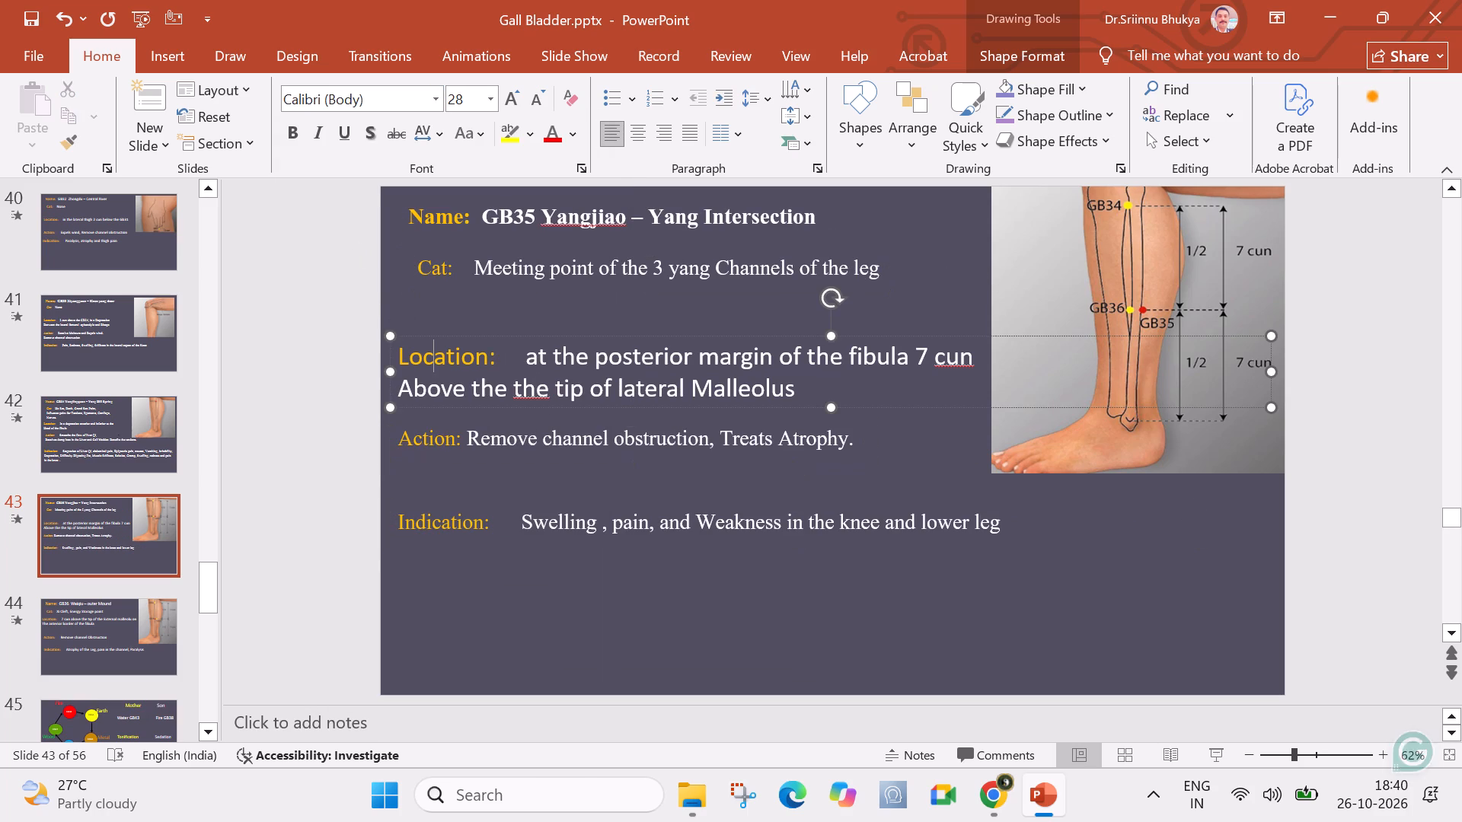
pyautogui.click(403, 333)
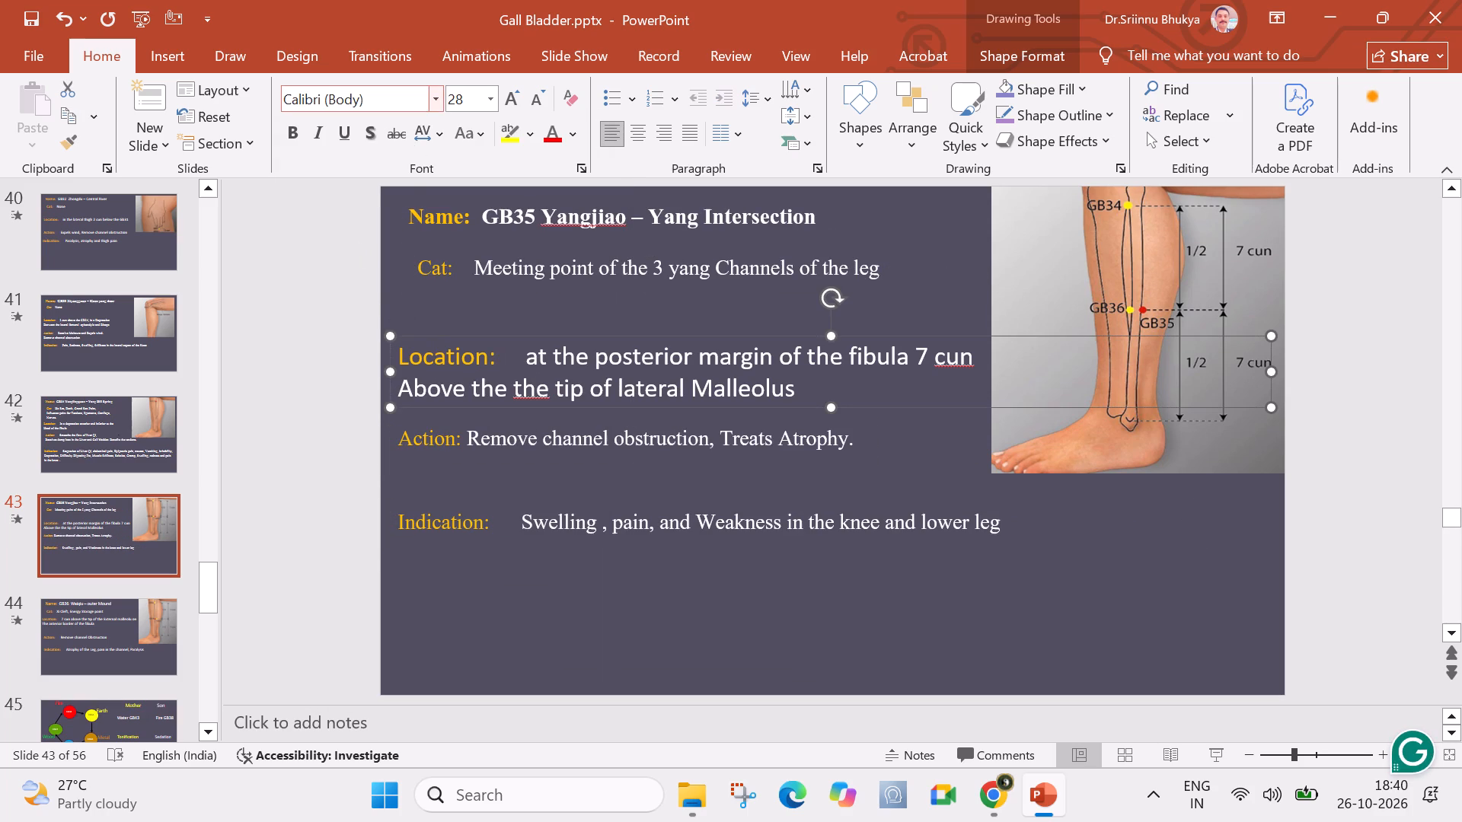
pyautogui.click(431, 100)
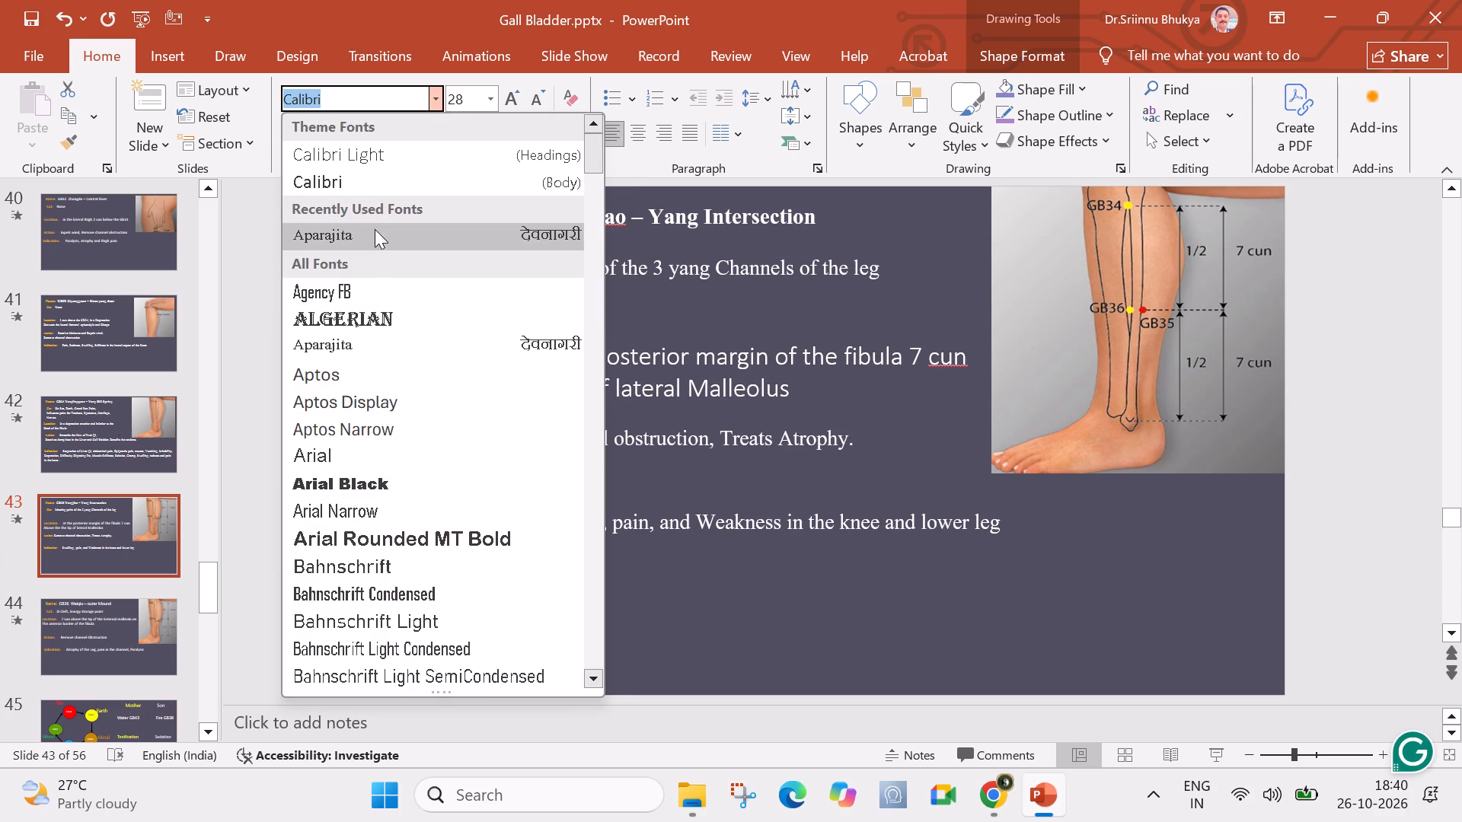
pyautogui.click(375, 233)
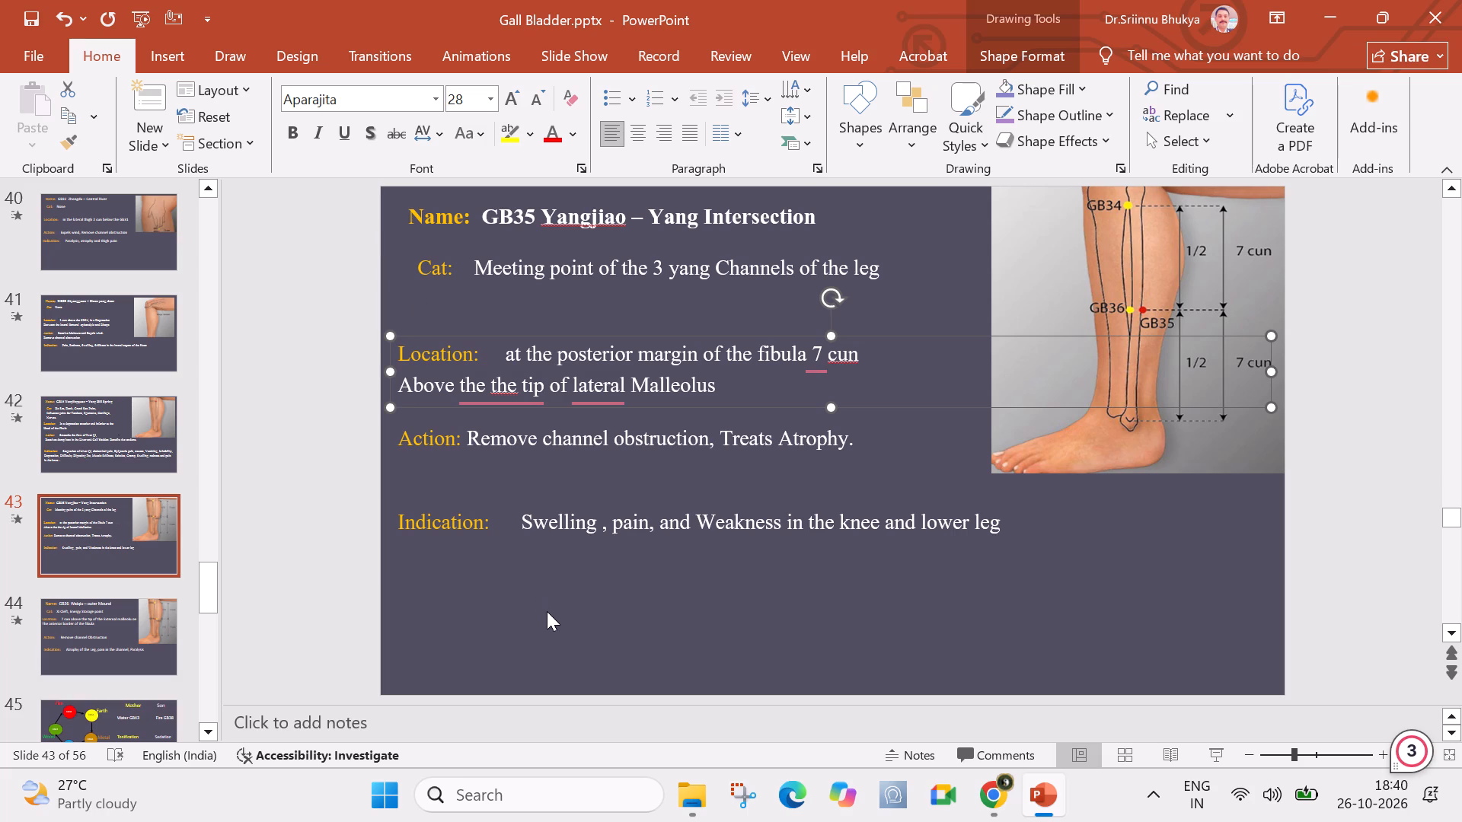
pyautogui.click(547, 611)
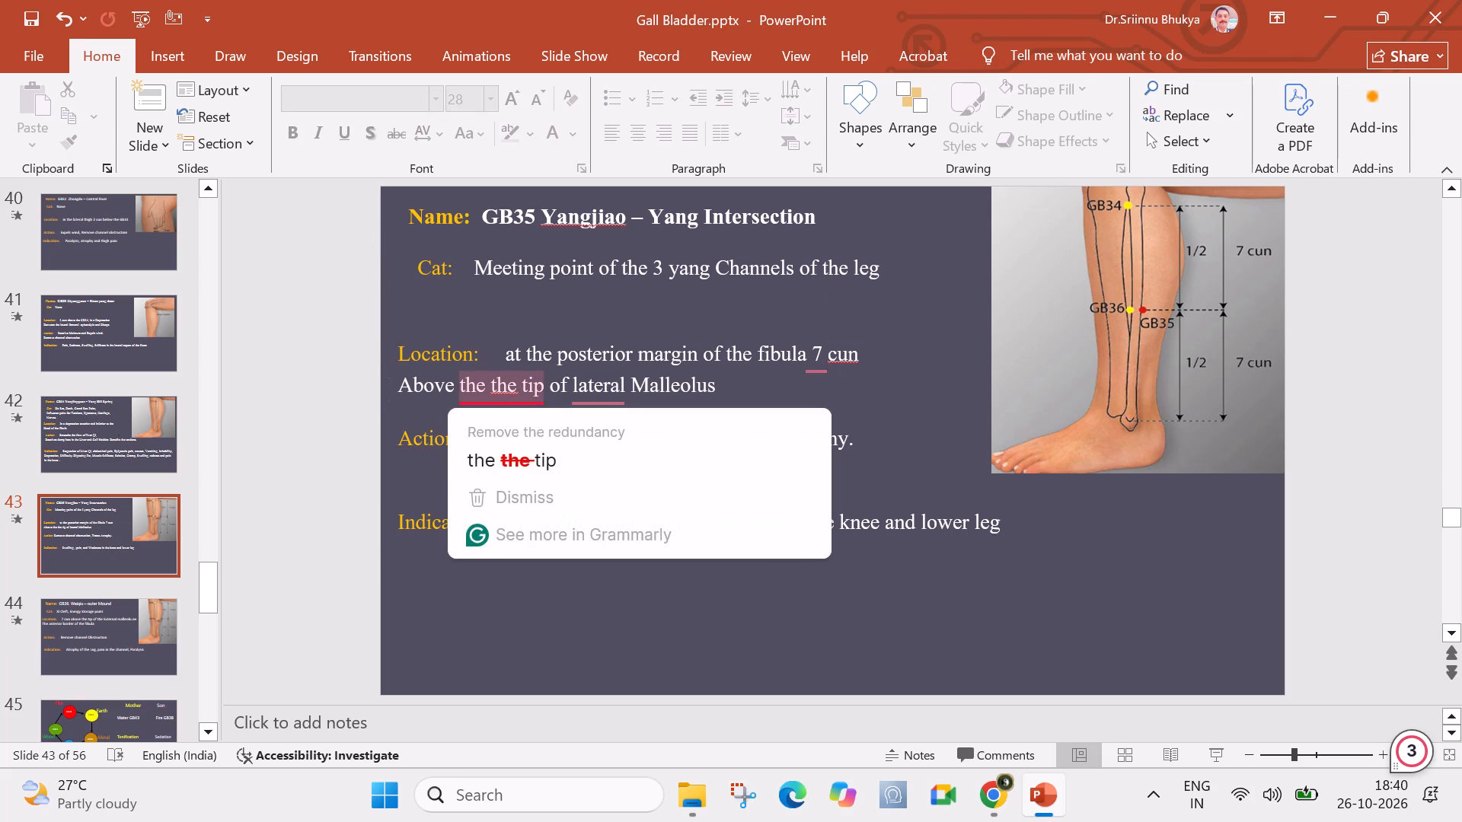
# Accept the Grammarly correction that removes the repeated "the" before "tip" in the GB35 Location text.
pyautogui.click(515, 455)
pyautogui.hotkey('shift', 'Right')
pyautogui.hotkey('shift', 'Right')
pyautogui.hotkey('shift', 'Right')
pyautogui.hotkey('shift', 'Right')
pyautogui.press('BackSpace')
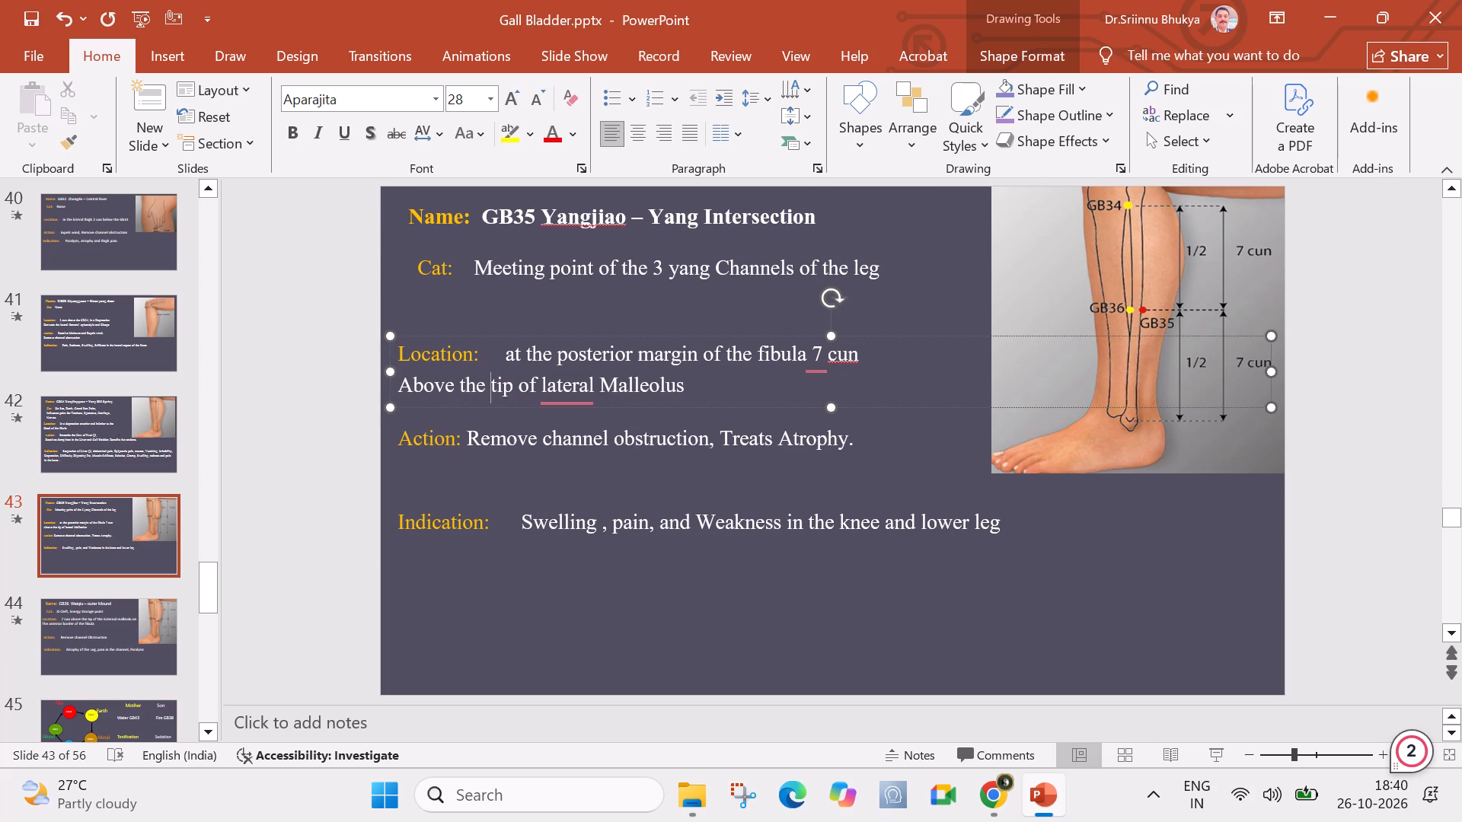
# Accept the Grammarly corrections in the GB35 Location text, adding "the" before "lateral" and a comma before "7 cun".
pyautogui.click(590, 459)
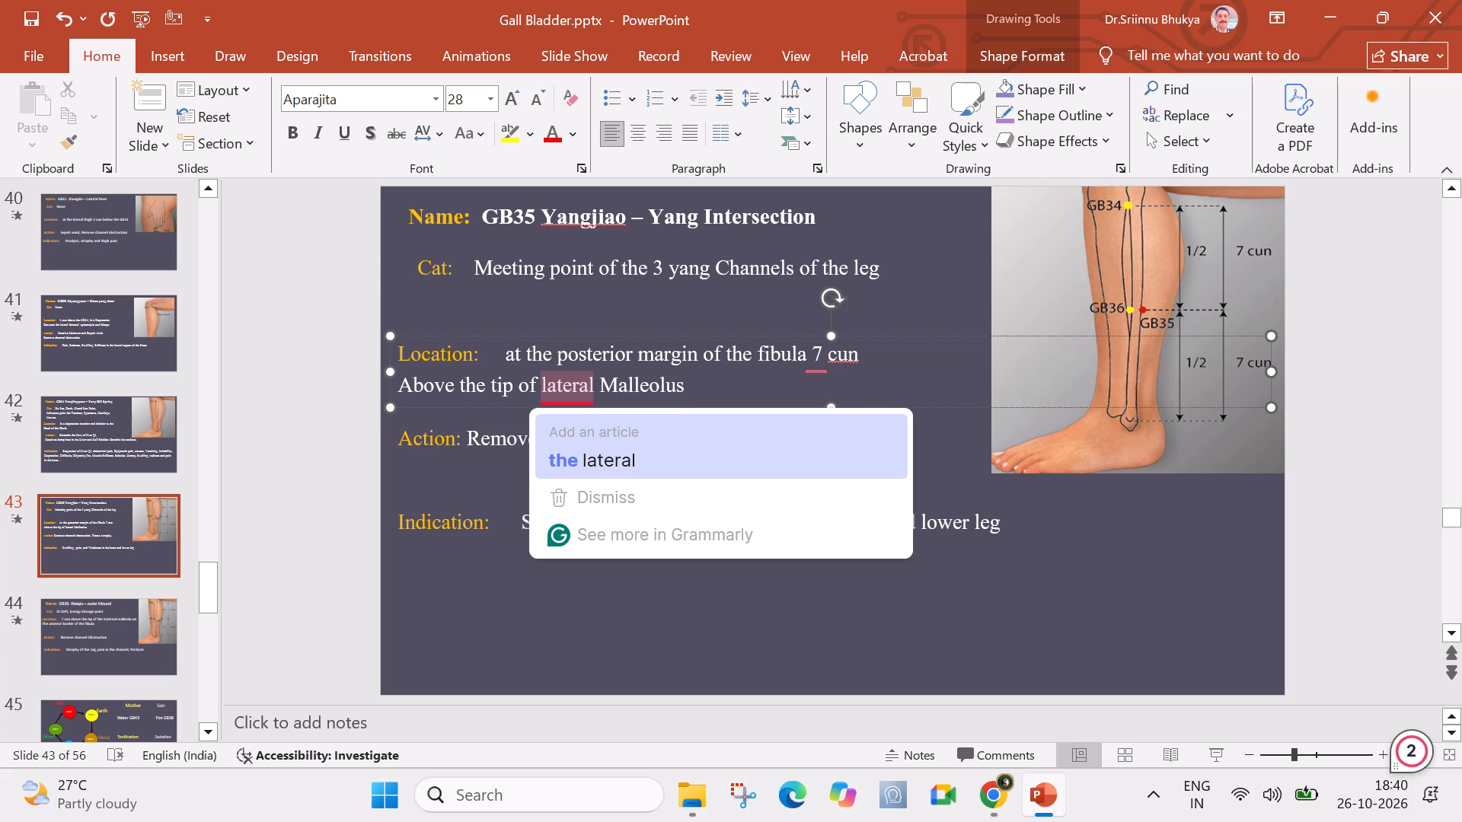
pyautogui.write('the')
pyautogui.press('space')
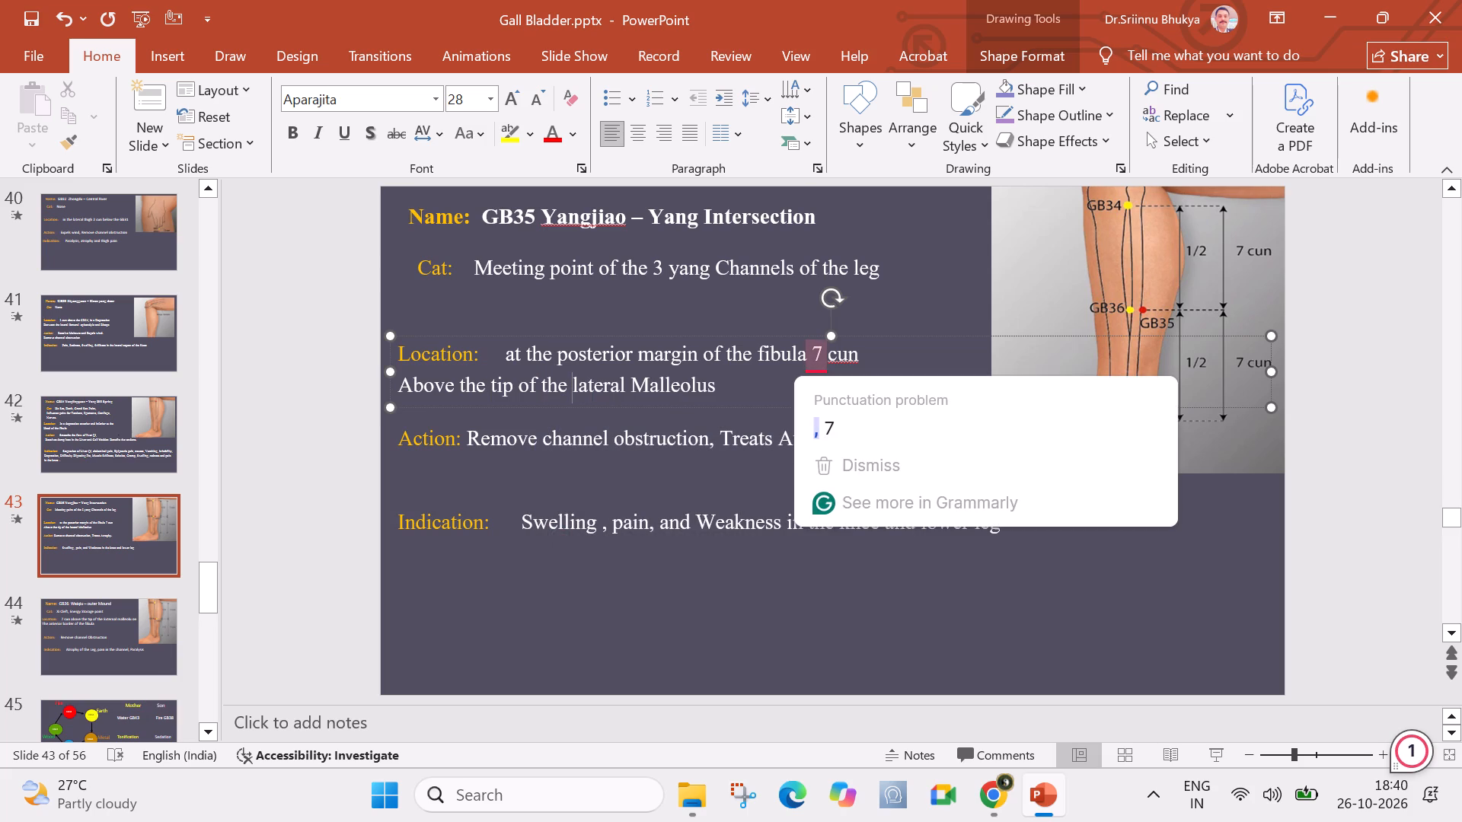
pyautogui.click(822, 431)
pyautogui.press(',')
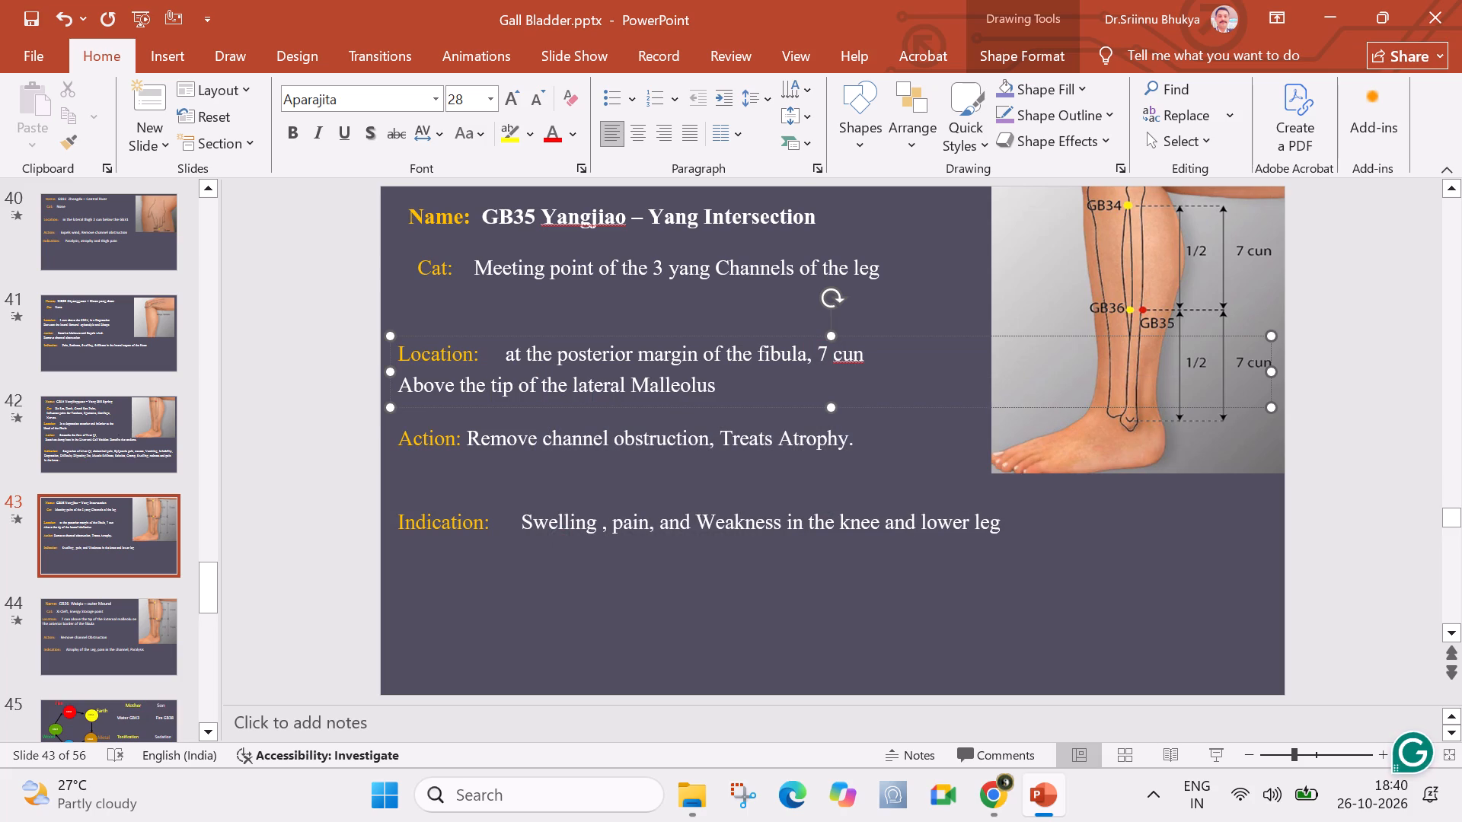
# On the GB36 Waiqiu slide, change the font of all five text boxes, from Name to Indication, to Aparajita.
pyautogui.click(112, 613)
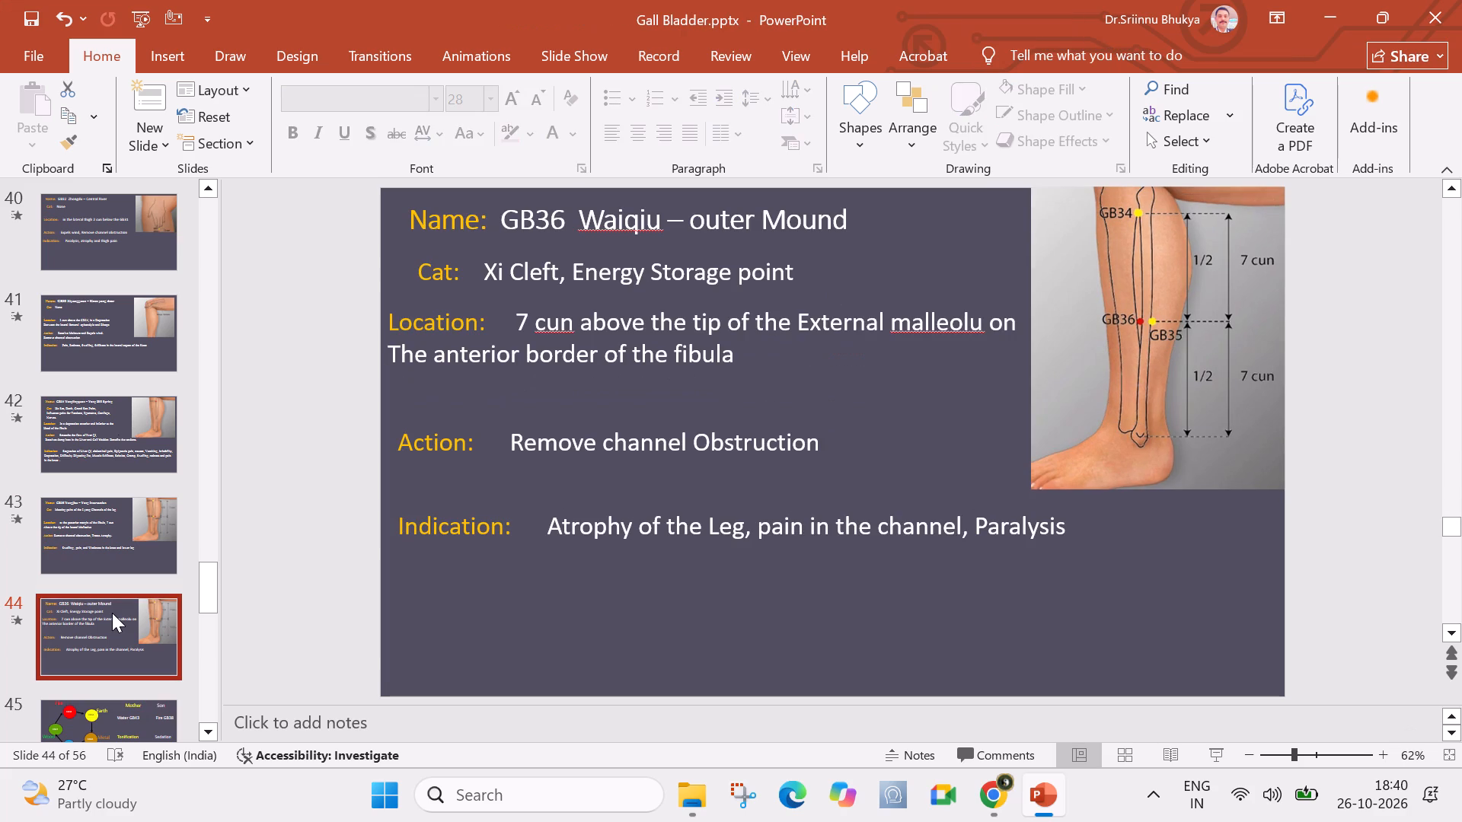
pyautogui.click(385, 199)
pyautogui.moveTo(385, 199); pyautogui.dragTo(1088, 451)
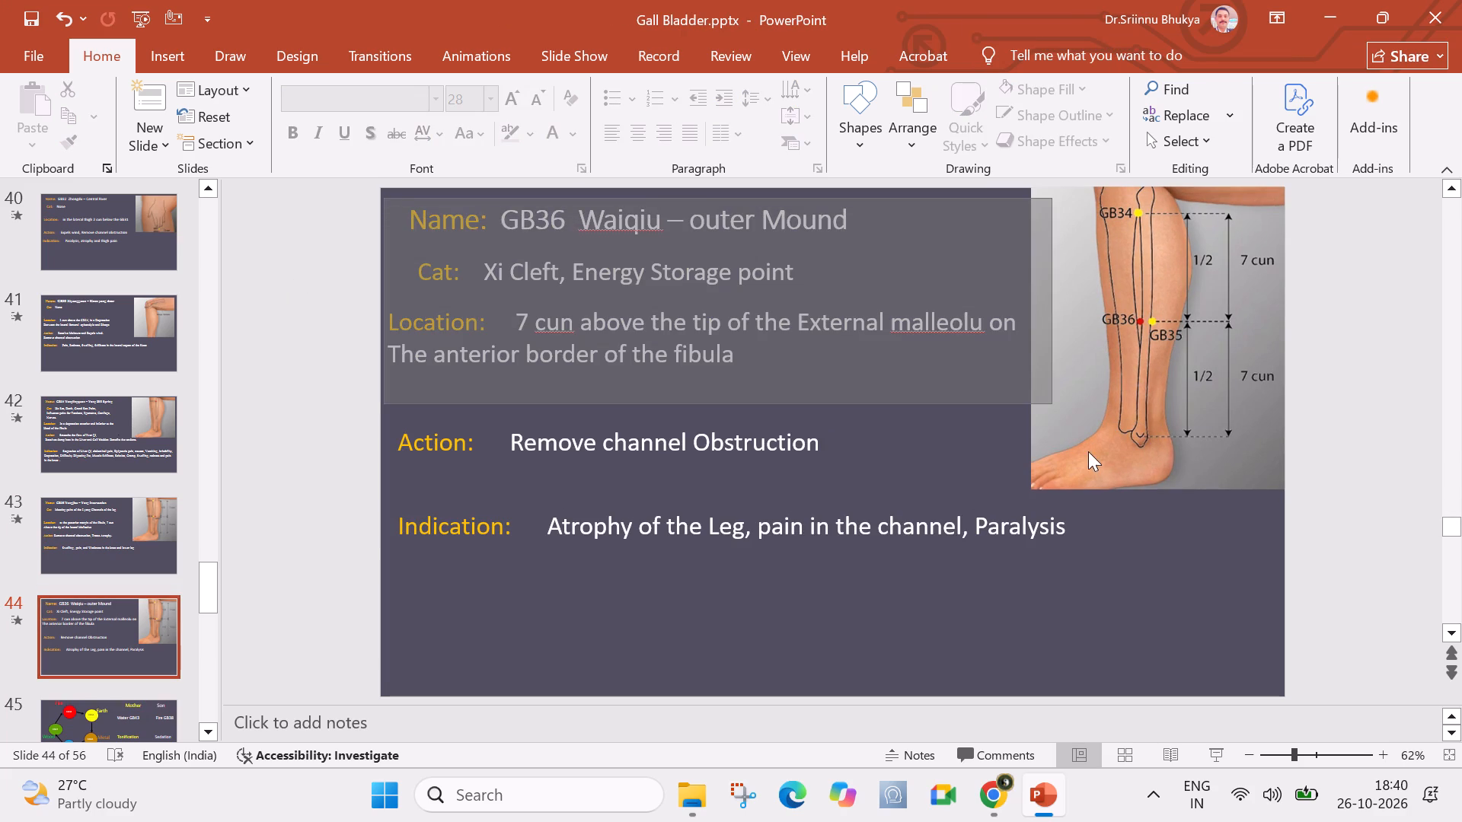
pyautogui.moveTo(1088, 451); pyautogui.dragTo(1194, 632)
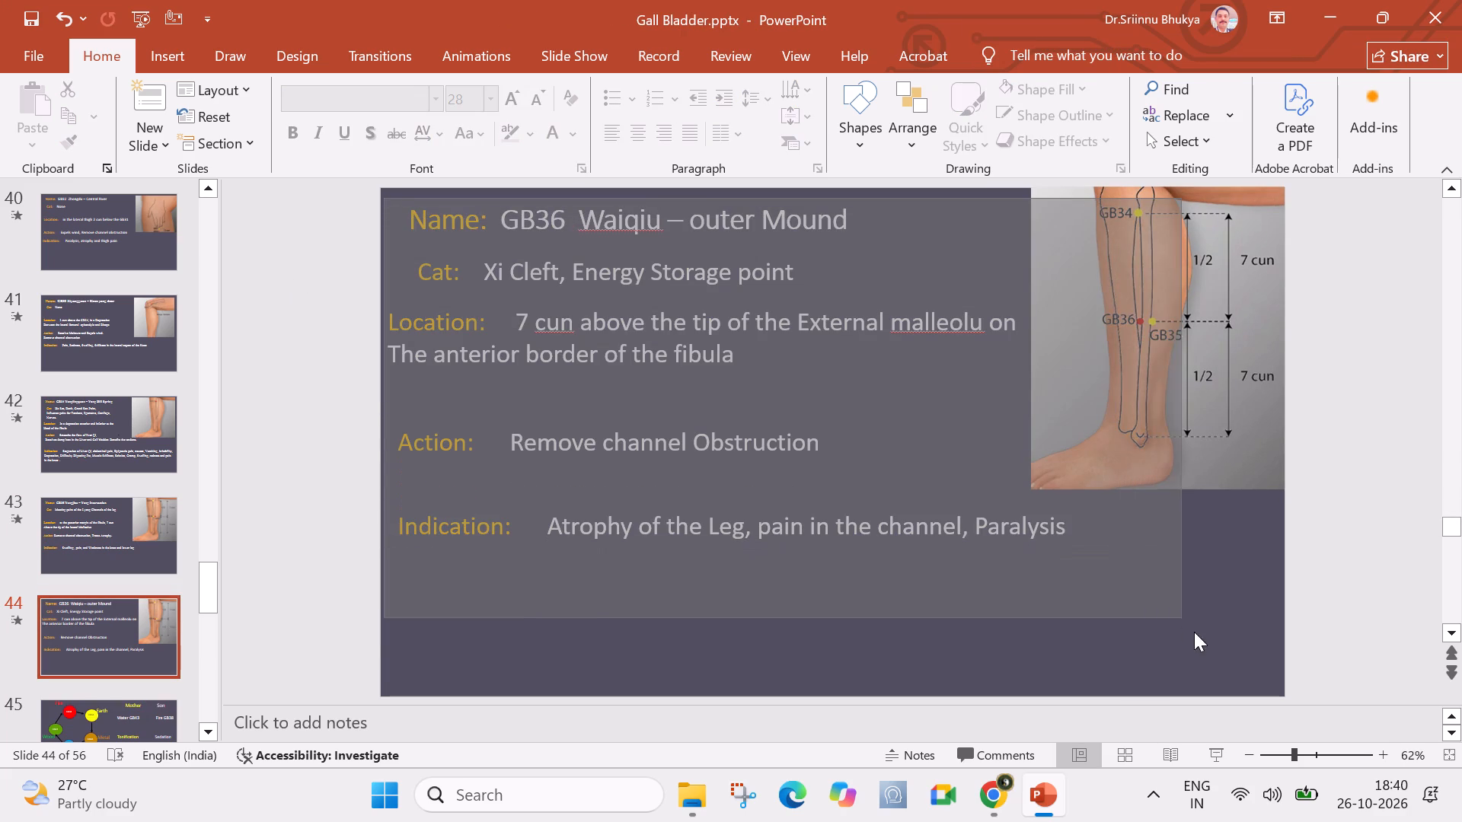
pyautogui.moveTo(1194, 632); pyautogui.dragTo(1242, 679)
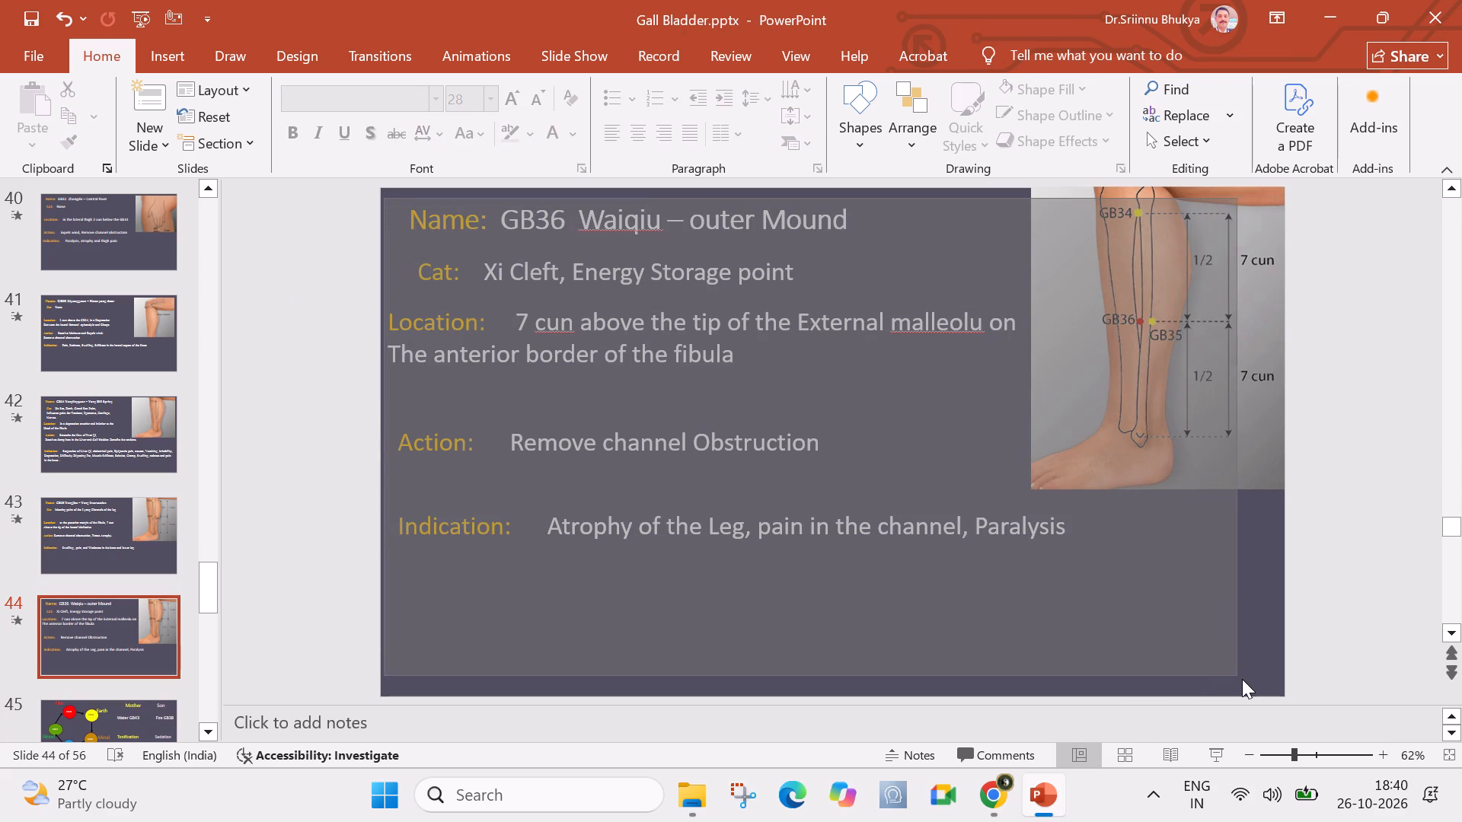
pyautogui.moveTo(1242, 679); pyautogui.dragTo(1263, 684)
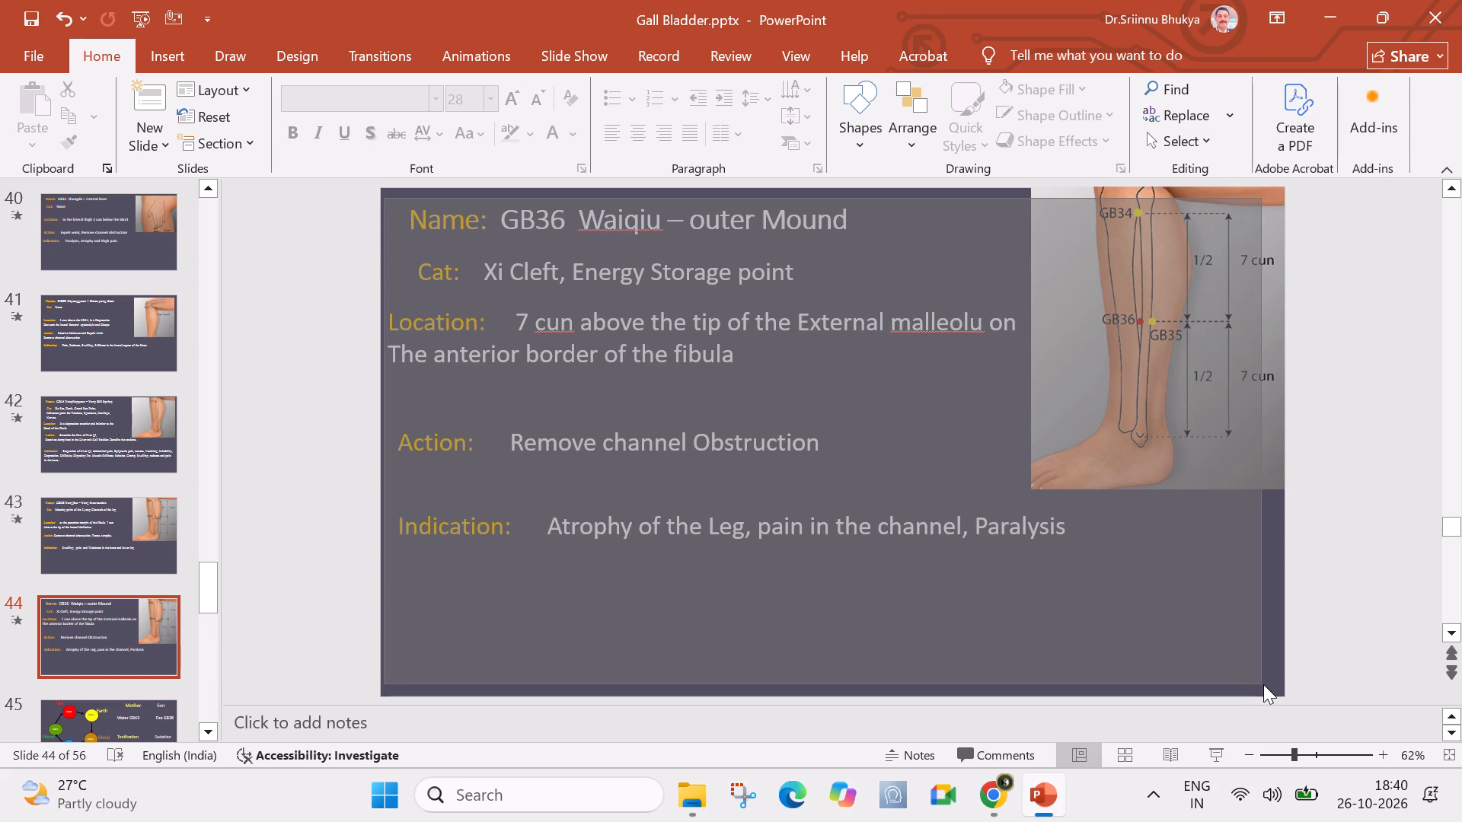
pyautogui.moveTo(1263, 684); pyautogui.dragTo(1278, 694)
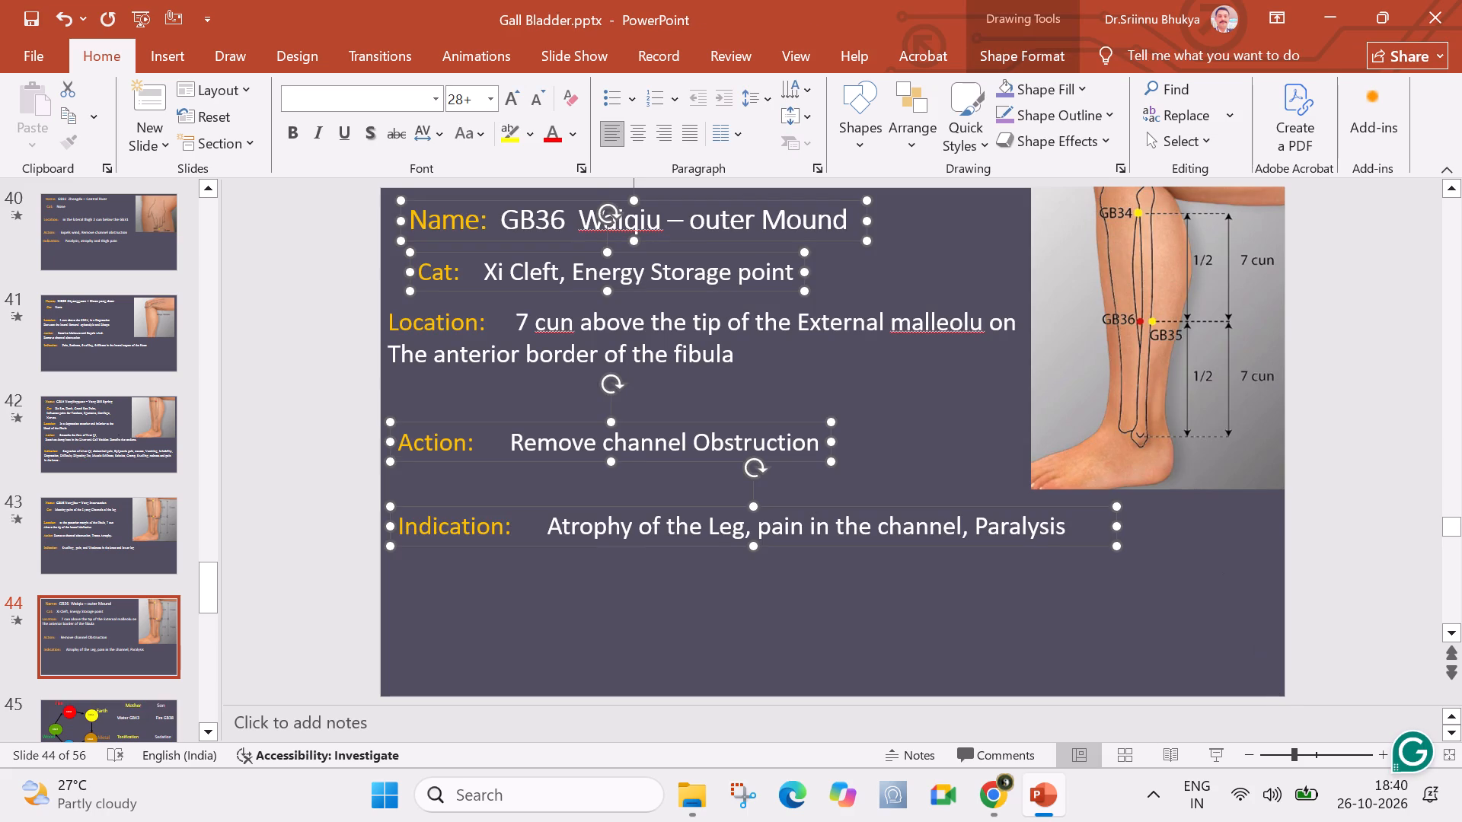
pyautogui.click(436, 96)
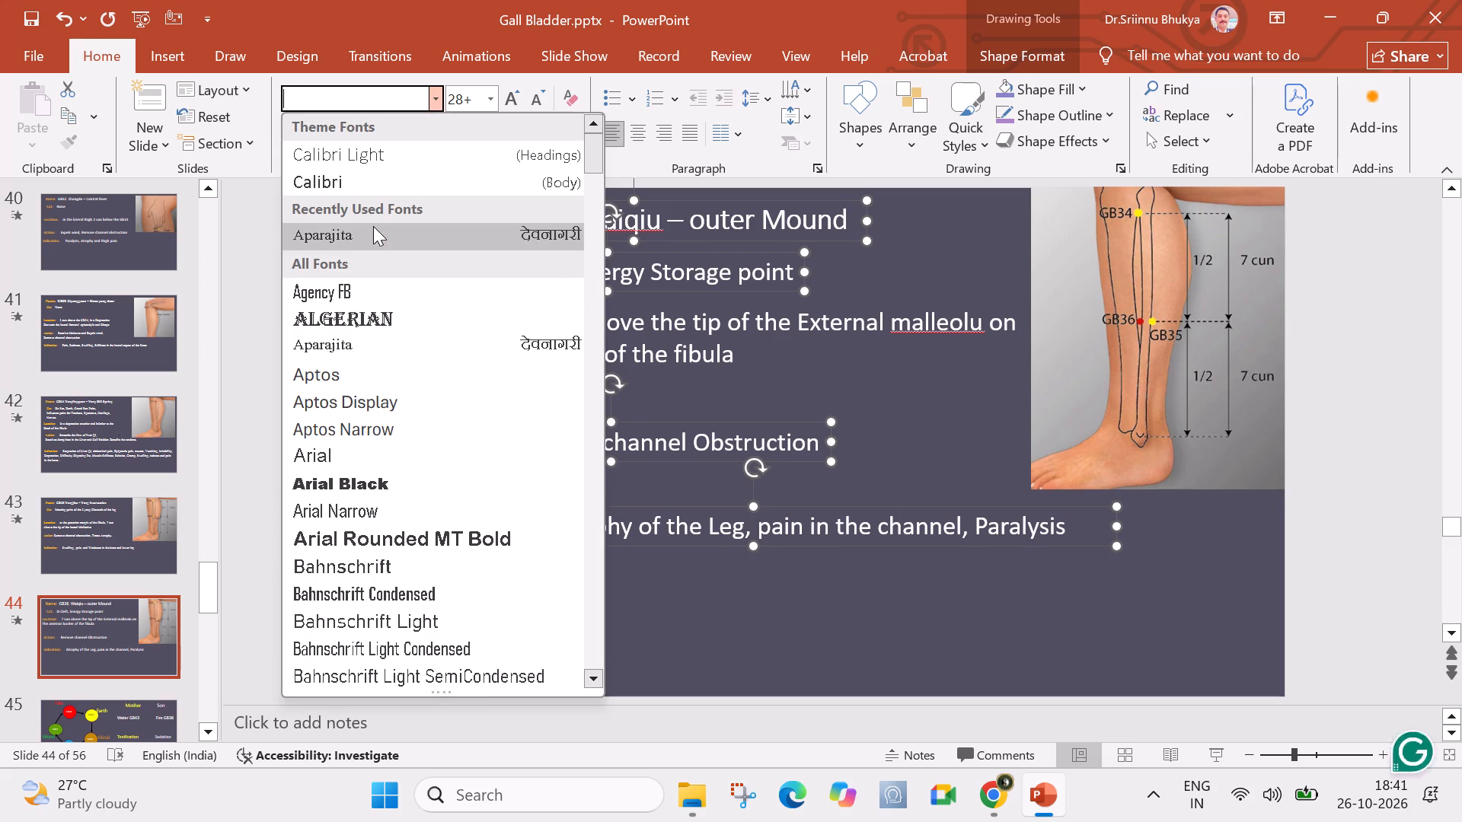
pyautogui.click(372, 228)
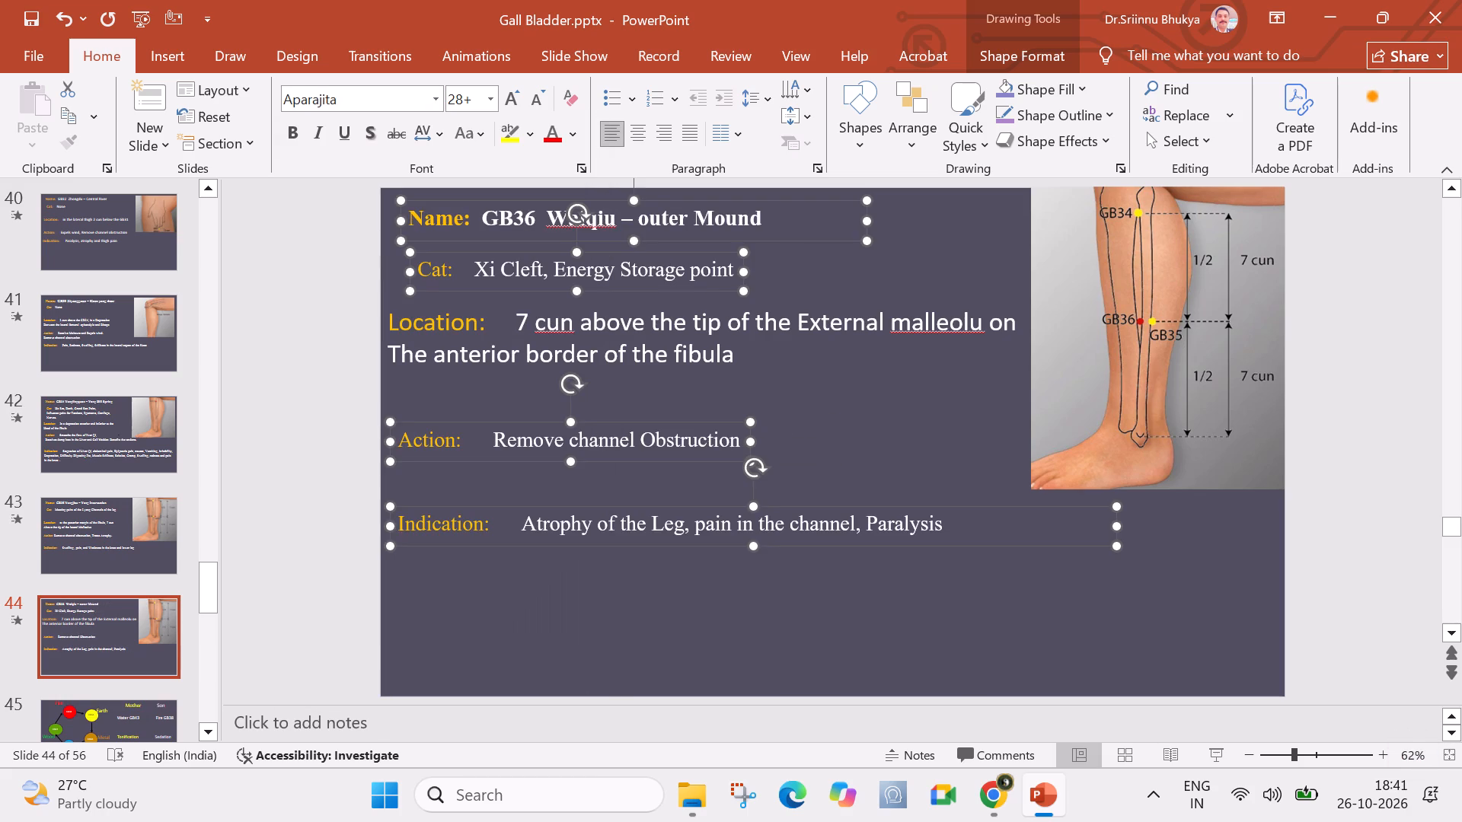
pyautogui.click(464, 375)
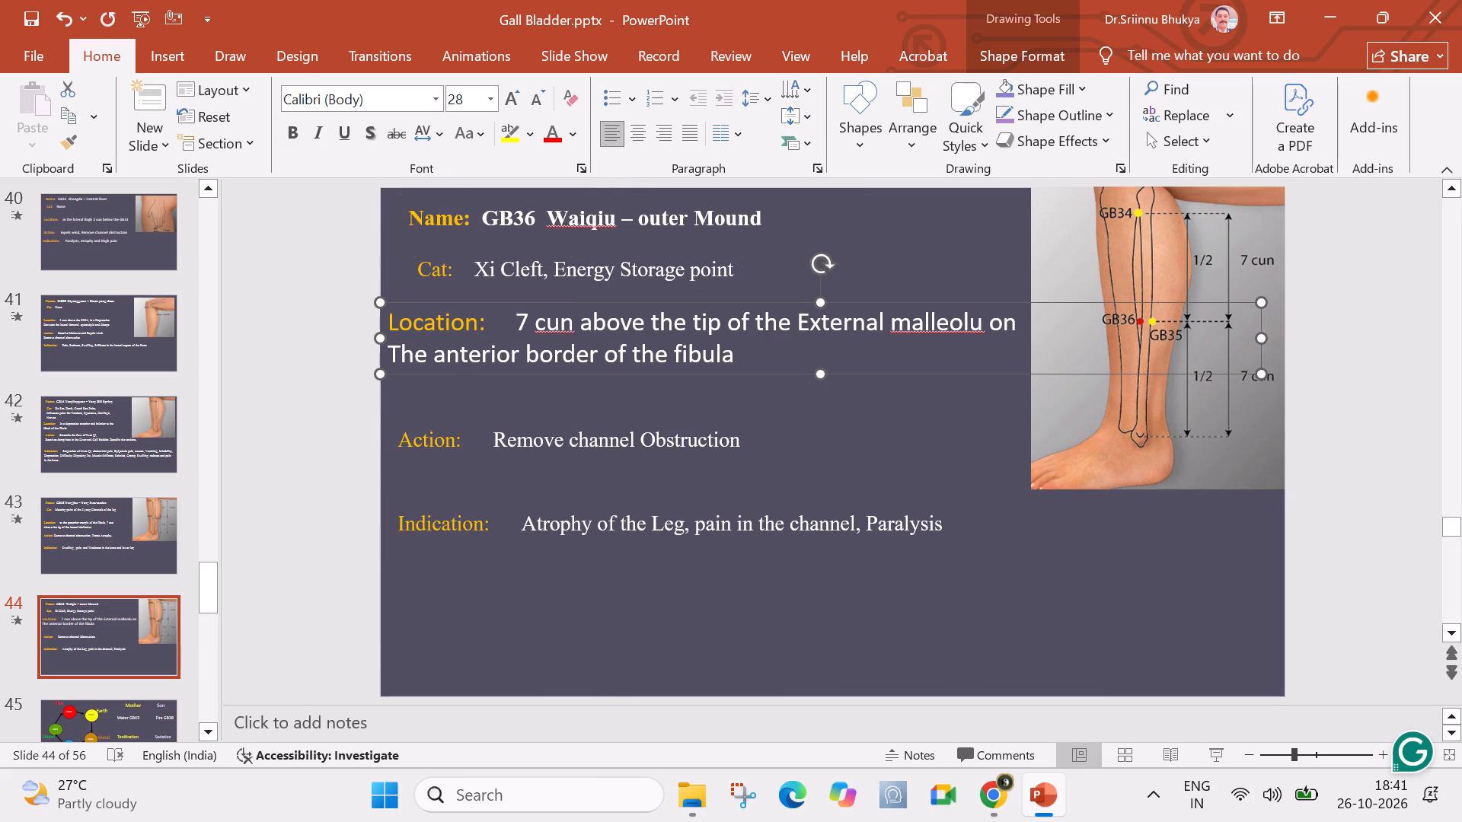
pyautogui.click(436, 105)
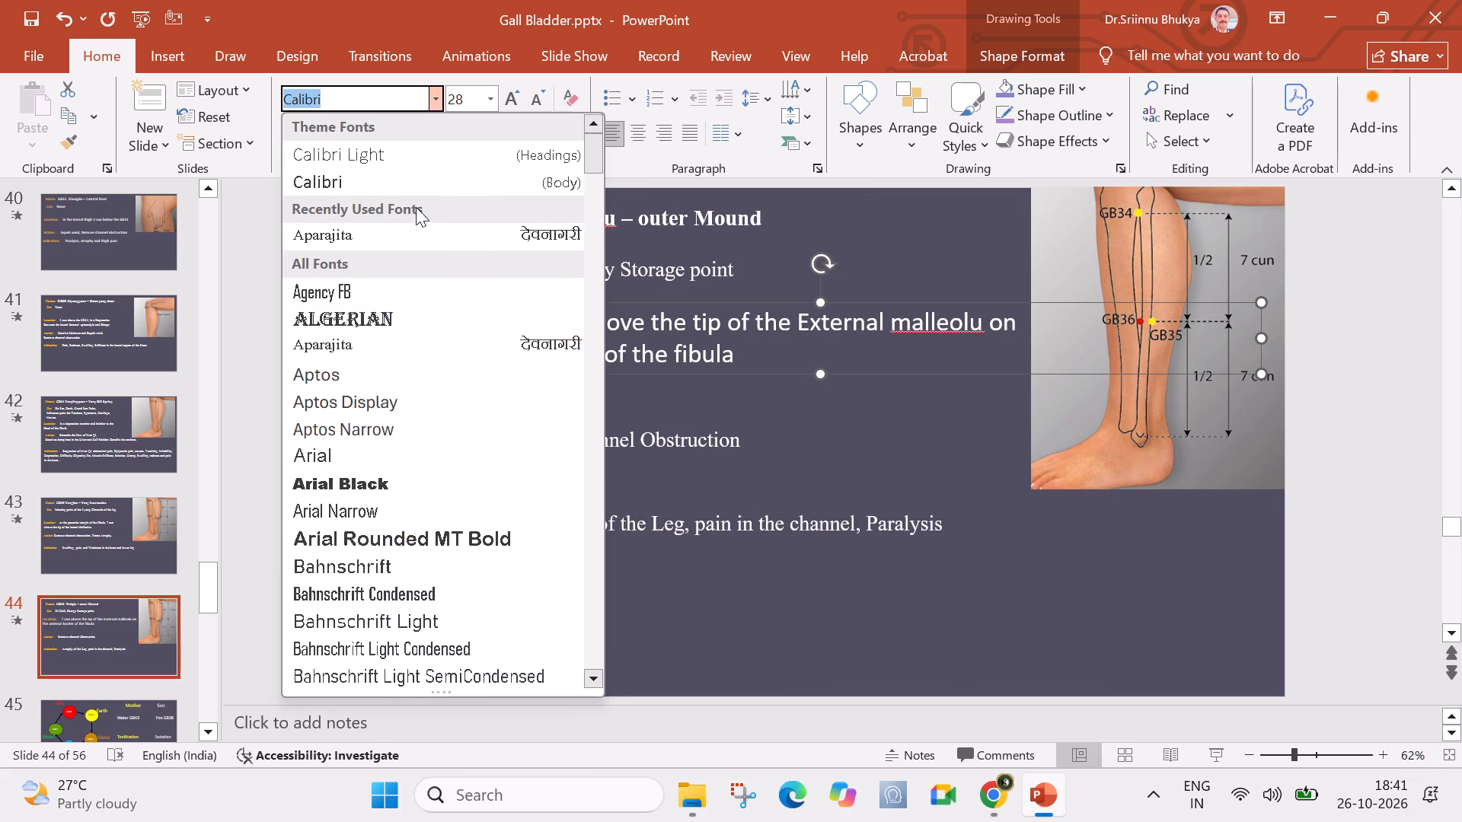
pyautogui.click(393, 232)
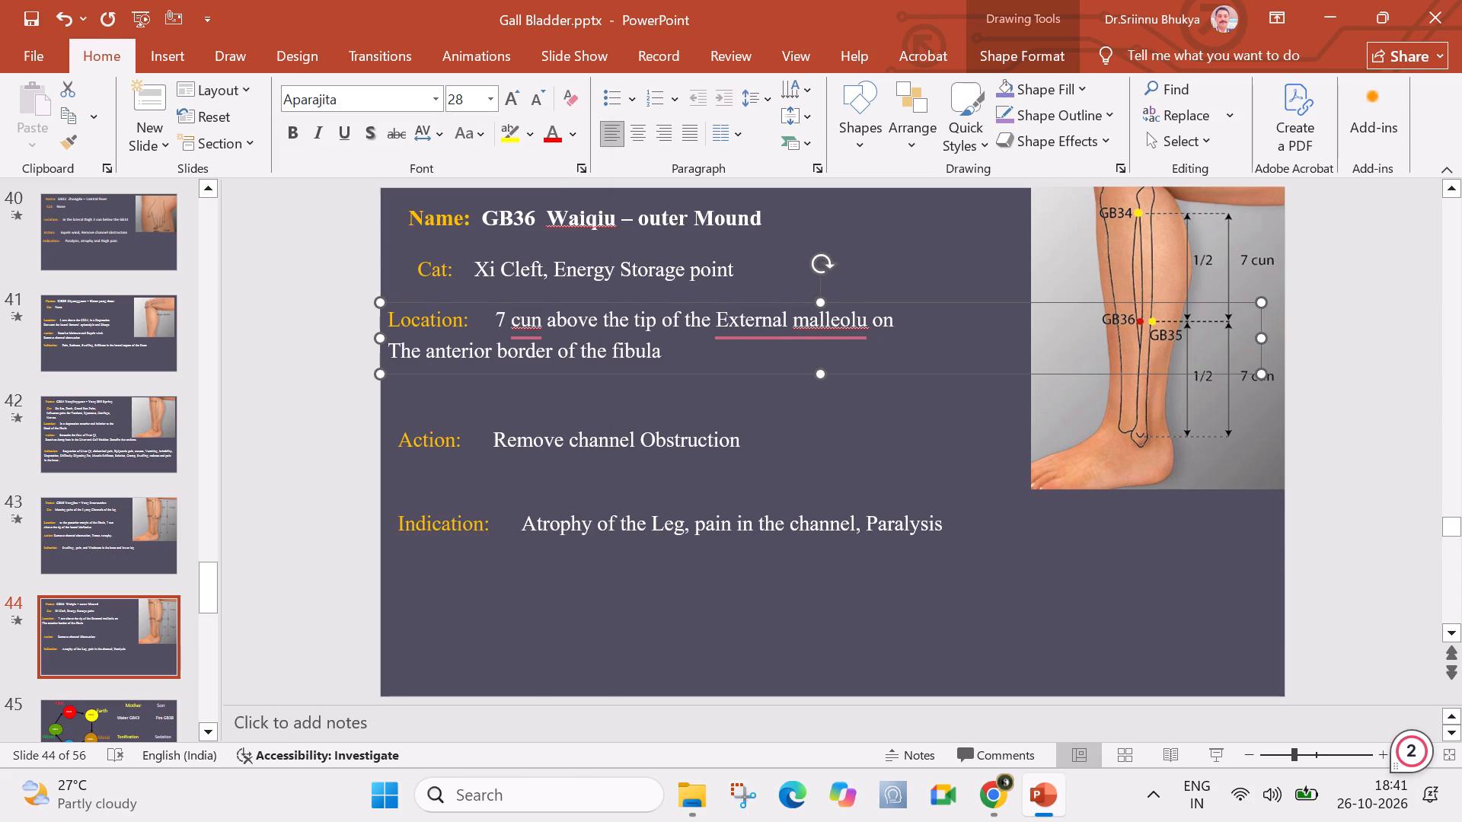
# Move the GB36 Location text box slightly right and down so its text lines up under the Cat line.
pyautogui.moveTo(600, 378); pyautogui.dragTo(635, 384)
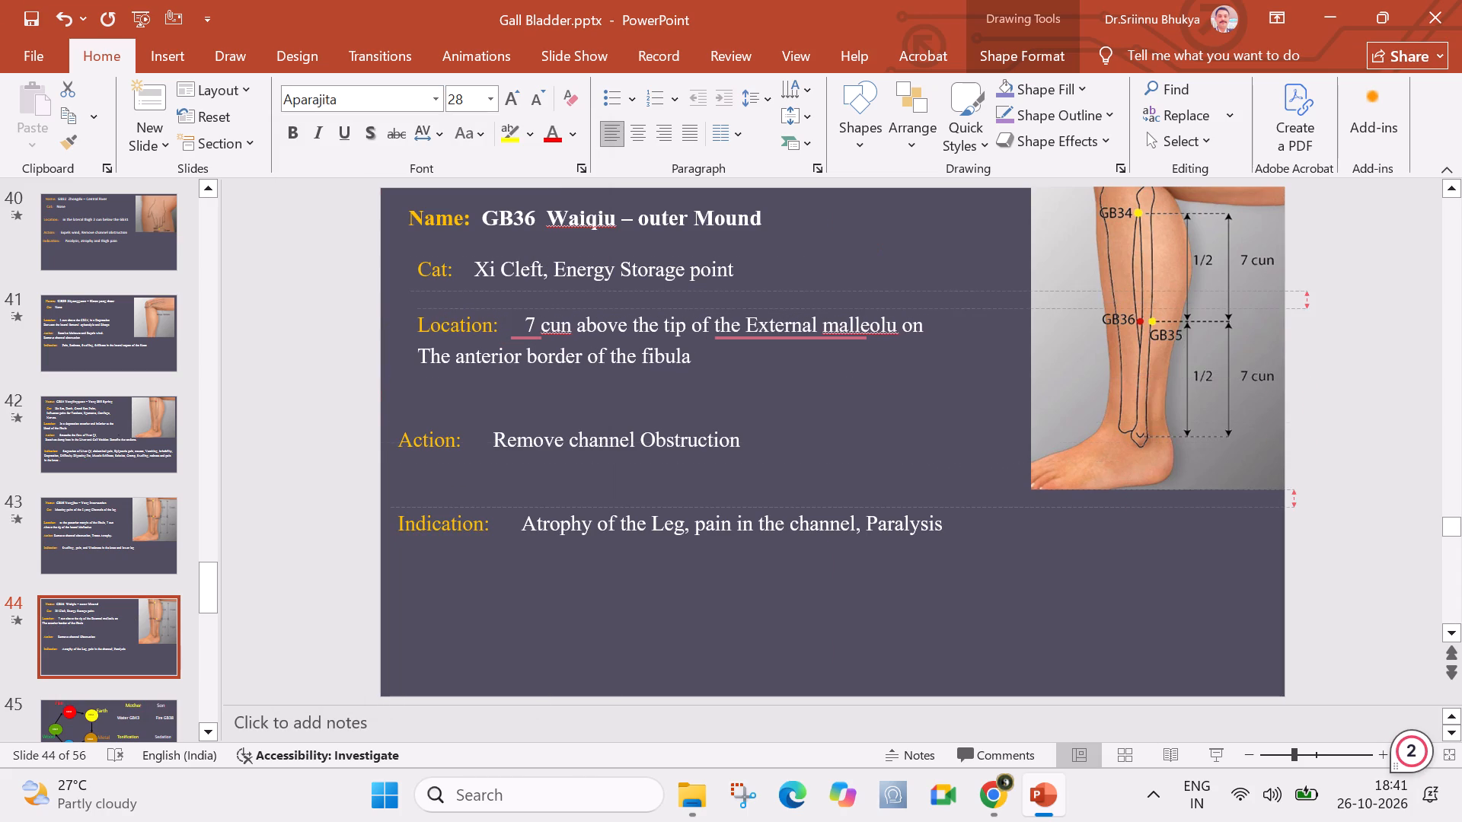
pyautogui.moveTo(635, 384); pyautogui.dragTo(634, 384)
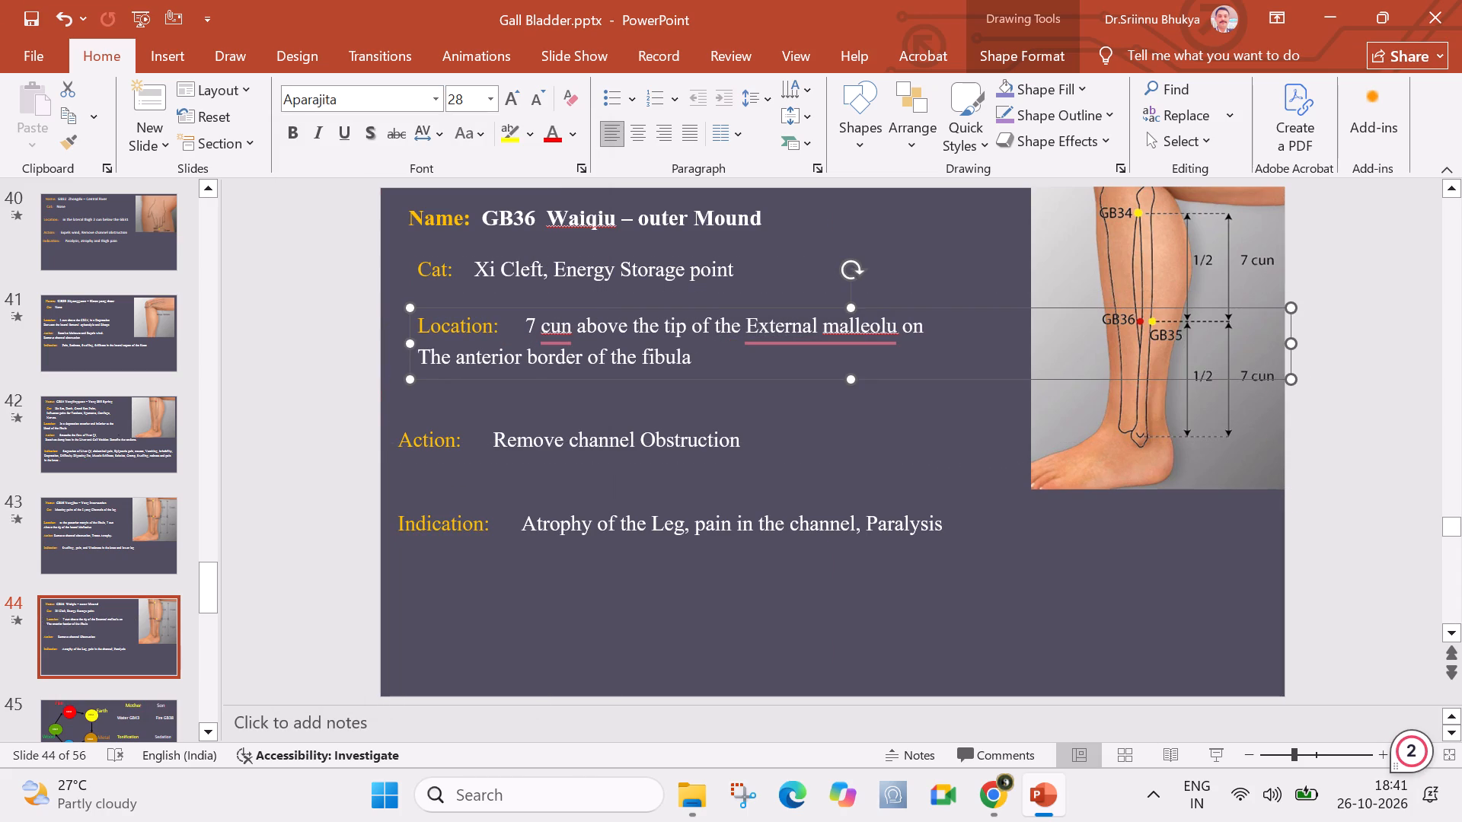
# Accept the Grammarly spelling correction "external malleolus" in the GB36 Location text.
pyautogui.click(793, 336)
pyautogui.click(828, 399)
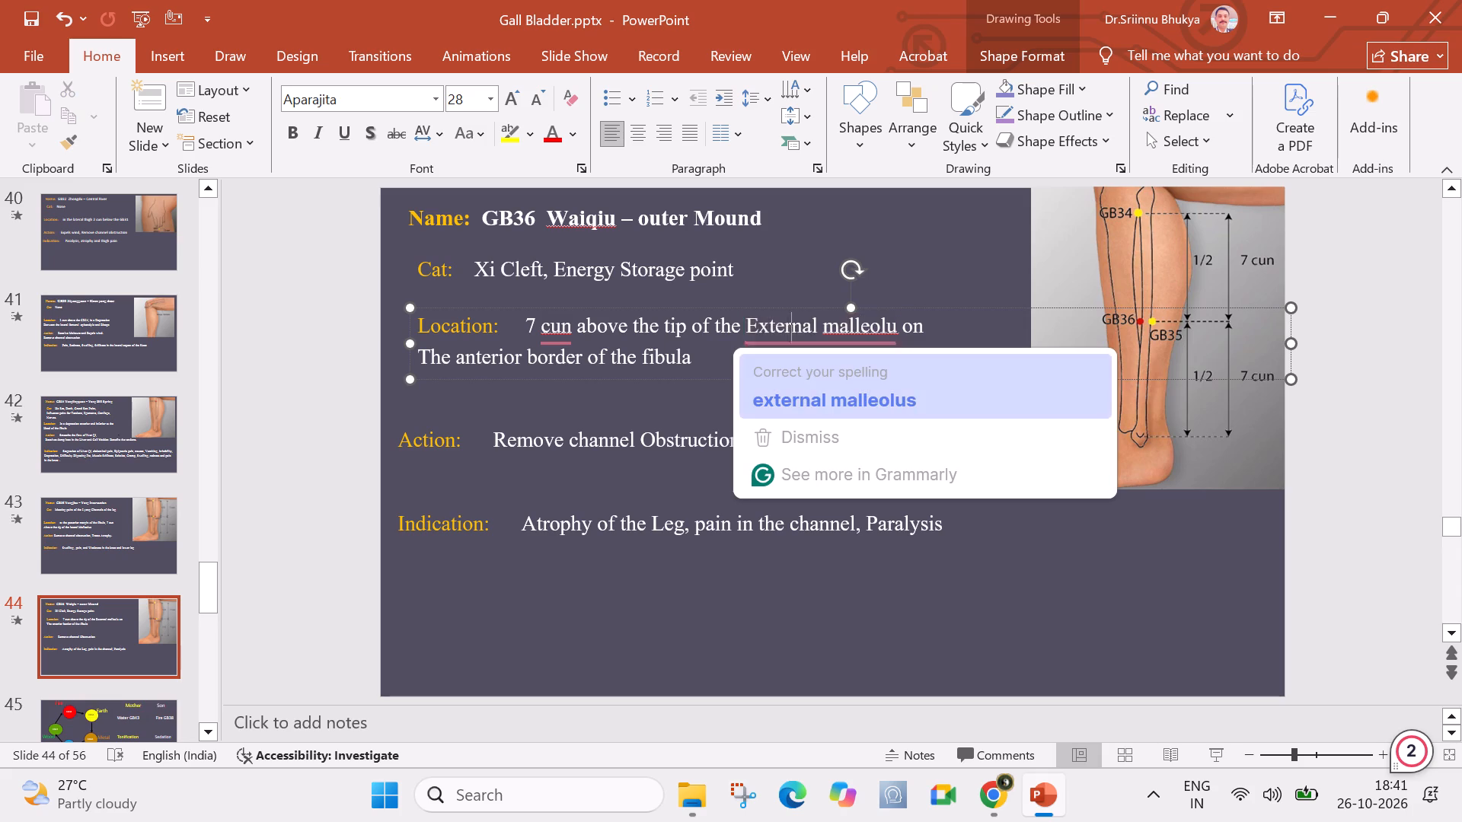
pyautogui.hotkey('shift', 'Right')
pyautogui.hotkey('shift', 'Right')
pyautogui.hotkey('shift', 'Right')
pyautogui.hotkey('shift', 'Right')
pyautogui.hotkey('shift', 'Right')
pyautogui.hotkey('shift', 'Right')
pyautogui.hotkey('shift', 'Right')
pyautogui.hotkey('shift', 'Right')
pyautogui.hotkey('shift', 'Right')
pyautogui.hotkey('shift', 'Right')
pyautogui.hotkey('shift', 'Right')
pyautogui.hotkey('shift', 'Right')
pyautogui.hotkey('shift', 'Right')
pyautogui.hotkey('shift', 'Right')
pyautogui.hotkey('shift', 'Right')
pyautogui.hotkey('shift', 'Right')
pyautogui.hotkey('shift', 'Right')
pyautogui.write('external malleolus')
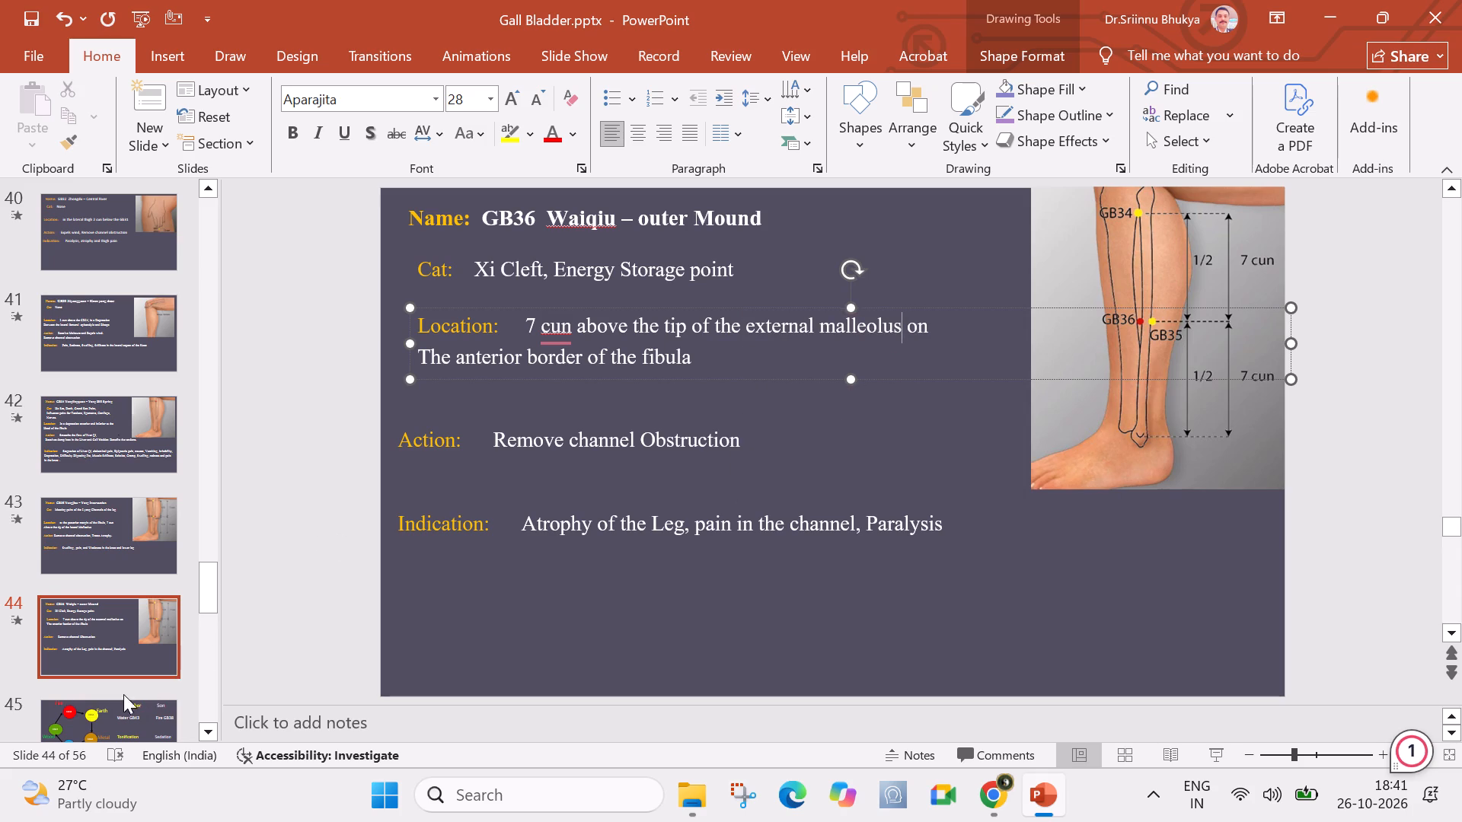
# On the GB37 Guangming slide, change the font of all five text boxes, from Name to Indication, to Aparajita.
pyautogui.click(118, 714)
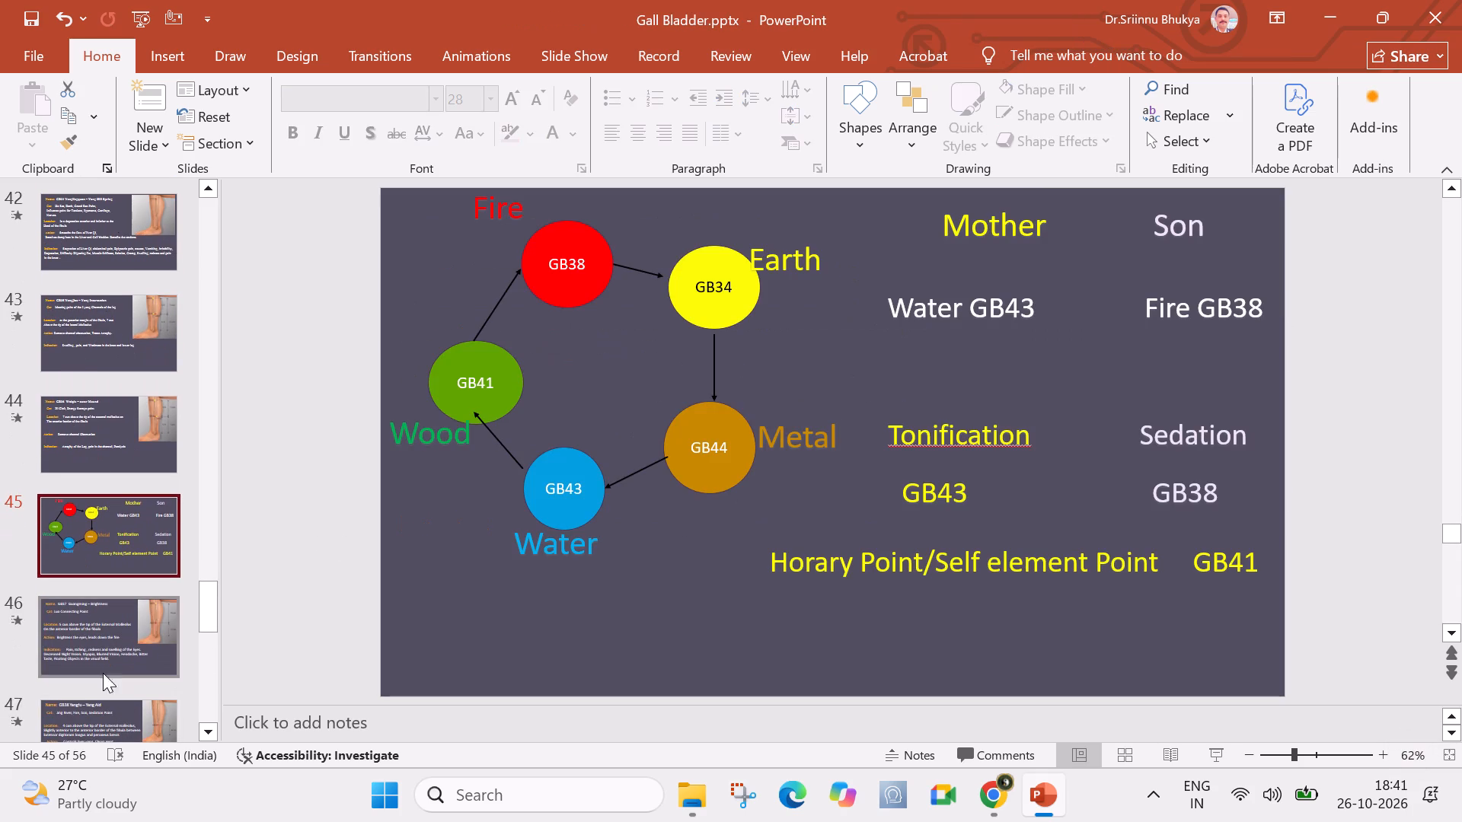
pyautogui.click(99, 655)
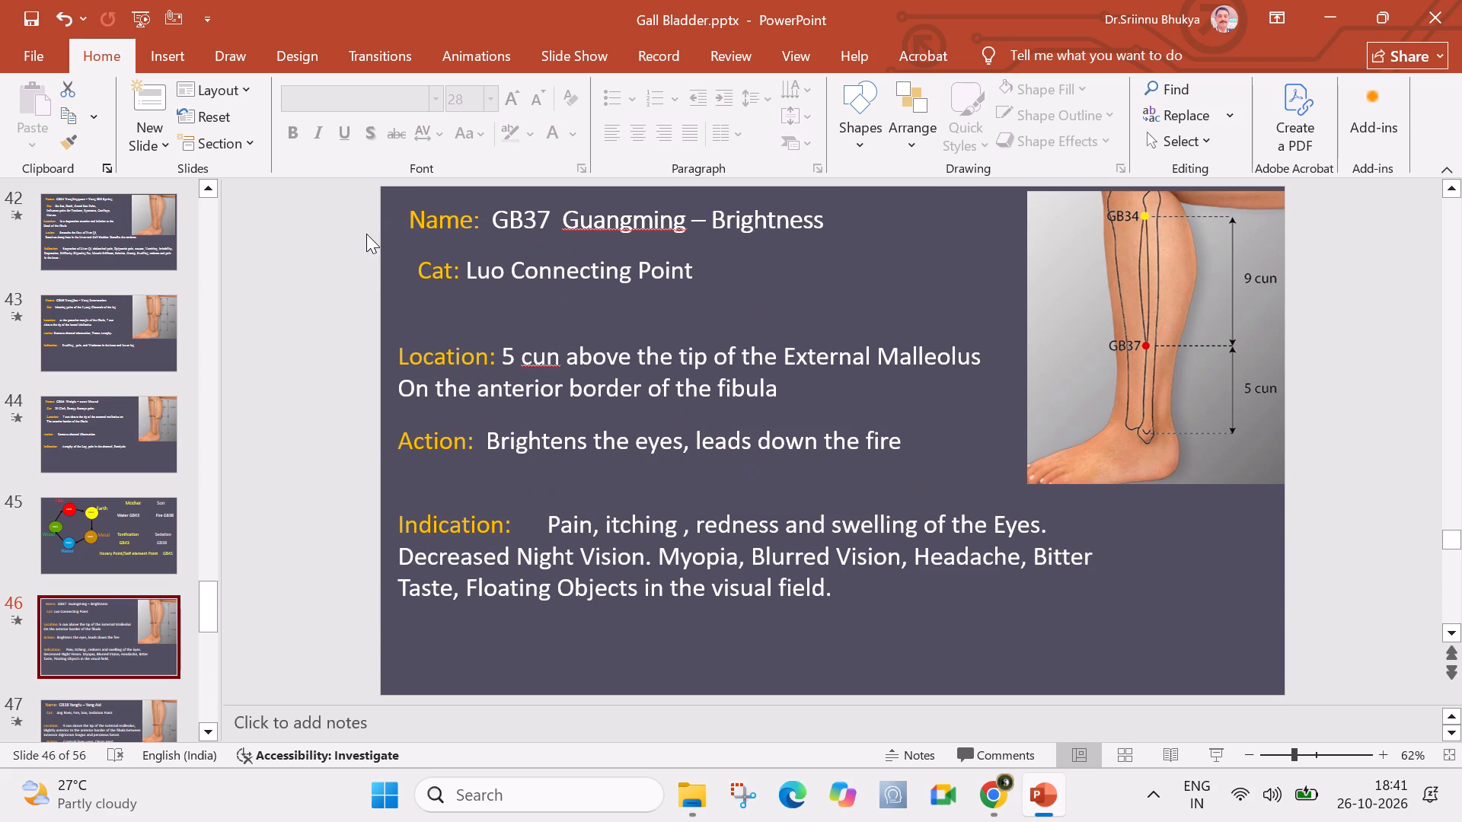
pyautogui.click(386, 190)
pyautogui.moveTo(386, 190); pyautogui.dragTo(672, 190)
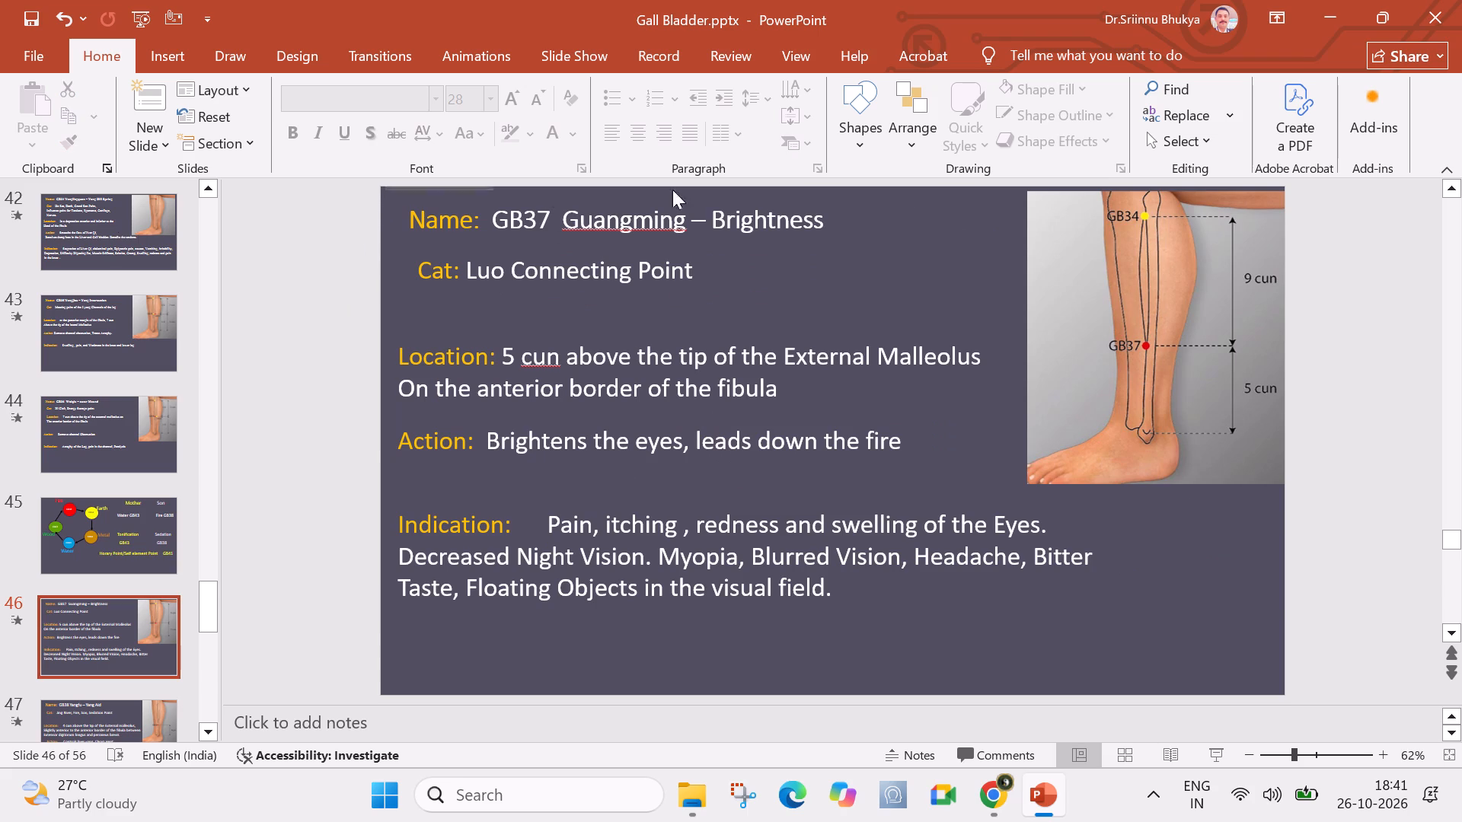
pyautogui.moveTo(672, 190); pyautogui.dragTo(1253, 681)
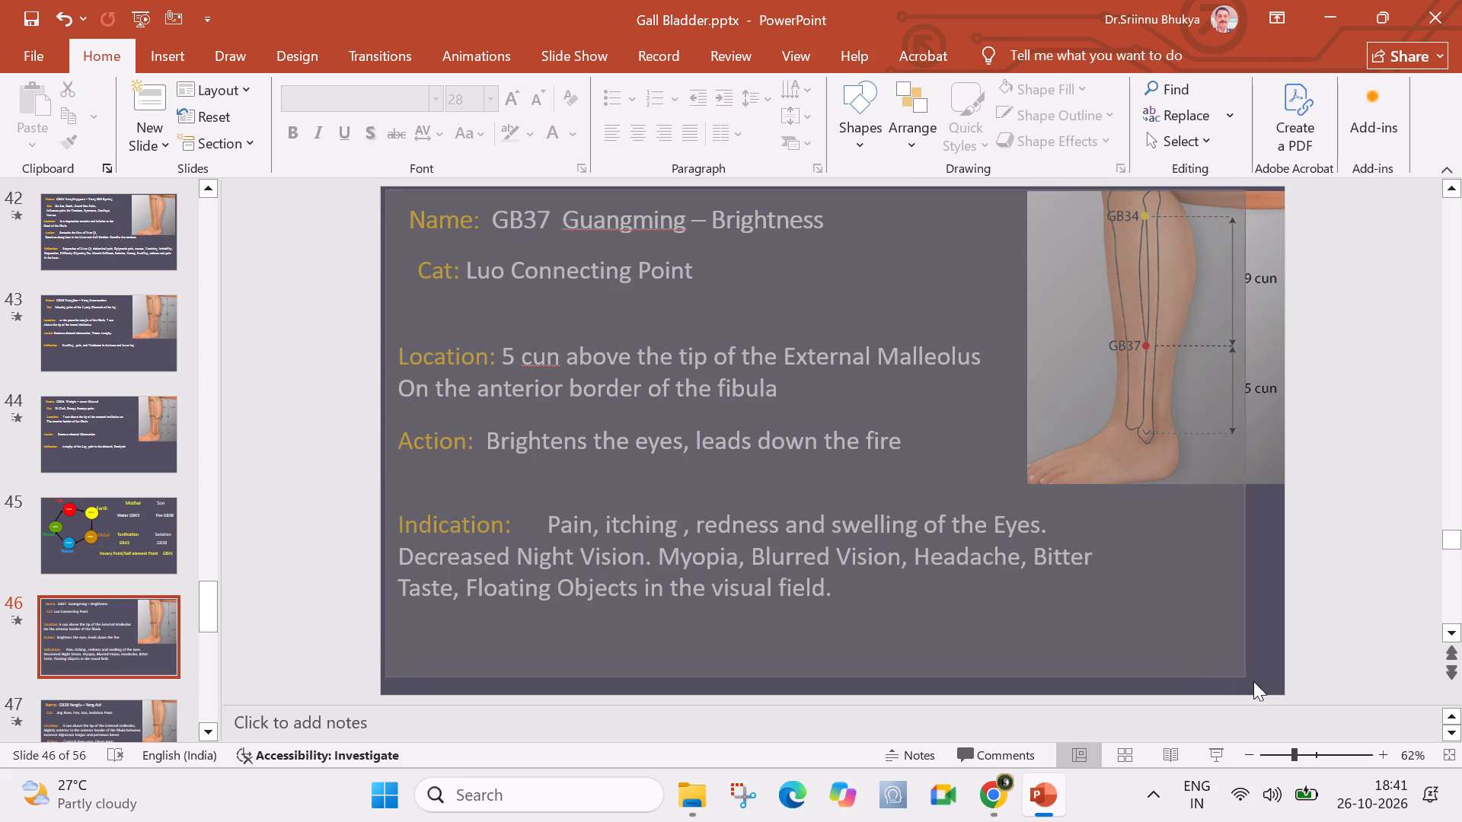
pyautogui.moveTo(1253, 681); pyautogui.dragTo(1266, 693)
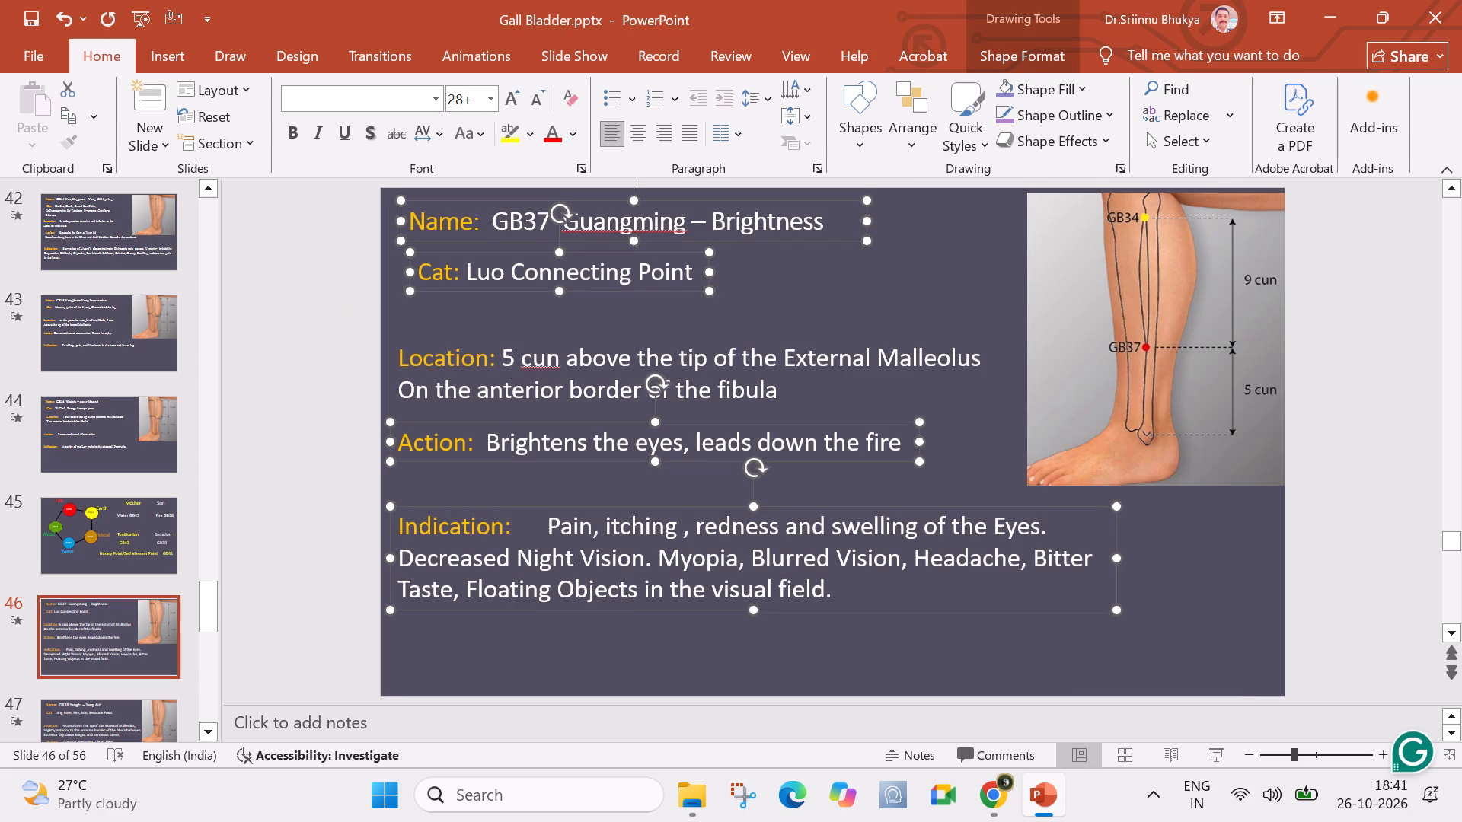
pyautogui.click(436, 101)
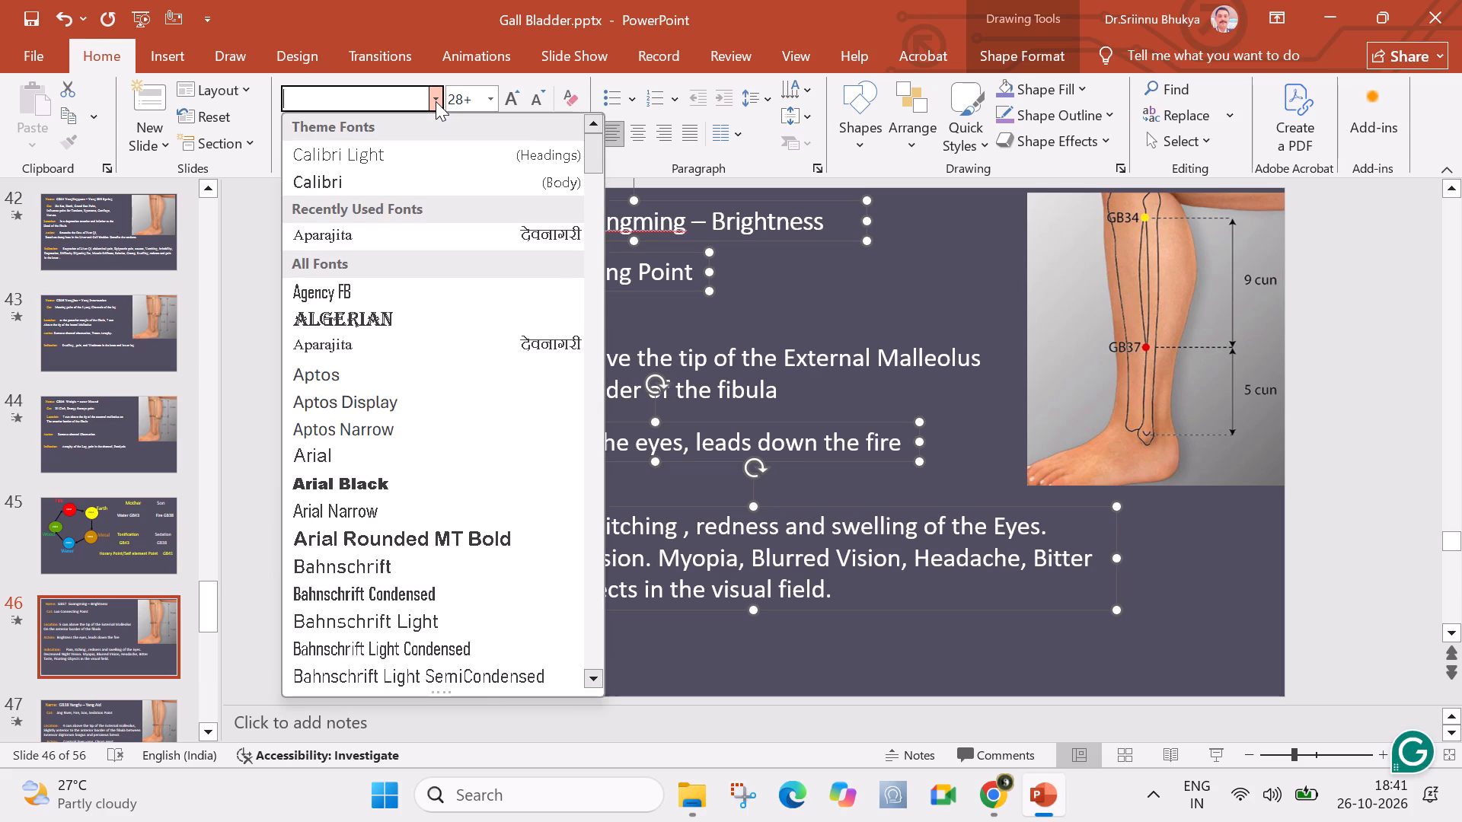
pyautogui.click(389, 233)
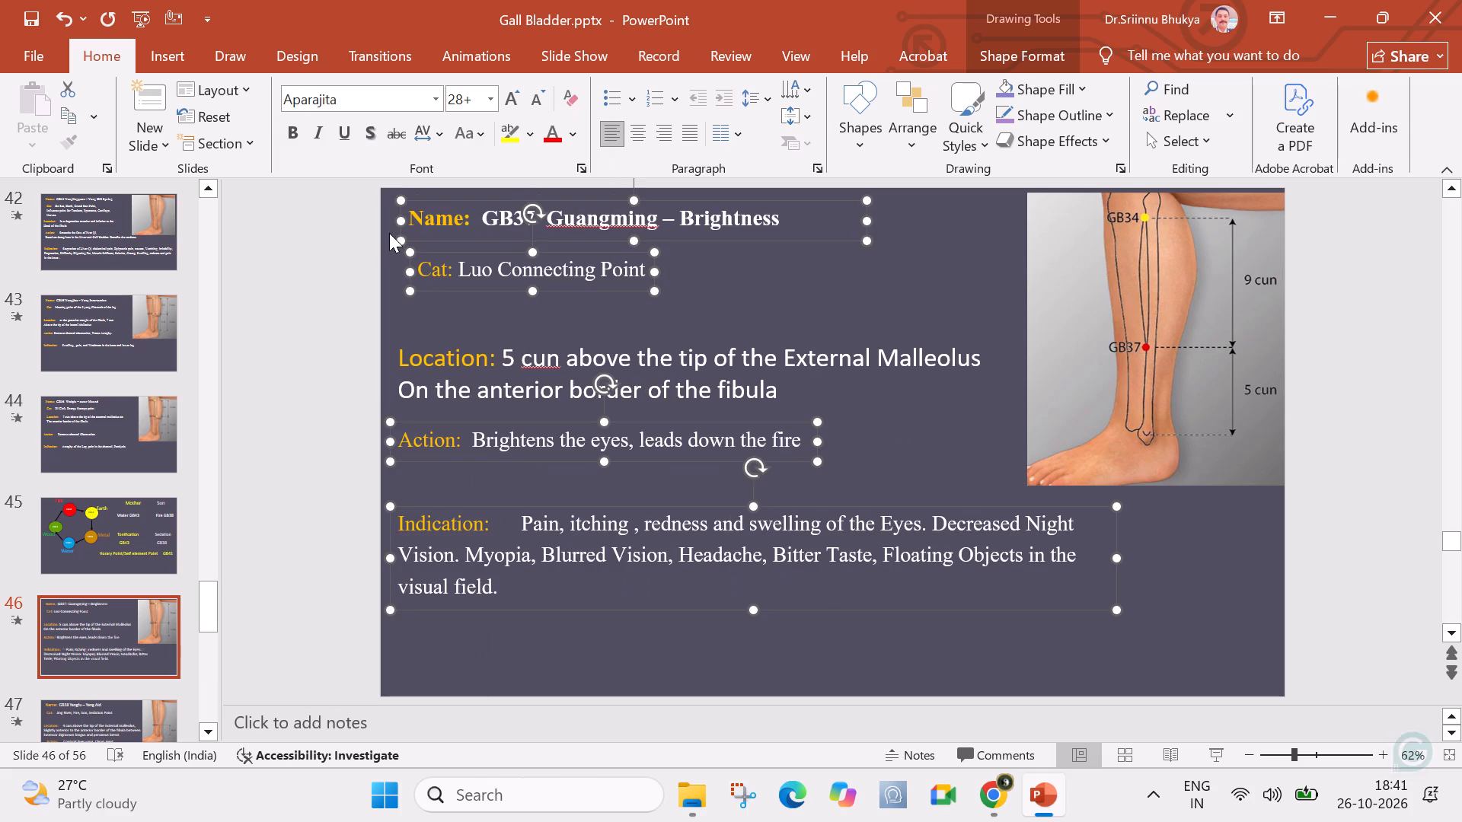
pyautogui.click(431, 350)
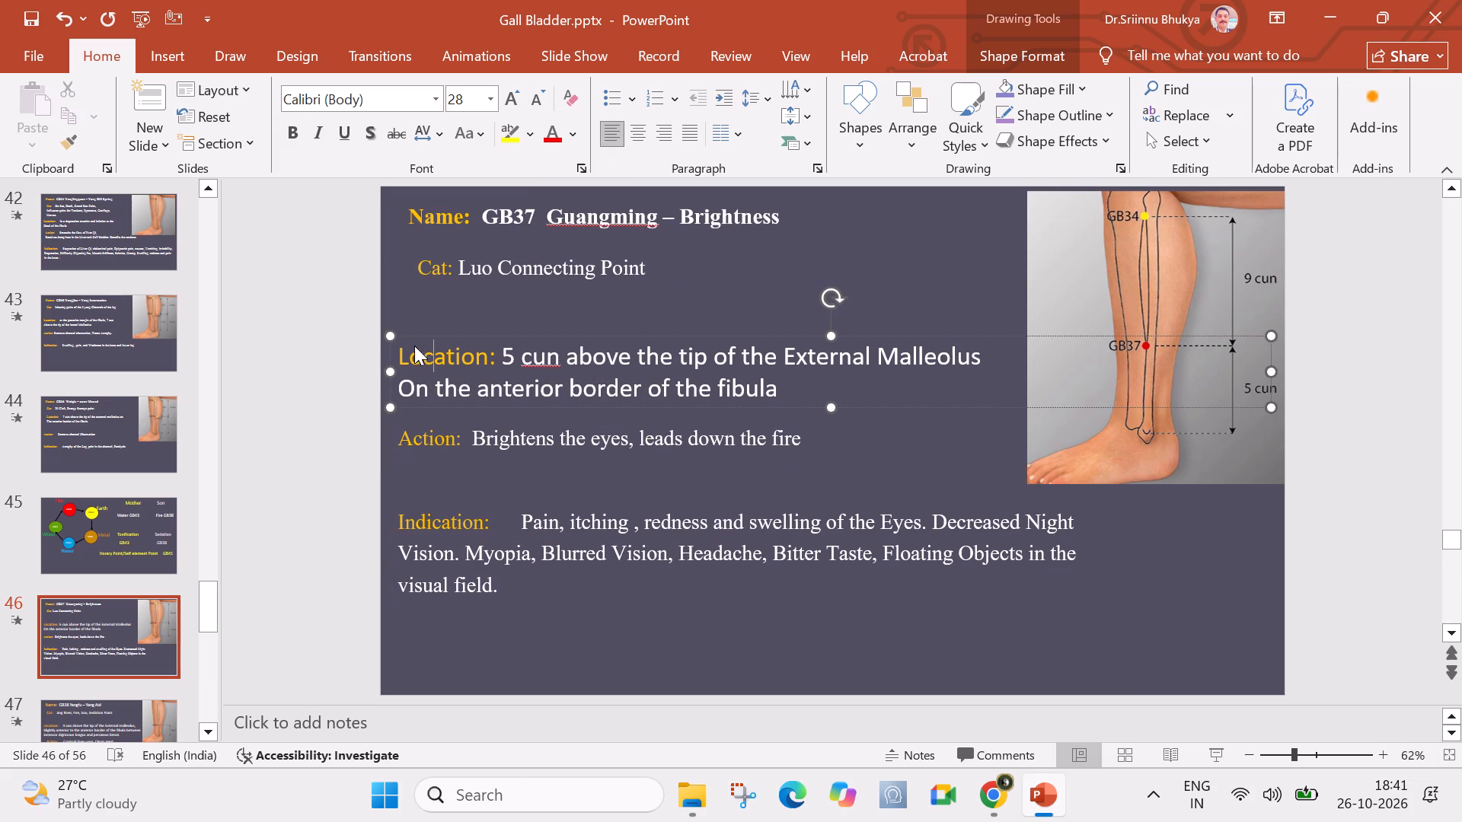
pyautogui.click(413, 333)
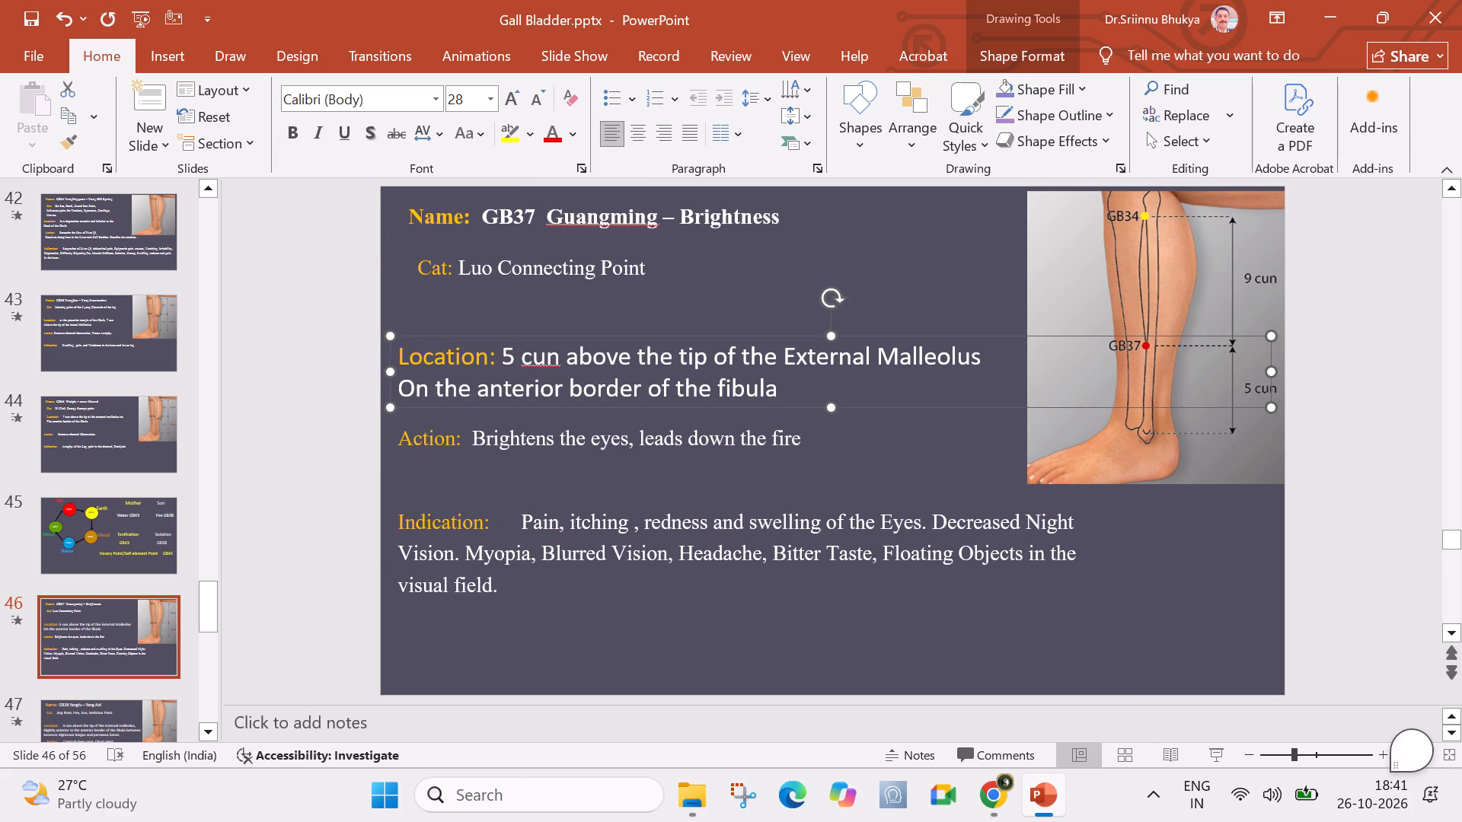
pyautogui.click(433, 98)
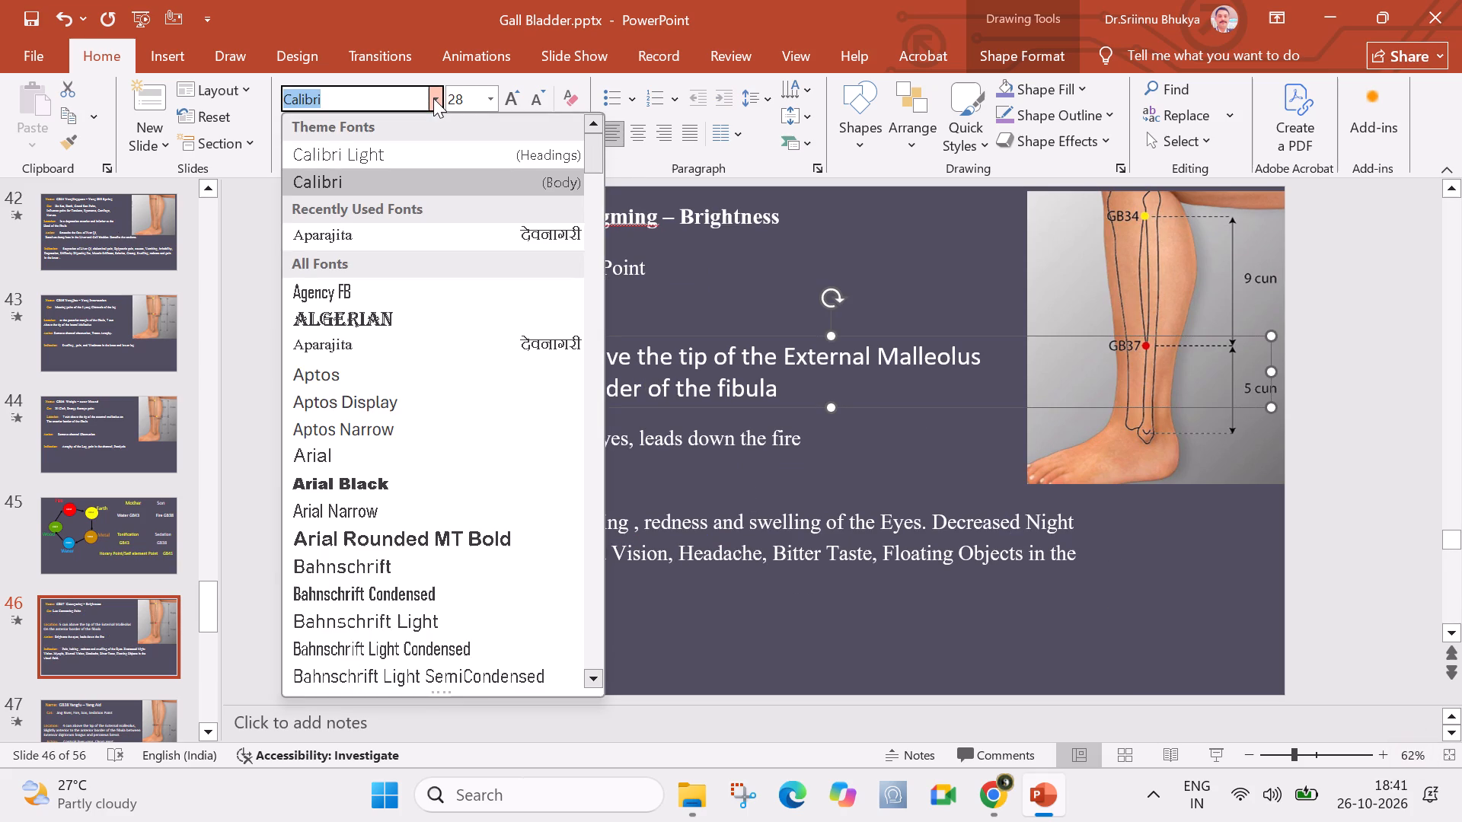
pyautogui.click(377, 248)
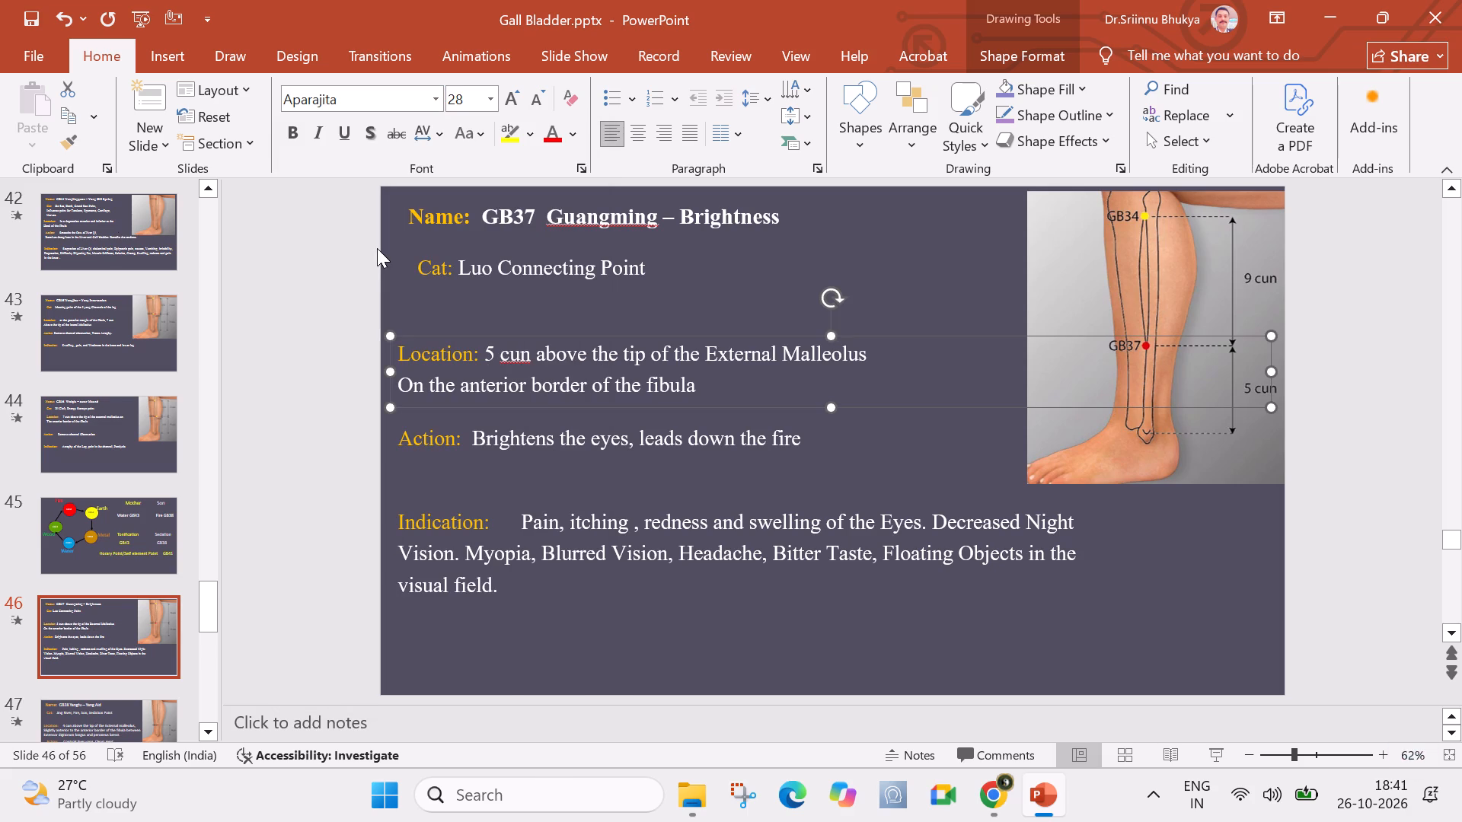
# On the GB38 Yangfu slide, change the font of all five text boxes, from Name to Indication, to Aparajita.
pyautogui.click(108, 709)
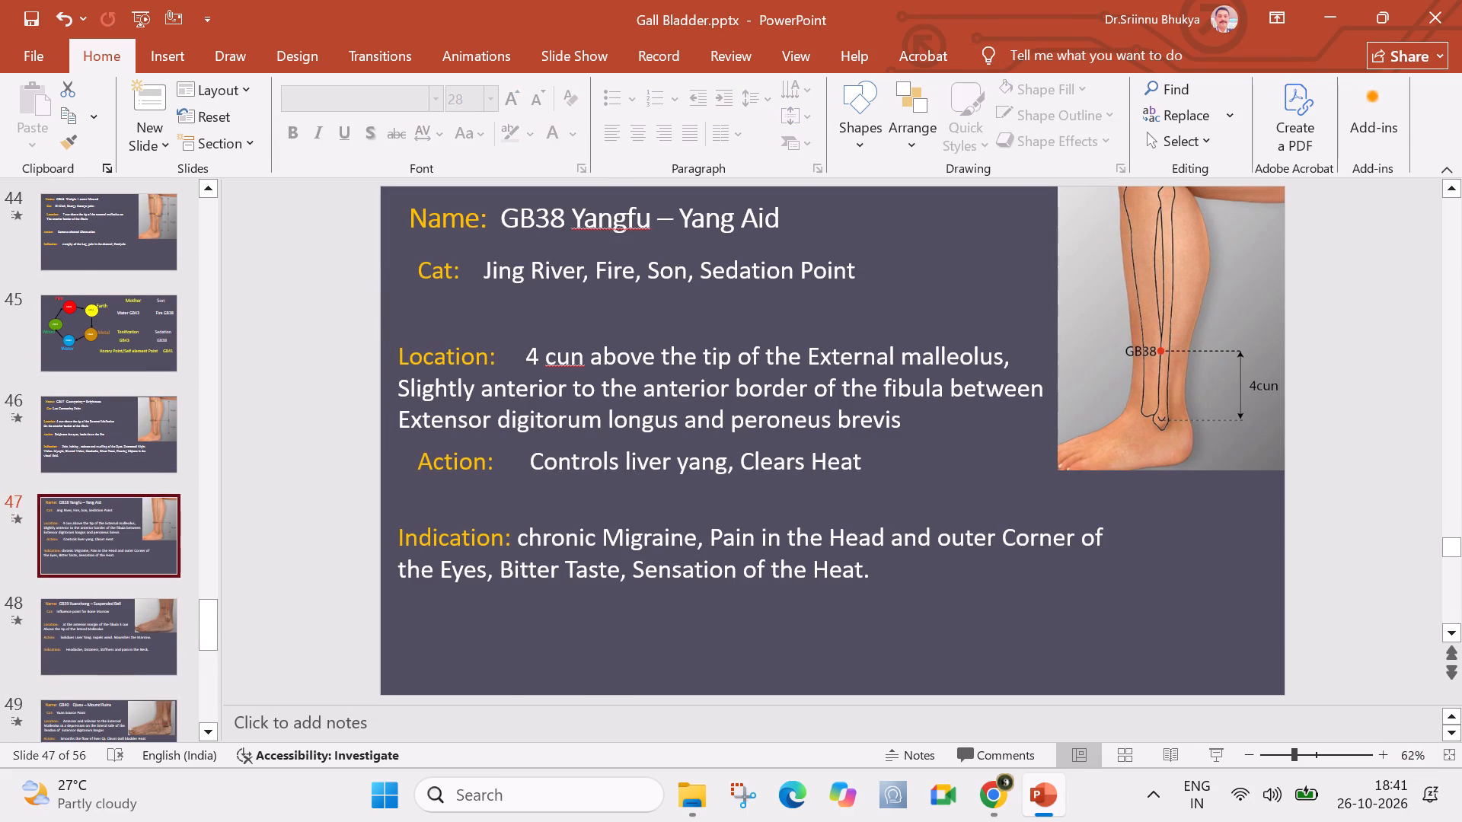
pyautogui.click(392, 206)
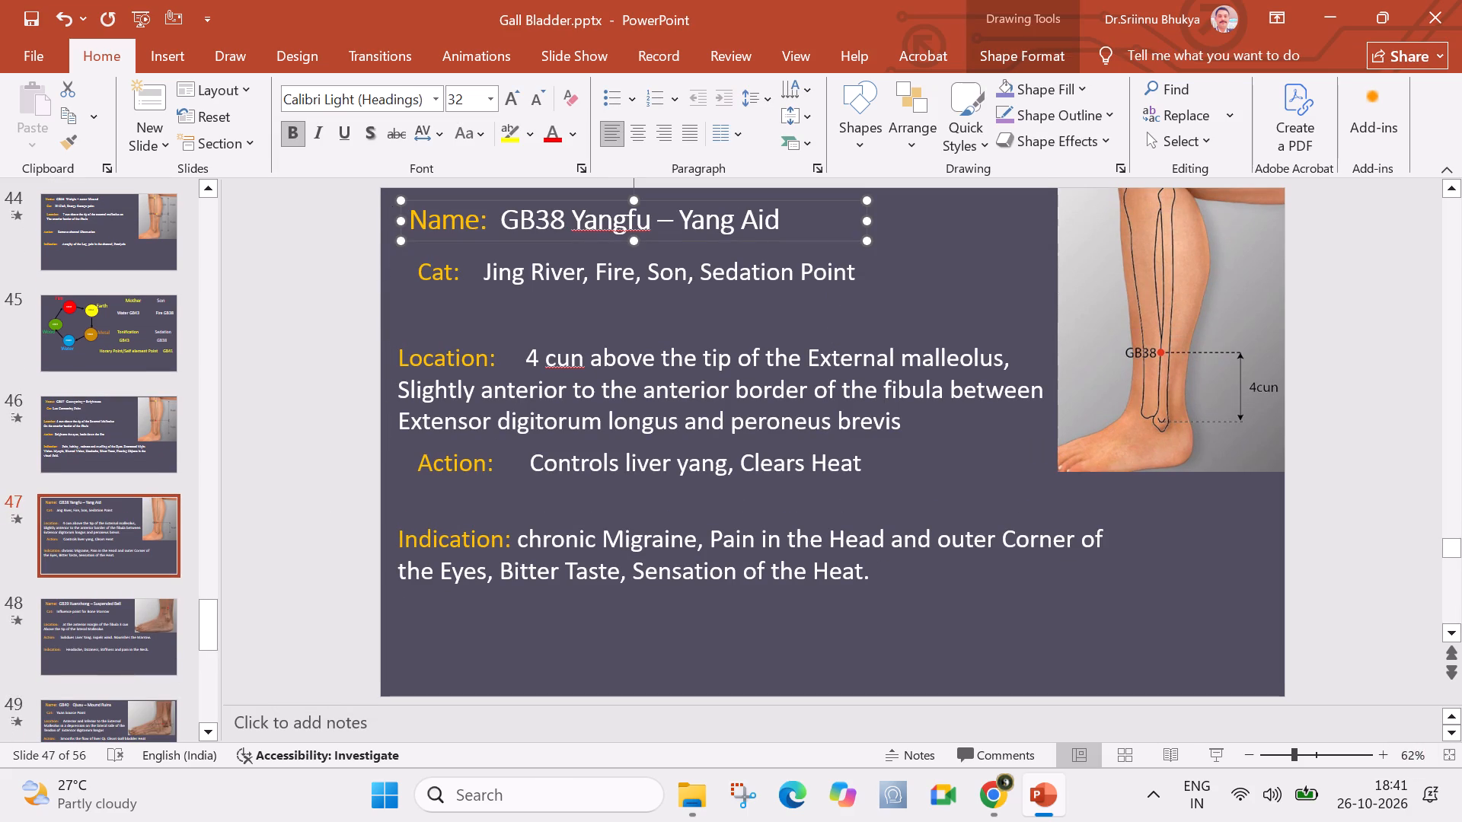
pyautogui.click(382, 193)
pyautogui.moveTo(382, 193); pyautogui.dragTo(1192, 643)
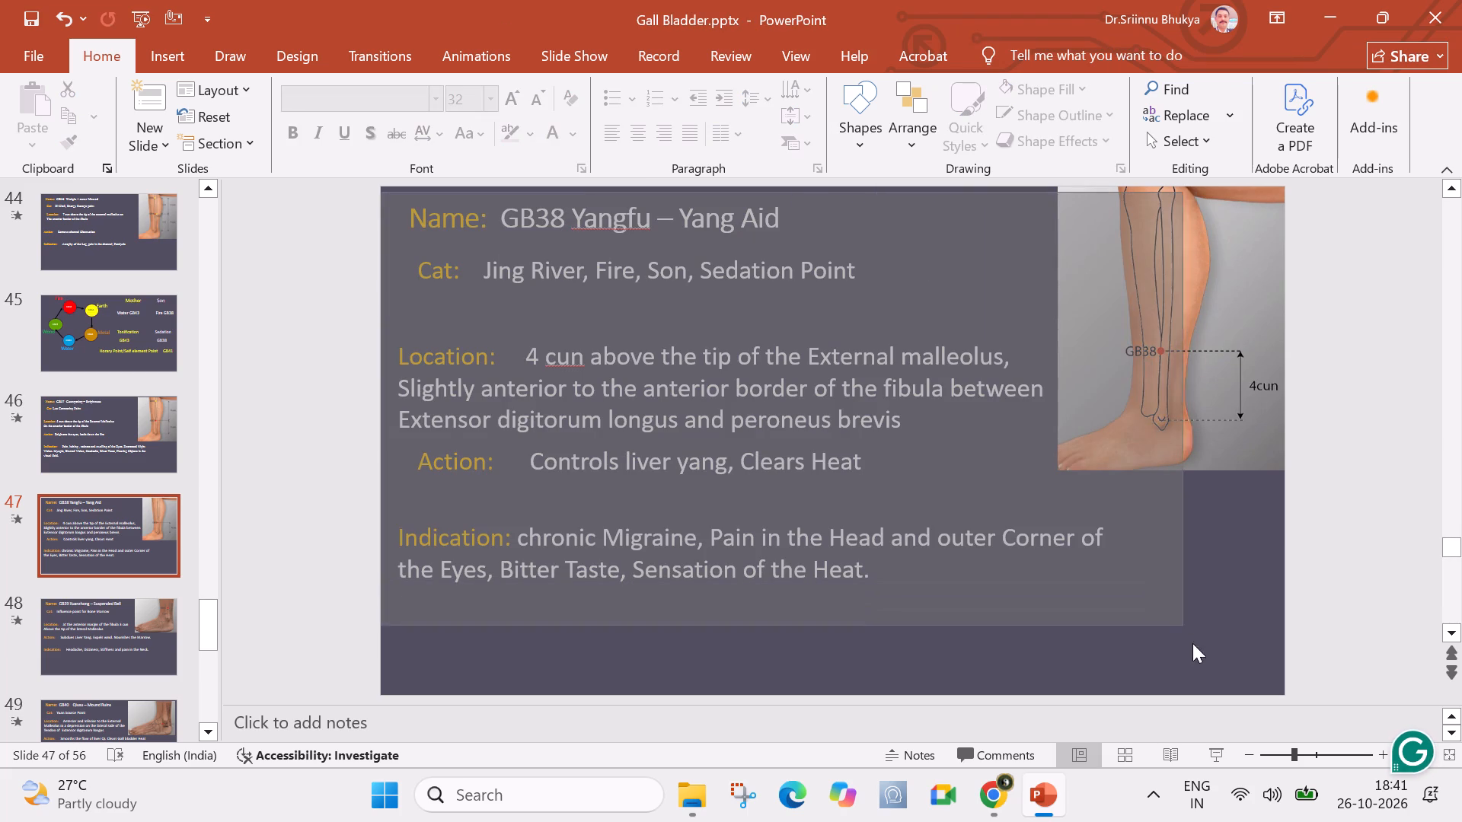
pyautogui.moveTo(1192, 643); pyautogui.dragTo(1279, 693)
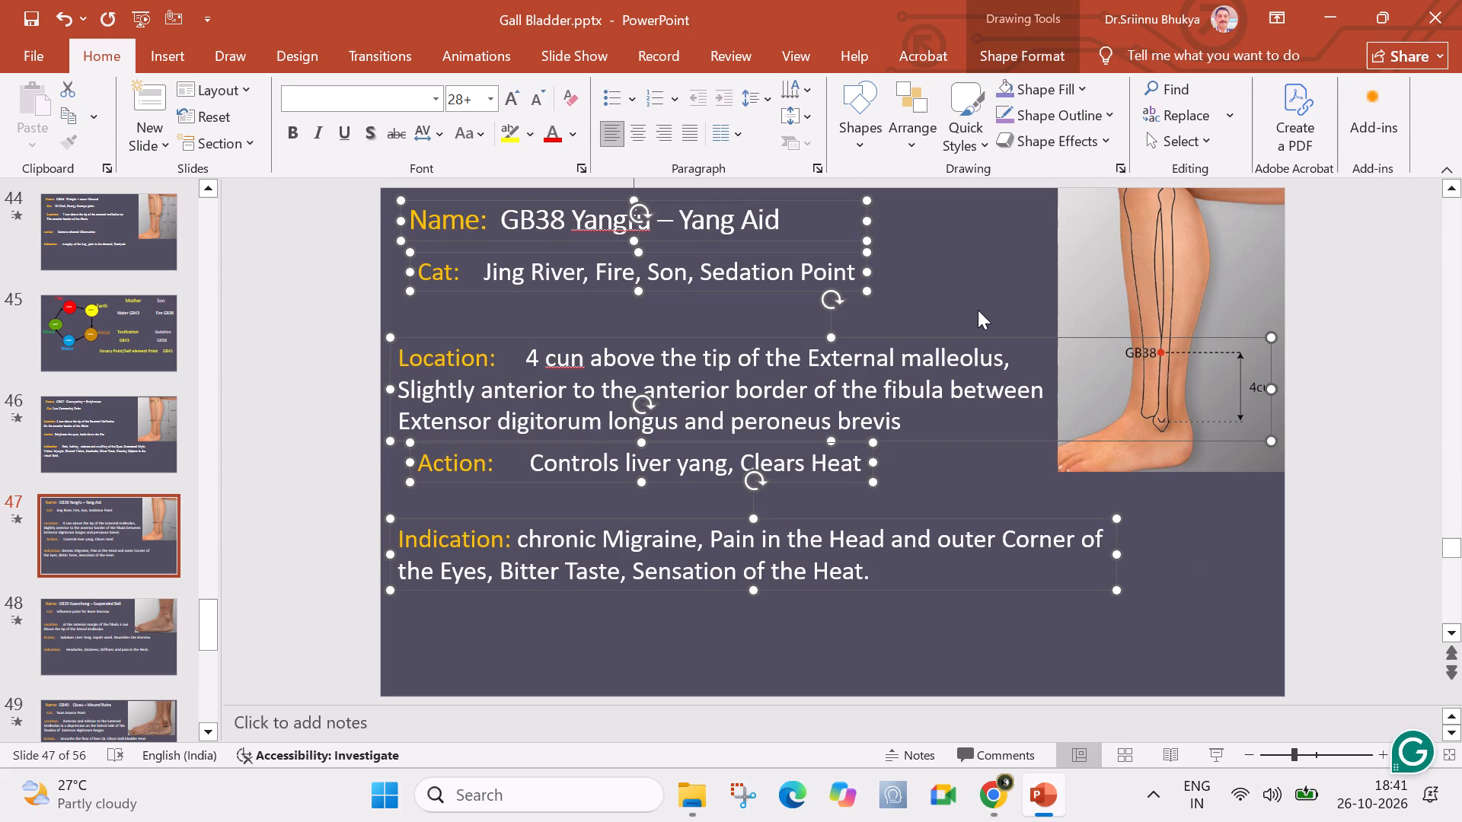
pyautogui.click(435, 94)
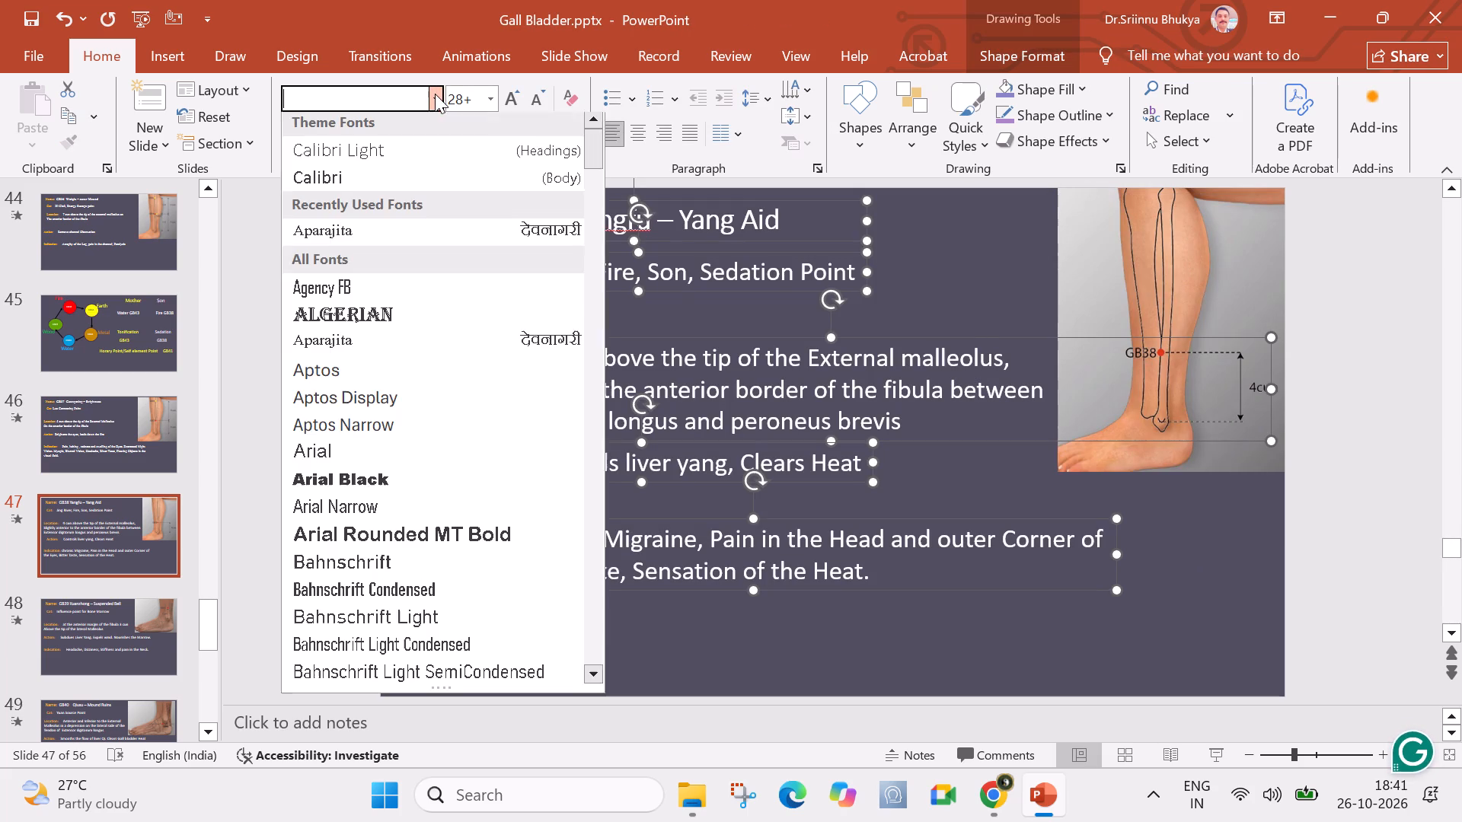
pyautogui.click(356, 234)
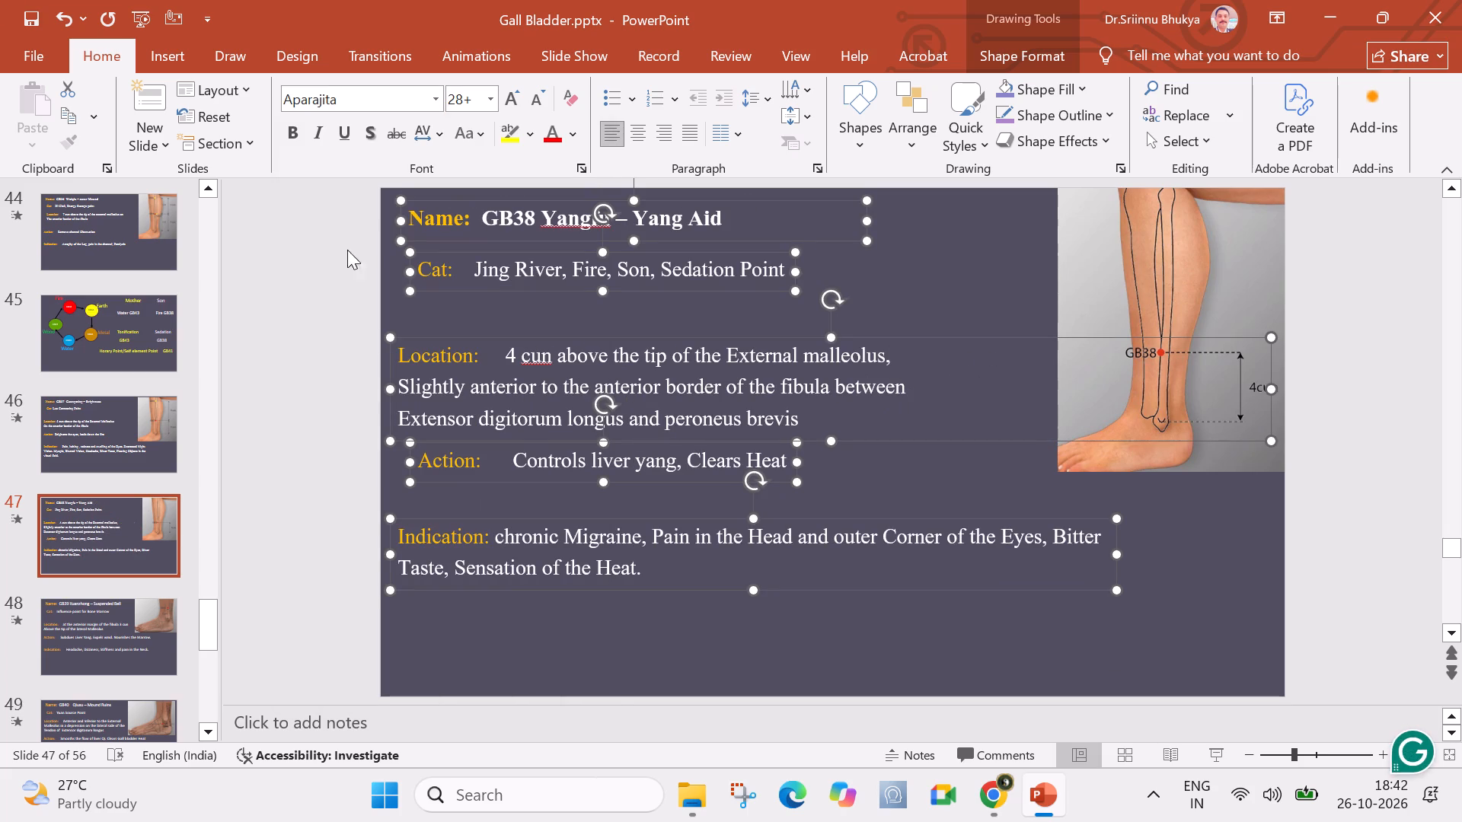
# On the GB39 Xuanzhong slide, change the font of all five text boxes, from Name to Indication, to Aparajita.
pyautogui.click(114, 649)
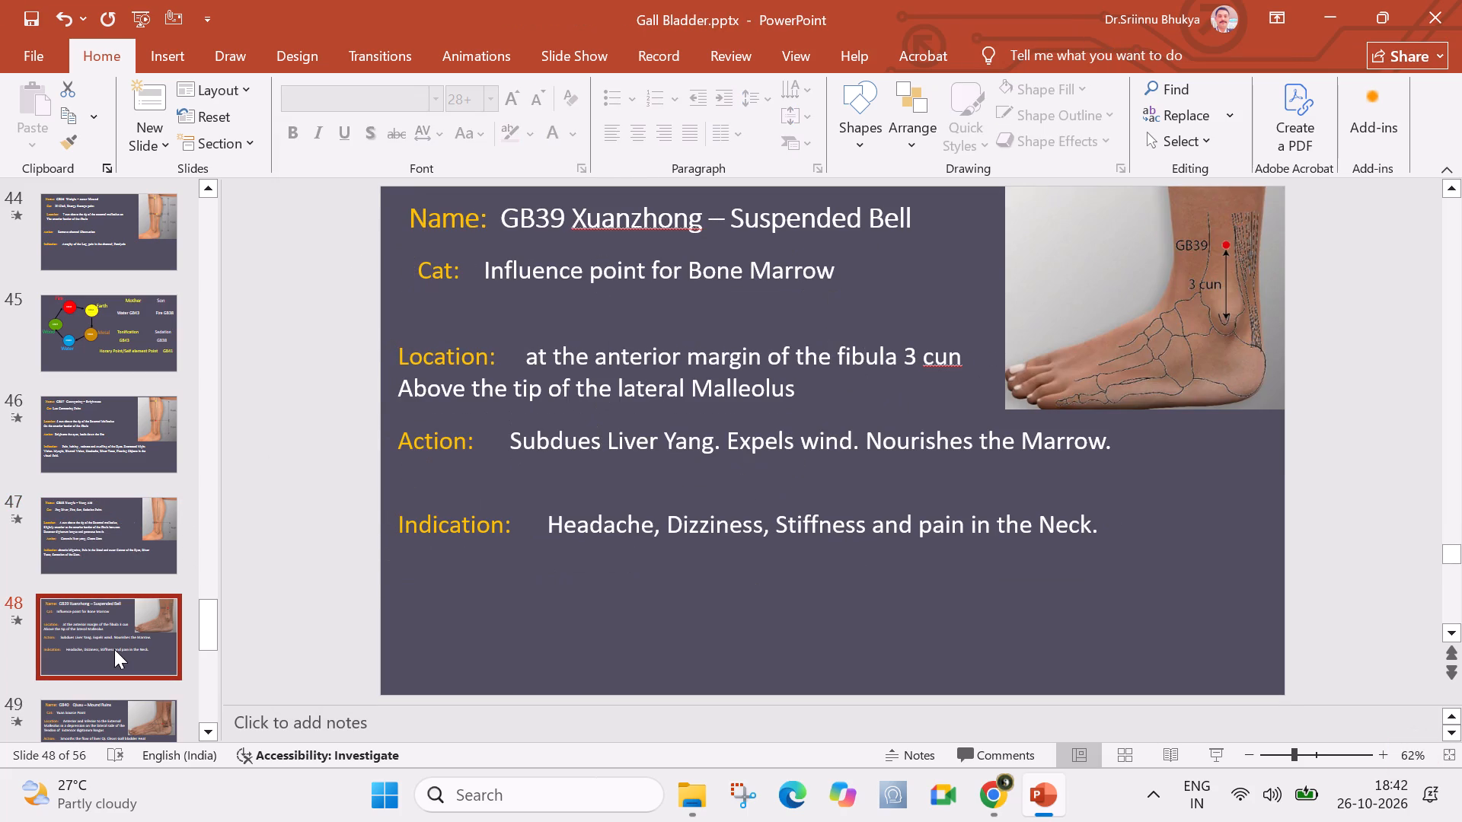
pyautogui.click(390, 203)
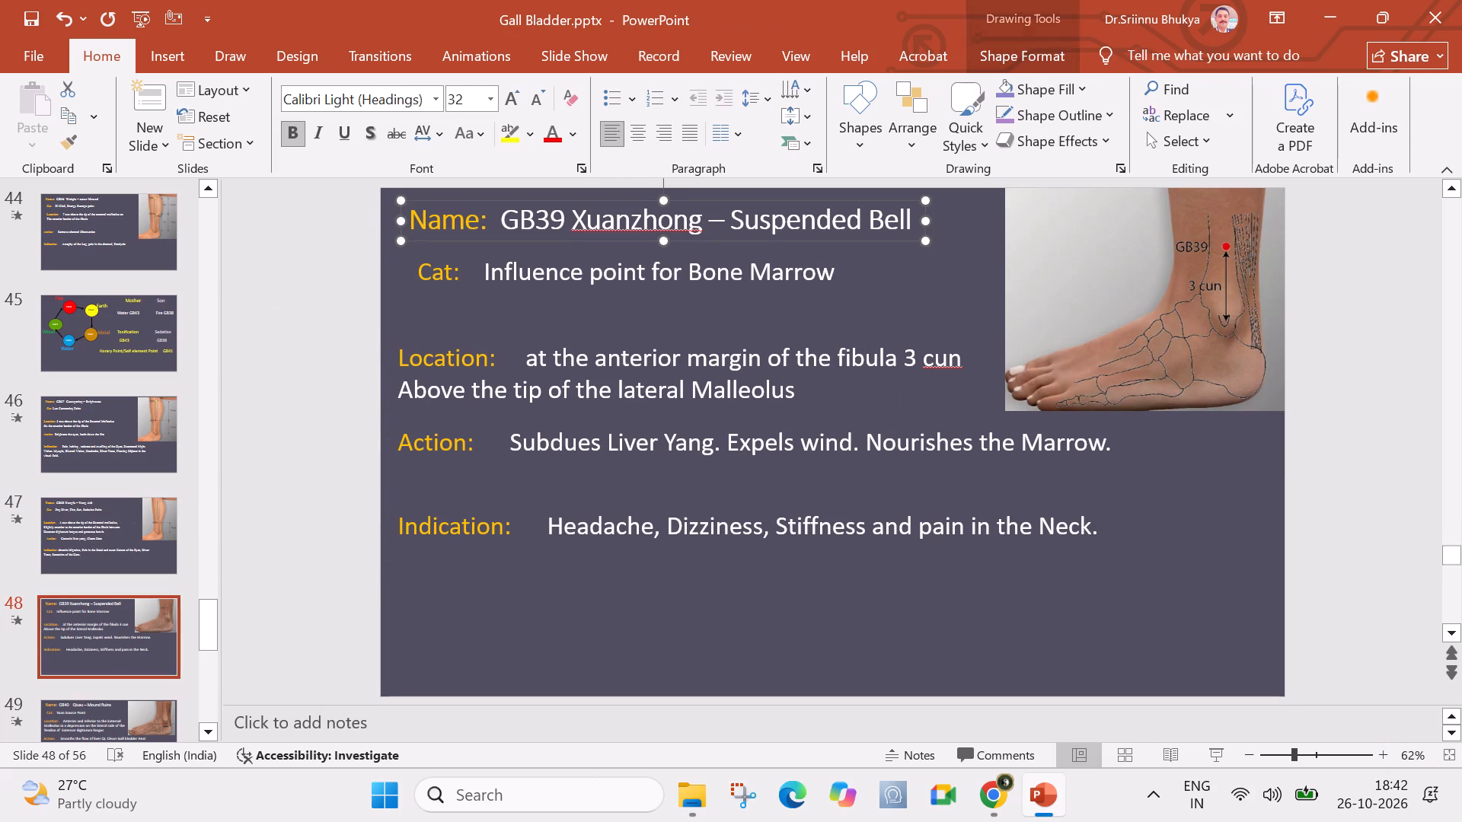
pyautogui.click(383, 190)
pyautogui.moveTo(383, 190); pyautogui.dragTo(528, 211)
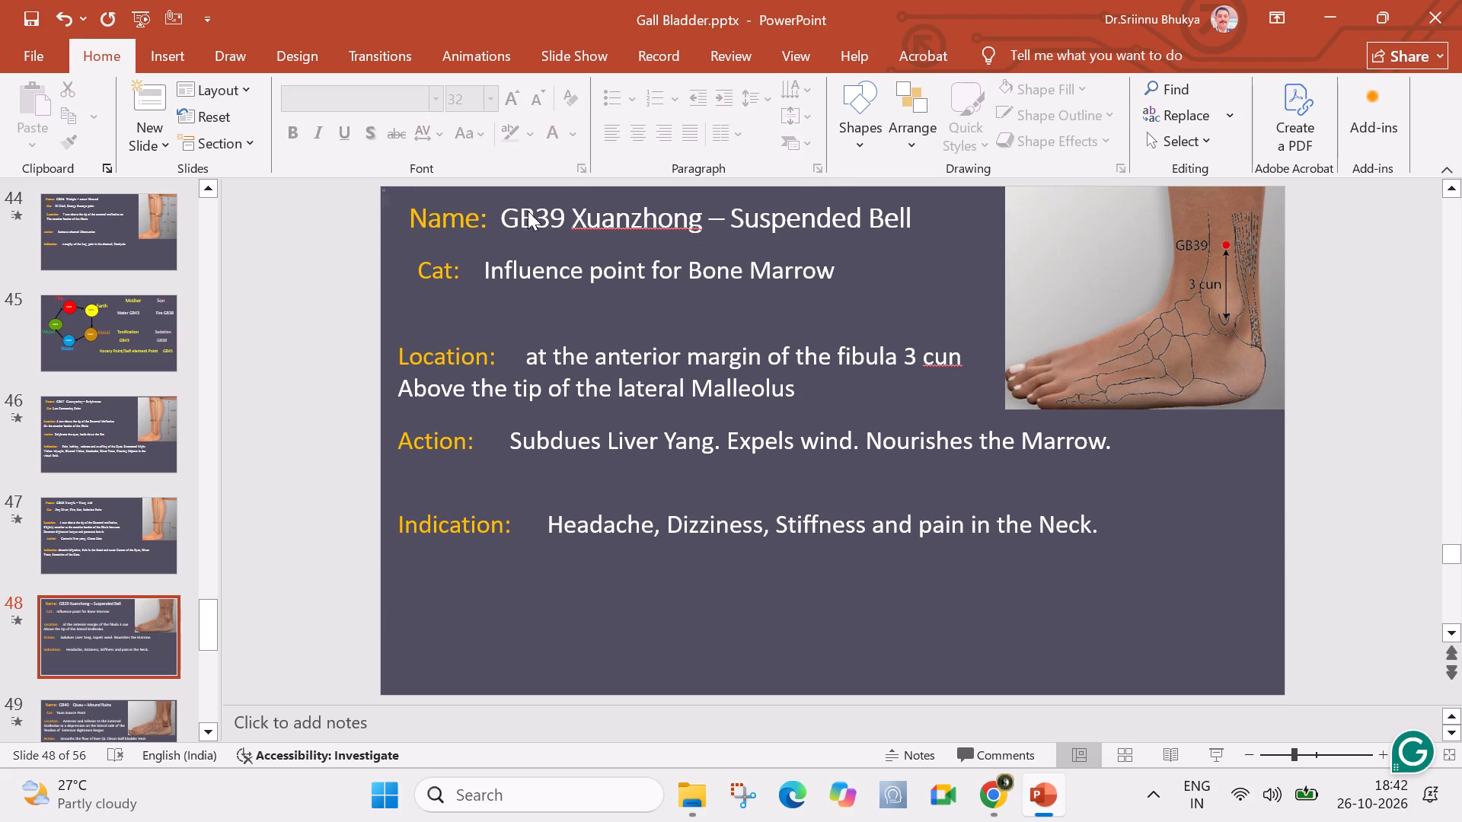
pyautogui.moveTo(528, 211); pyautogui.dragTo(1354, 744)
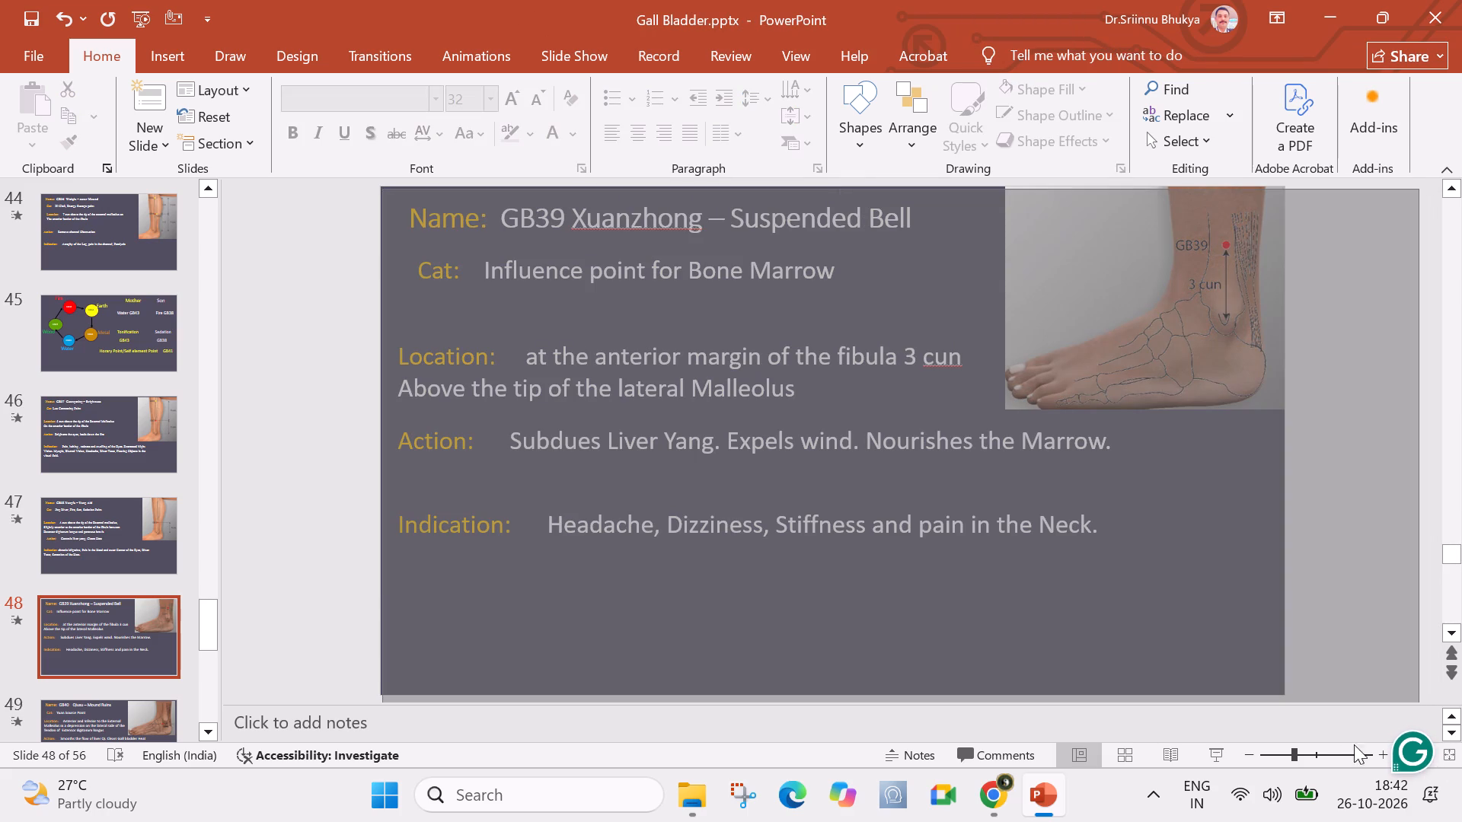
pyautogui.moveTo(1354, 744); pyautogui.dragTo(1283, 689)
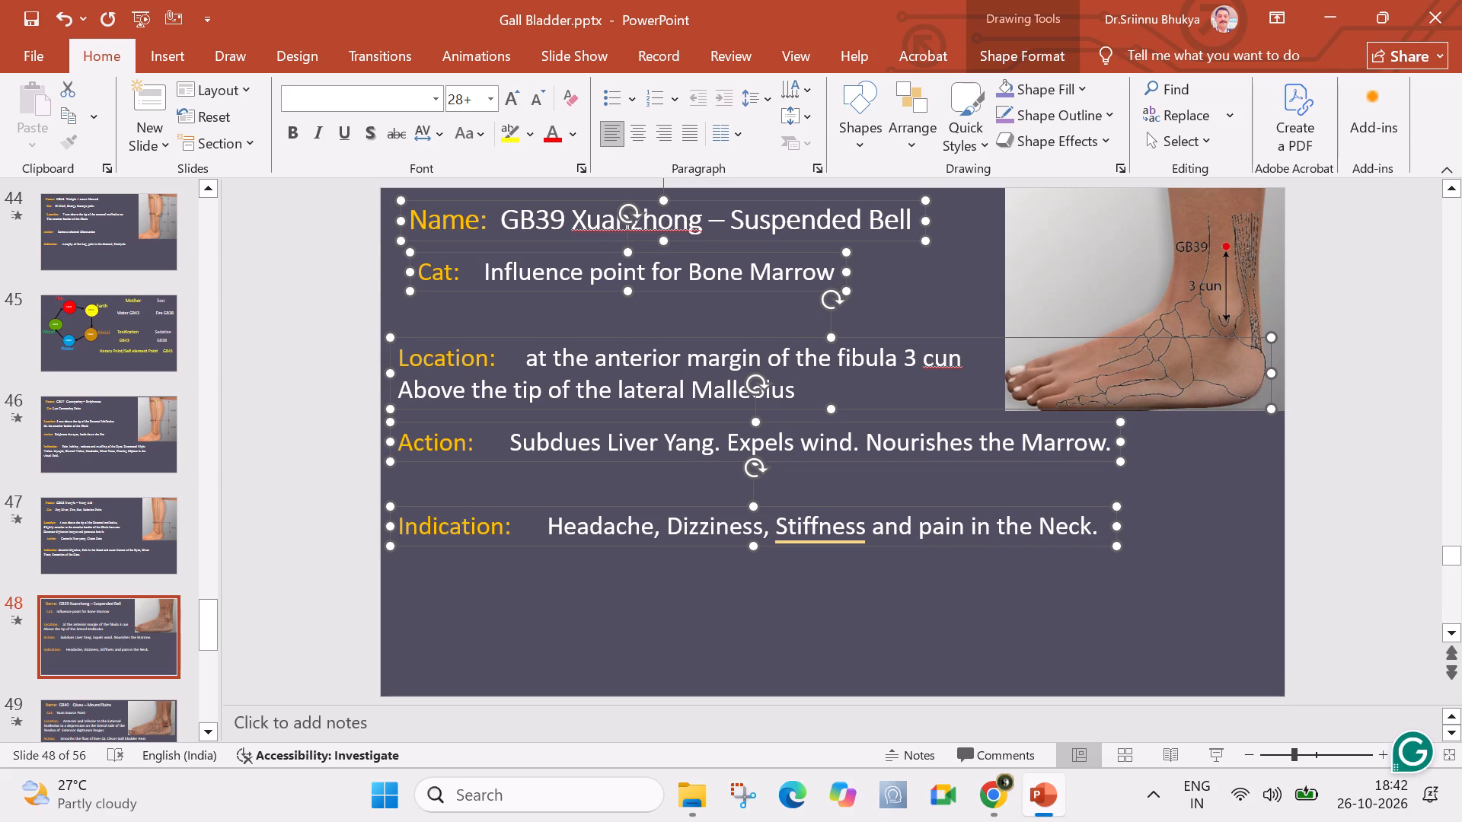
pyautogui.click(436, 98)
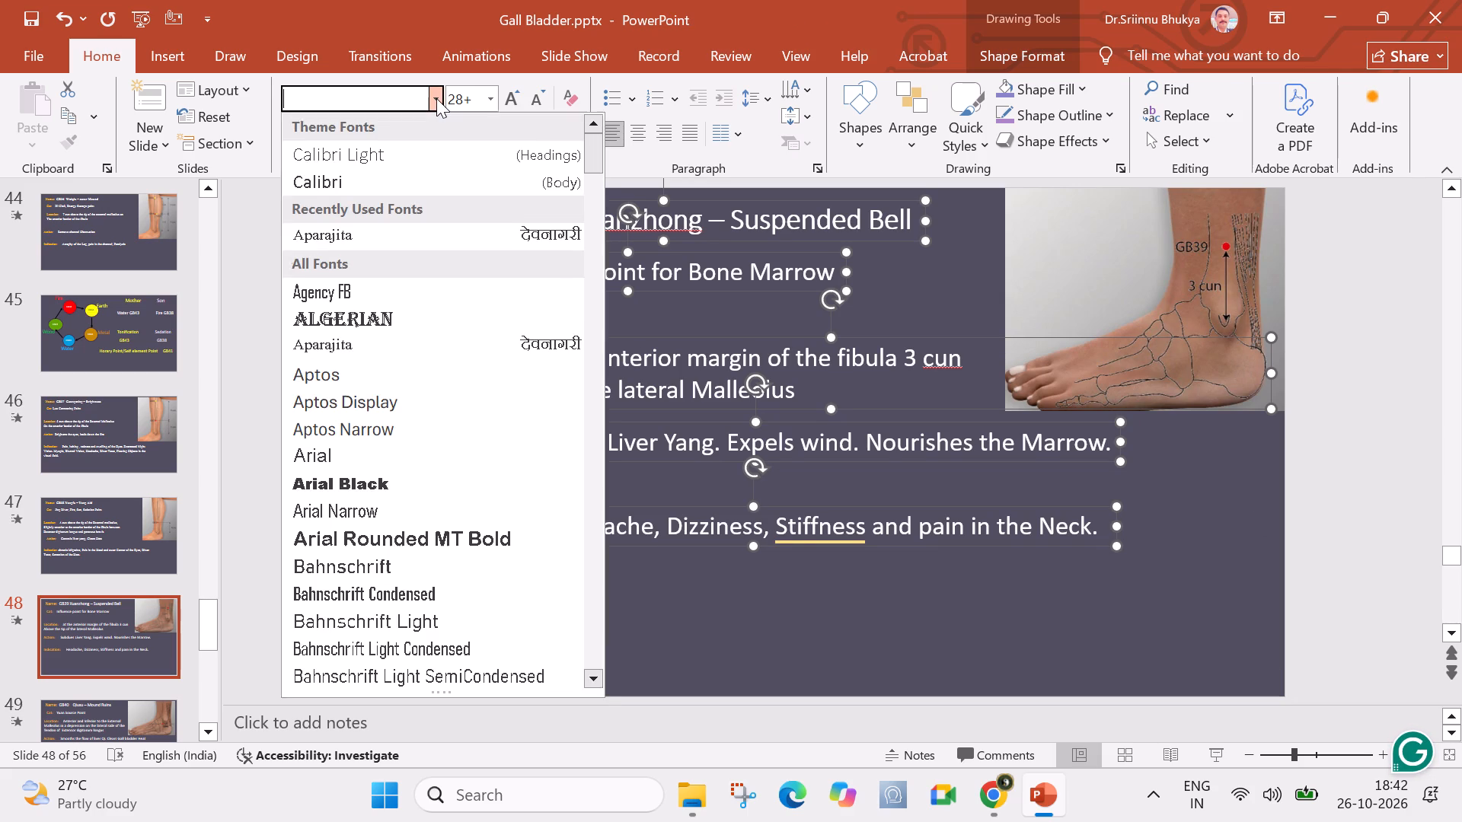
pyautogui.click(384, 234)
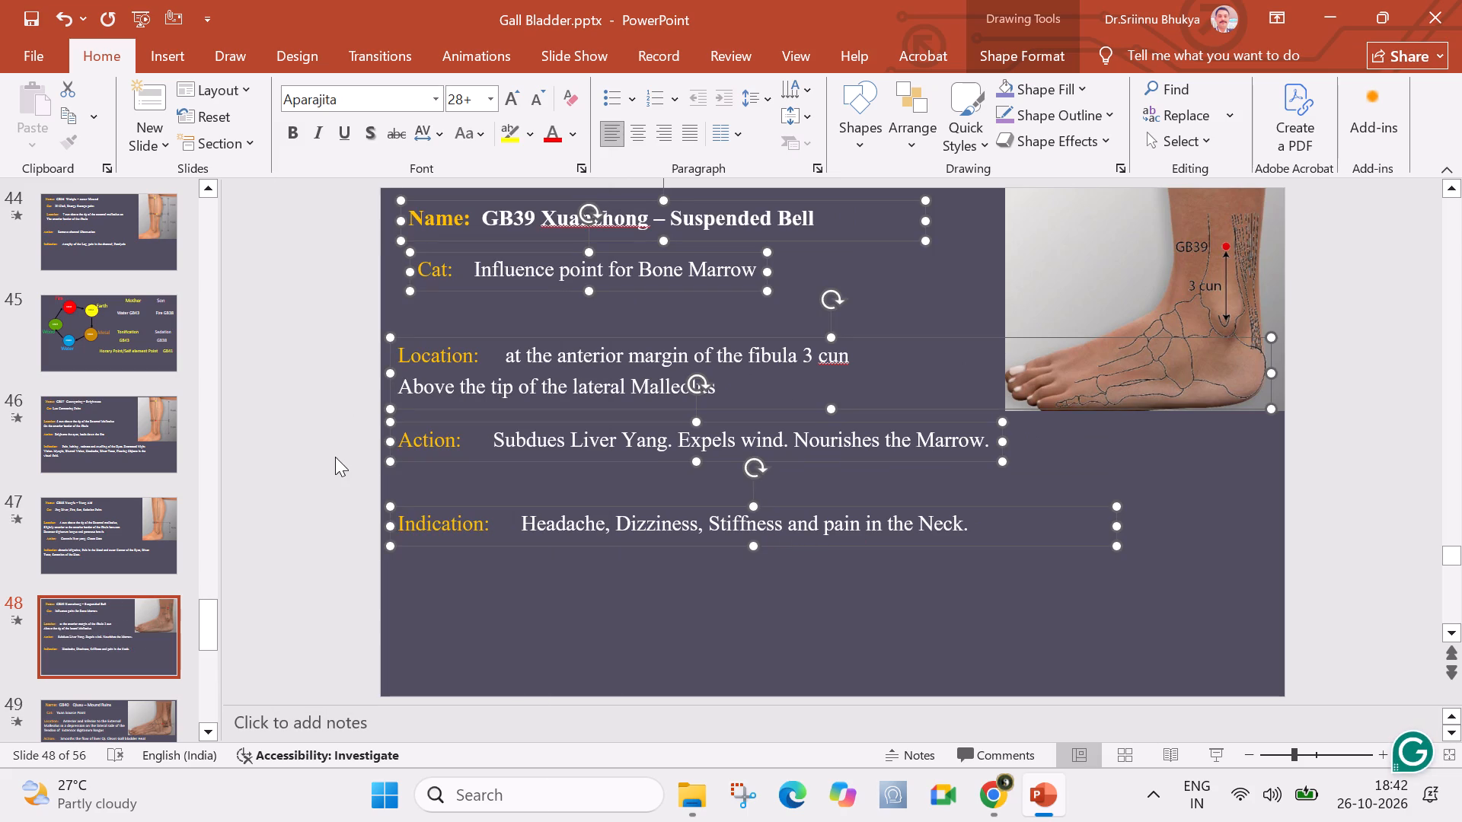
# On the GB40 Qiuxu slide, change the font of all five text boxes, including the separate Location box, to Aparajita.
pyautogui.click(132, 726)
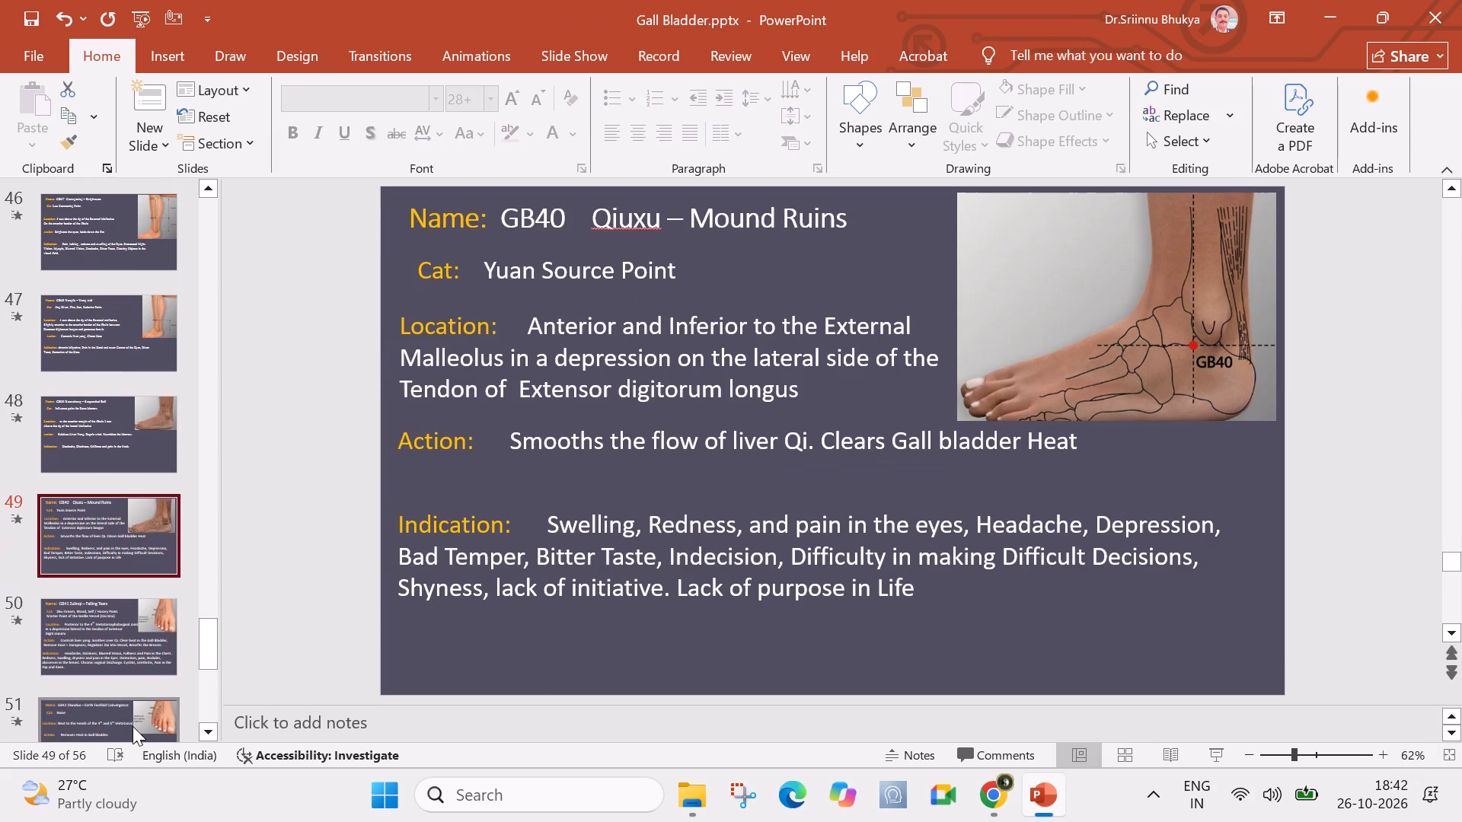
pyautogui.click(386, 196)
pyautogui.moveTo(386, 196); pyautogui.dragTo(1298, 627)
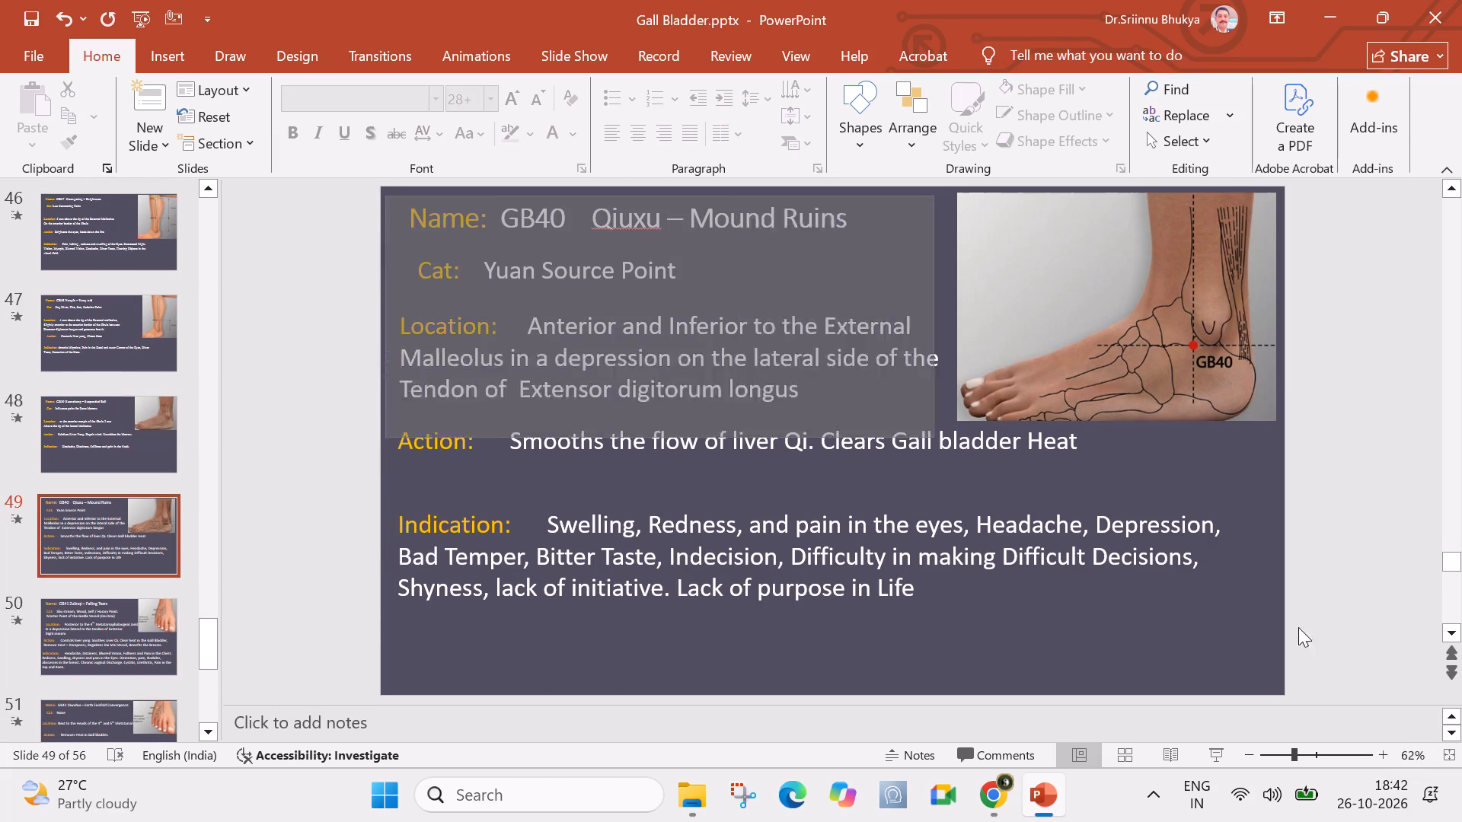
pyautogui.moveTo(1298, 627); pyautogui.dragTo(1310, 708)
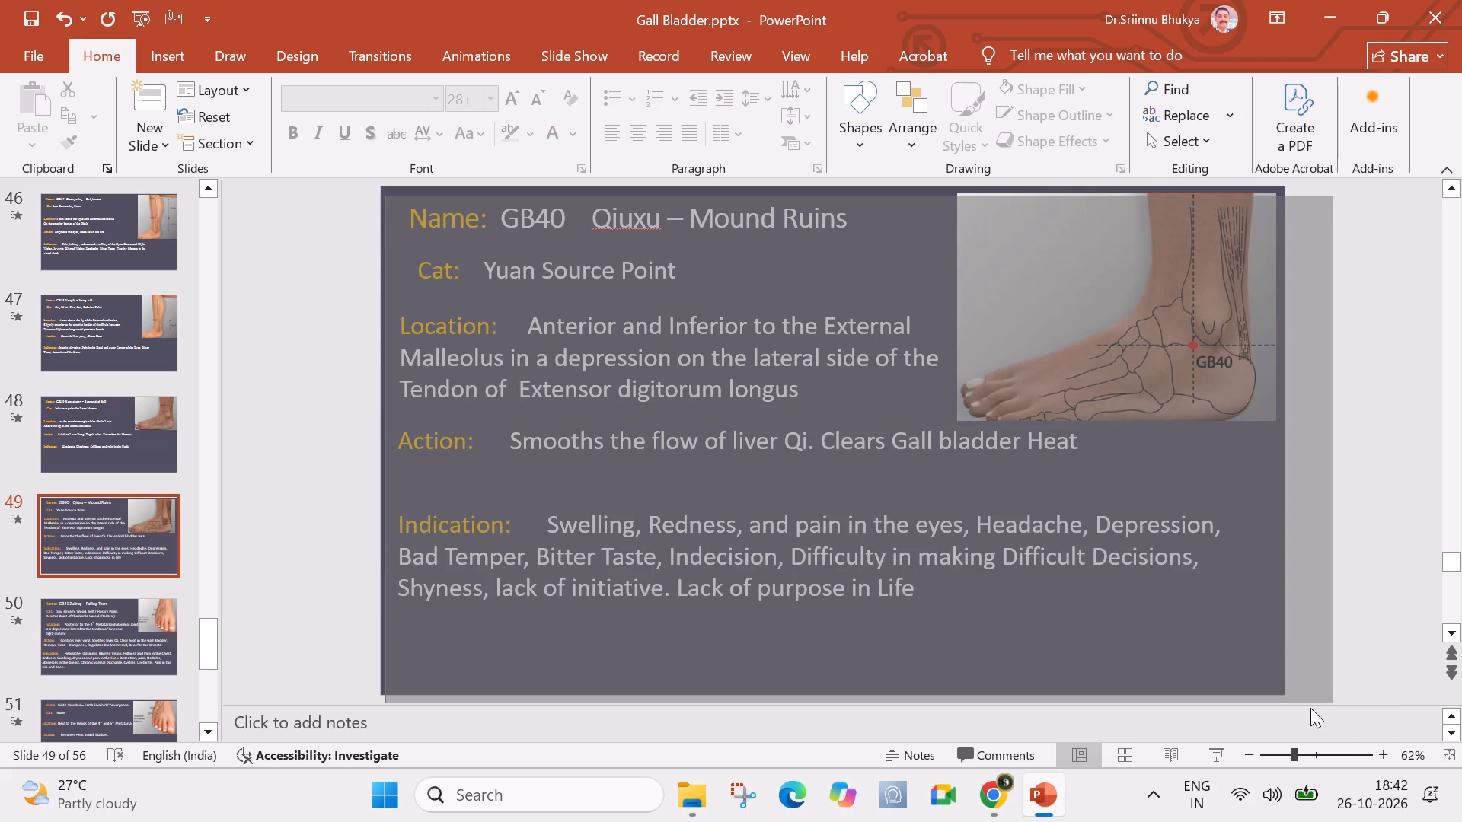
pyautogui.moveTo(1310, 708); pyautogui.dragTo(1271, 680)
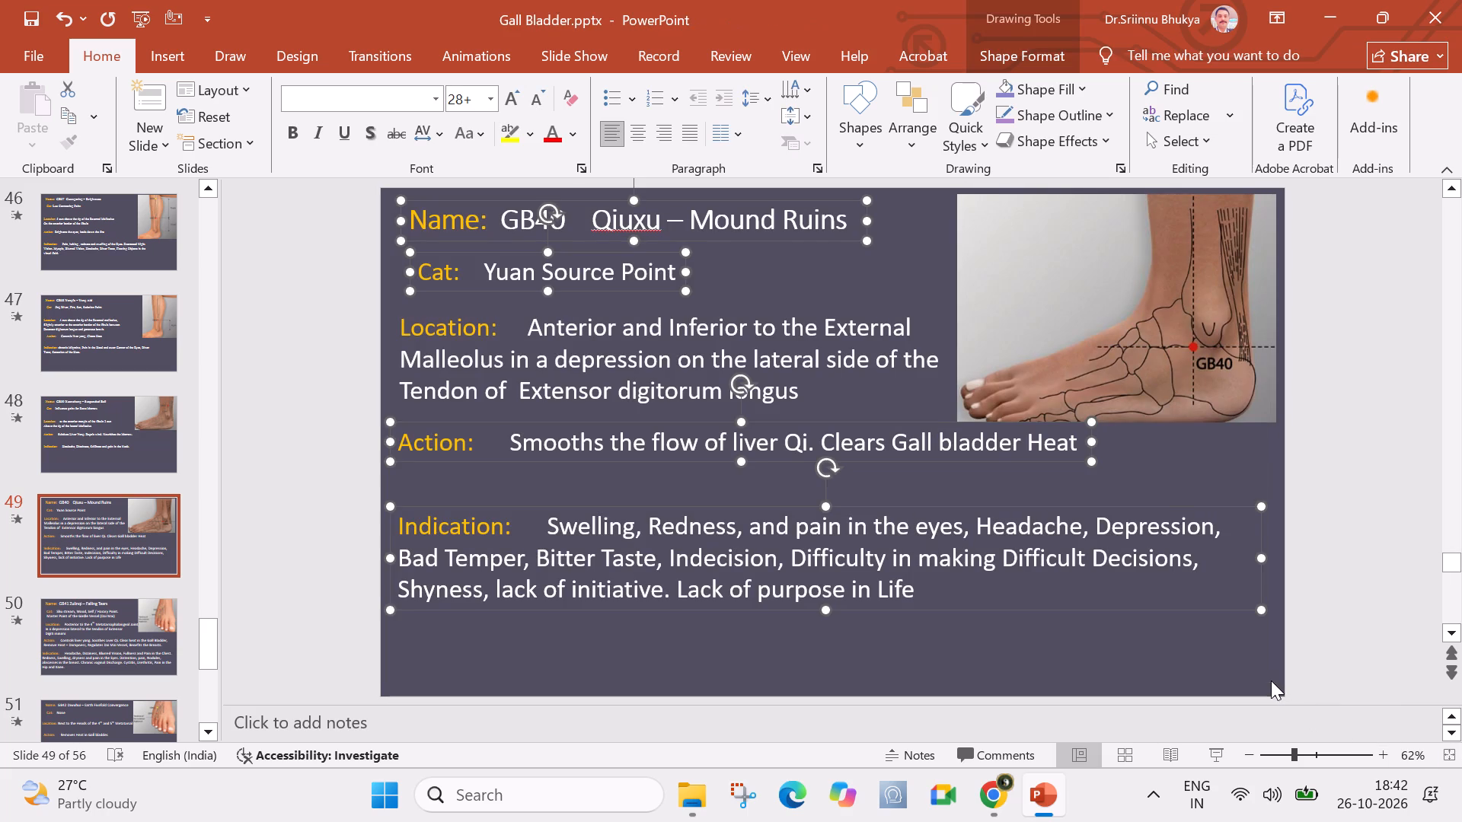
pyautogui.click(442, 94)
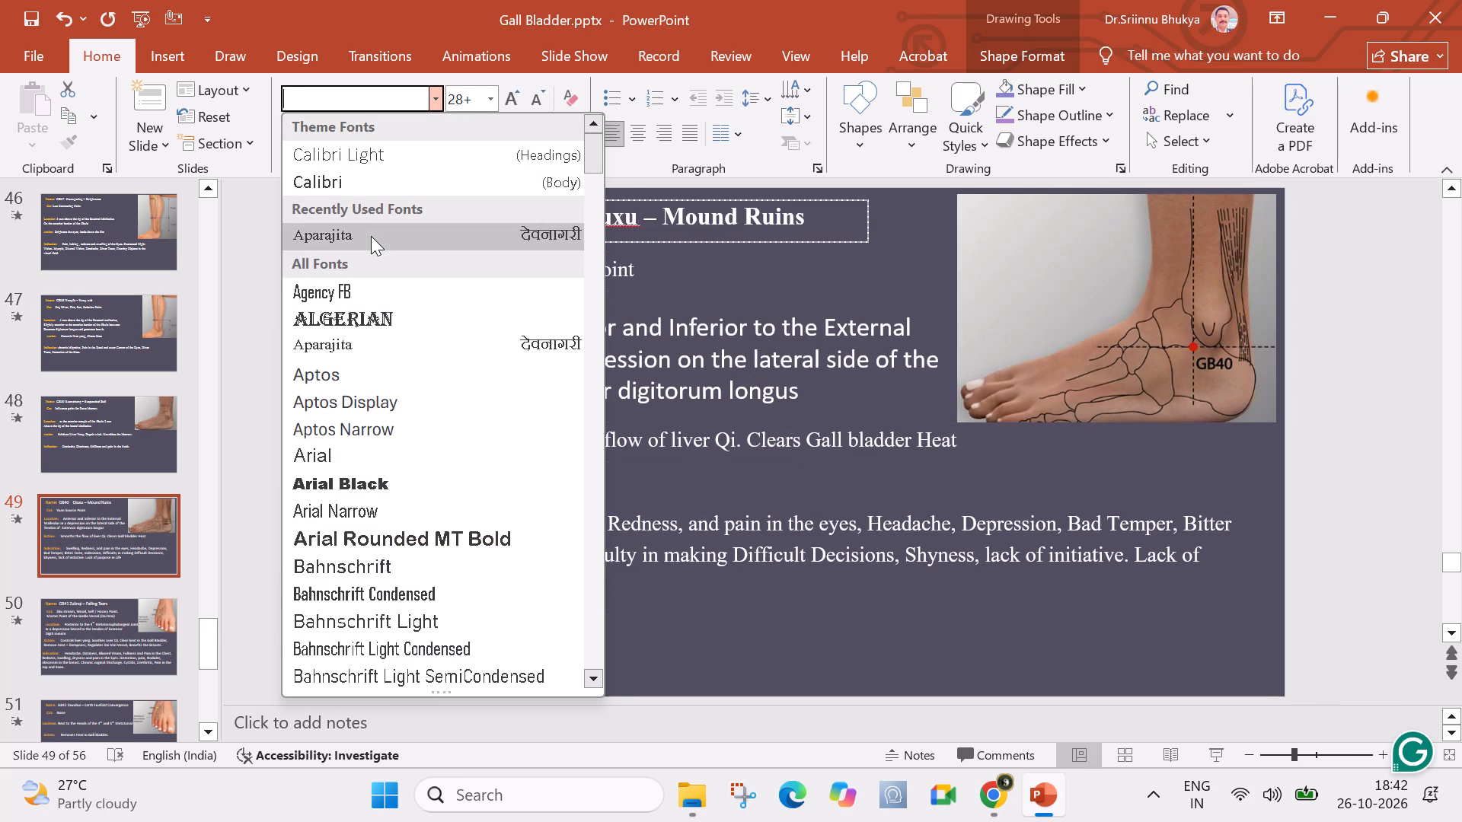
pyautogui.click(371, 236)
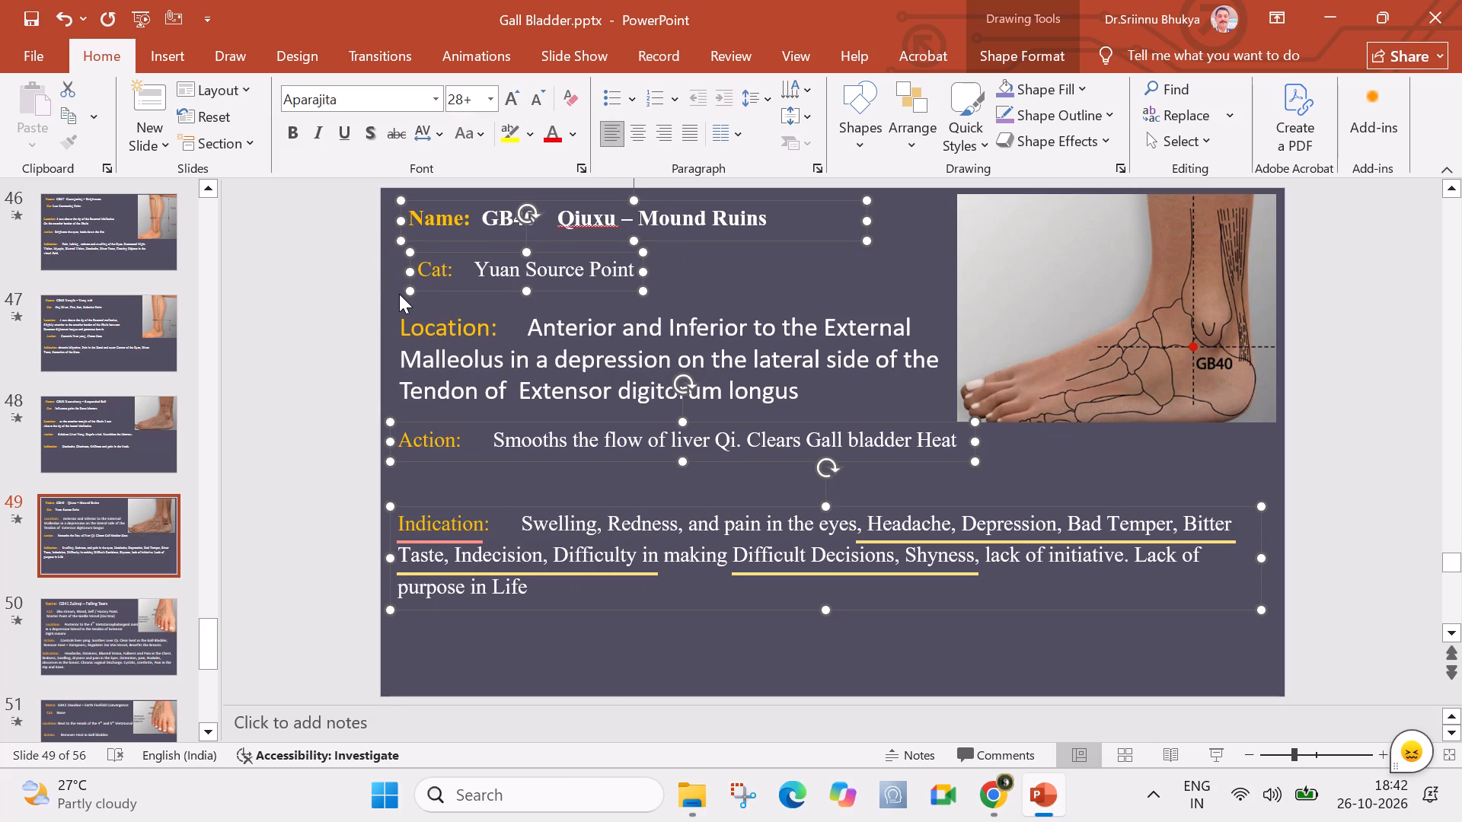
pyautogui.click(399, 311)
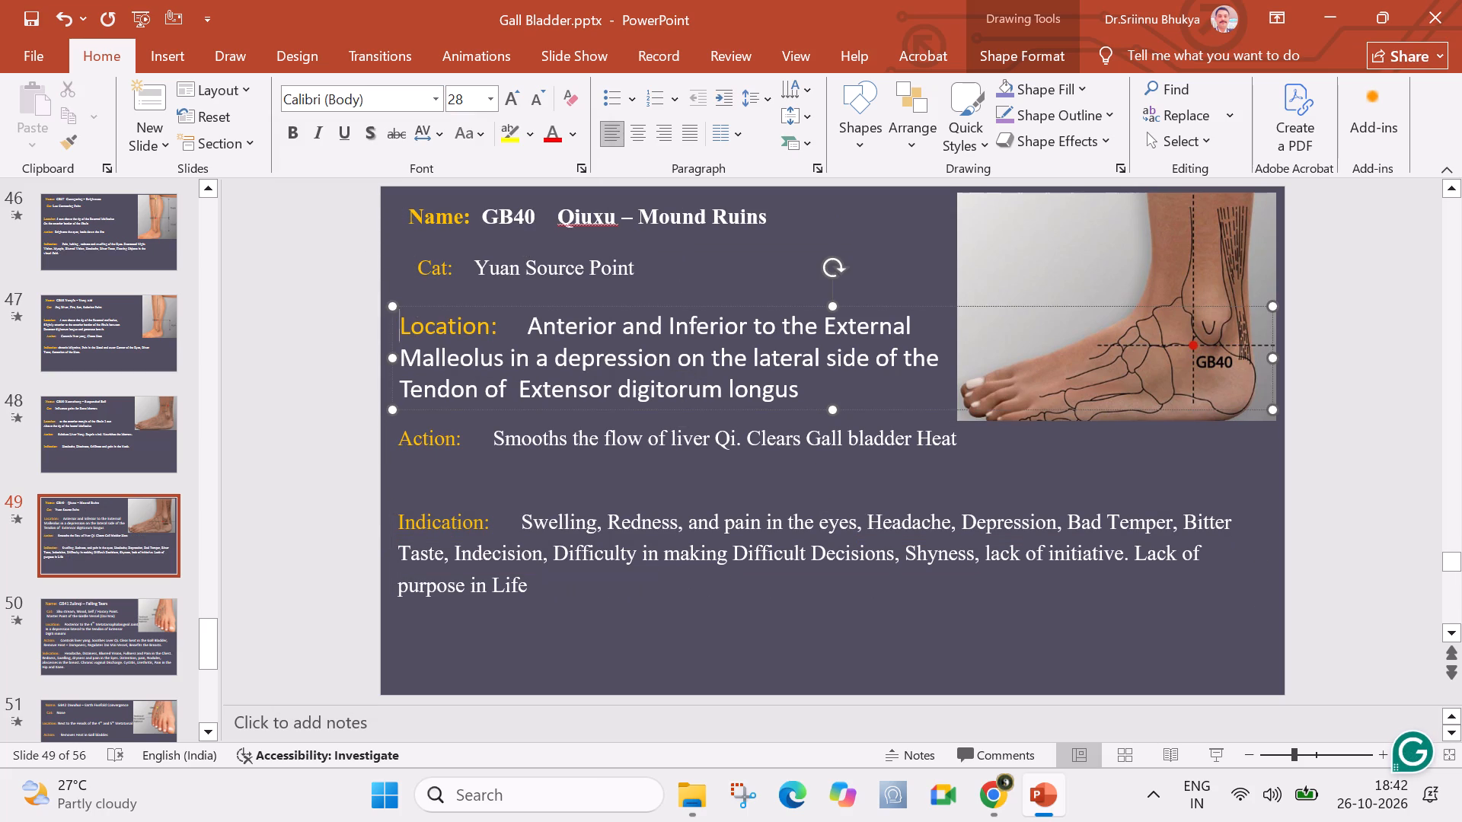
pyautogui.click(411, 303)
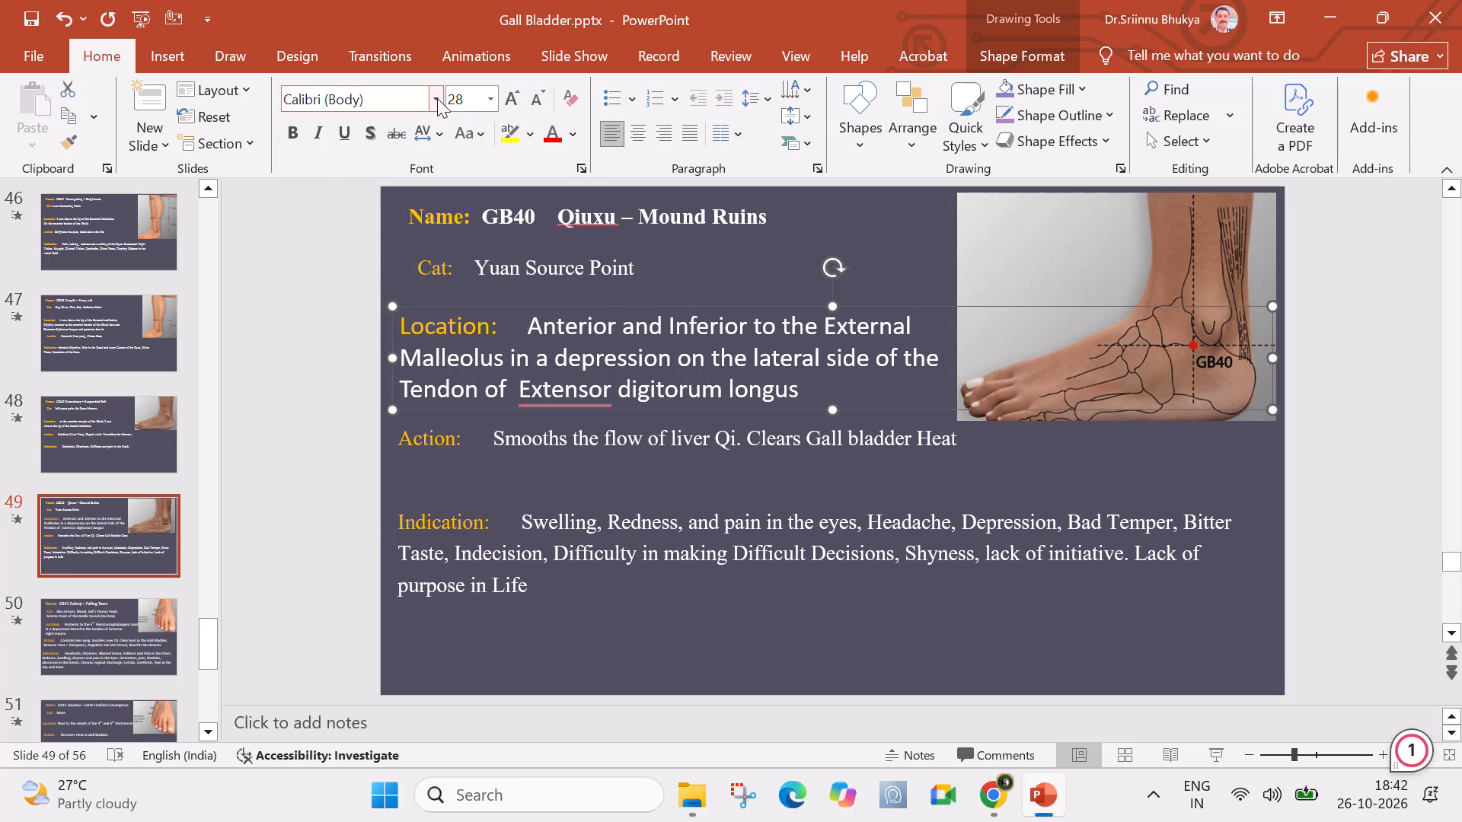
pyautogui.click(437, 98)
pyautogui.click(388, 233)
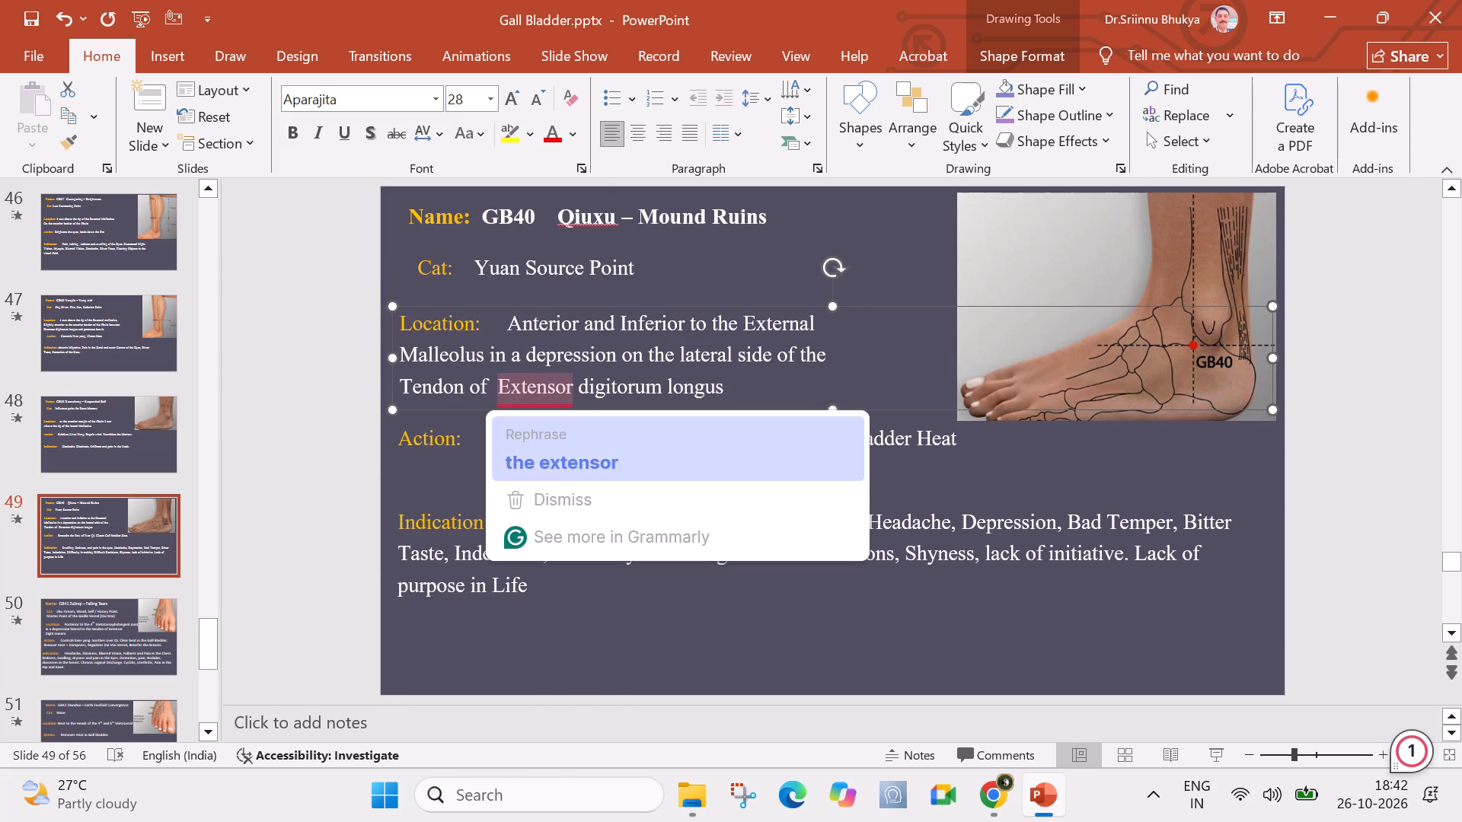
# Accept the Grammarly rephrasing "the extensor" in the GB40 Location text.
pyautogui.click(563, 468)
pyautogui.hotkey('shift', 'Right')
pyautogui.hotkey('shift', 'Right')
pyautogui.hotkey('shift', 'Right')
pyautogui.hotkey('shift', 'Right')
pyautogui.hotkey('shift', 'Right')
pyautogui.hotkey('shift', 'Right')
pyautogui.hotkey('shift', 'Right')
pyautogui.hotkey('shift', 'Right')
pyautogui.hotkey('shift', 'Right')
pyautogui.hotkey('shift', 'Right')
pyautogui.press('space')
pyautogui.write('the extensor')
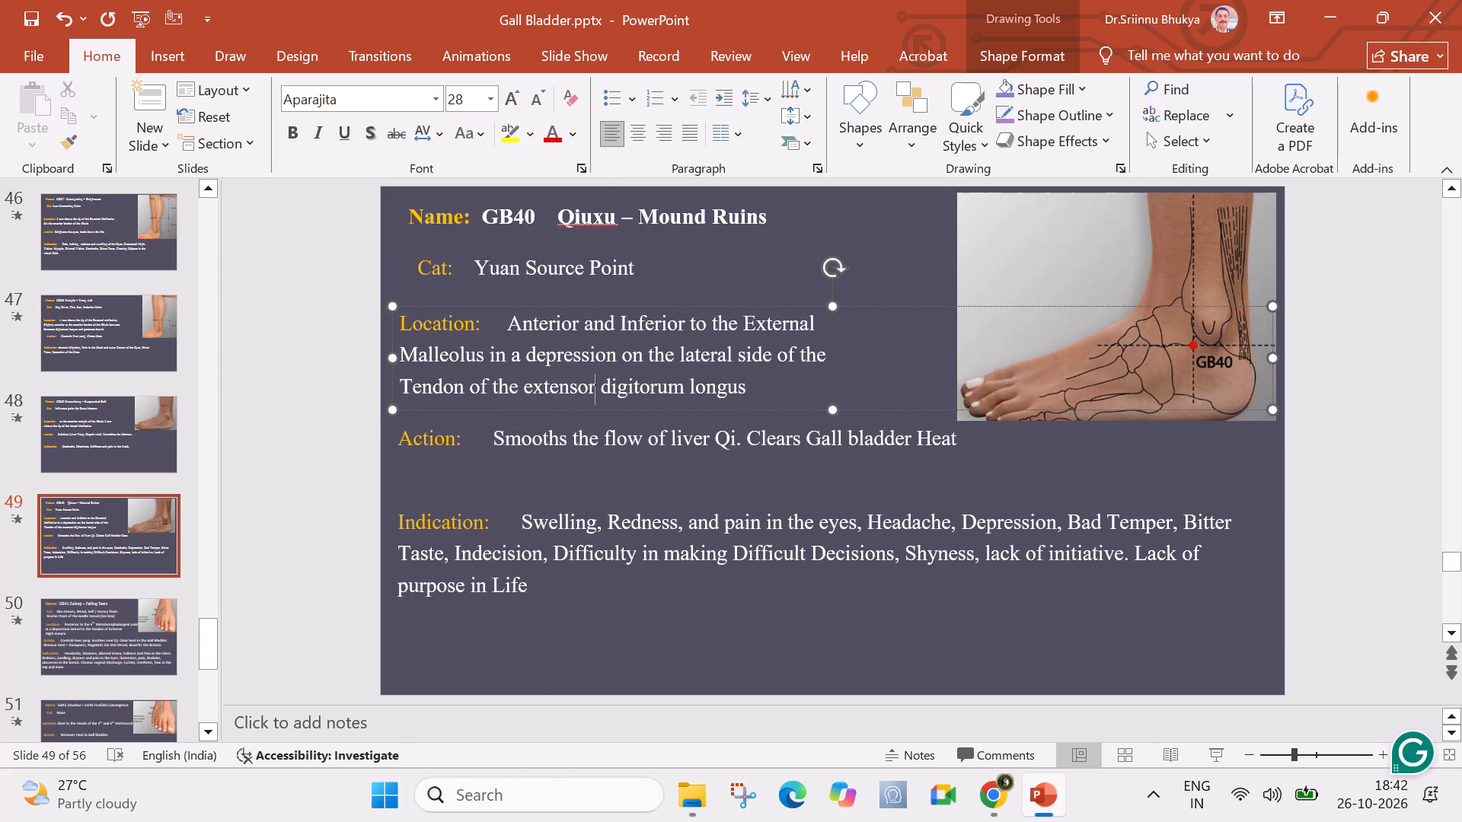
# On the GB41 Zulinqi slide, change the font of the Name, Cat, Location and Action text boxes to Aparajita.
pyautogui.click(70, 632)
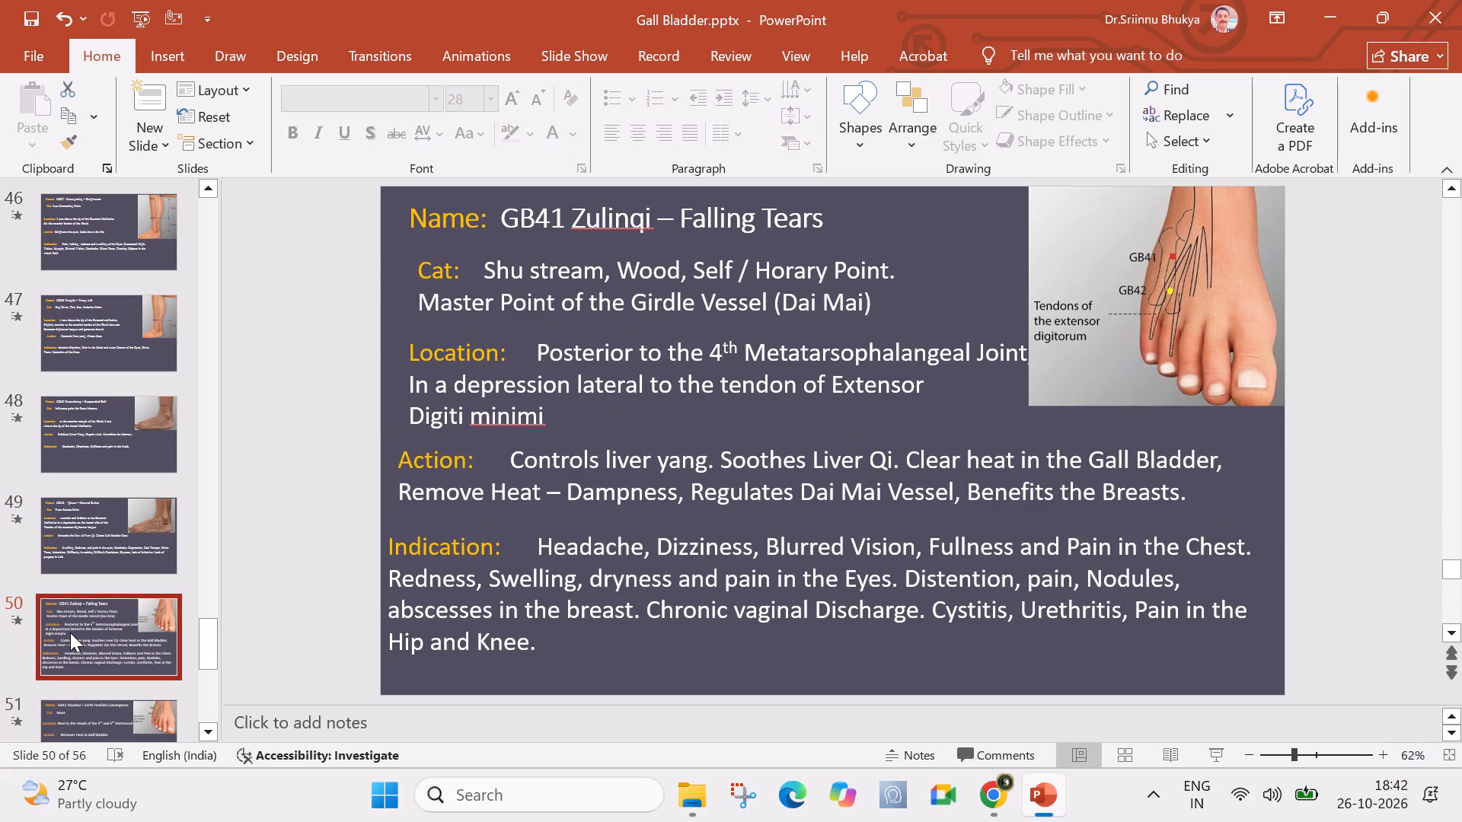
pyautogui.click(383, 196)
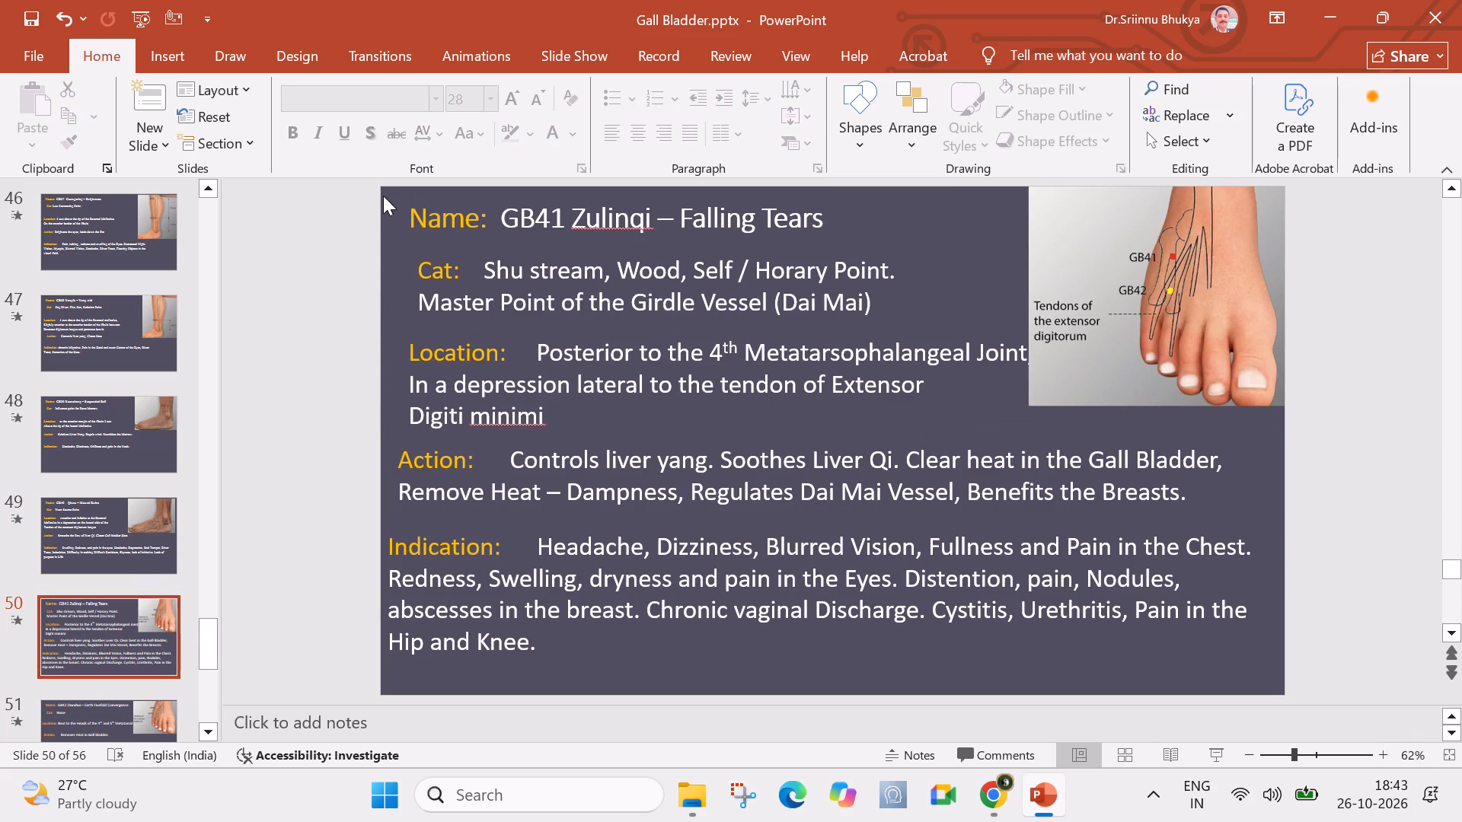
pyautogui.click(383, 189)
pyautogui.moveTo(383, 189); pyautogui.dragTo(1314, 654)
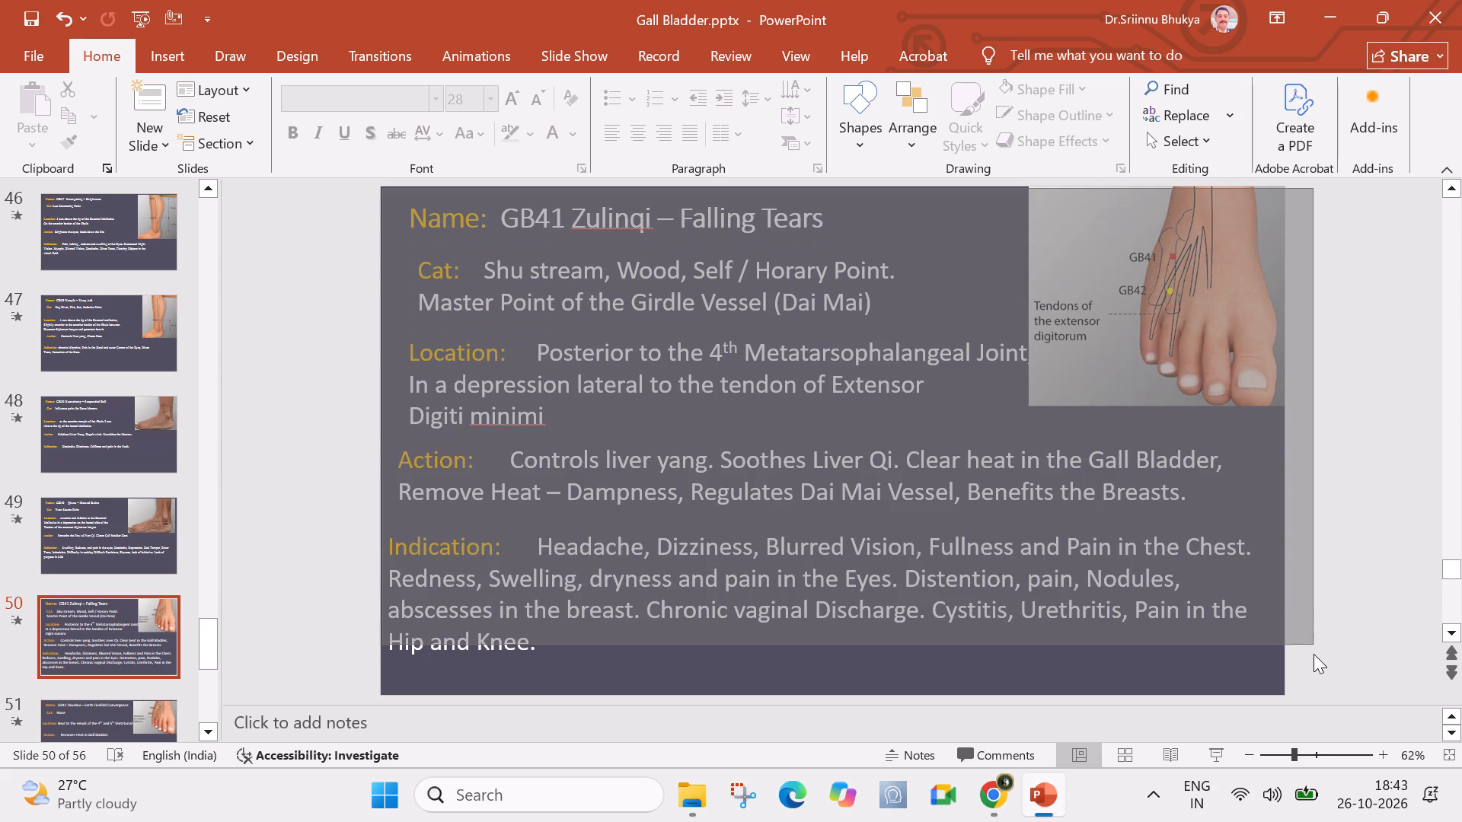
pyautogui.moveTo(1314, 654); pyautogui.dragTo(1295, 700)
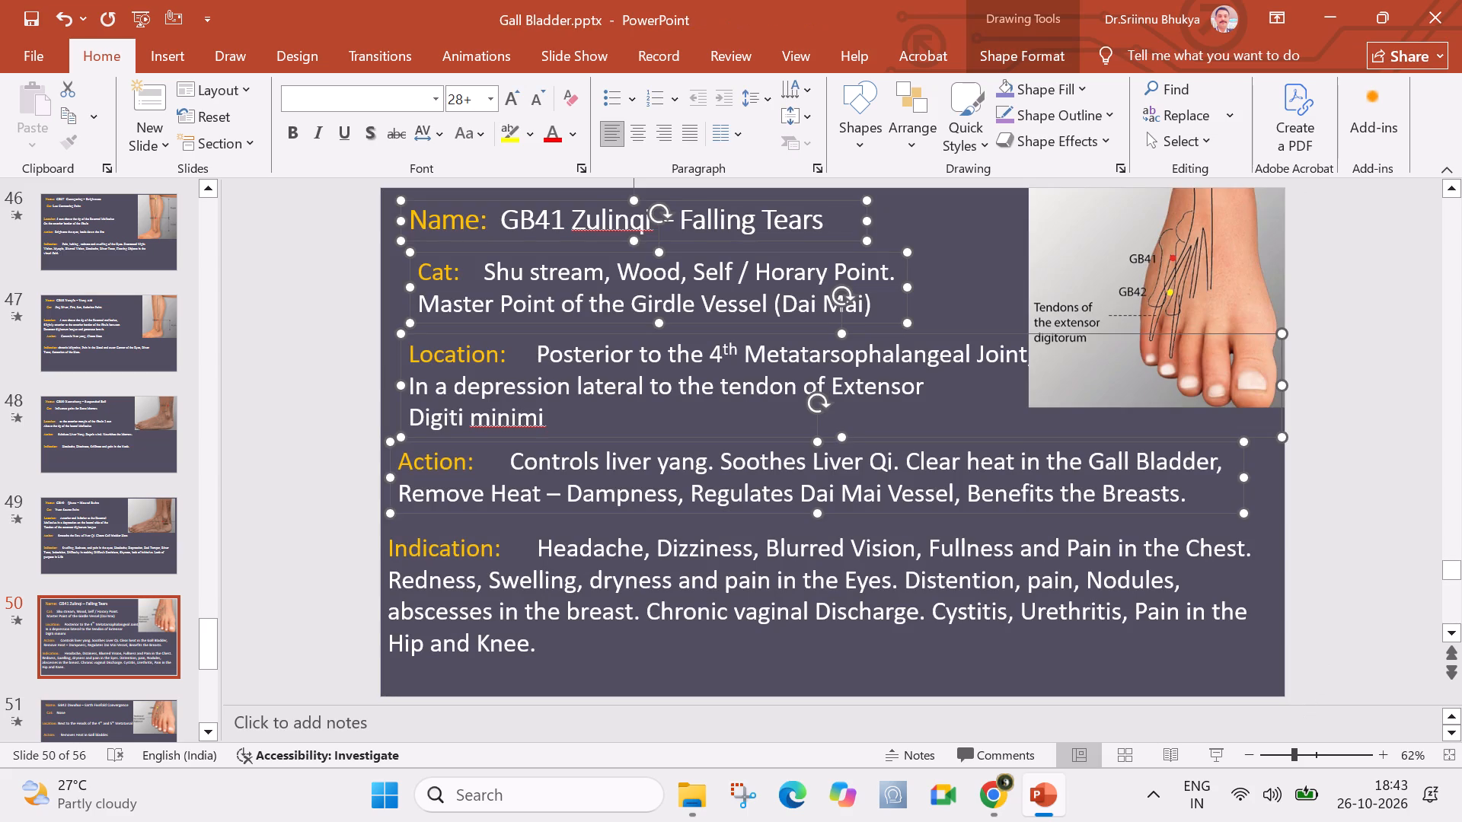
pyautogui.click(433, 103)
pyautogui.click(371, 244)
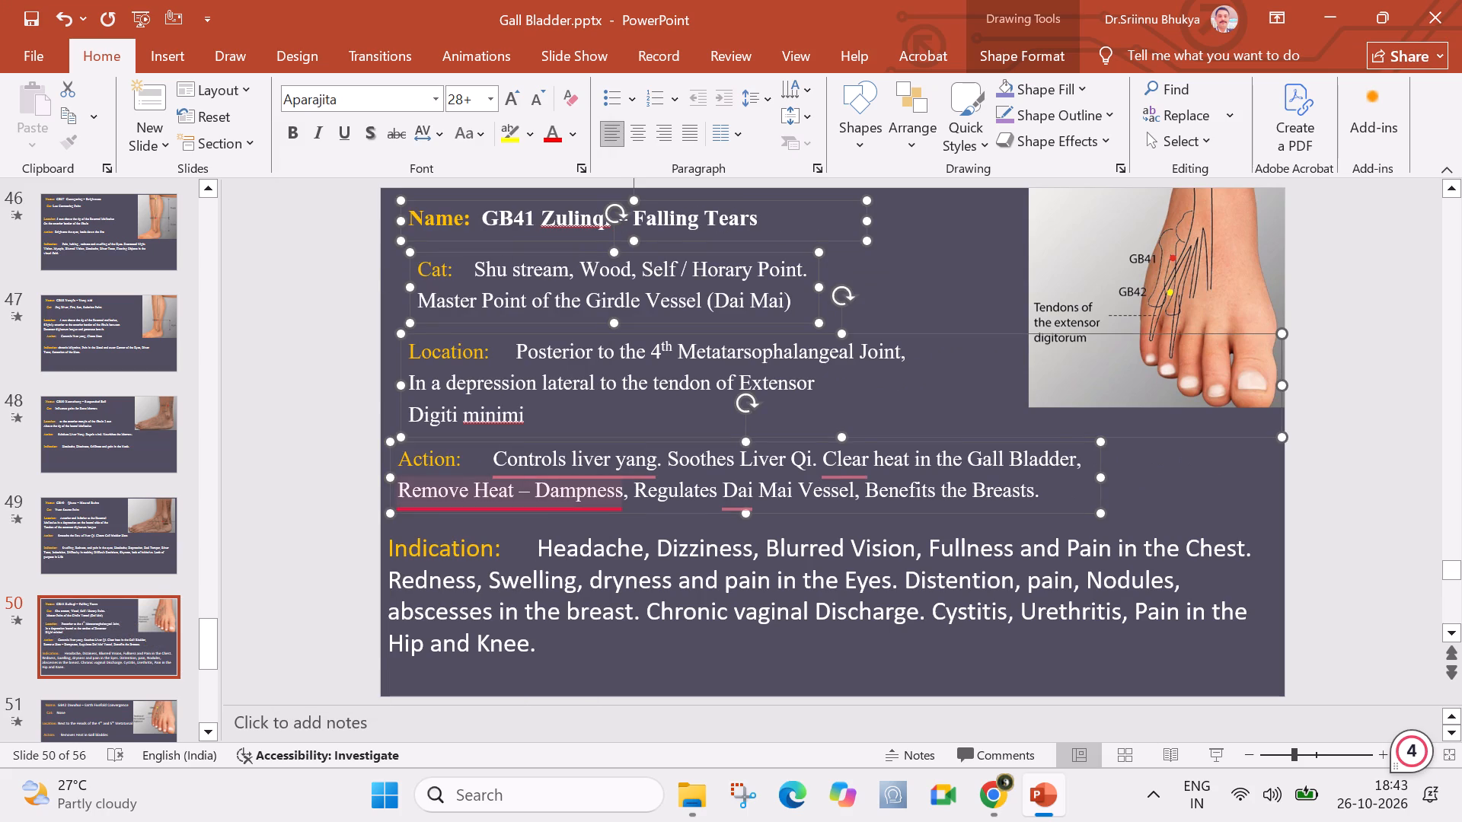
# Accept the Grammarly correction "Removes Heat–Dampness" in the GB41 Action text.
pyautogui.click(545, 564)
pyautogui.hotkey('shift', 'Right')
pyautogui.hotkey('shift', 'Right')
pyautogui.hotkey('shift', 'Right')
pyautogui.hotkey('shift', 'Right')
pyautogui.hotkey('shift', 'Right')
pyautogui.hotkey('shift', 'Right')
pyautogui.hotkey('shift', 'Right')
pyautogui.hotkey('shift', 'Right')
pyautogui.hotkey('shift', 'Right')
pyautogui.hotkey('shift', 'Right')
pyautogui.hotkey('shift', 'Right')
pyautogui.hotkey('shift', 'Right')
pyautogui.hotkey('shift', 'Right')
pyautogui.hotkey('shift', 'Right')
pyautogui.hotkey('shift', 'Right')
pyautogui.hotkey('shift', 'Right')
pyautogui.hotkey('shift', 'Right')
pyautogui.hotkey('shift', 'Right')
pyautogui.hotkey('shift', 'Right')
pyautogui.hotkey('shift', 'Right')
pyautogui.hotkey('shift', 'Right')
pyautogui.hotkey('shift', 'Right')
pyautogui.write('Removes Heat–Dampness')
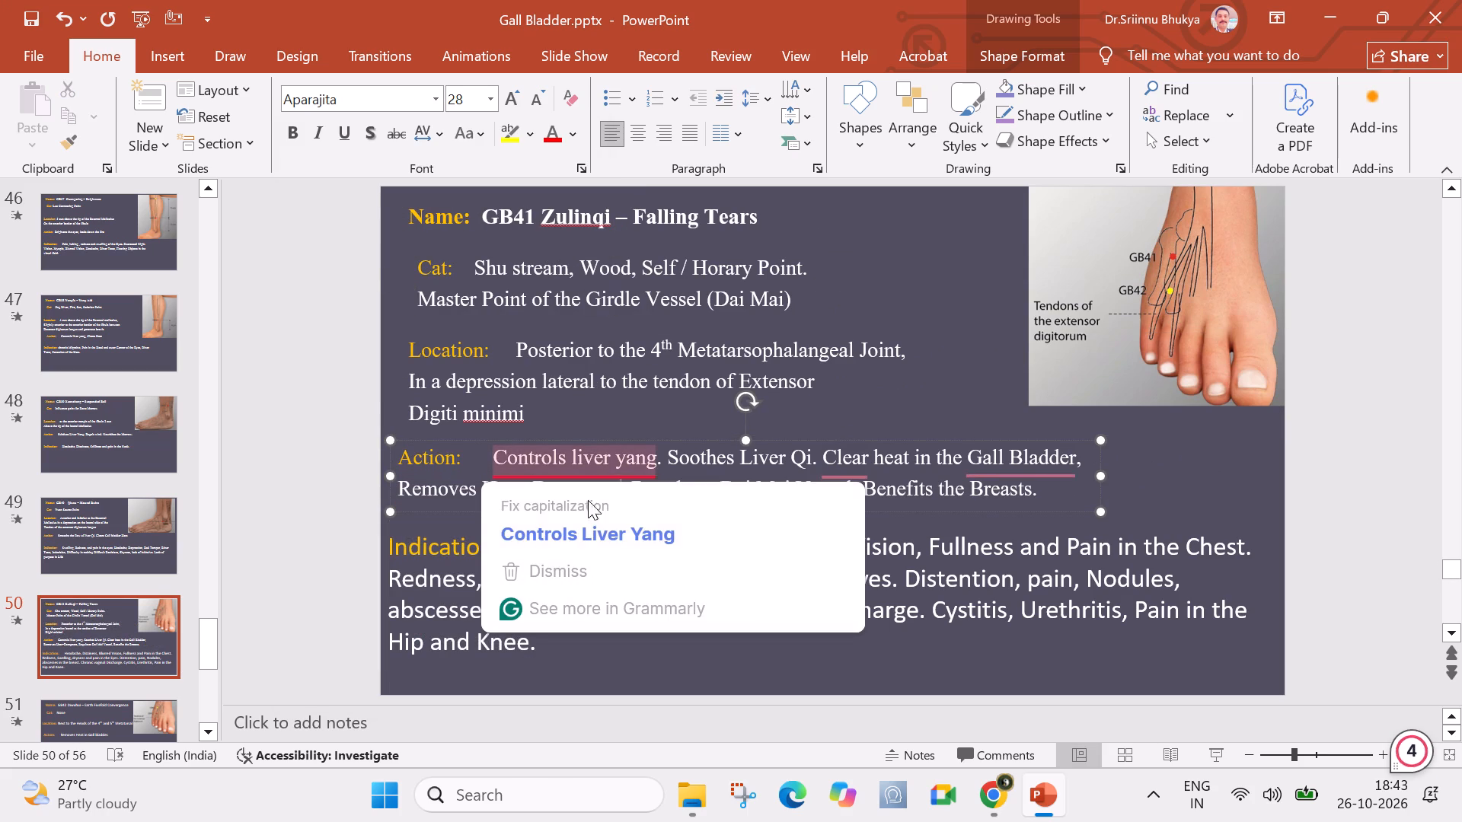
# Accept the Grammarly capitalization correction "Controls Liver Yang" in the GB41 Action text.
pyautogui.click(604, 536)
pyautogui.hotkey('shift', 'Right')
pyautogui.hotkey('shift', 'Right')
pyautogui.hotkey('shift', 'Right')
pyautogui.hotkey('shift', 'Right')
pyautogui.hotkey('shift', 'Right')
pyautogui.hotkey('shift', 'Right')
pyautogui.hotkey('shift', 'Right')
pyautogui.hotkey('shift', 'Right')
pyautogui.hotkey('shift', 'Right')
pyautogui.hotkey('shift', 'Right')
pyautogui.hotkey('shift', 'Right')
pyautogui.hotkey('shift', 'Right')
pyautogui.hotkey('shift', 'Right')
pyautogui.hotkey('shift', 'Right')
pyautogui.hotkey('shift', 'Right')
pyautogui.hotkey('shift', 'Right')
pyautogui.hotkey('shift', 'Right')
pyautogui.hotkey('shift', 'Right')
pyautogui.hotkey('shift', 'Right')
pyautogui.hotkey('shift', 'Right')
pyautogui.hotkey('shift', 'Right')
pyautogui.hotkey('shift', 'Right')
pyautogui.hotkey('shift', 'Right')
pyautogui.hotkey('shift', 'Right')
pyautogui.hotkey('shift', 'Right')
pyautogui.press('space')
pyautogui.write('Controls Liver Yang')
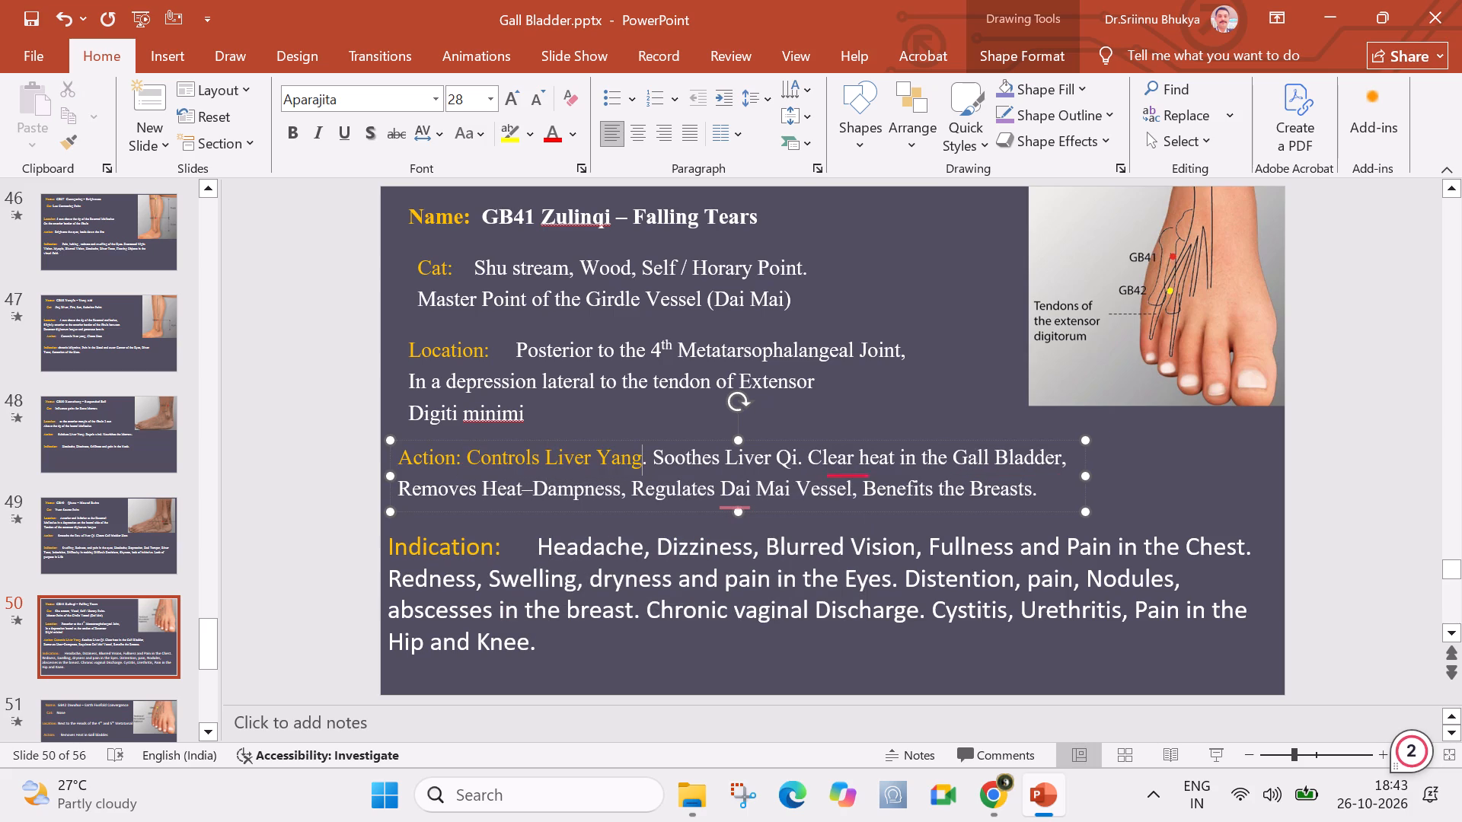
# Accept the Grammarly corrections "Clears" before heat and "the" before Dai Mai Vessel in the GB41 Action text.
pyautogui.click(864, 527)
pyautogui.hotkey('shift', 'Right')
pyautogui.hotkey('shift', 'Right')
pyautogui.hotkey('shift', 'Right')
pyautogui.hotkey('shift', 'Right')
pyautogui.hotkey('shift', 'Right')
pyautogui.write('Clears')
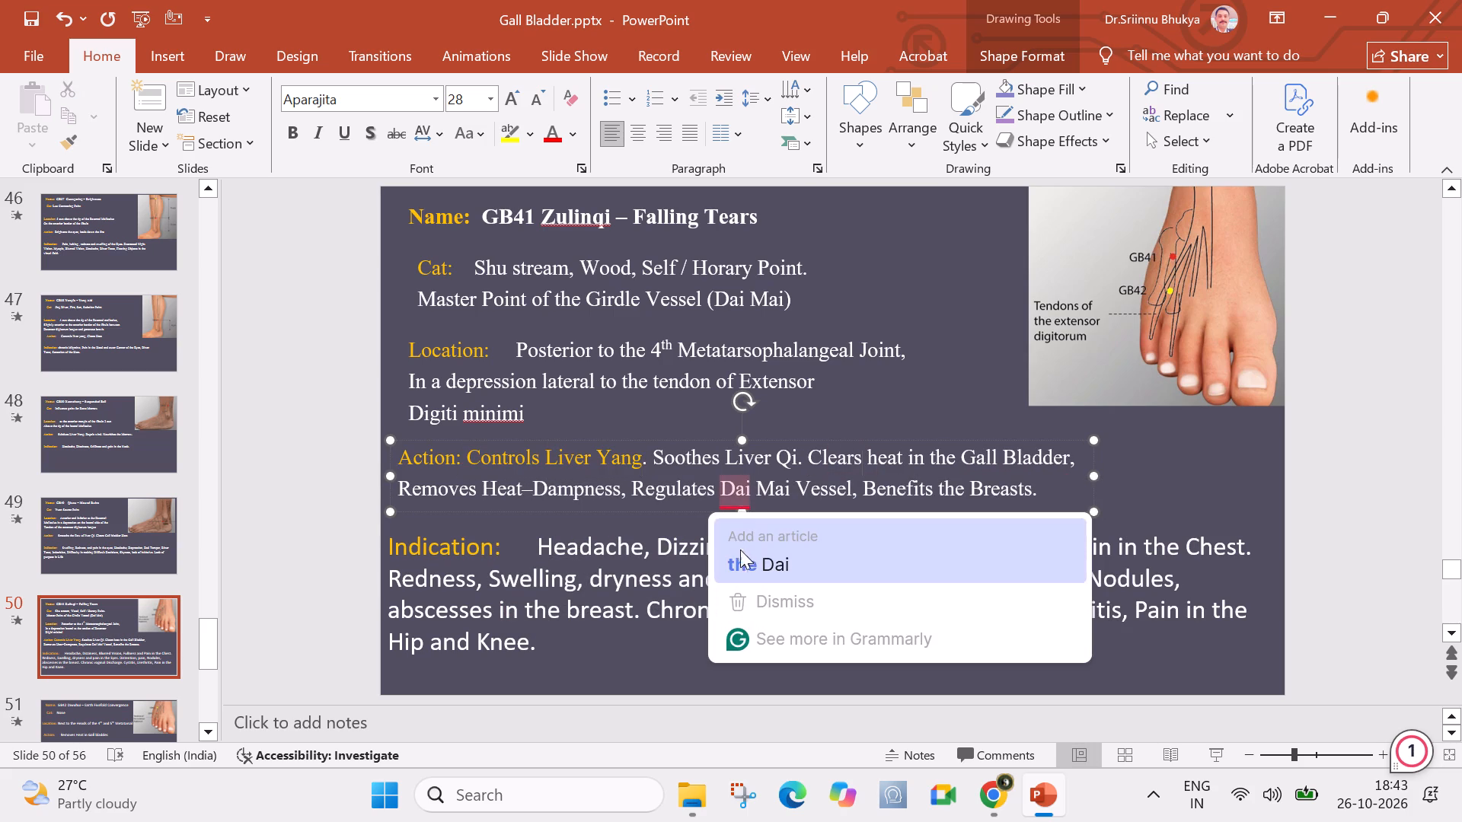
pyautogui.click(752, 568)
pyautogui.write('the')
pyautogui.press('space')
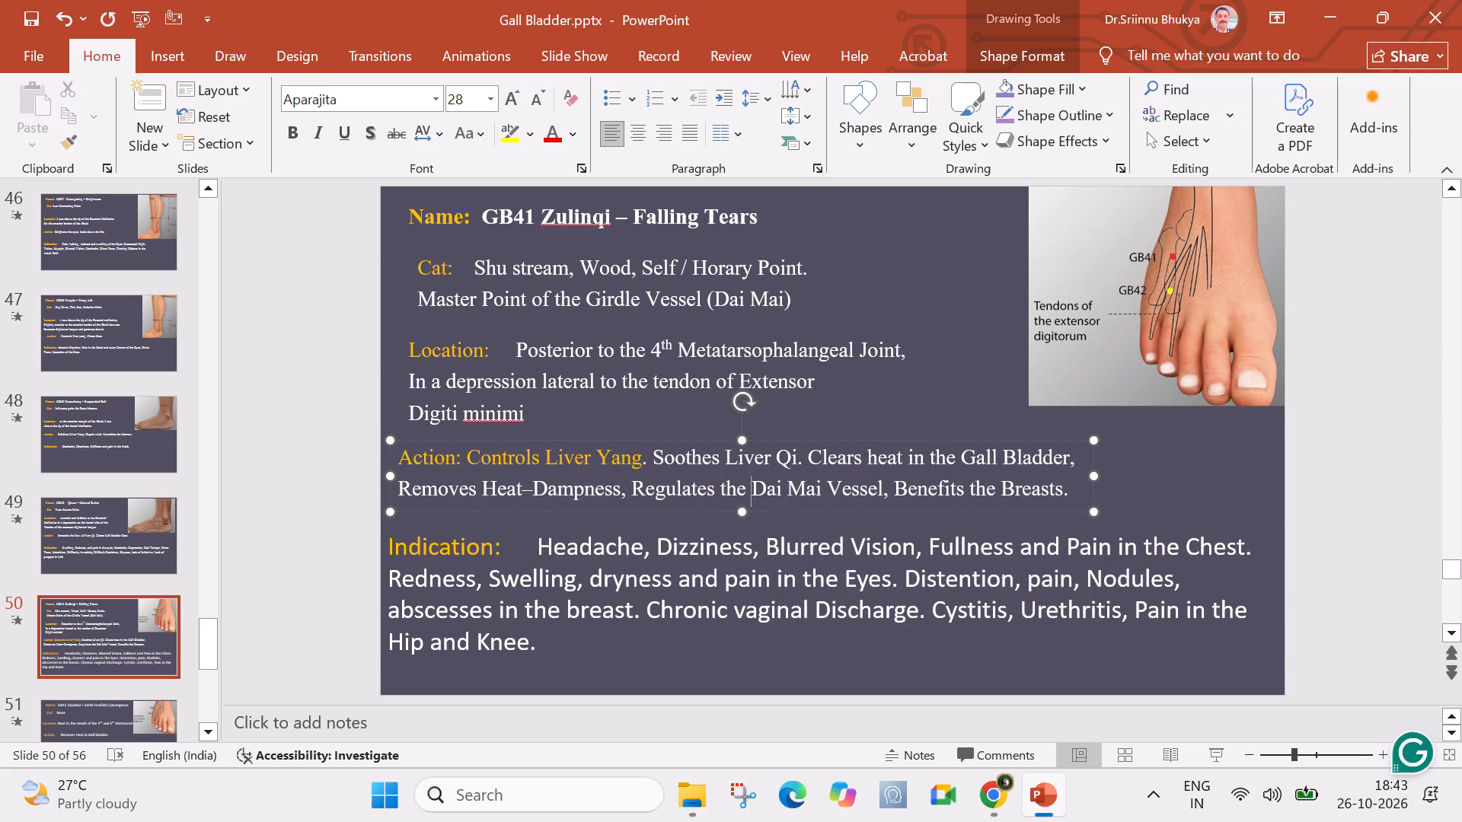
# Change the font of the GB41 Indication text box to Aparajita.
pyautogui.click(409, 556)
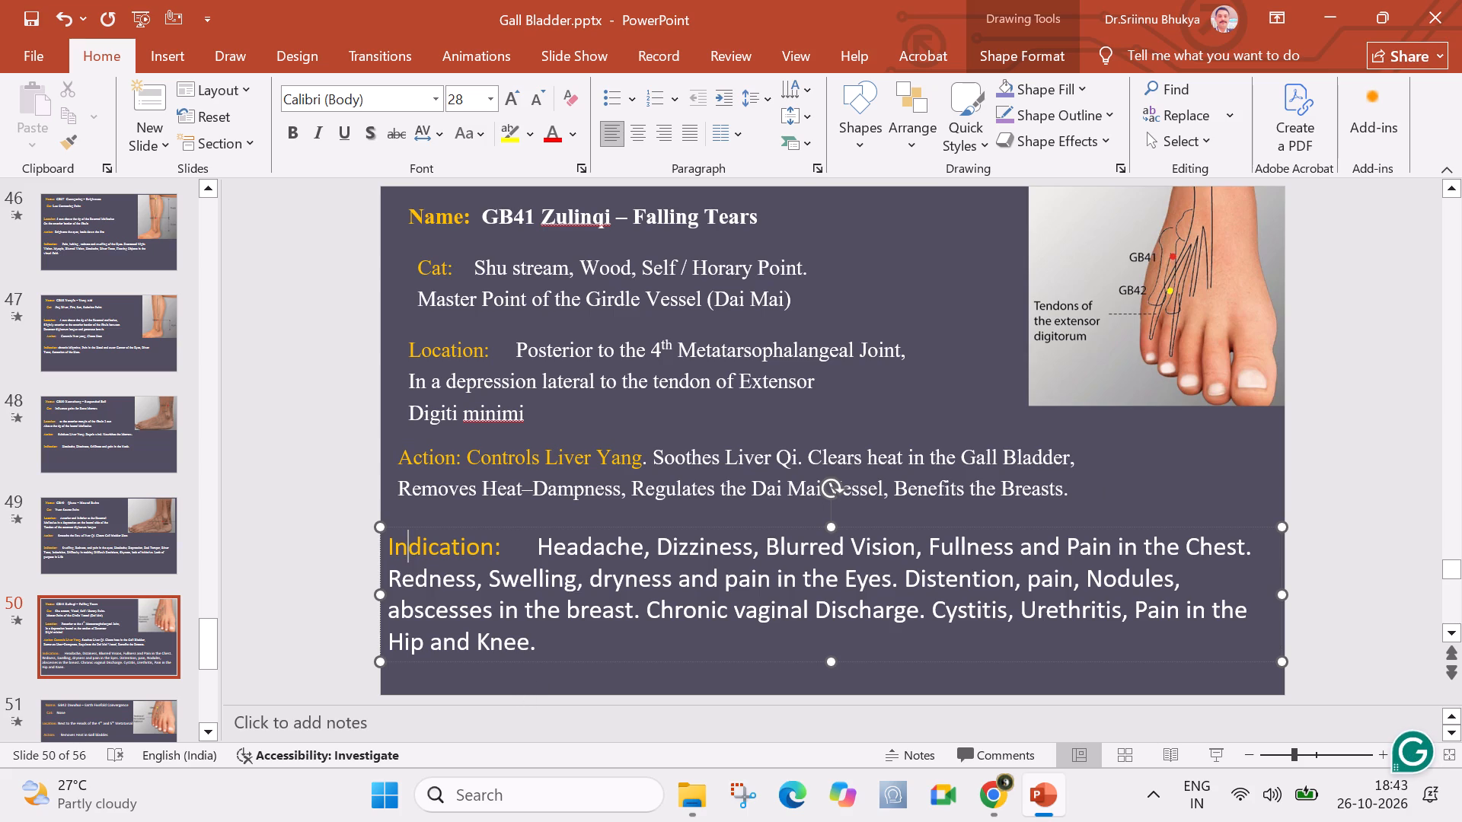
pyautogui.click(542, 659)
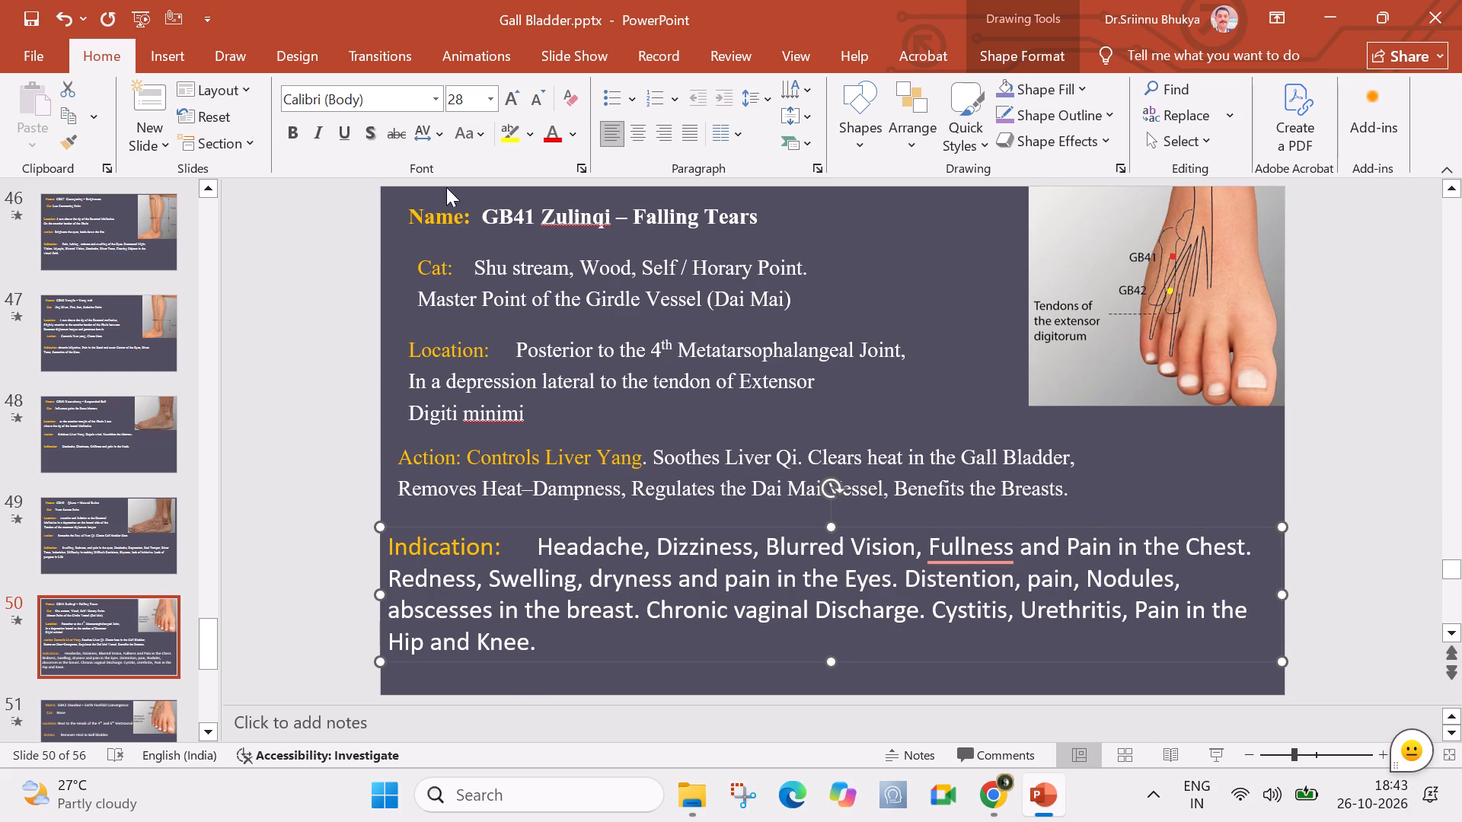
pyautogui.click(429, 94)
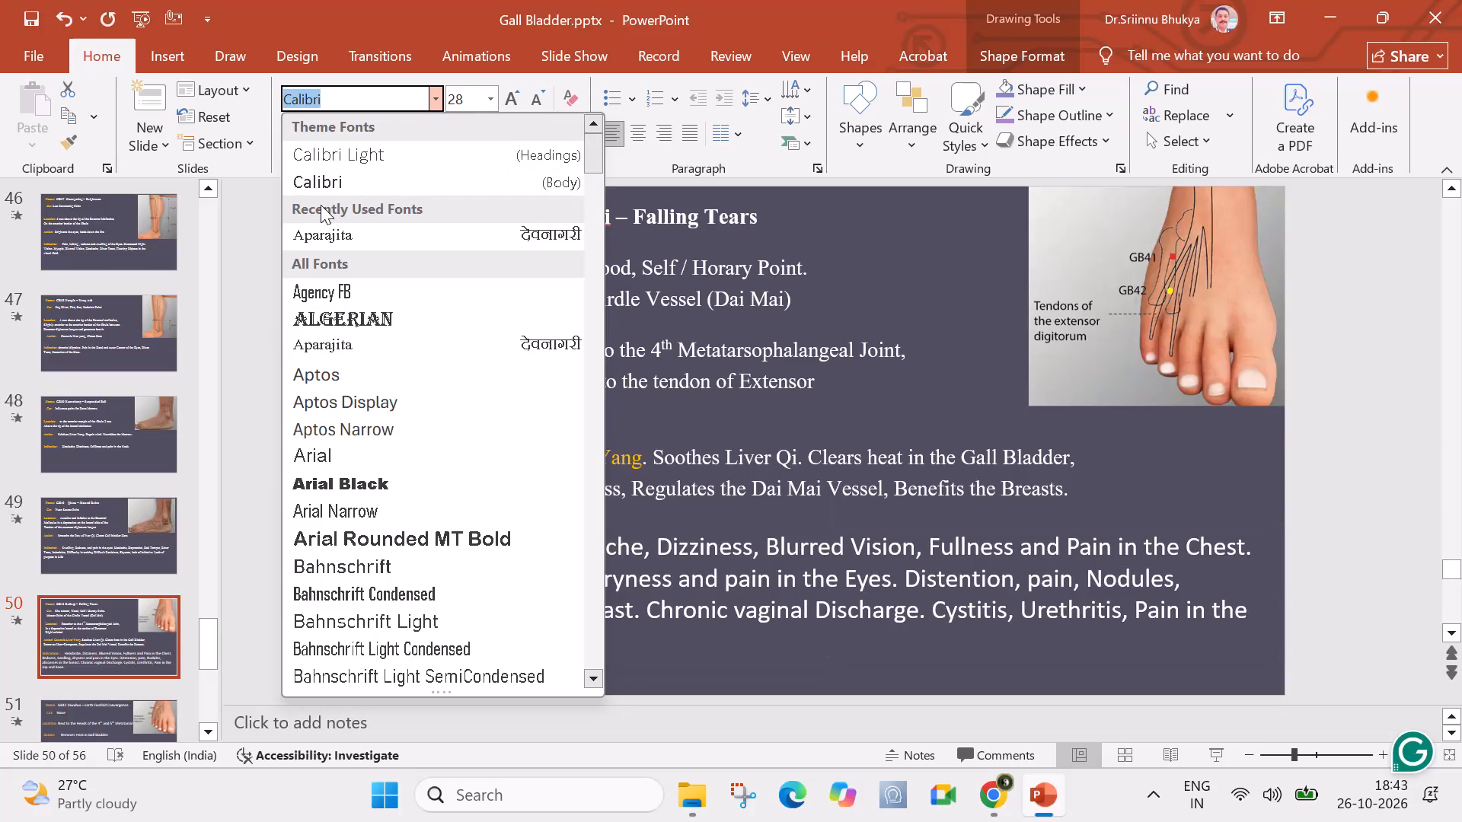
pyautogui.click(330, 230)
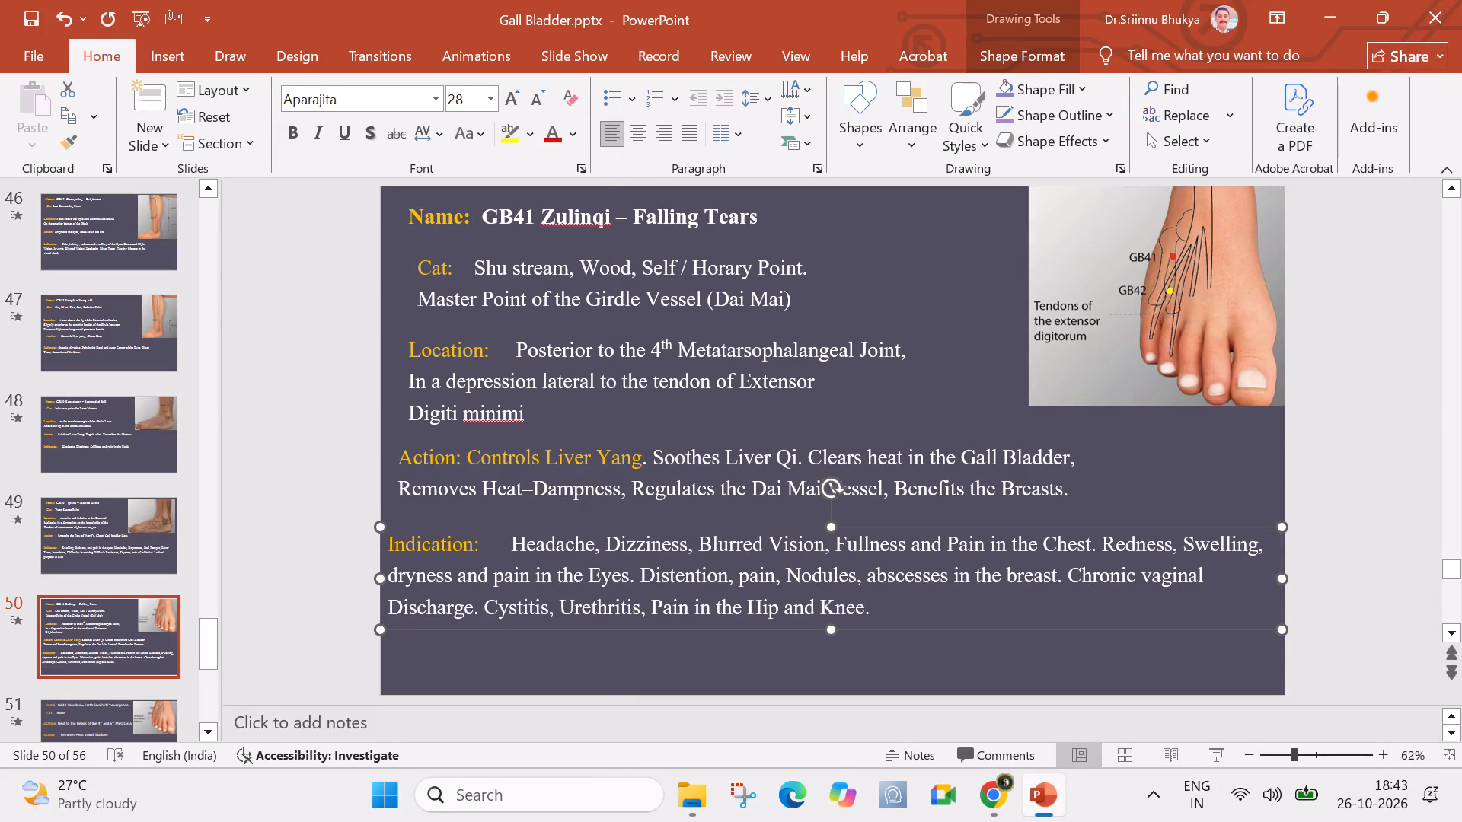
pyautogui.click(1321, 546)
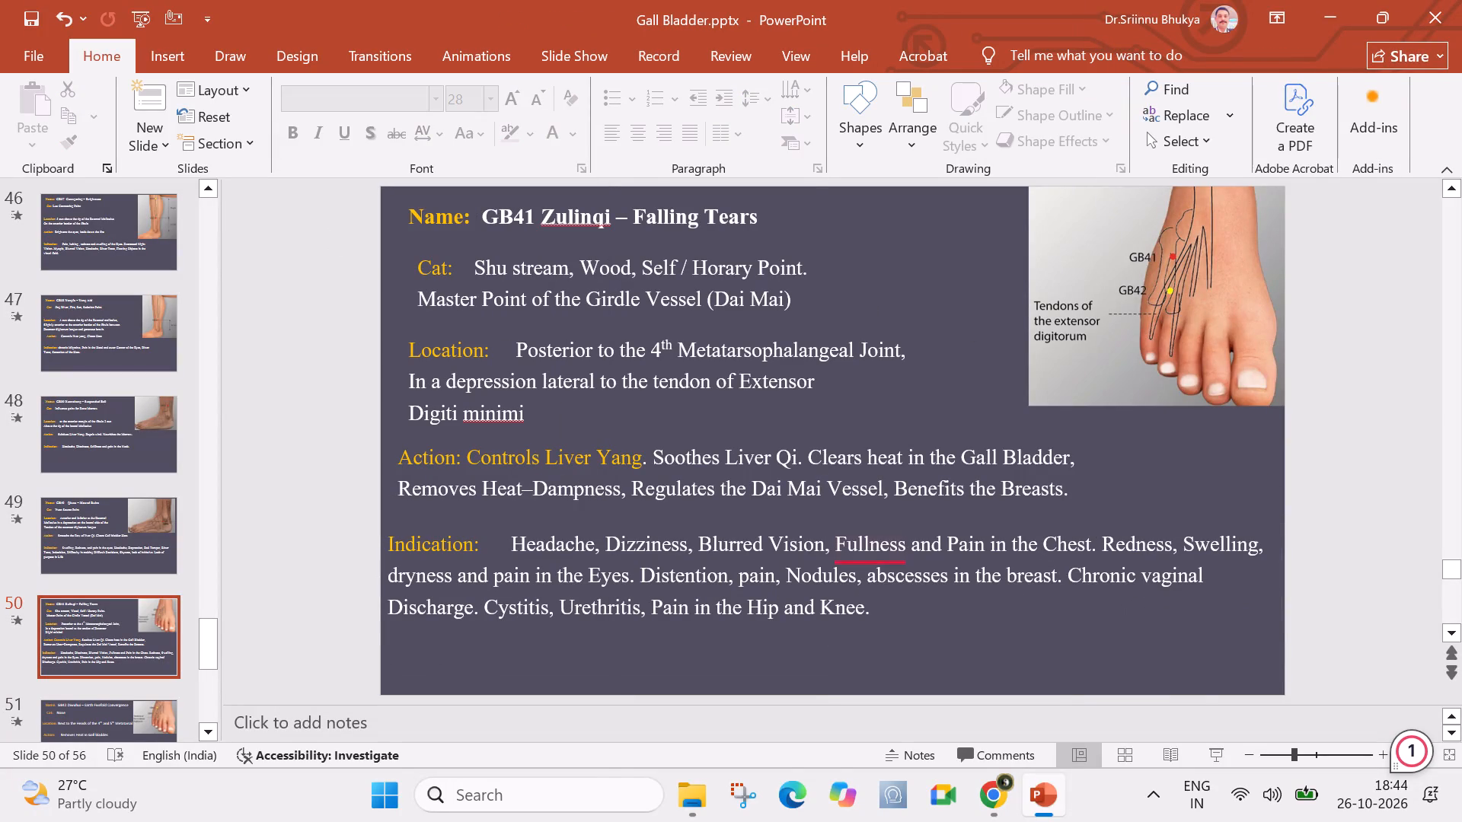
# Accept the Grammarly suggestion that removes the word "Fullness" from the GB41 Indication text.
pyautogui.click(894, 624)
pyautogui.hotkey('shift', 'Right')
pyautogui.hotkey('shift', 'Right')
pyautogui.hotkey('shift', 'Right')
pyautogui.hotkey('shift', 'Right')
pyautogui.hotkey('shift', 'Right')
pyautogui.hotkey('shift', 'Right')
pyautogui.hotkey('shift', 'Right')
pyautogui.hotkey('shift', 'Right')
pyautogui.hotkey('shift', 'Right')
pyautogui.press('BackSpace')
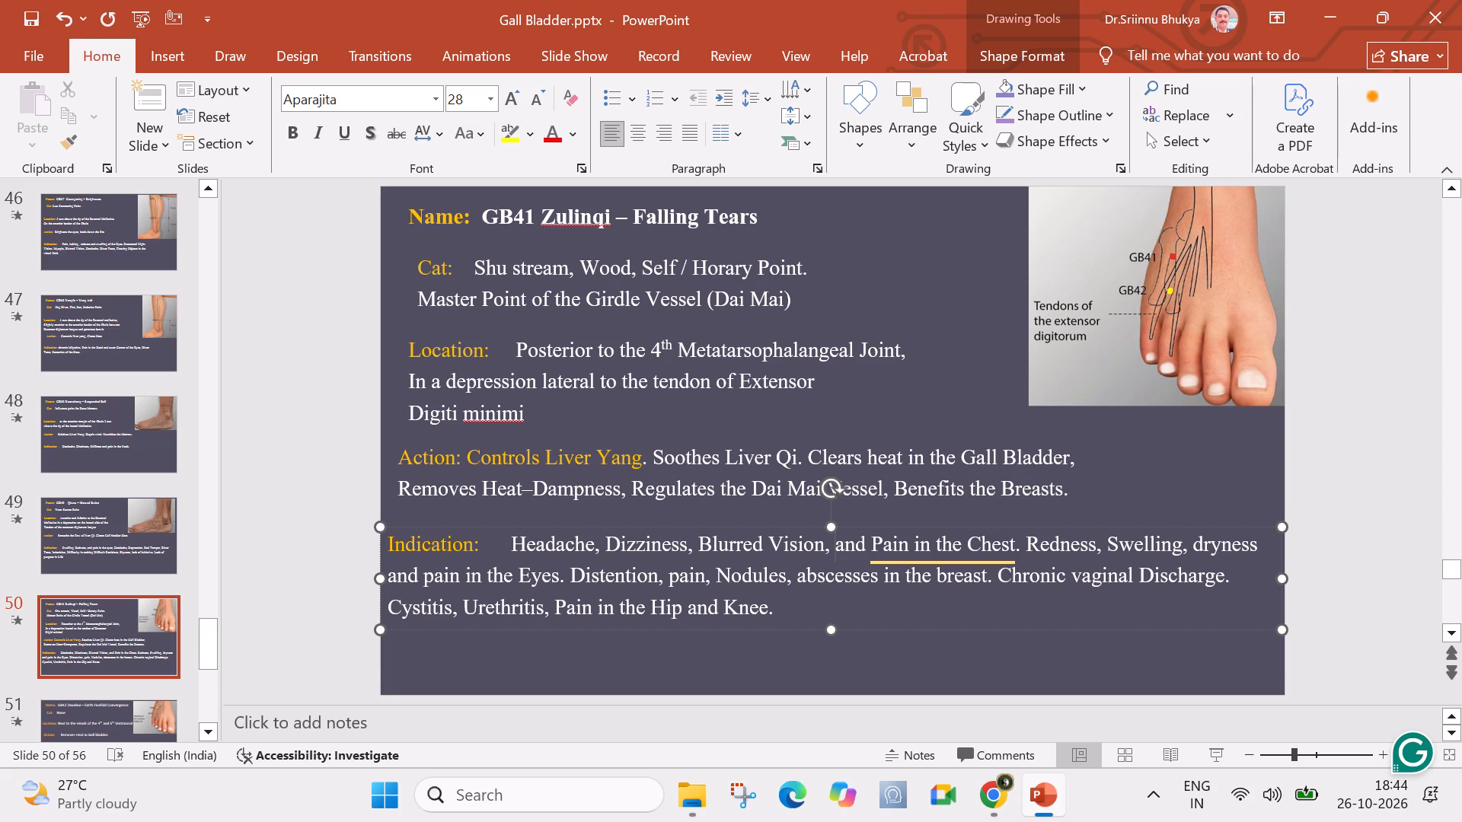
# Change the font of the Name, Cat, Action and Indication text boxes on the GB42 slide to Aparajita.
pyautogui.click(97, 718)
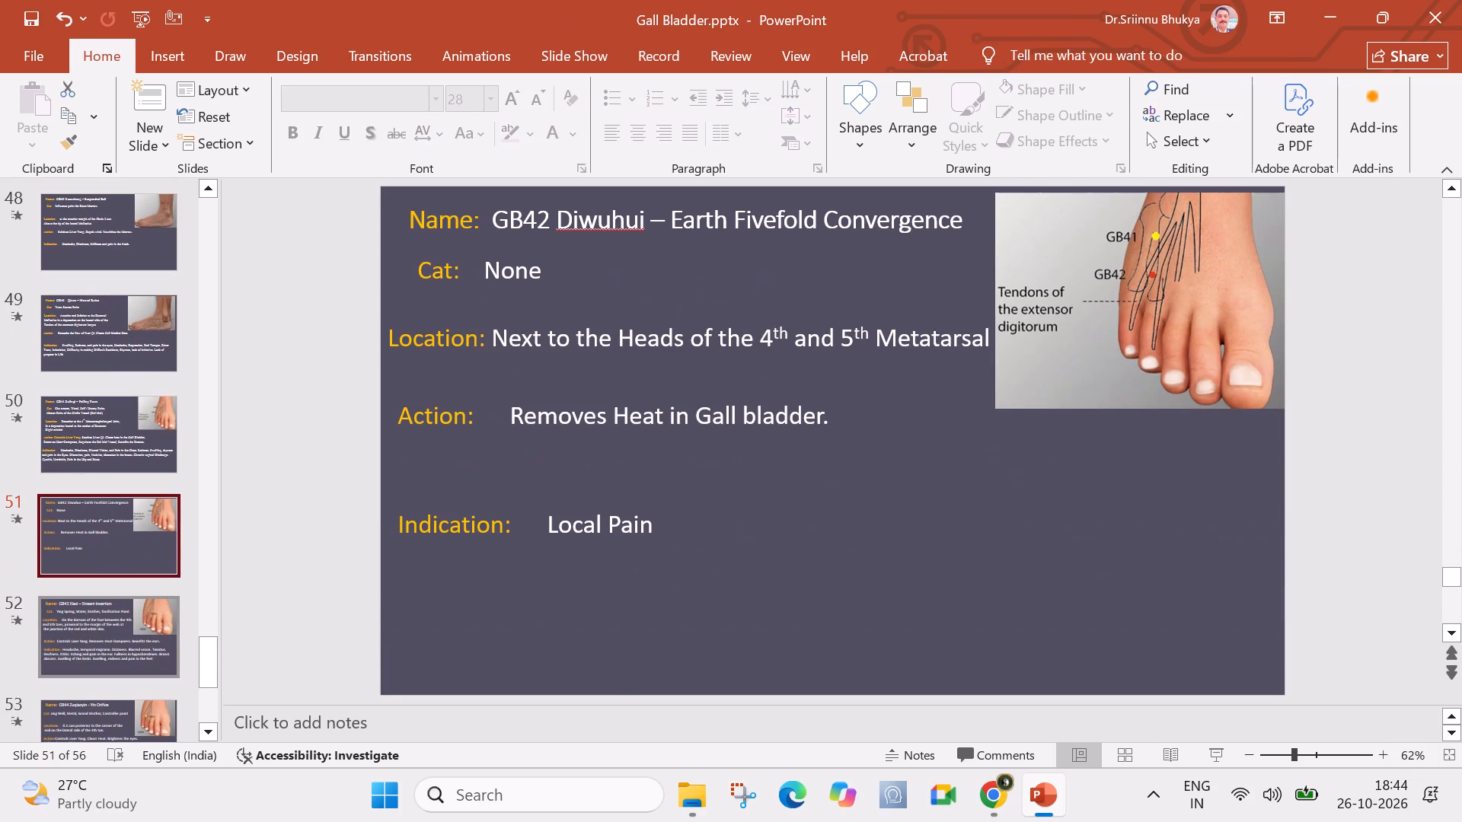
pyautogui.hscroll(-1, 522, 222)
pyautogui.click(385, 198)
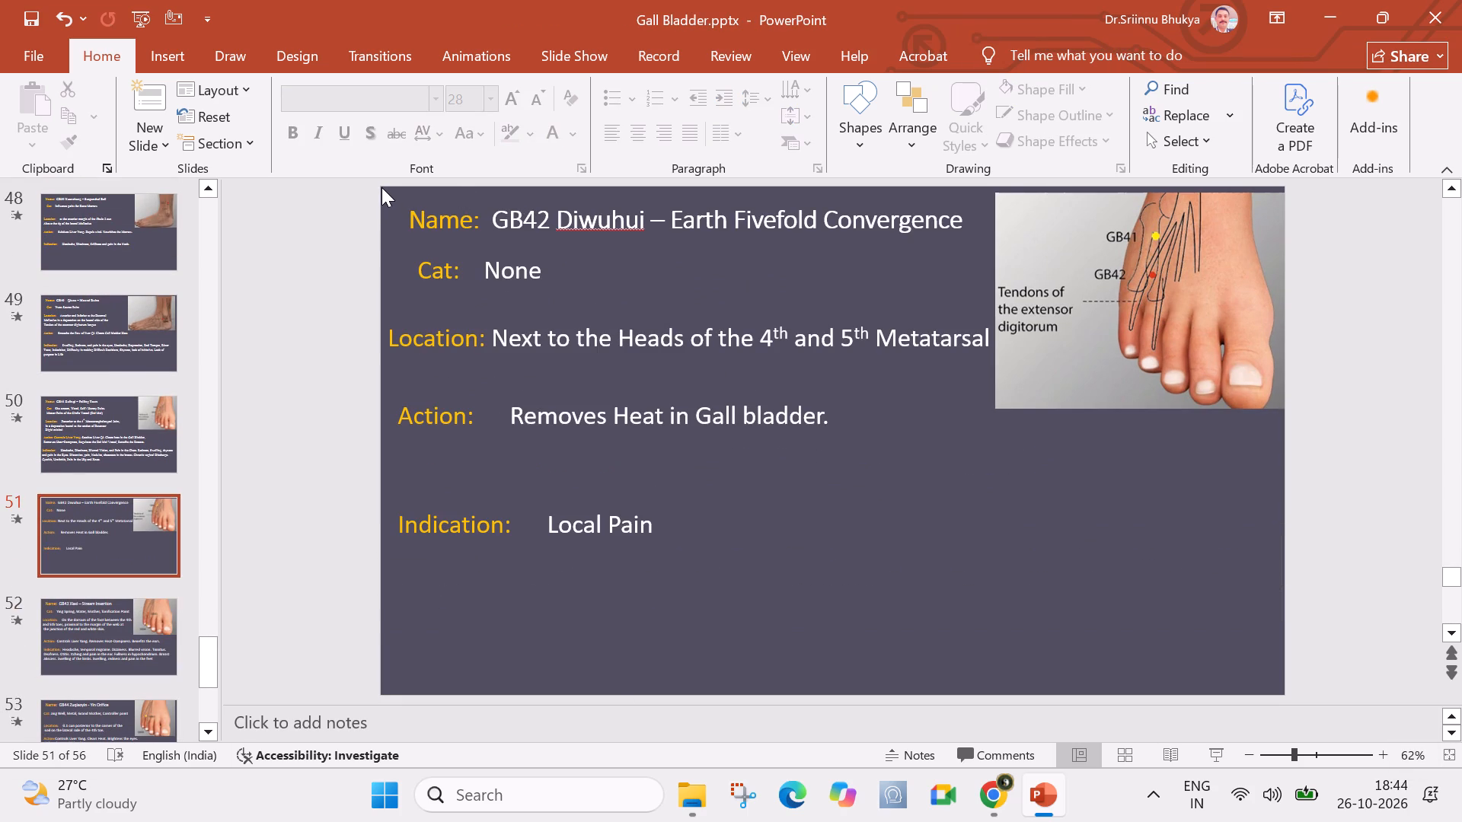
pyautogui.moveTo(381, 187); pyautogui.dragTo(1310, 759)
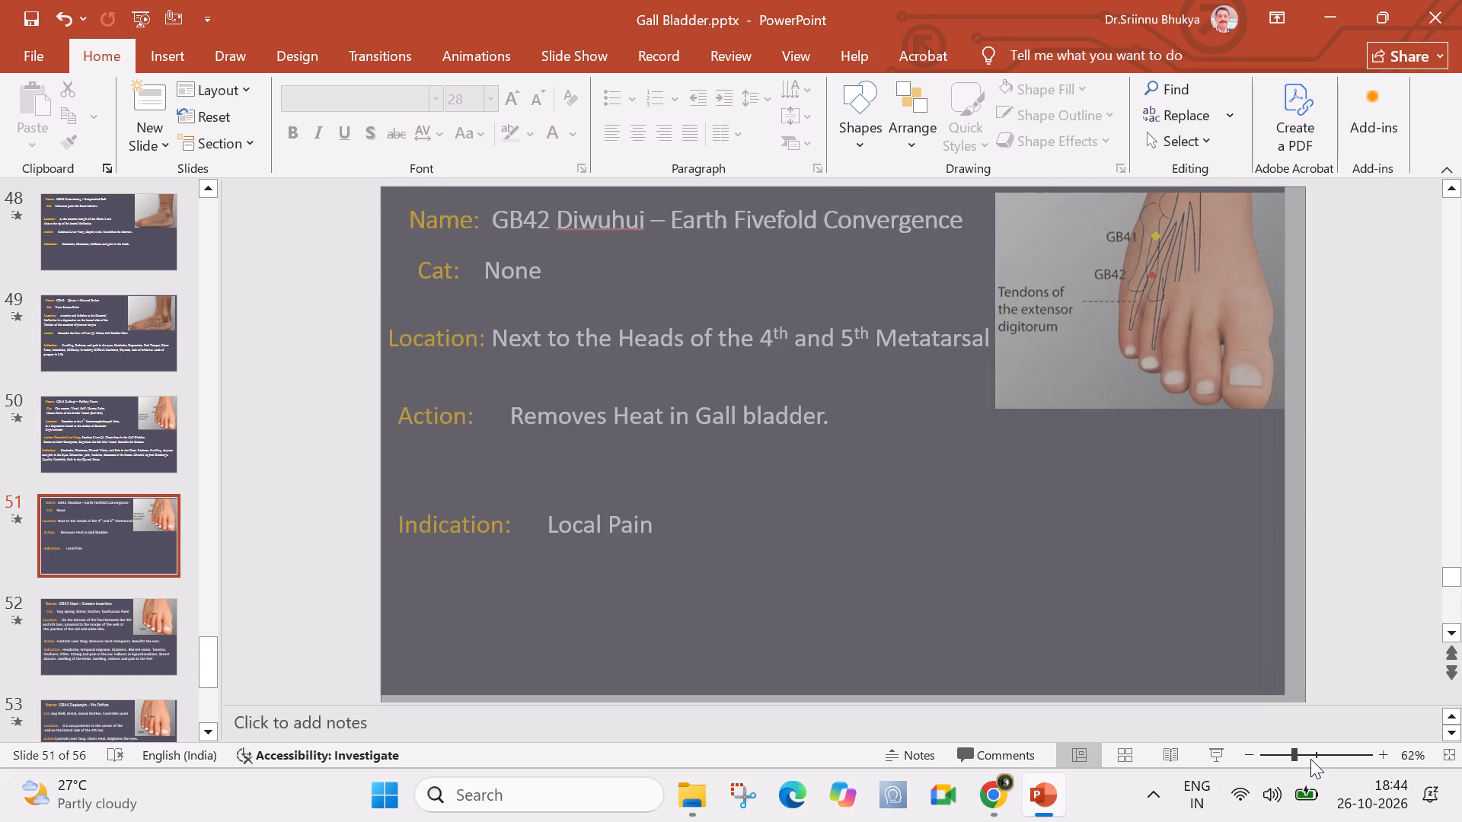
pyautogui.moveTo(1310, 759); pyautogui.dragTo(1281, 720)
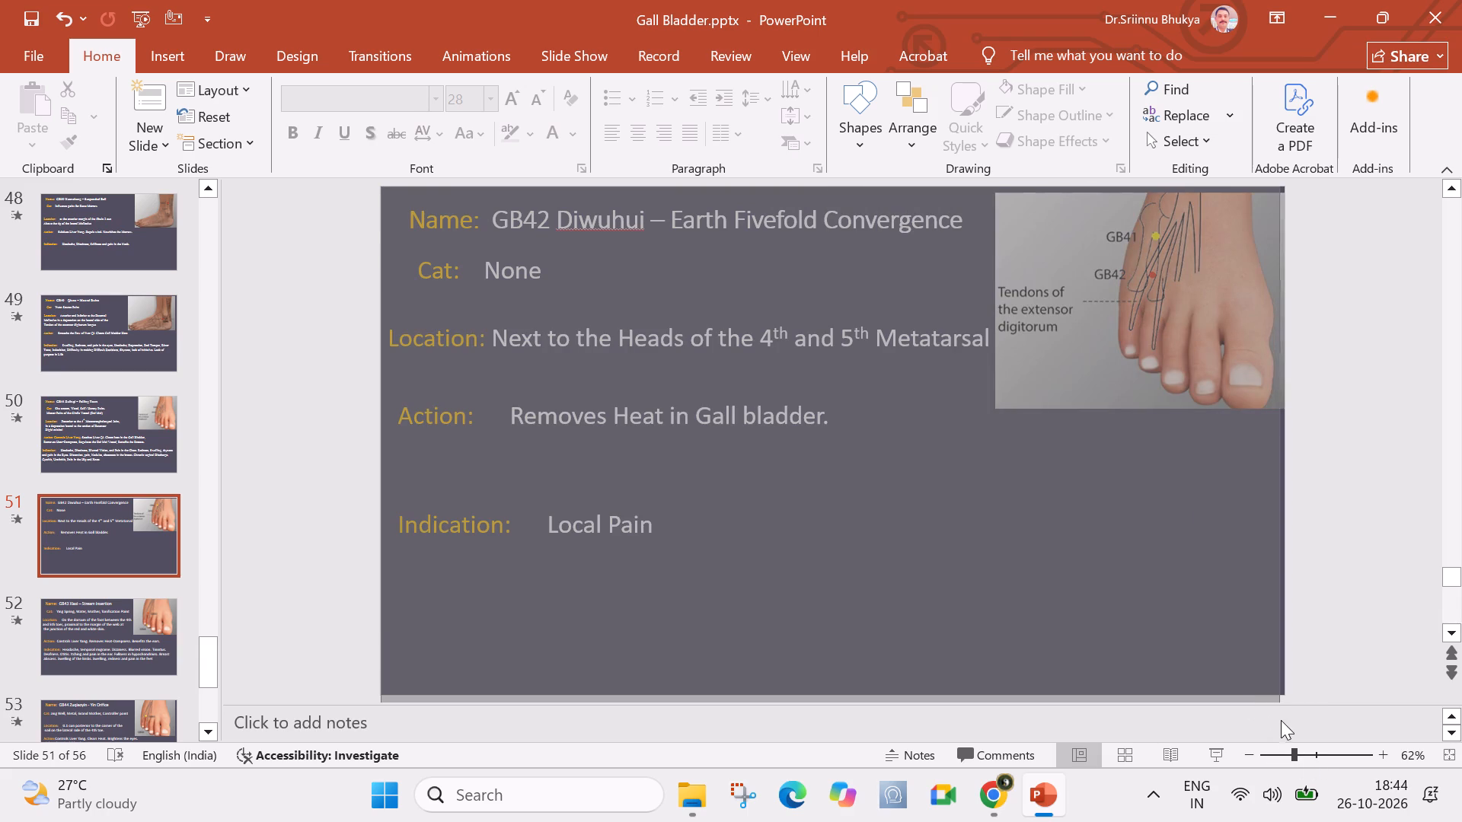
pyautogui.moveTo(1281, 720); pyautogui.dragTo(1286, 702)
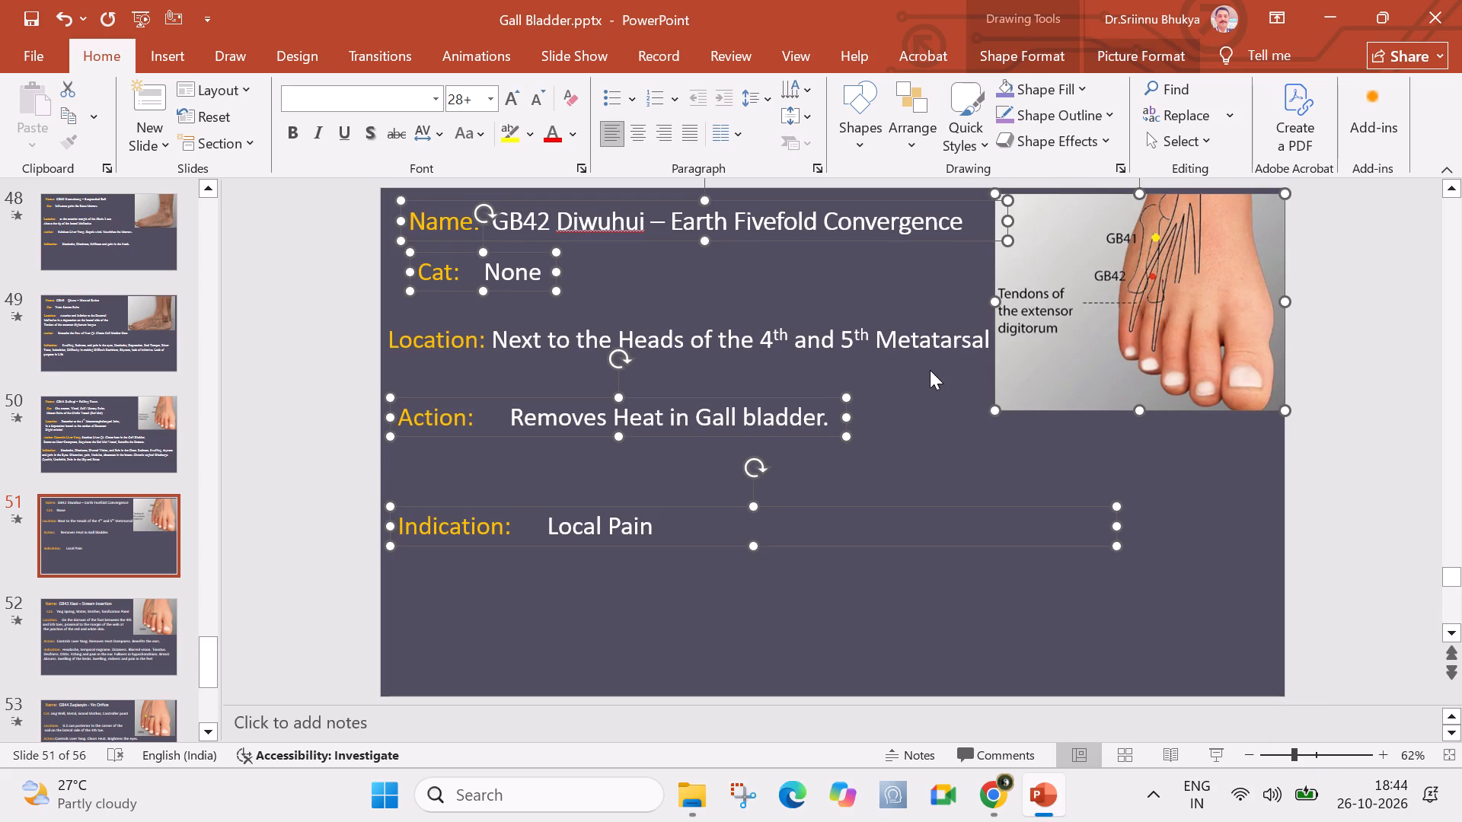
pyautogui.click(440, 94)
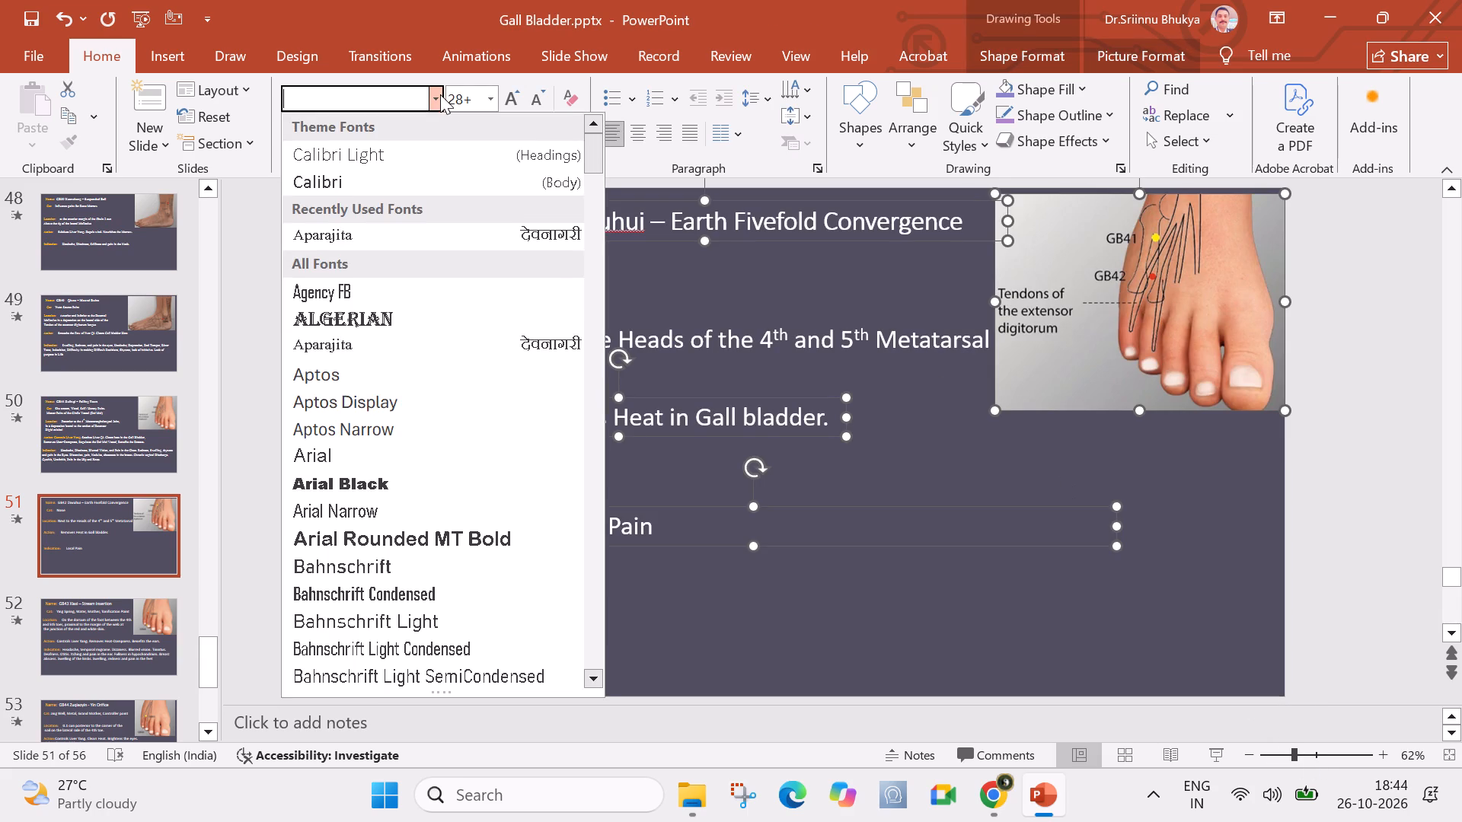
pyautogui.click(377, 238)
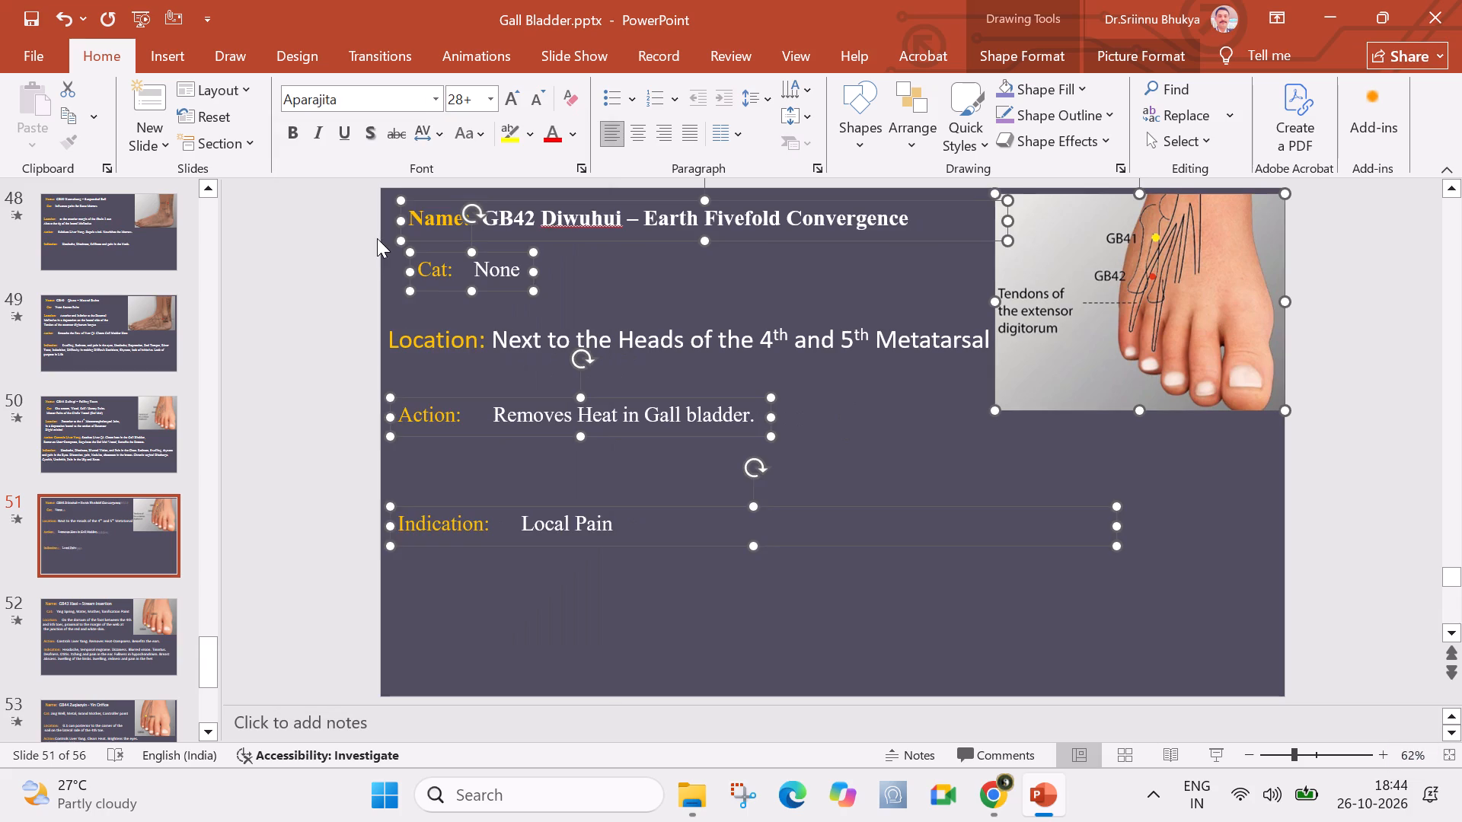
# Change the font of the GB42 Location text box to Aparajita.
pyautogui.click(448, 353)
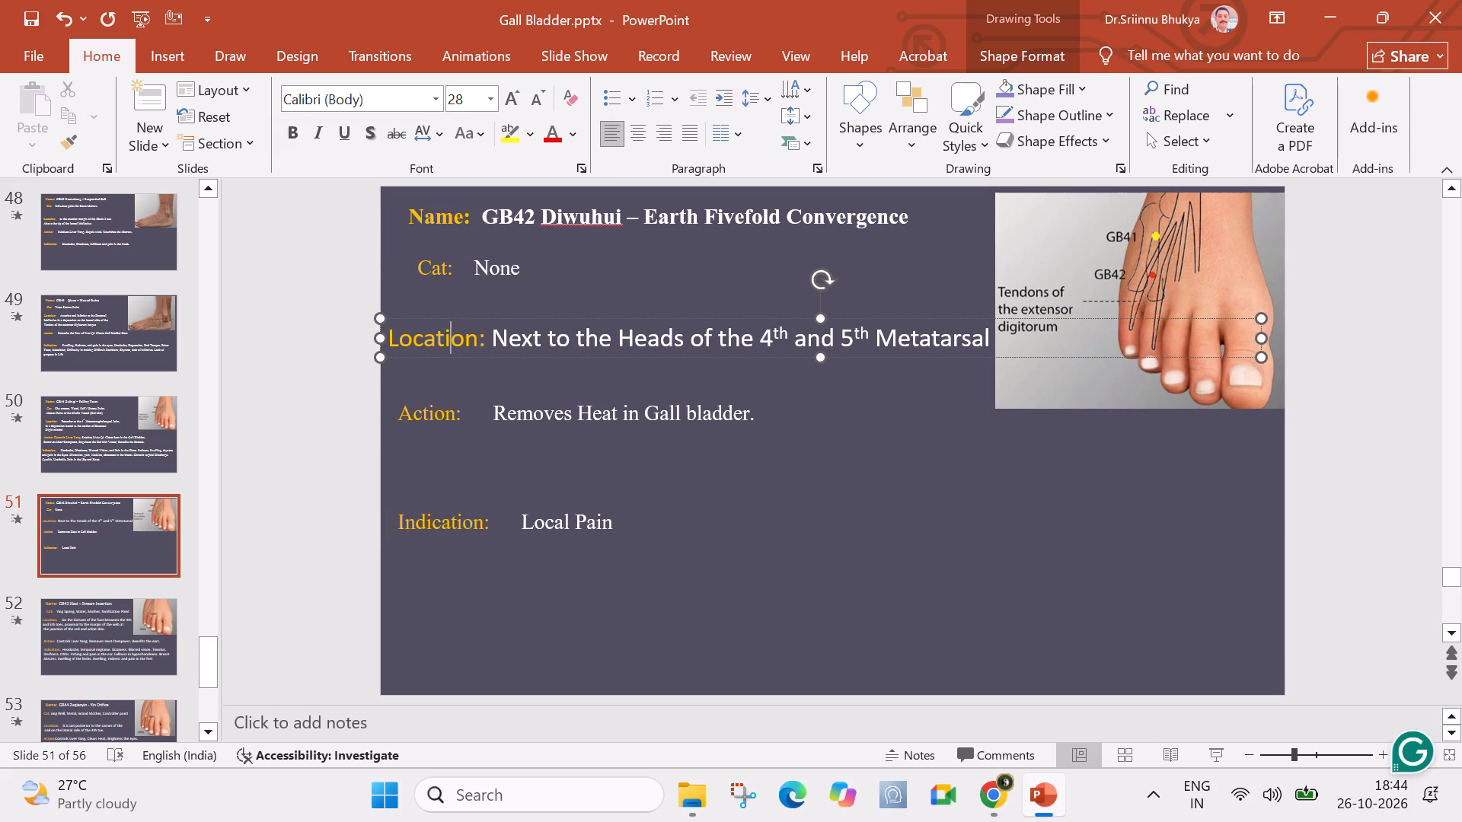
pyautogui.click(440, 359)
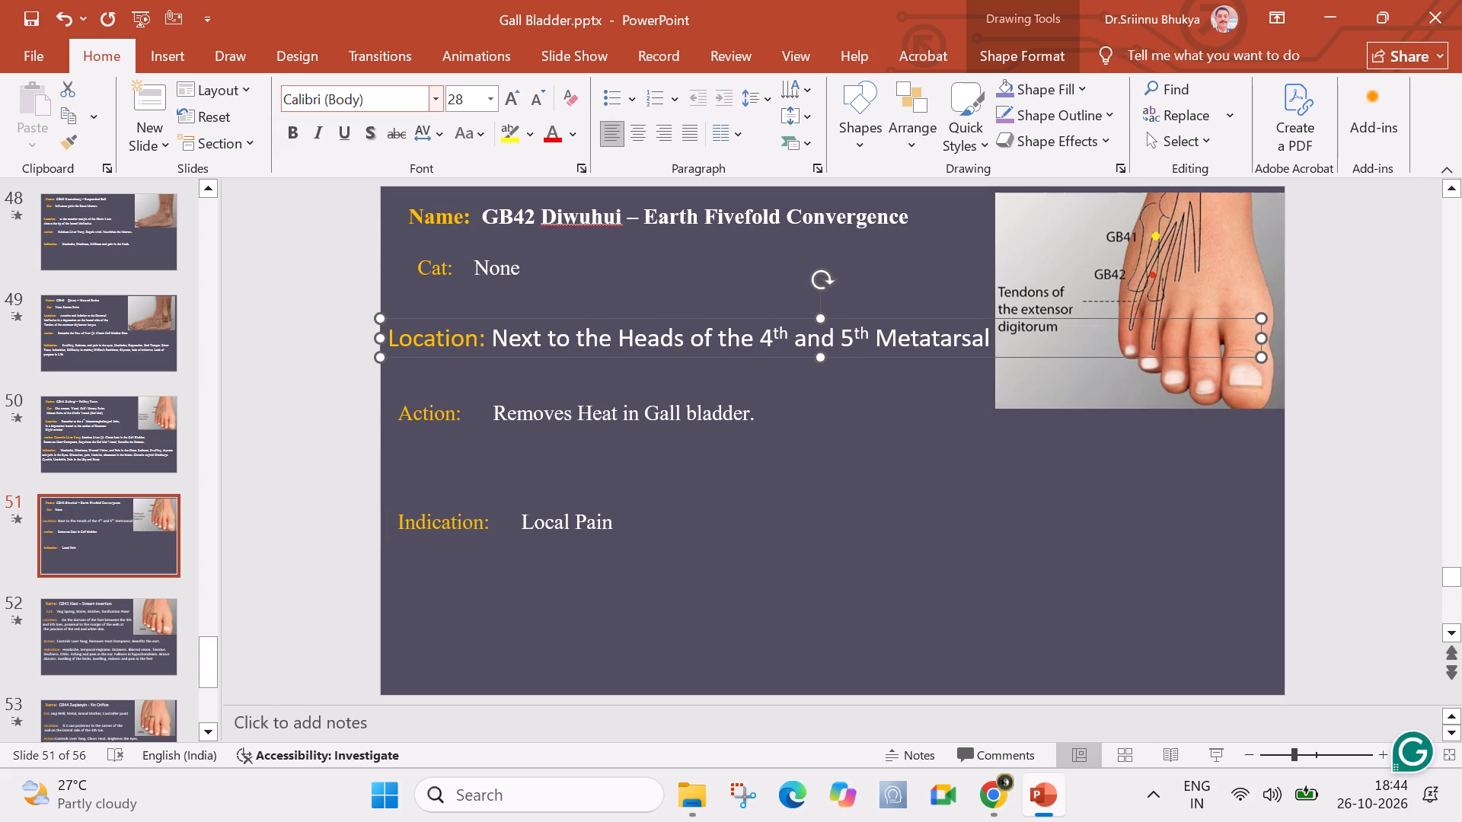
pyautogui.click(437, 100)
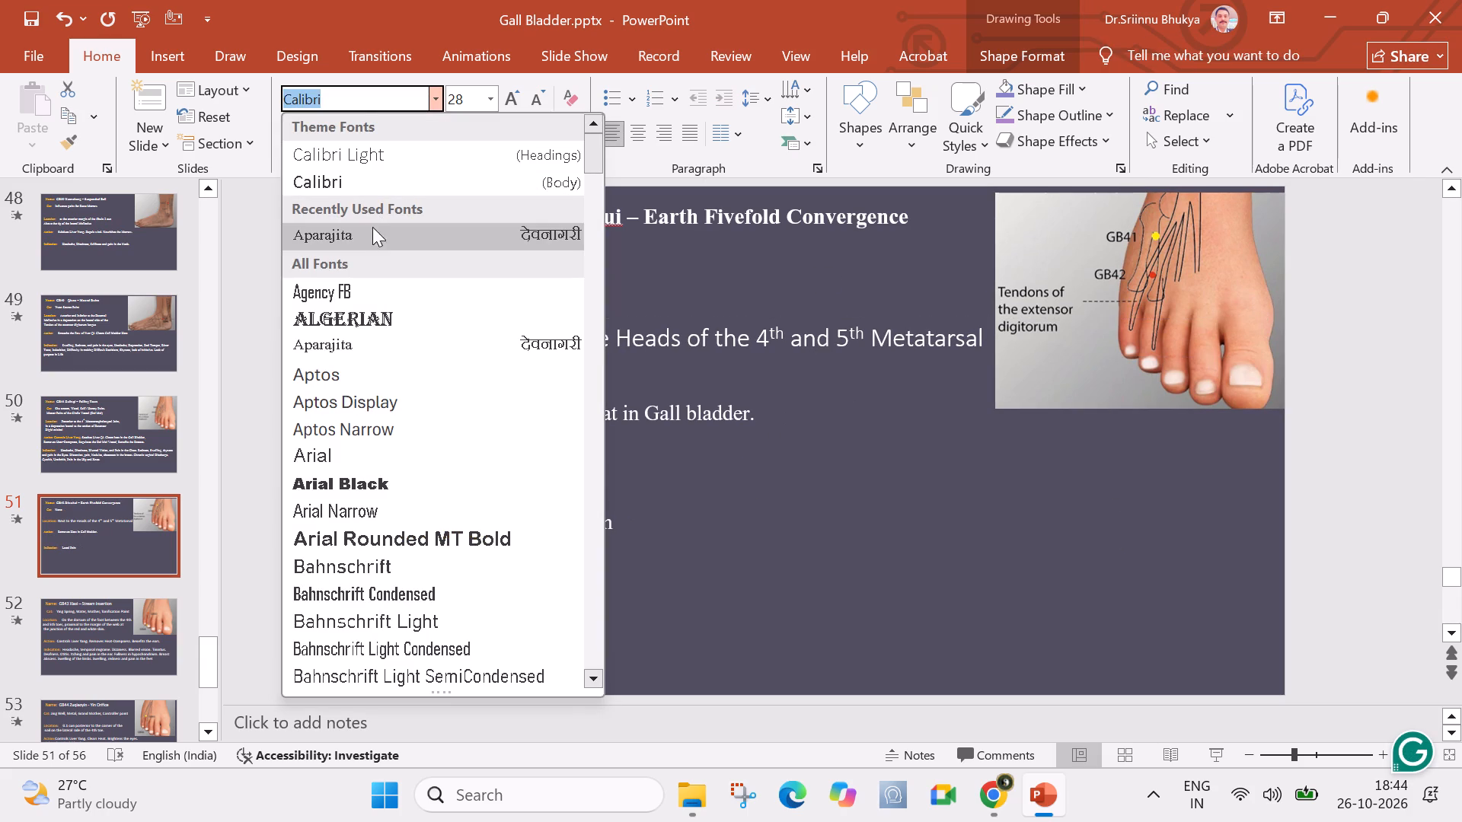
pyautogui.click(362, 240)
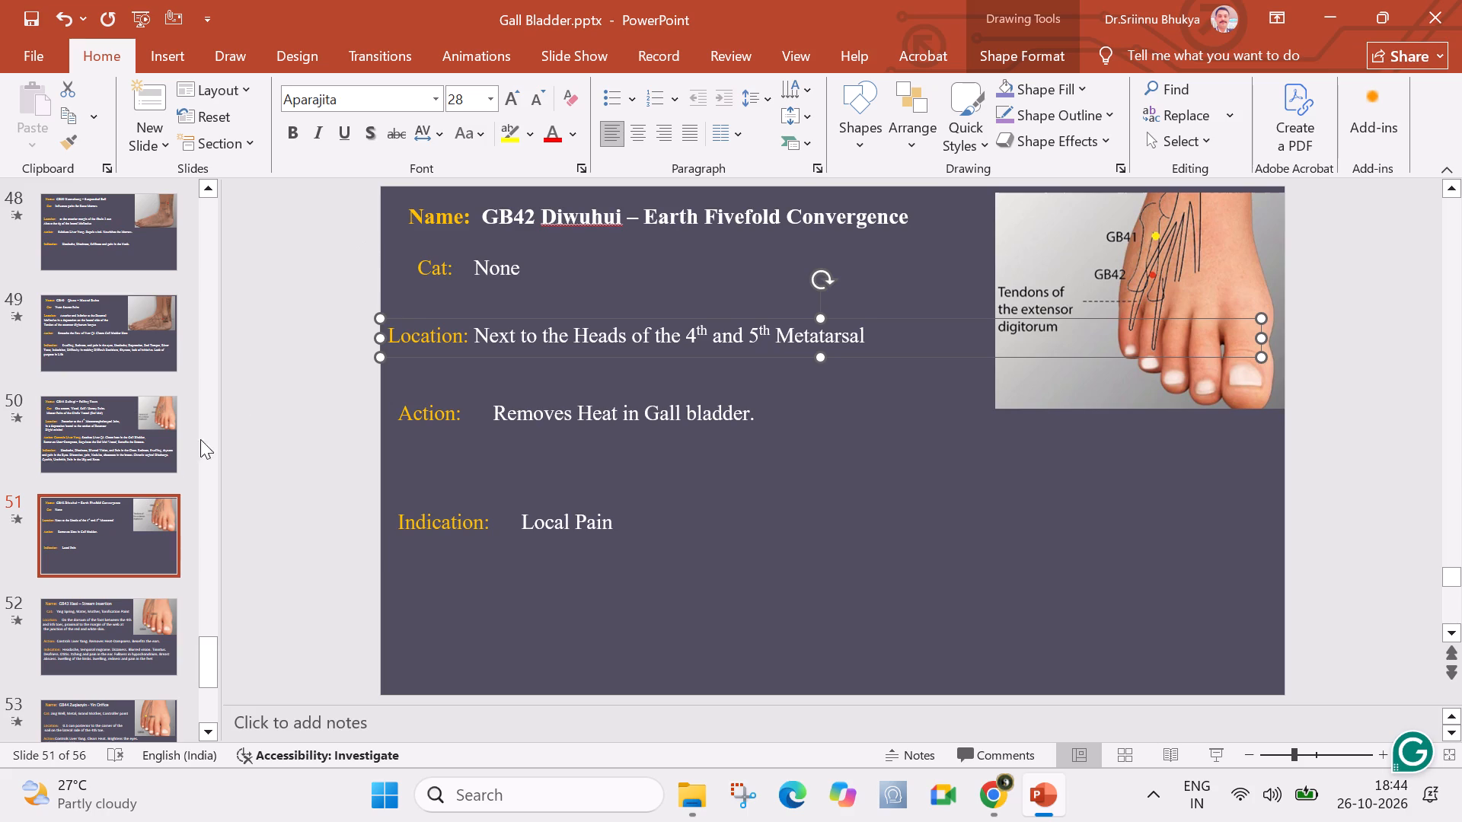
# Change the font of all text boxes on the GB43 Xiaxi slide, from Name to Indication, to Aparajita.
pyautogui.click(81, 616)
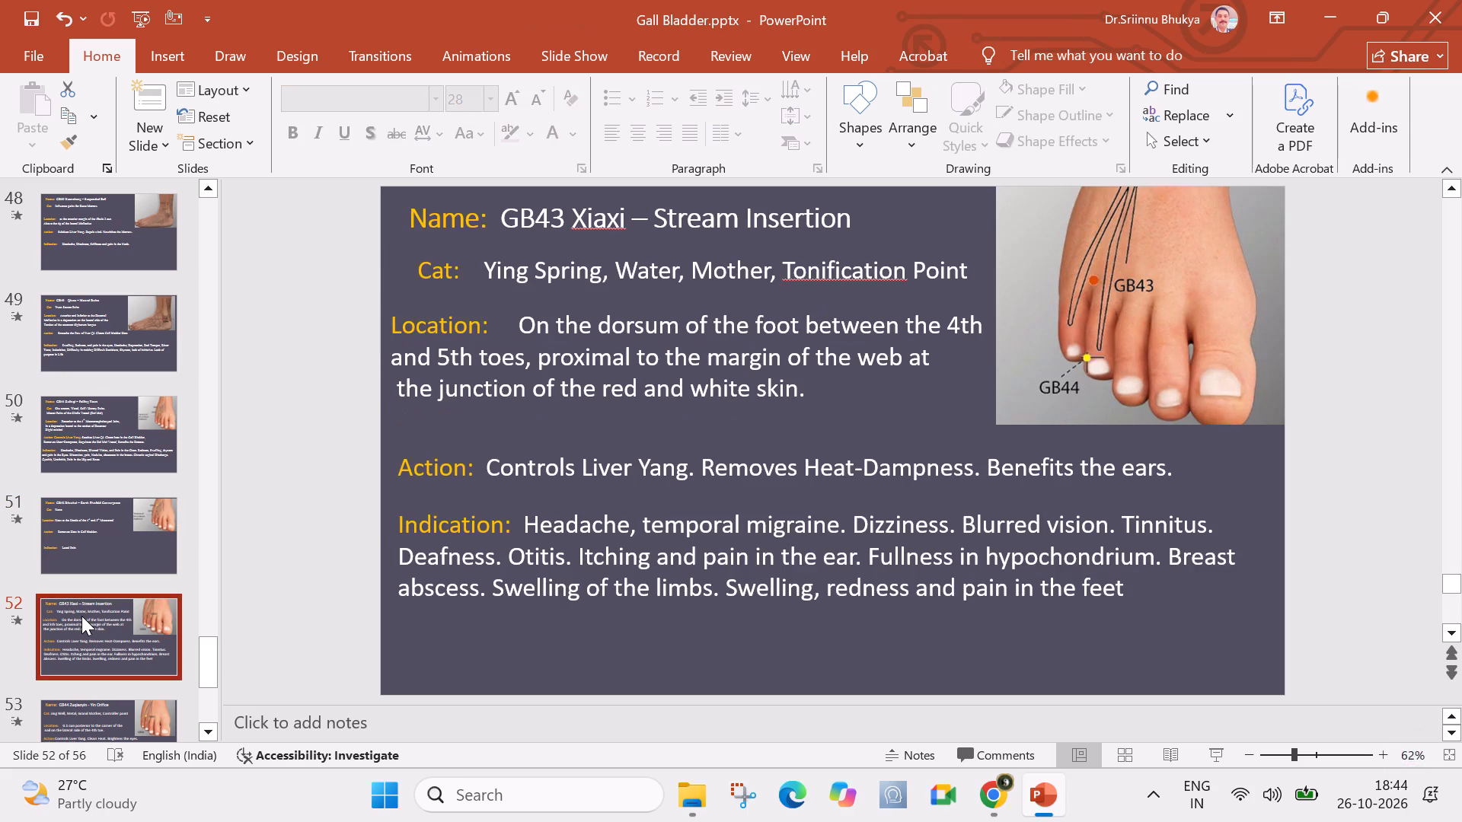
pyautogui.click(391, 203)
pyautogui.click(383, 189)
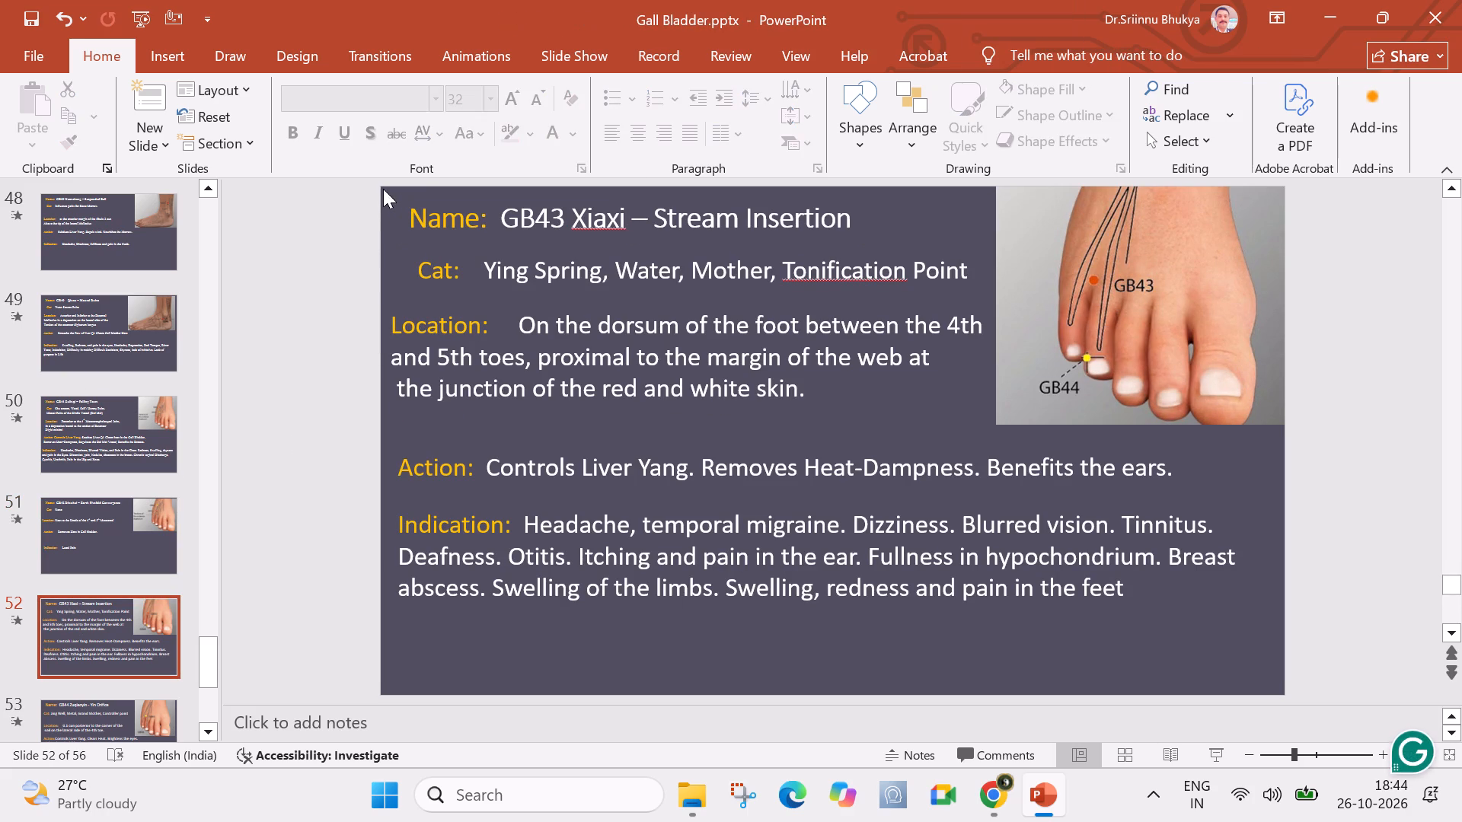
pyautogui.moveTo(383, 189); pyautogui.dragTo(1237, 633)
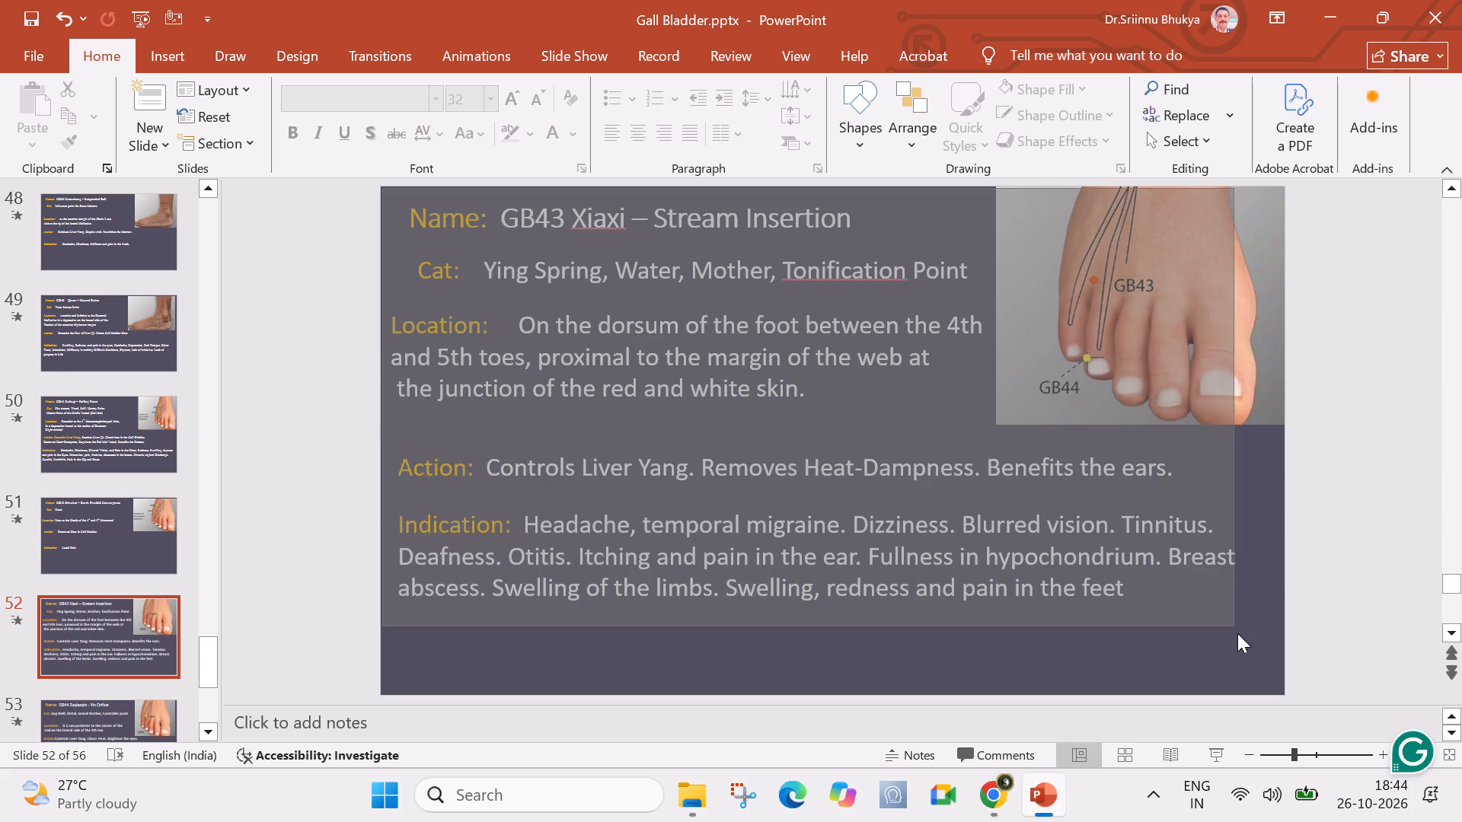
pyautogui.moveTo(1237, 633); pyautogui.dragTo(1278, 699)
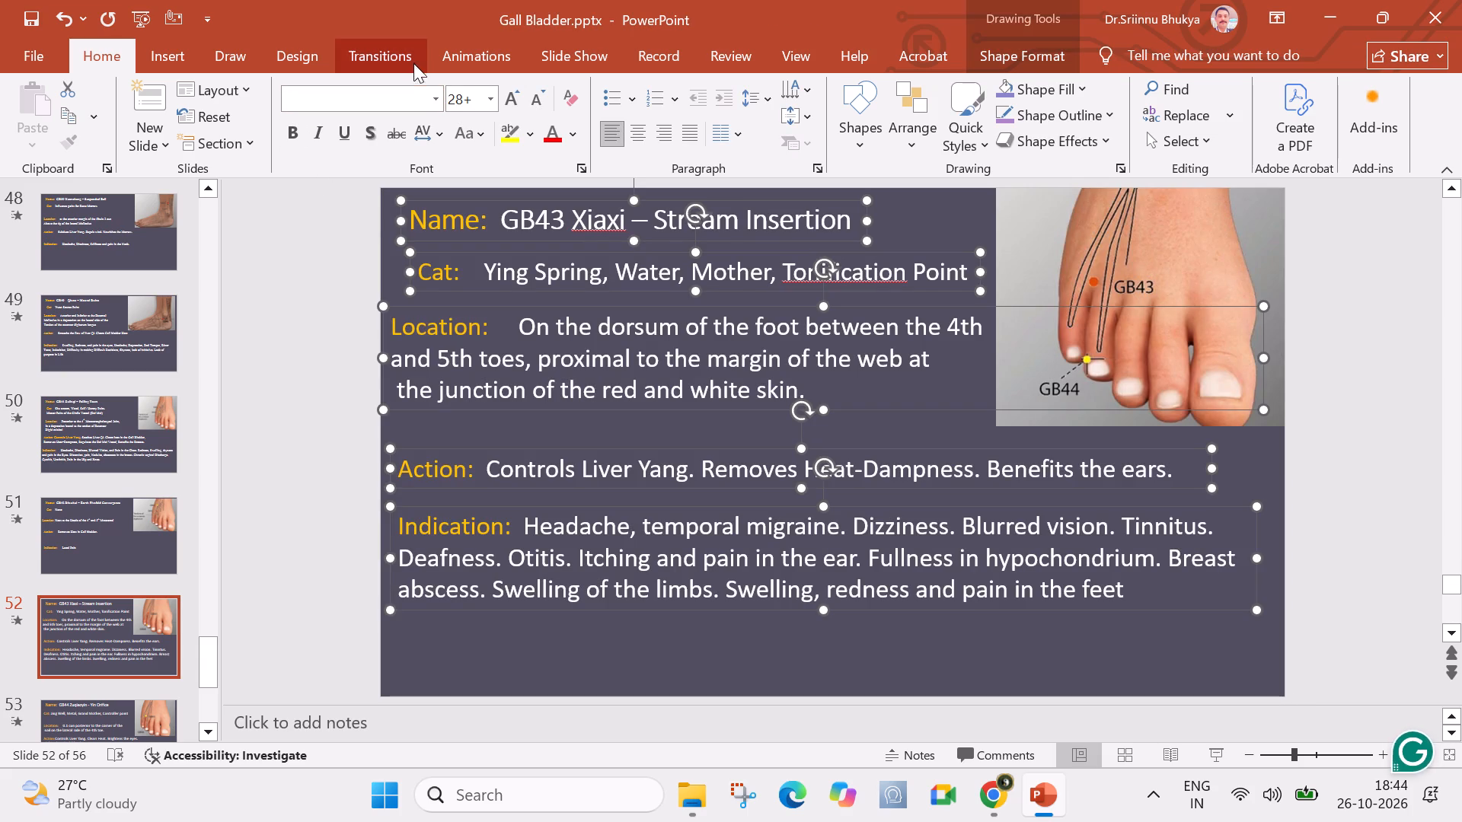
pyautogui.click(438, 102)
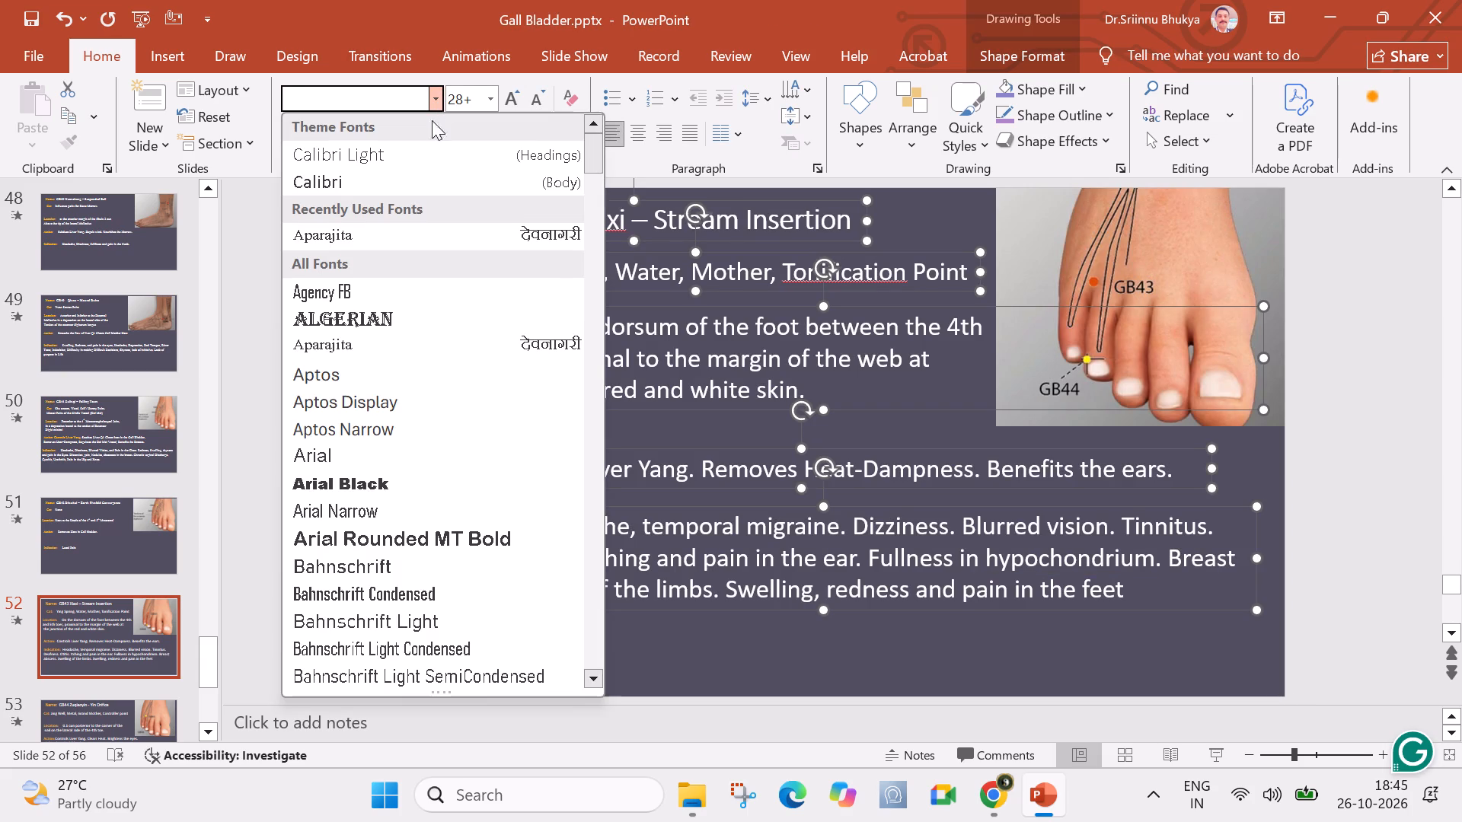
pyautogui.click(381, 244)
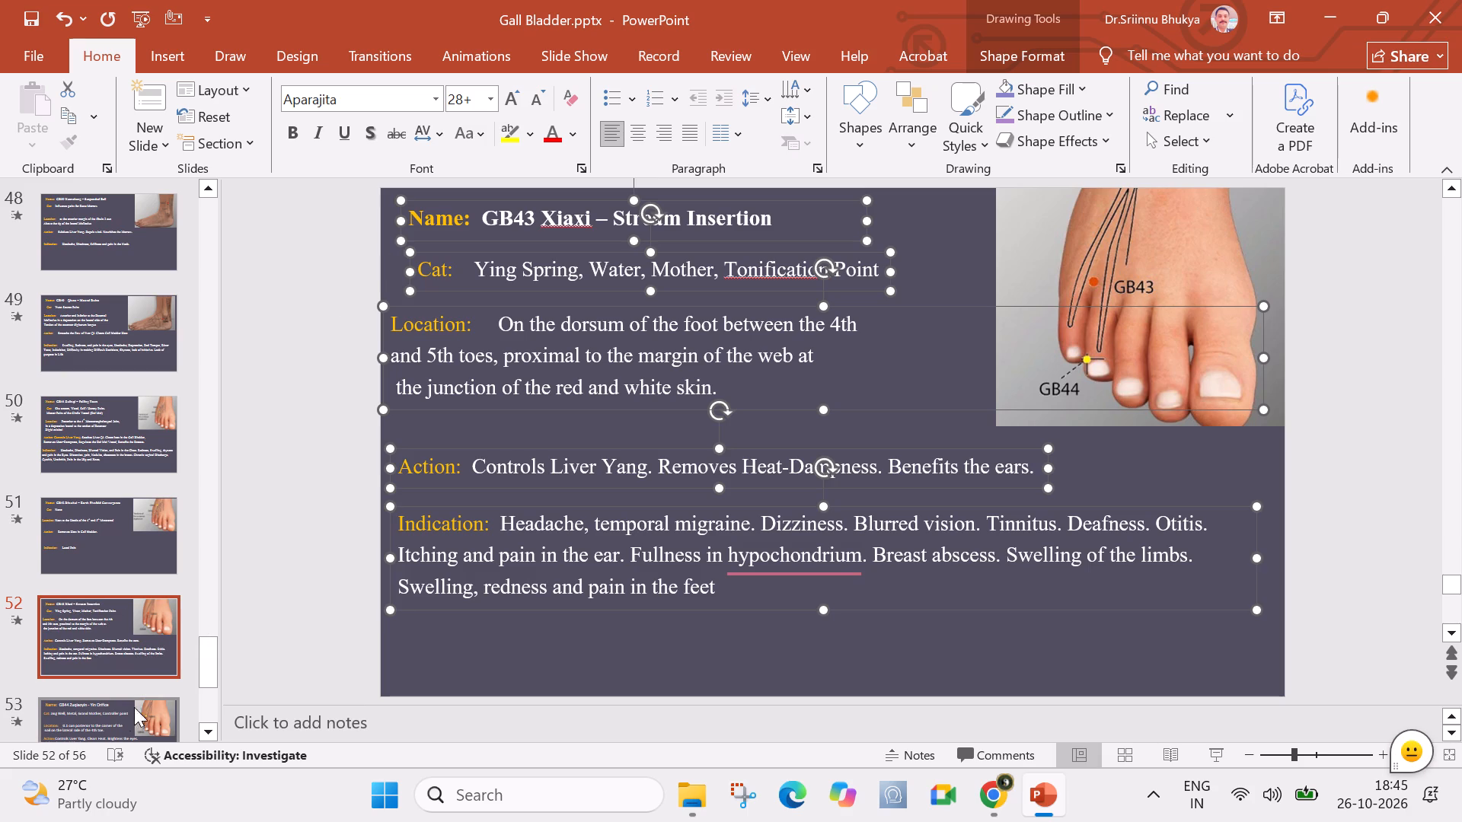
# Change the font of all text boxes on the GB44 Zuqiaoyin slide, from Name to Indication, to Aparajita.
pyautogui.click(110, 728)
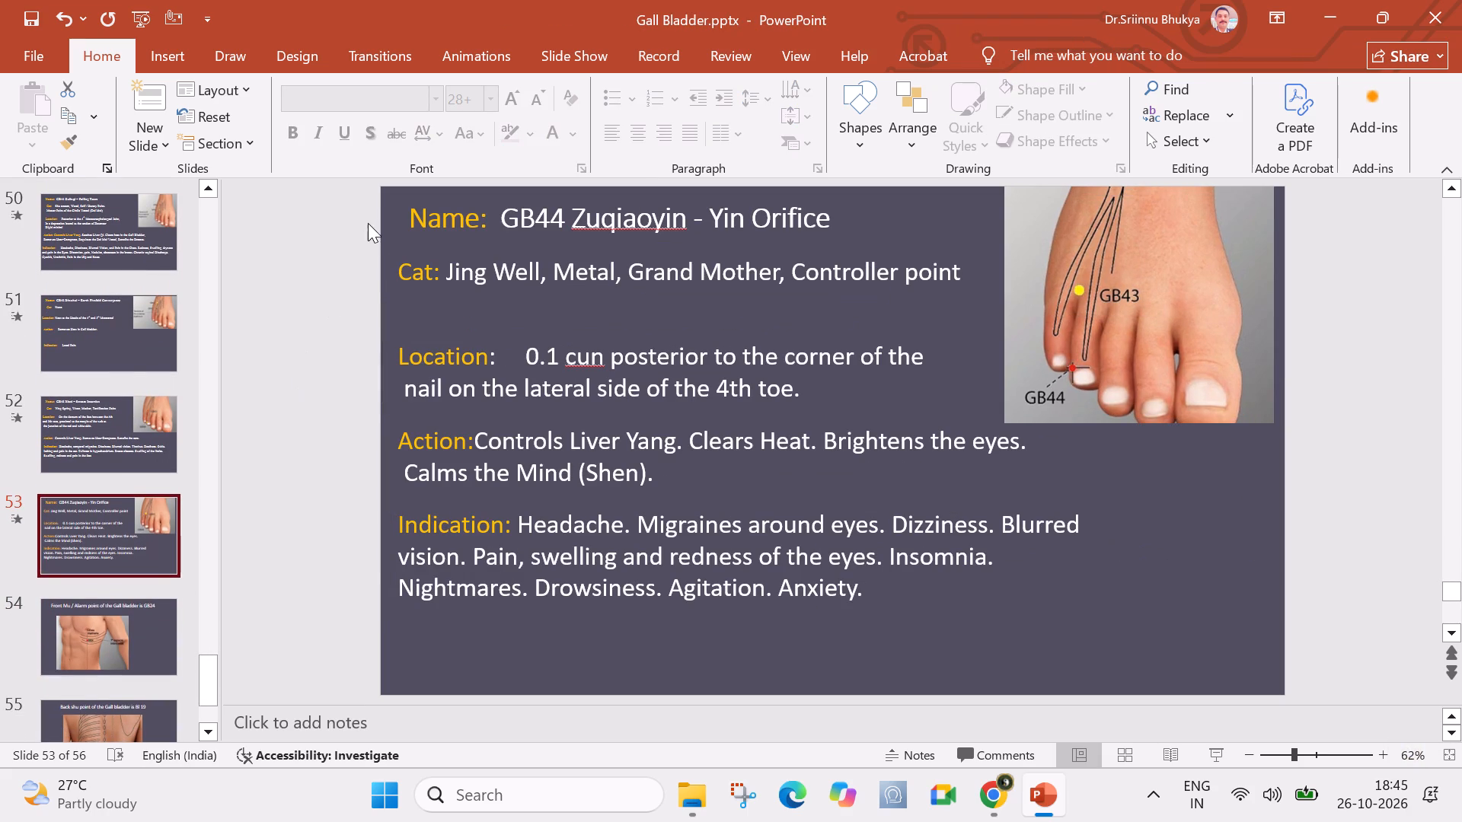
pyautogui.click(386, 193)
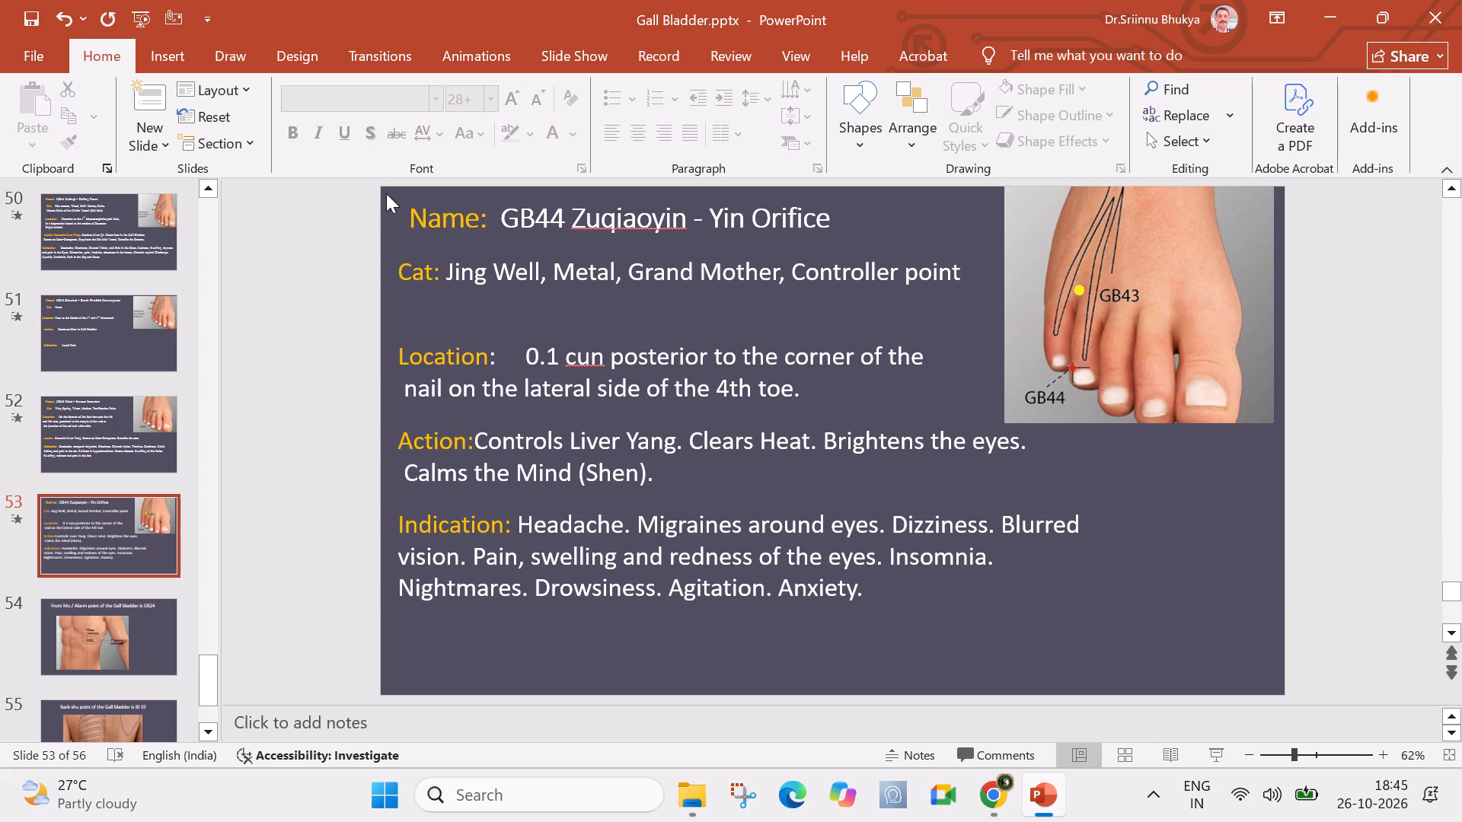
pyautogui.moveTo(386, 193); pyautogui.dragTo(1164, 674)
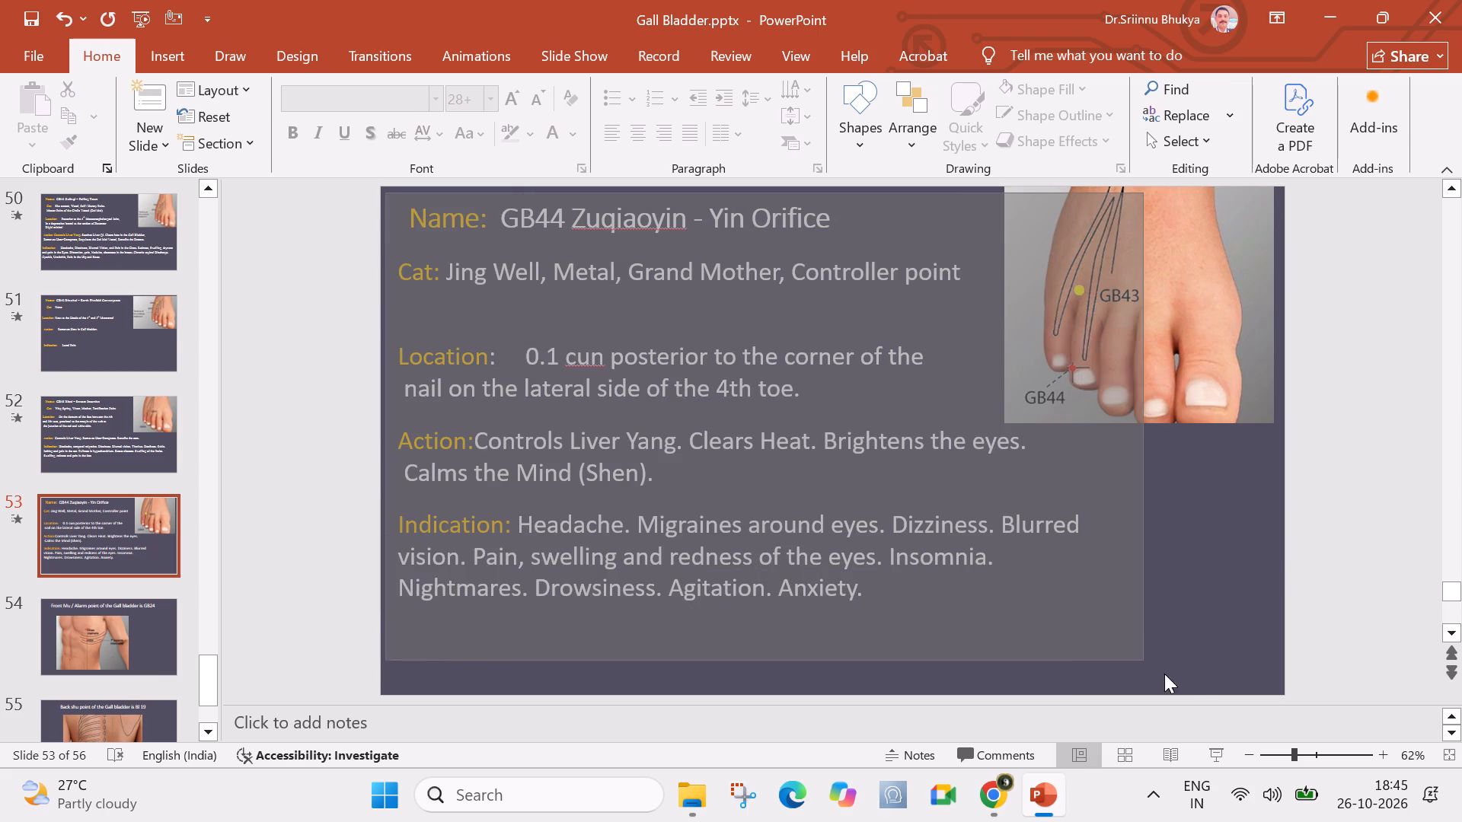
pyautogui.moveTo(1164, 674); pyautogui.dragTo(1282, 718)
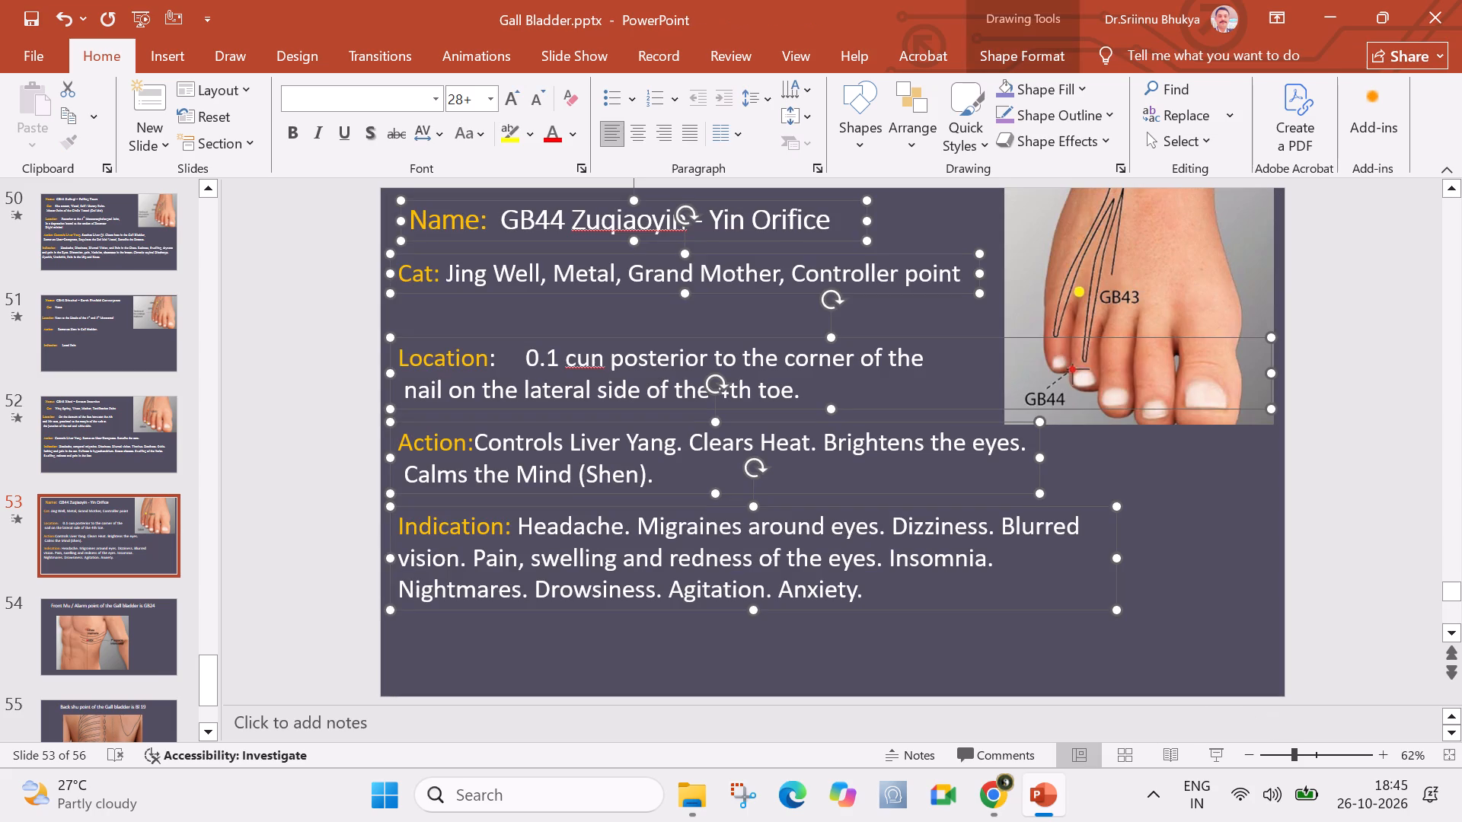
pyautogui.click(439, 103)
pyautogui.click(379, 229)
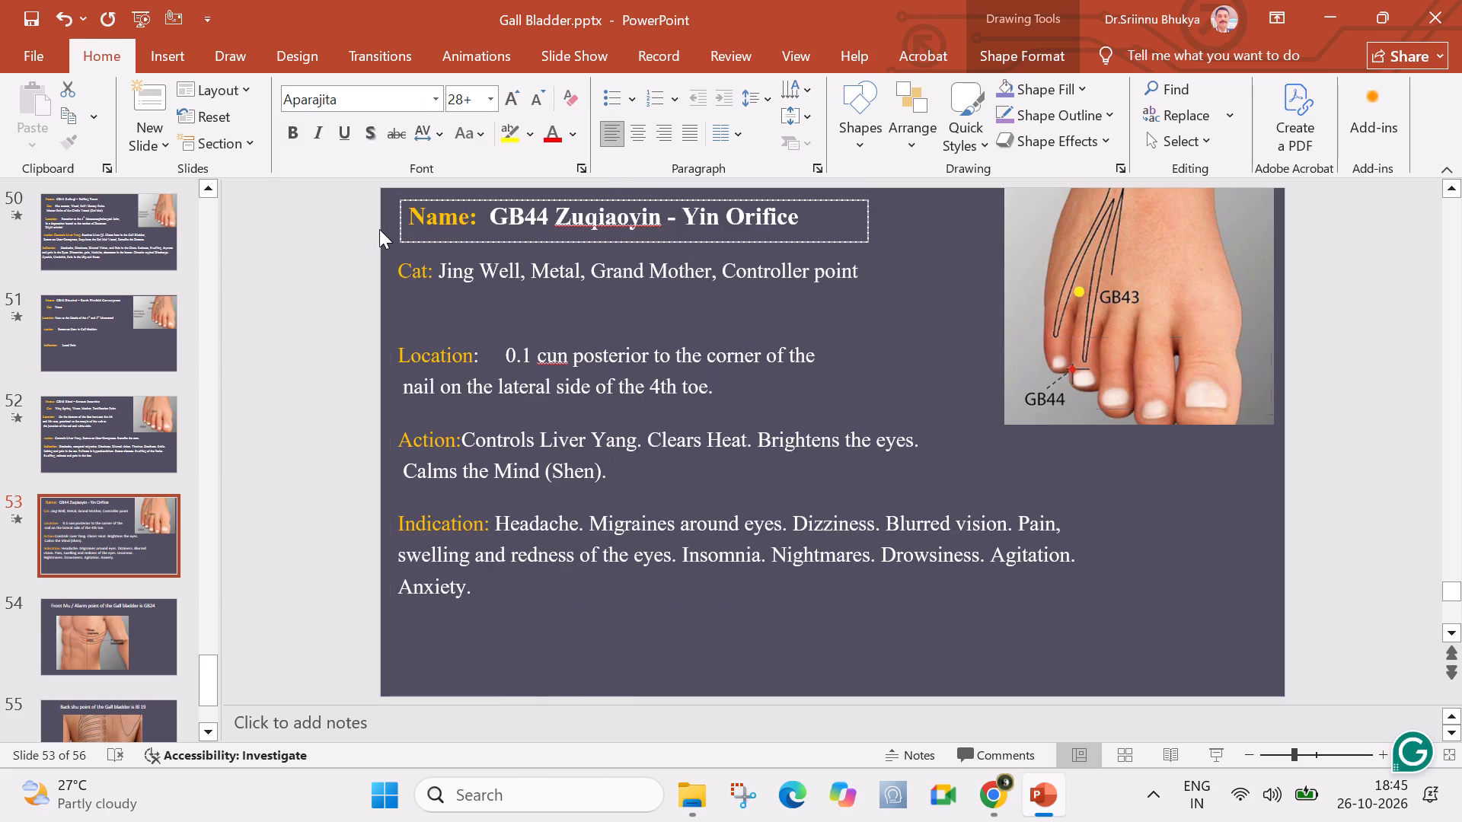
# Change the font of the "Front Mu / Alarm point" heading on slide 54 to Aparajita.
pyautogui.click(124, 631)
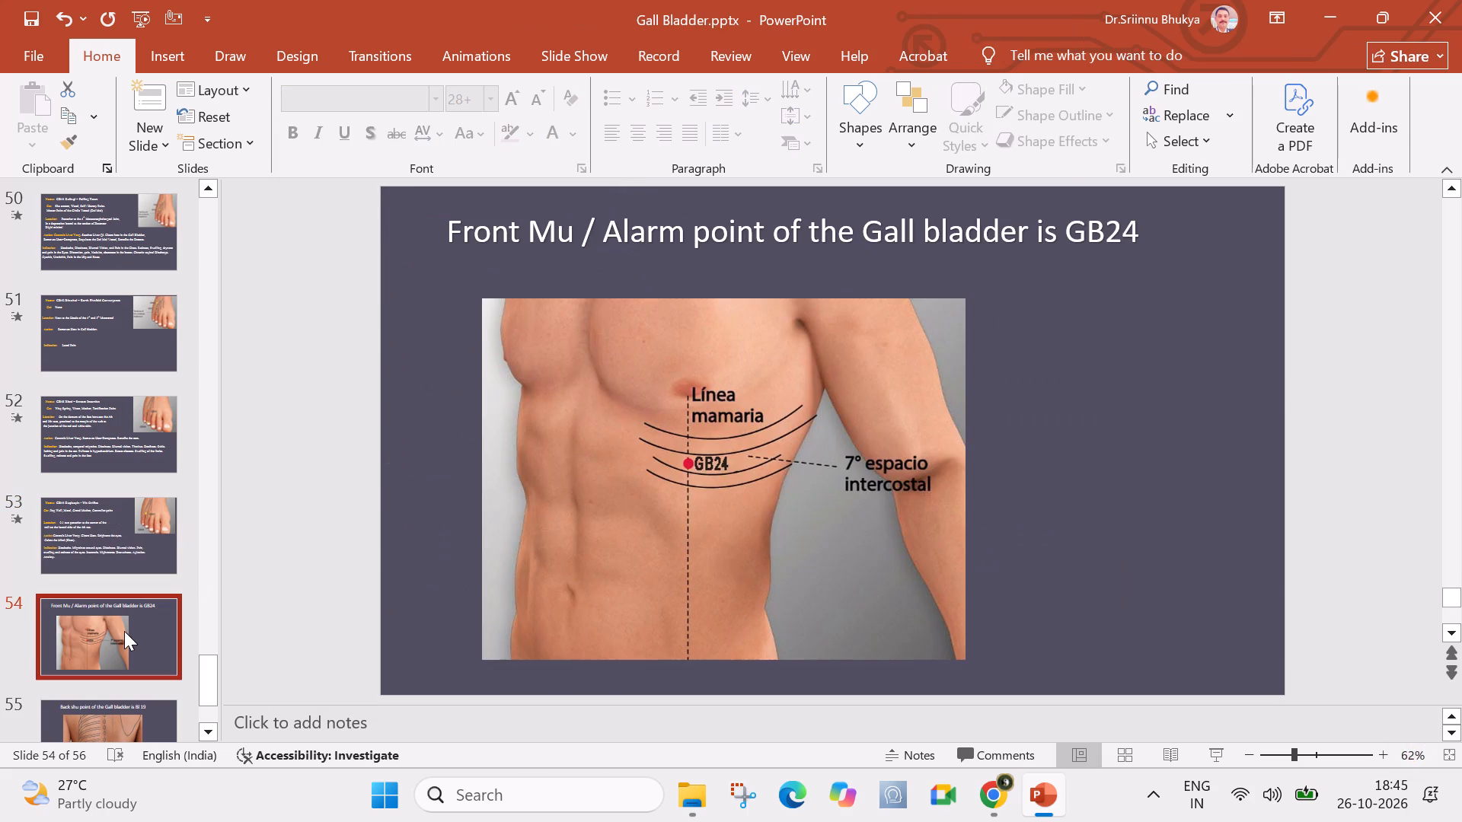
pyautogui.click(448, 223)
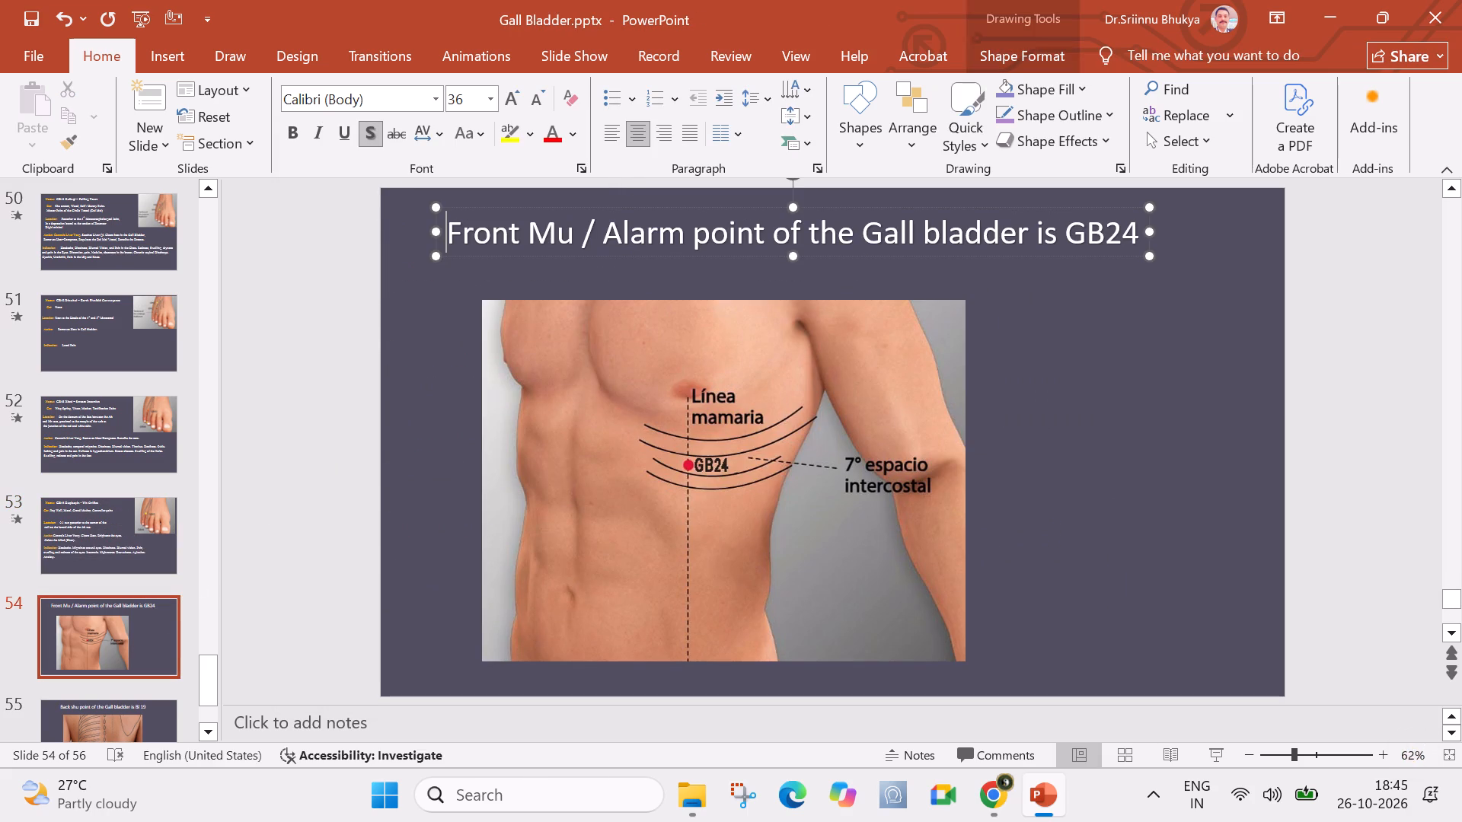
pyautogui.click(458, 256)
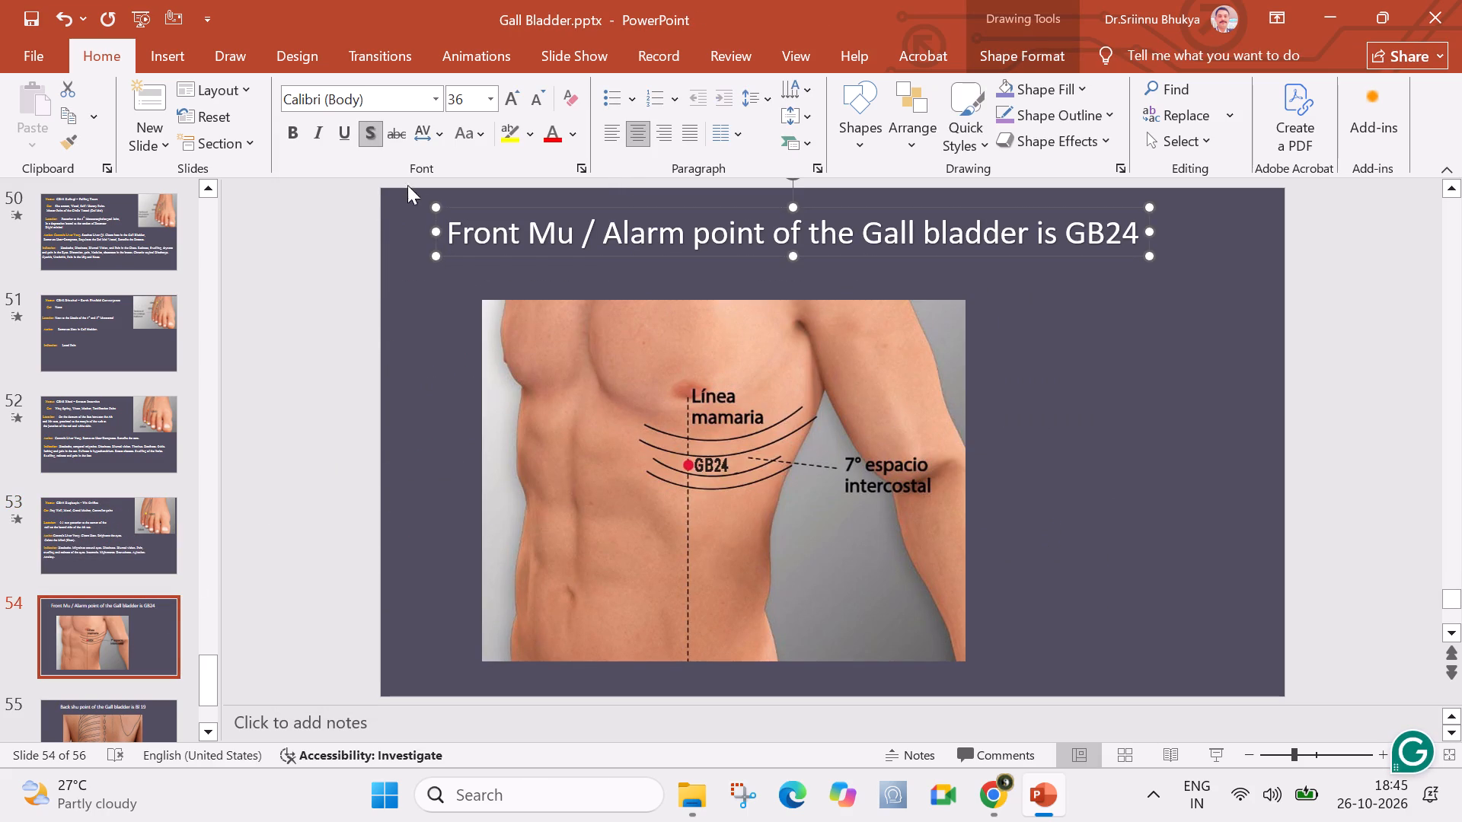
pyautogui.click(436, 94)
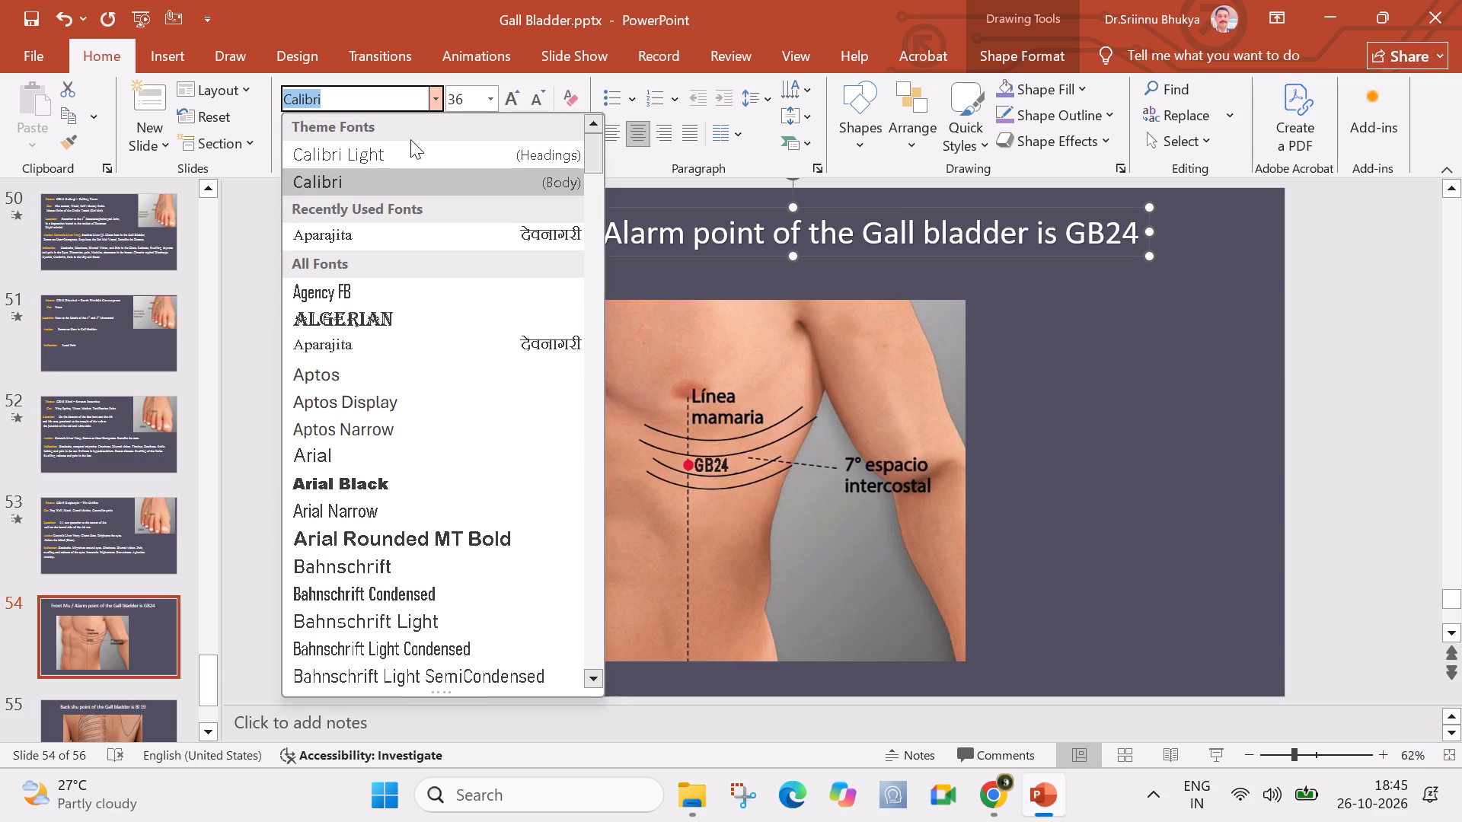
pyautogui.click(369, 234)
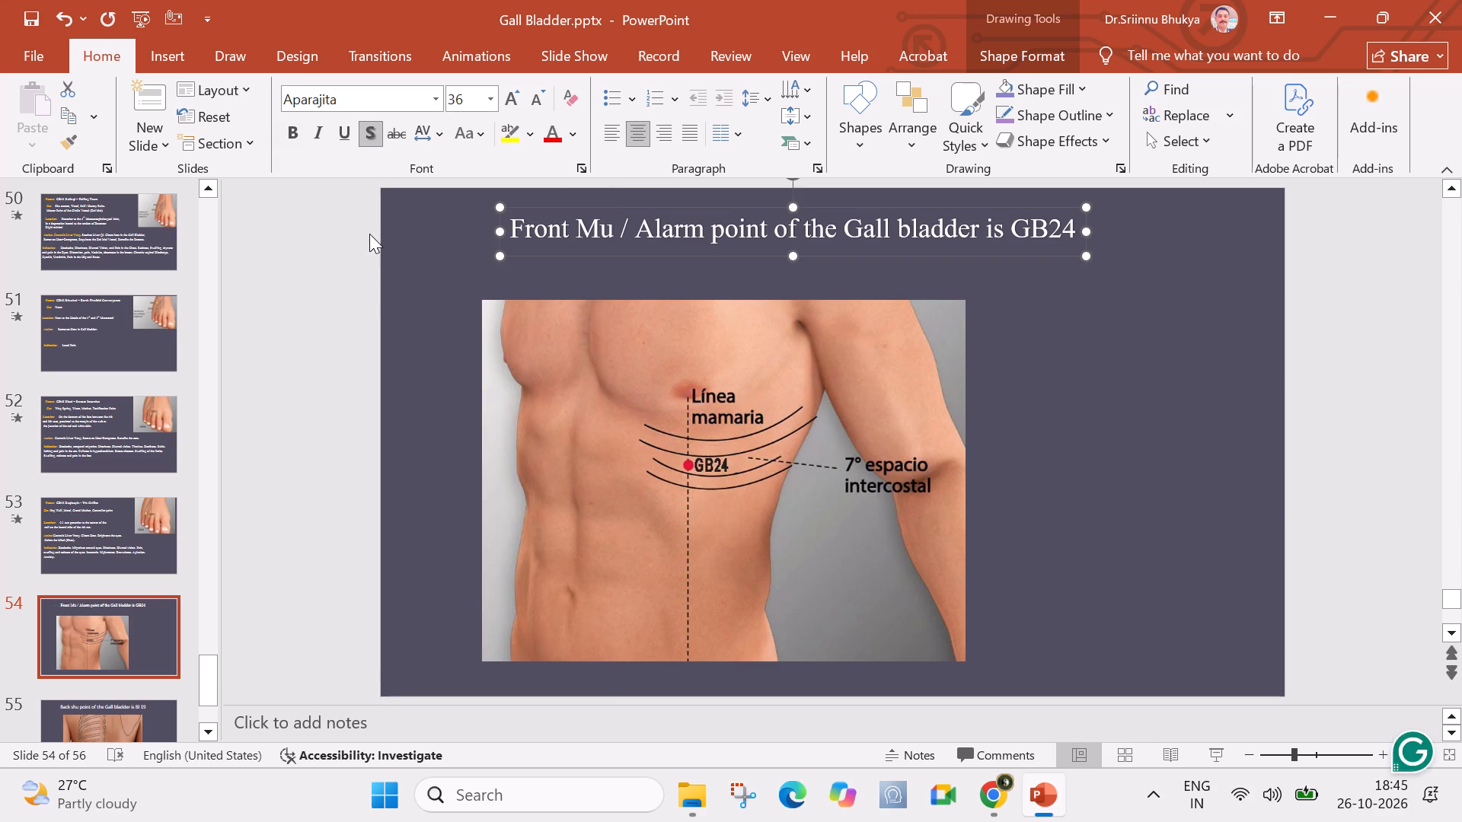
# Change the font of the "Back shu point" heading on slide 55 to Aparajita.
pyautogui.click(93, 729)
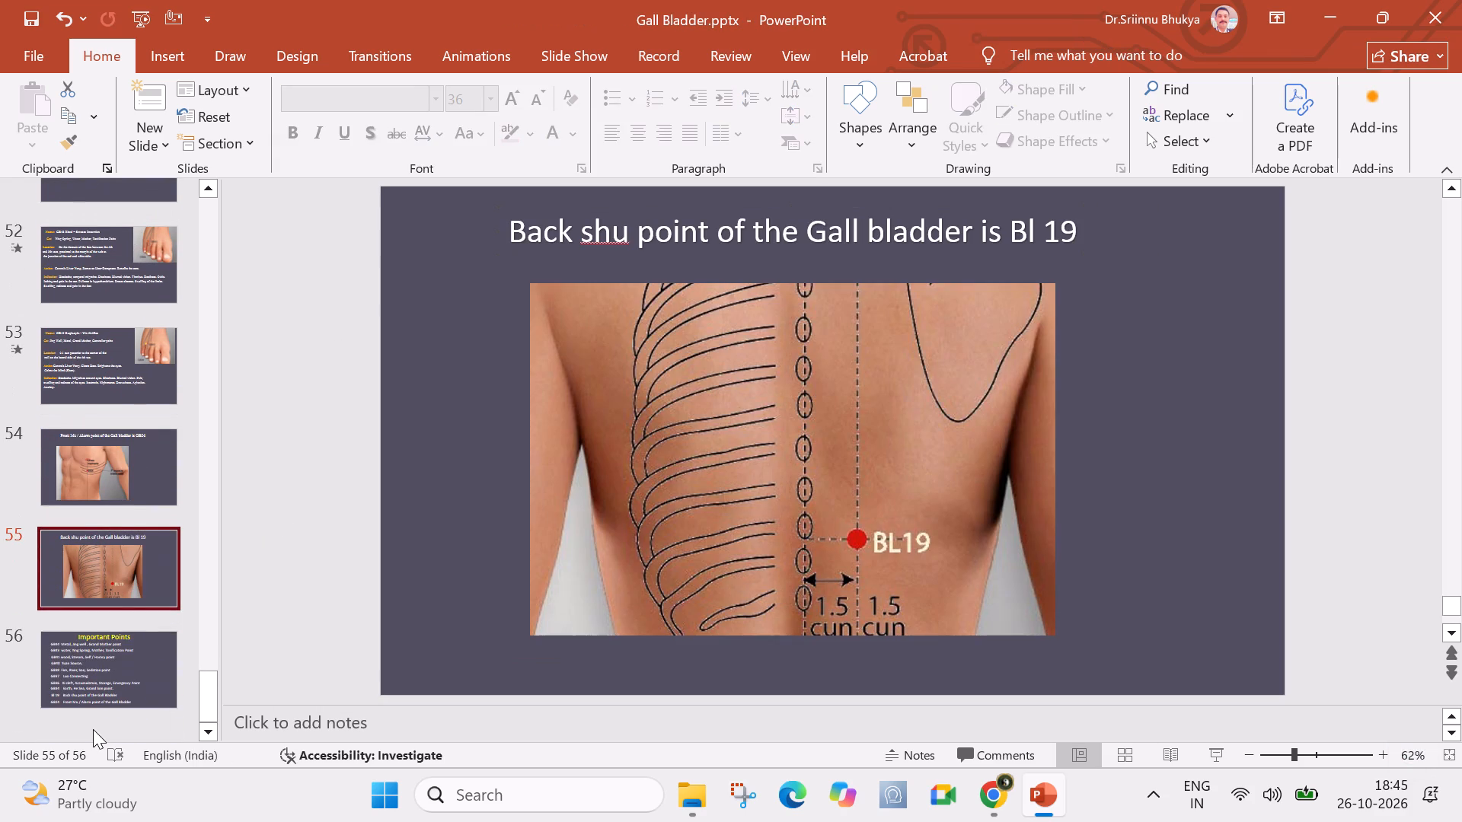
pyautogui.click(528, 248)
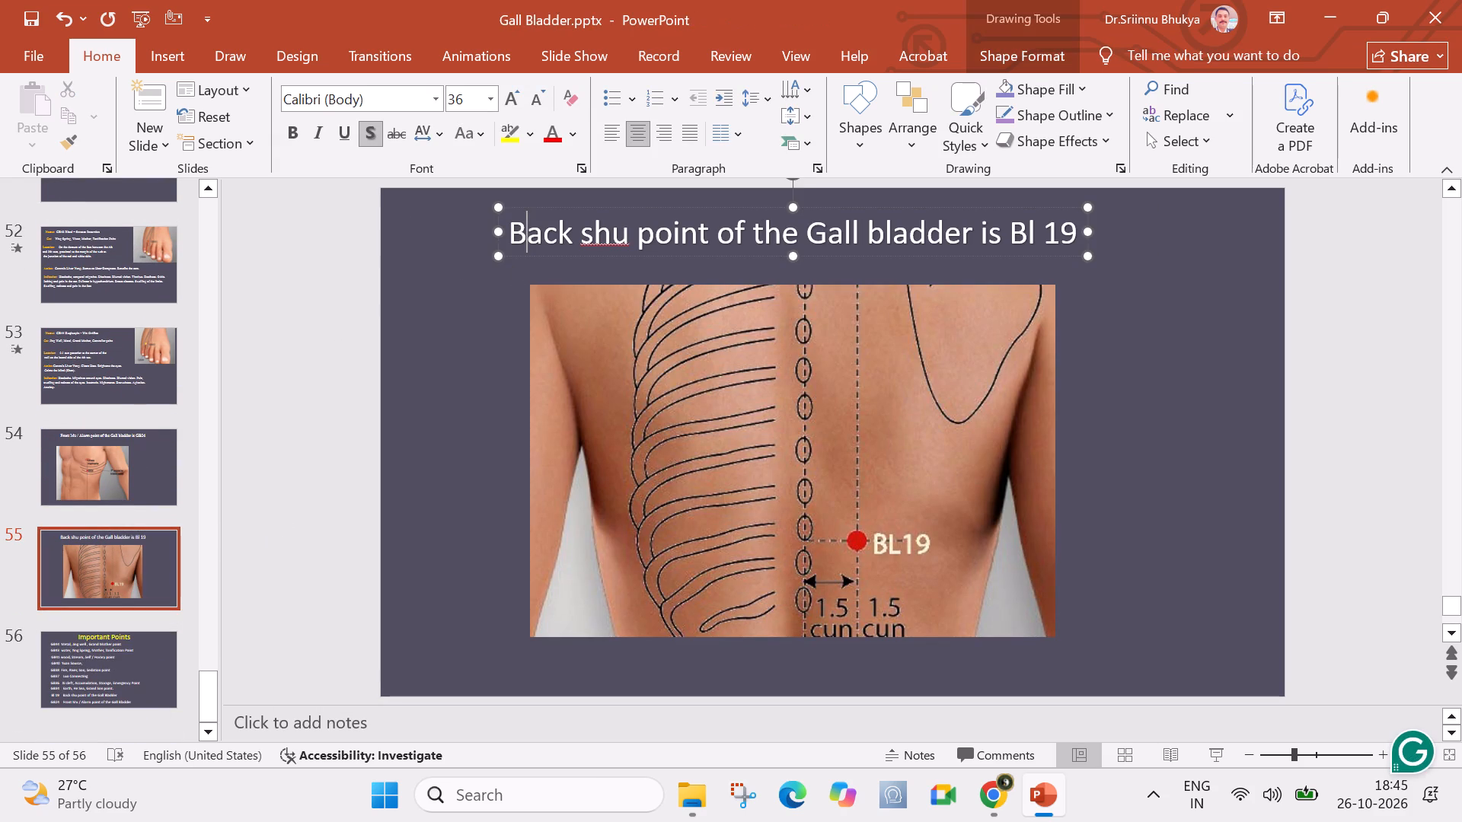
pyautogui.click(512, 263)
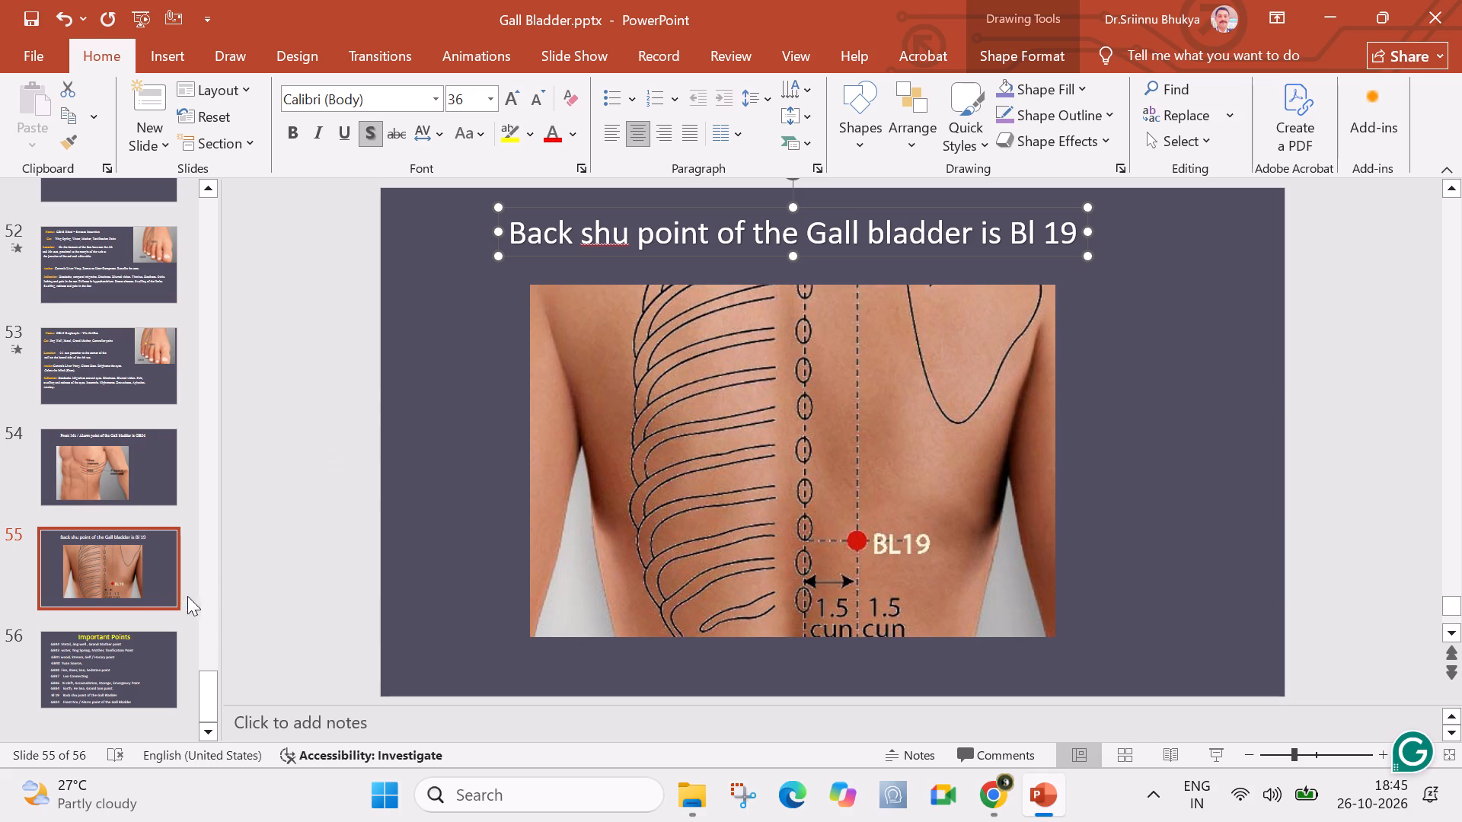
pyautogui.click(439, 97)
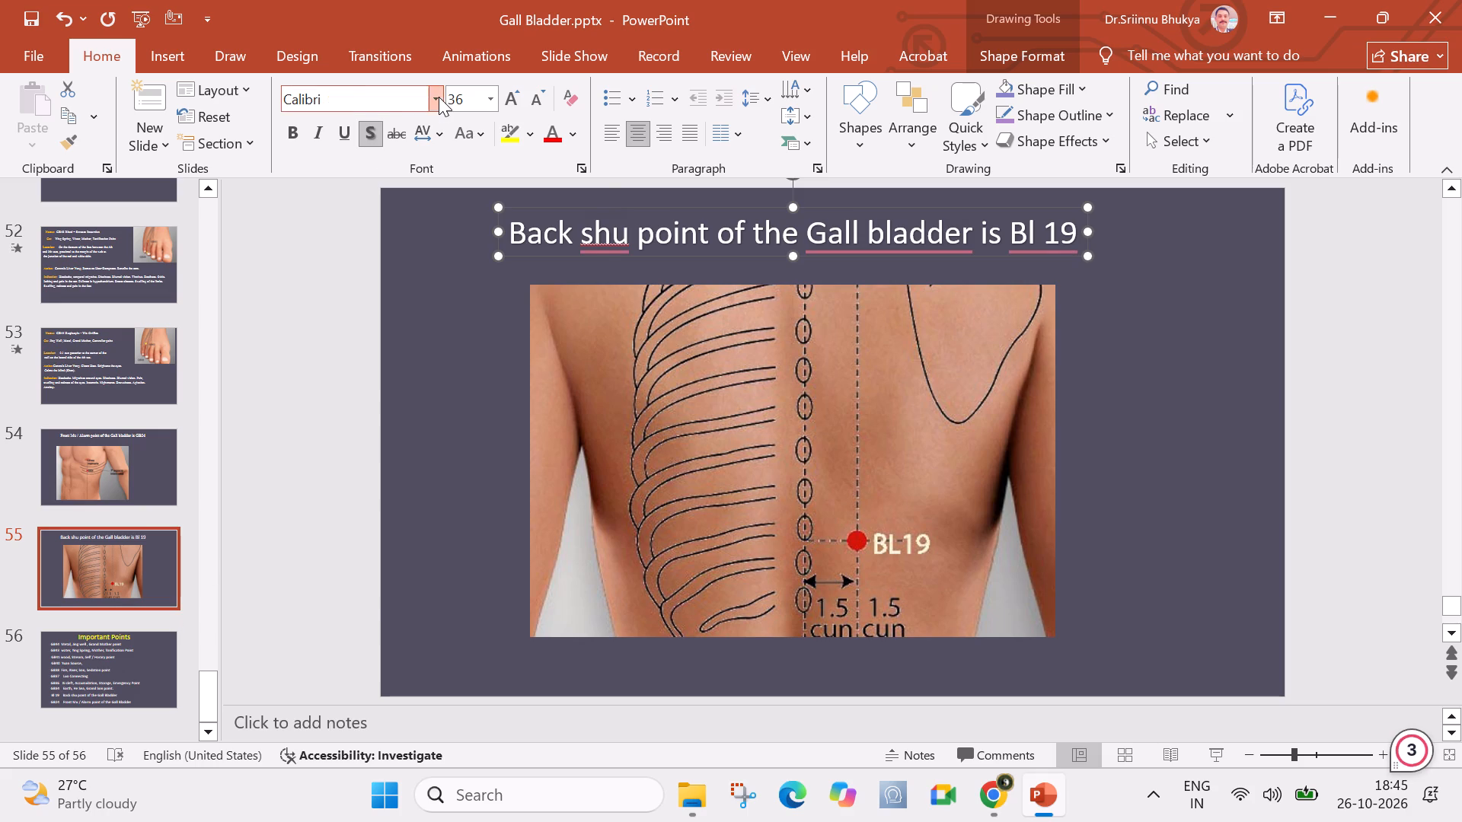
pyautogui.click(405, 226)
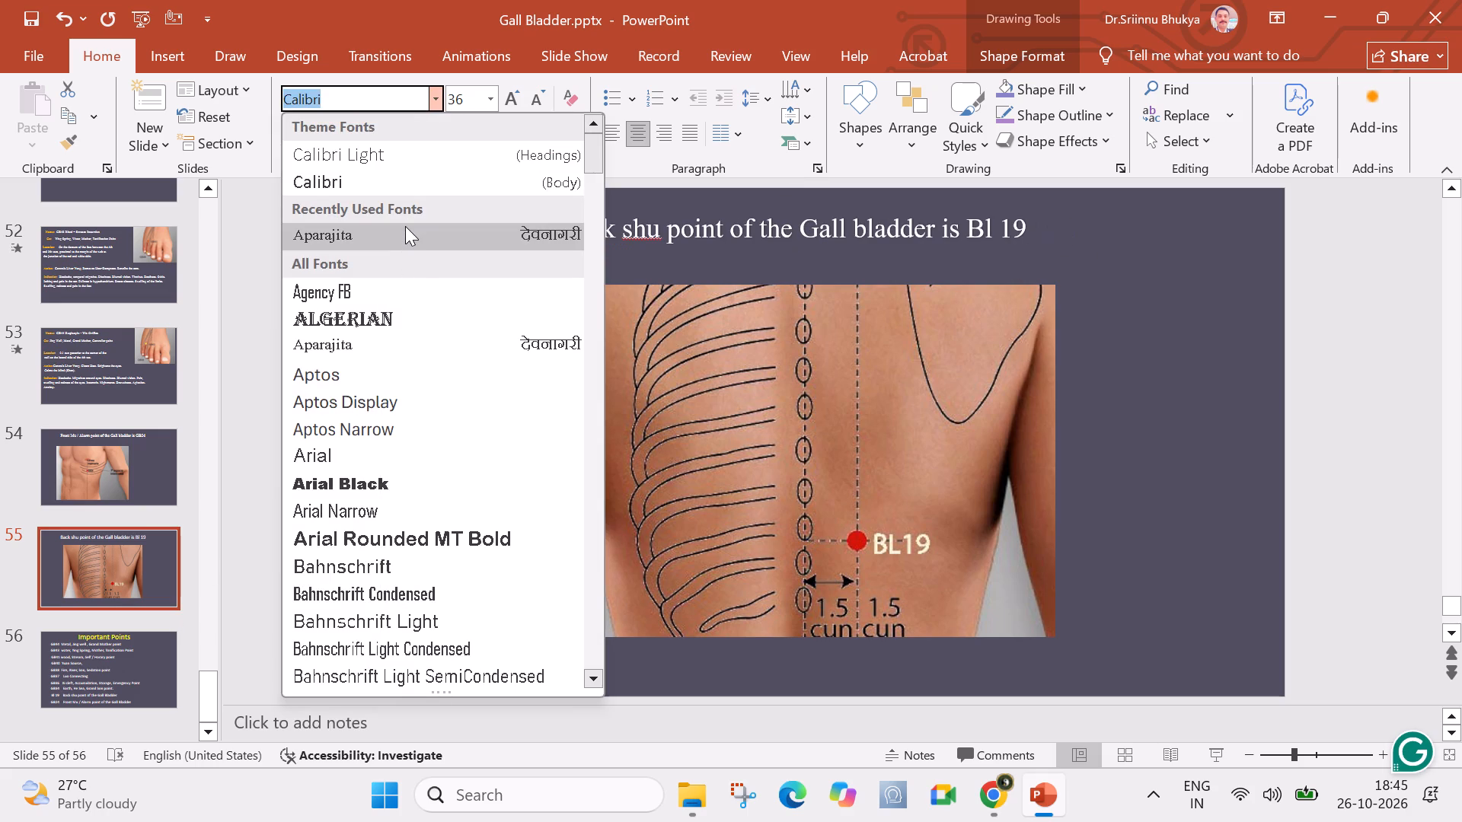
pyautogui.click(92, 583)
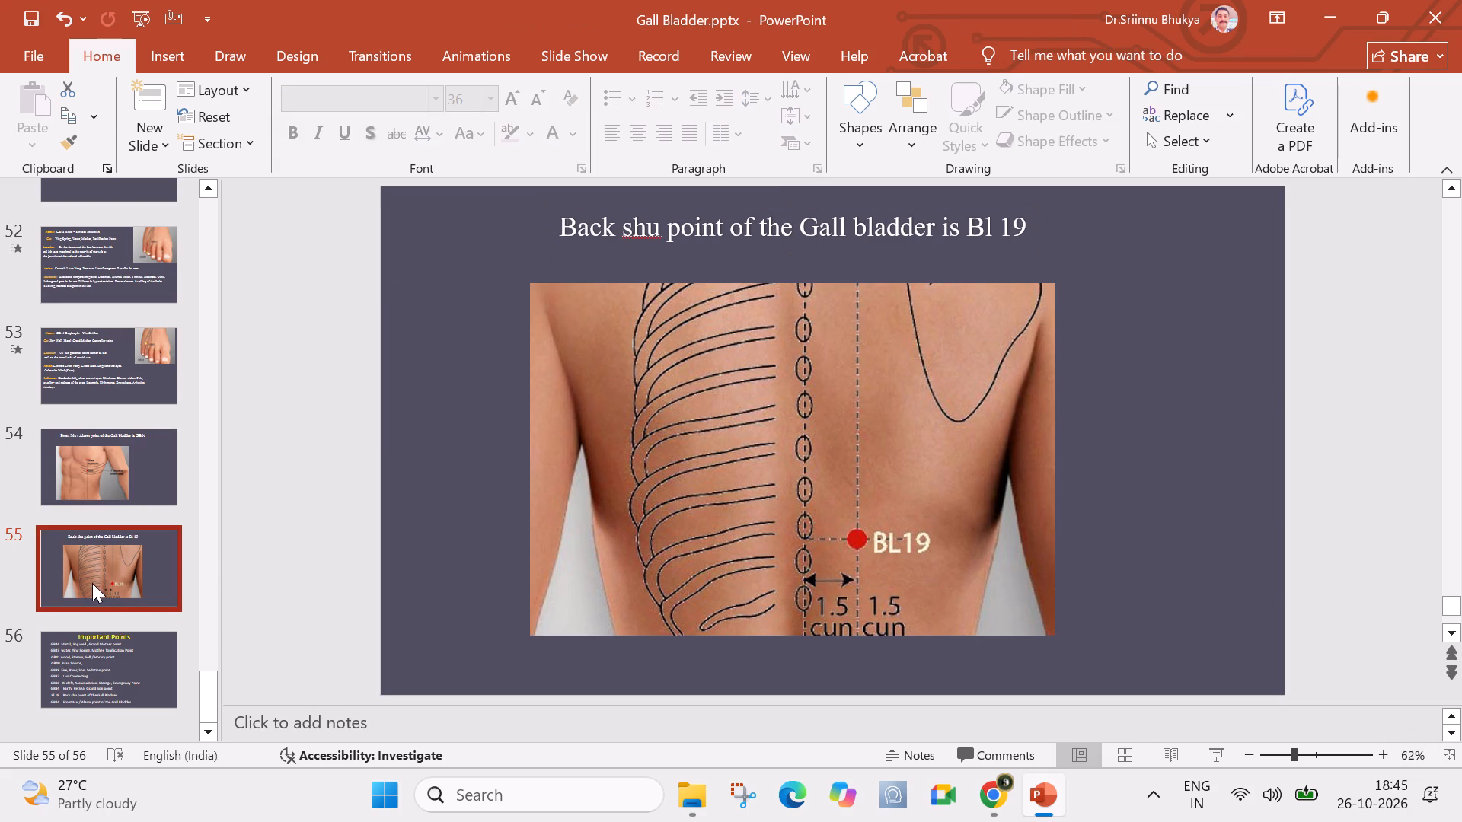
# Change the font of all ten point lines on the Important Points slide, from GB44 to GB24, to Aparajita.
pyautogui.click(131, 680)
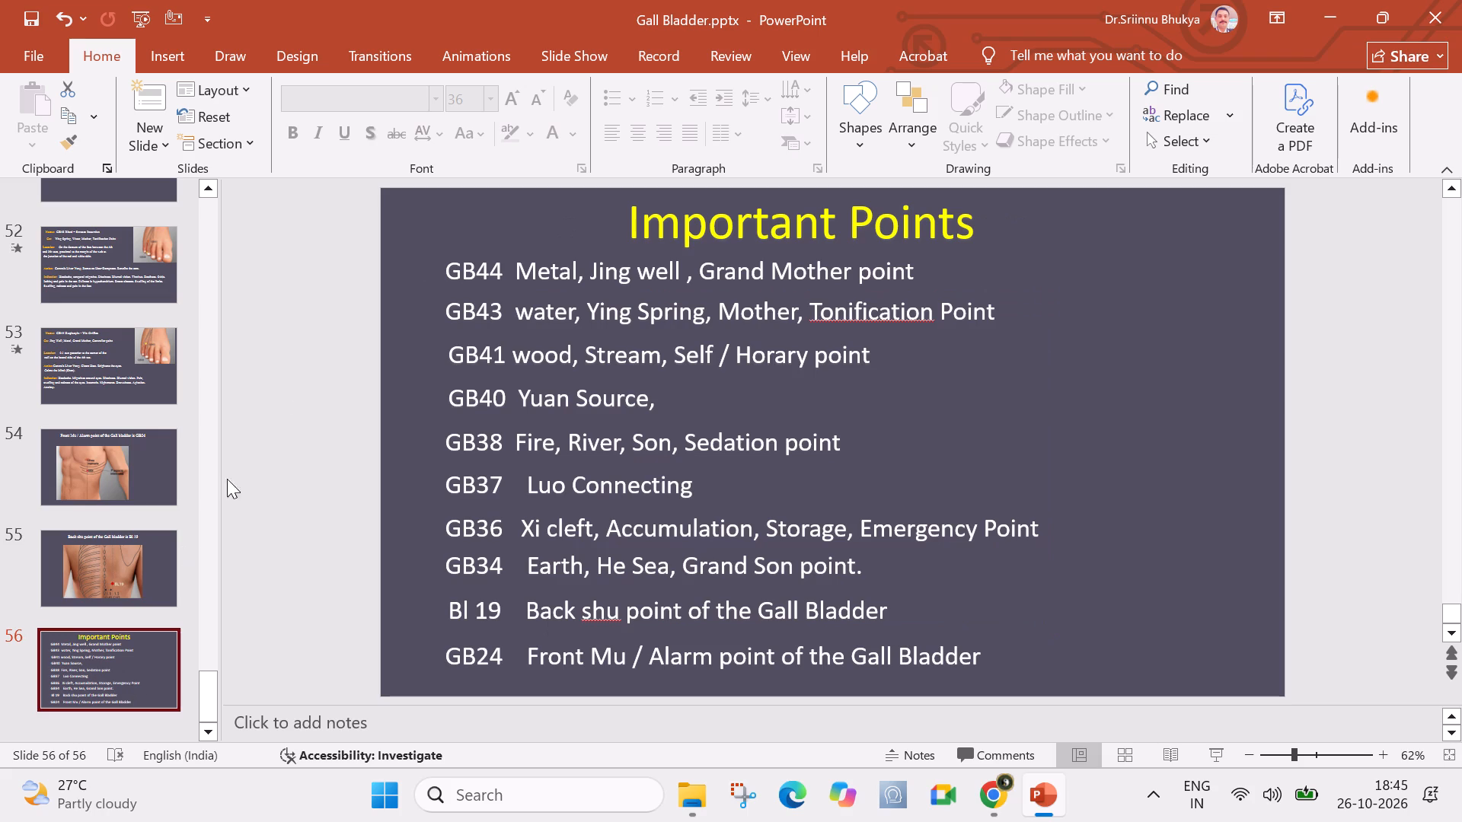
pyautogui.click(385, 193)
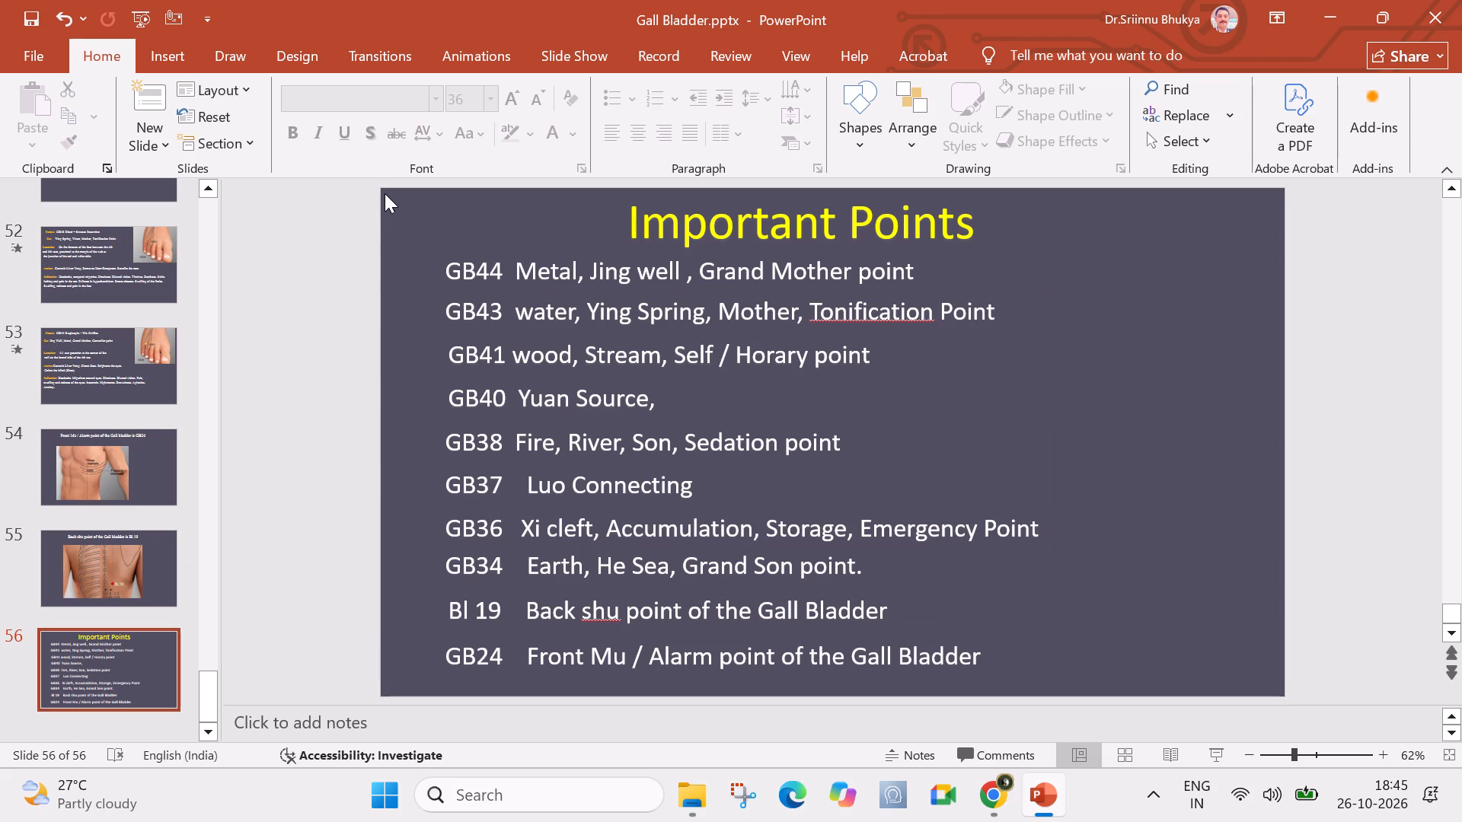
pyautogui.moveTo(385, 193); pyautogui.dragTo(1409, 729)
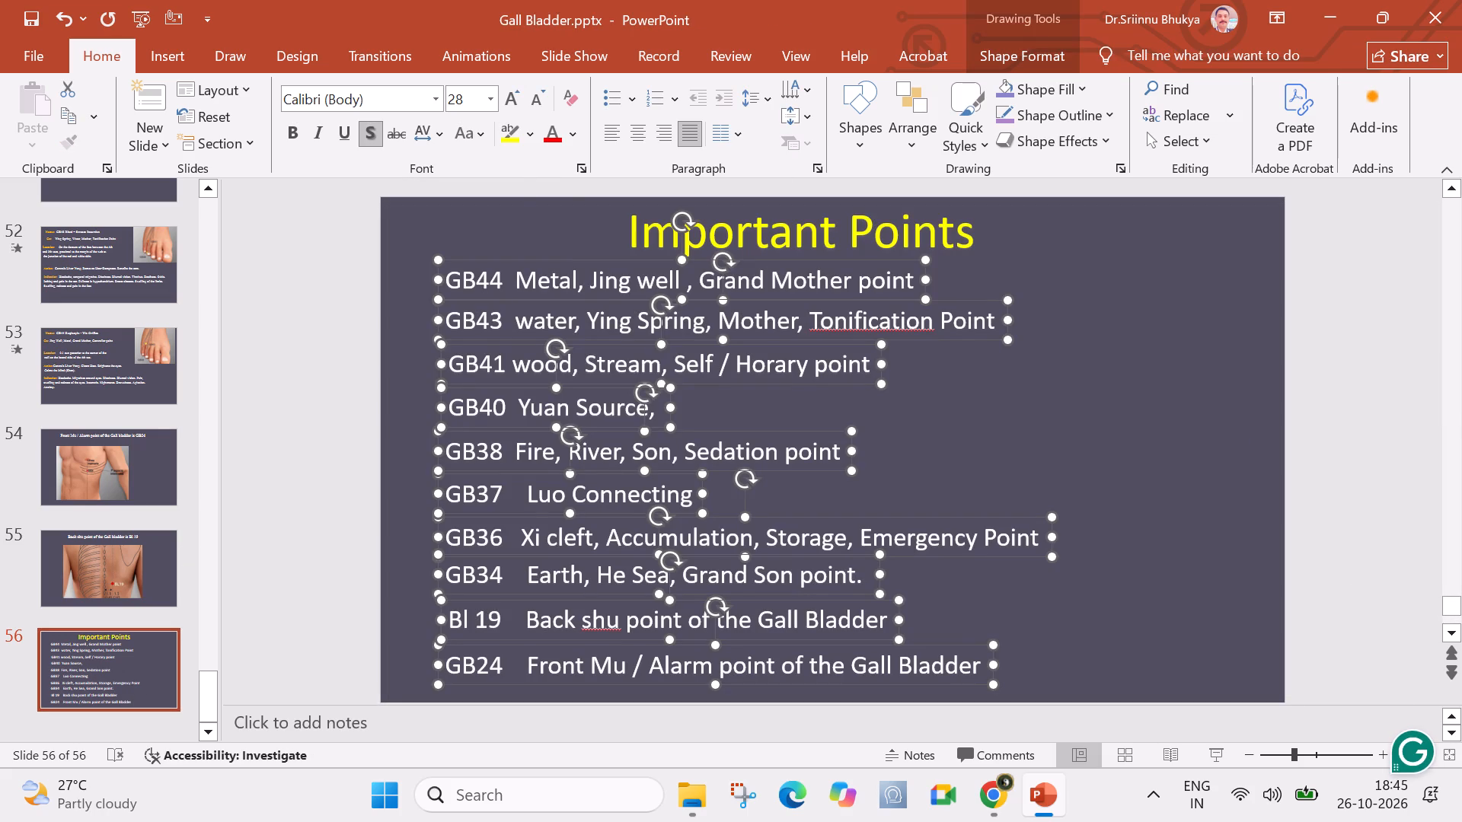
pyautogui.click(434, 97)
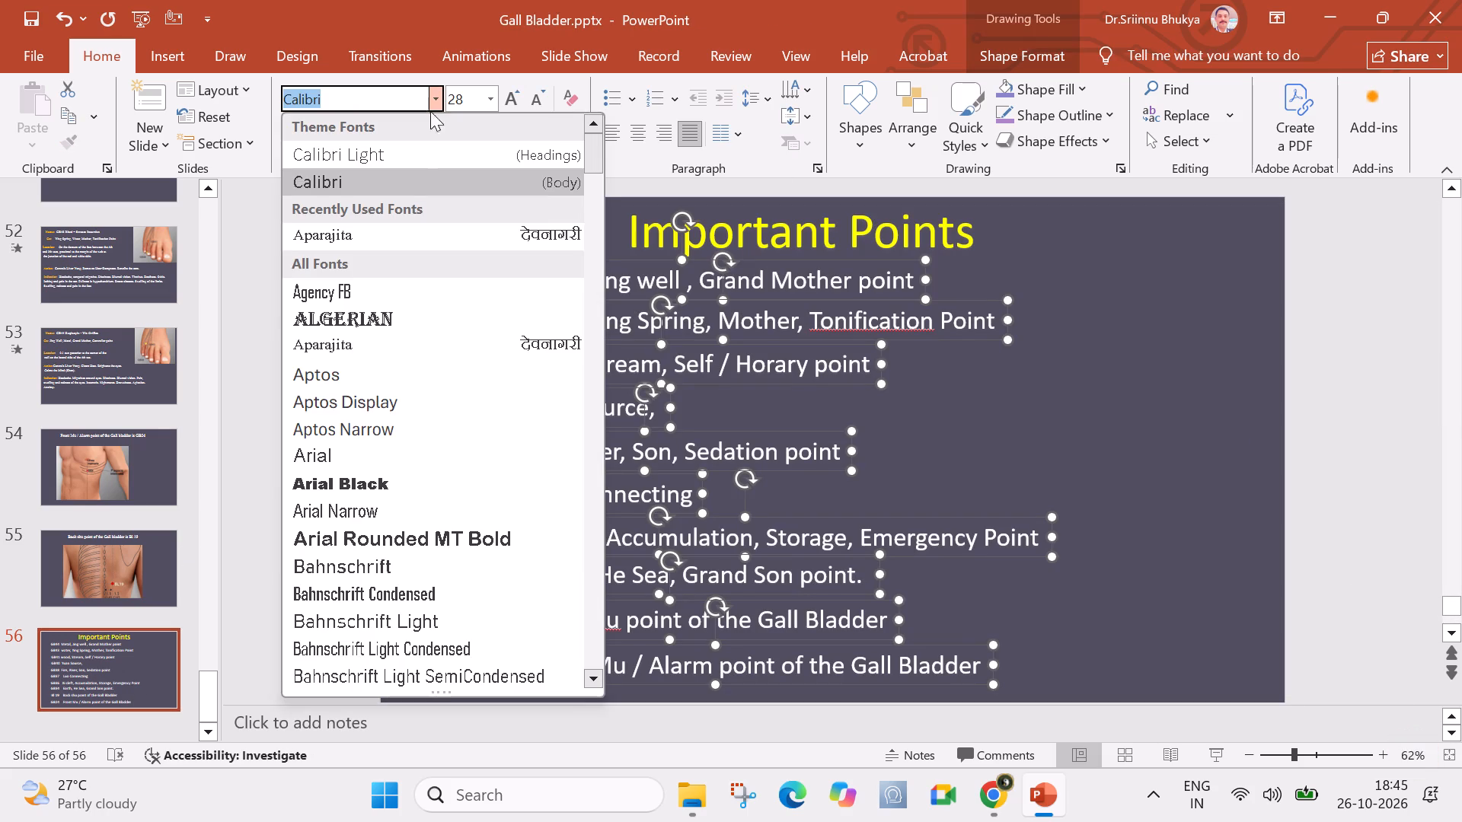
pyautogui.click(389, 241)
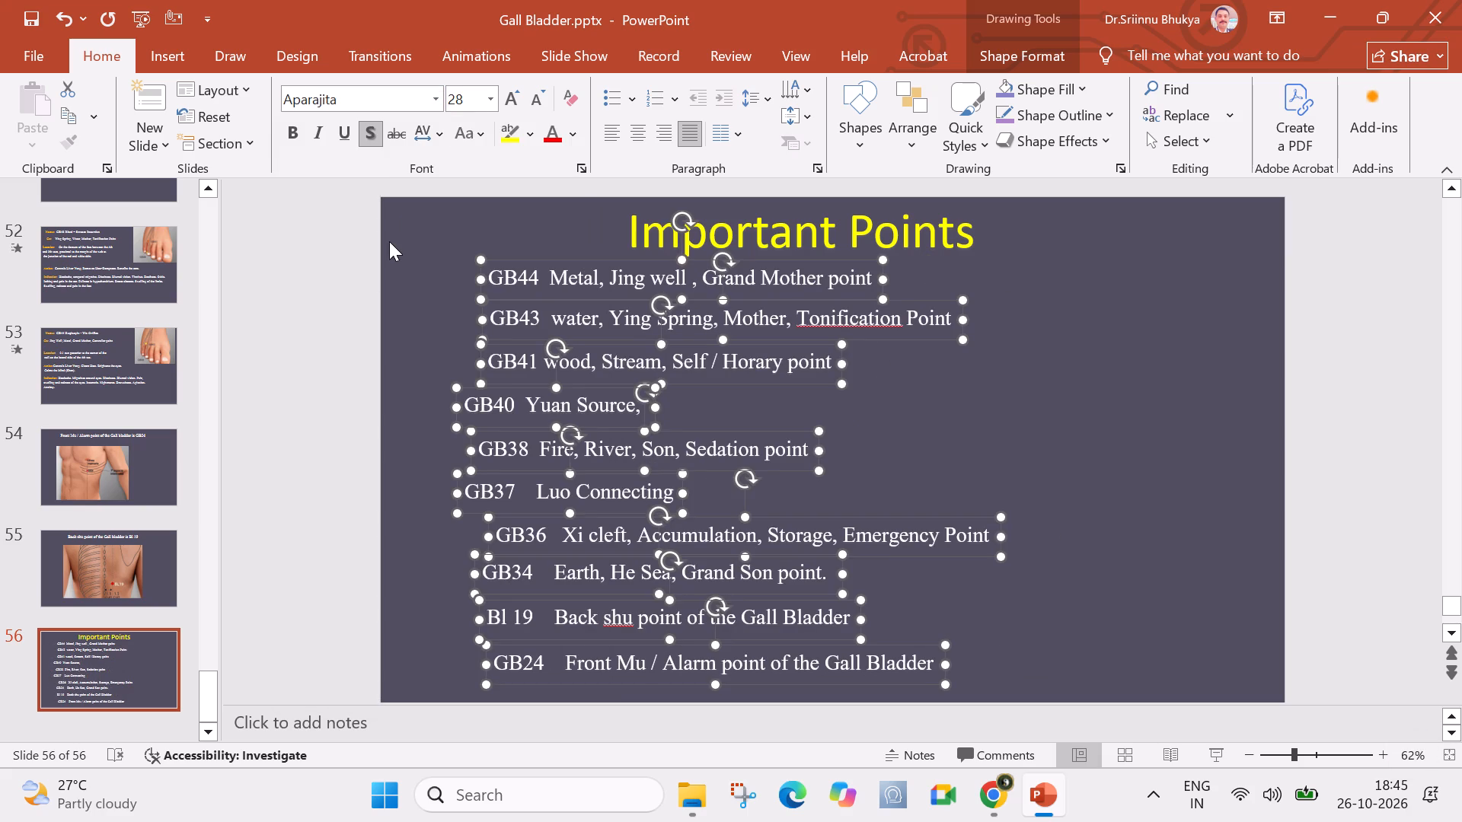
pyautogui.click(1259, 247)
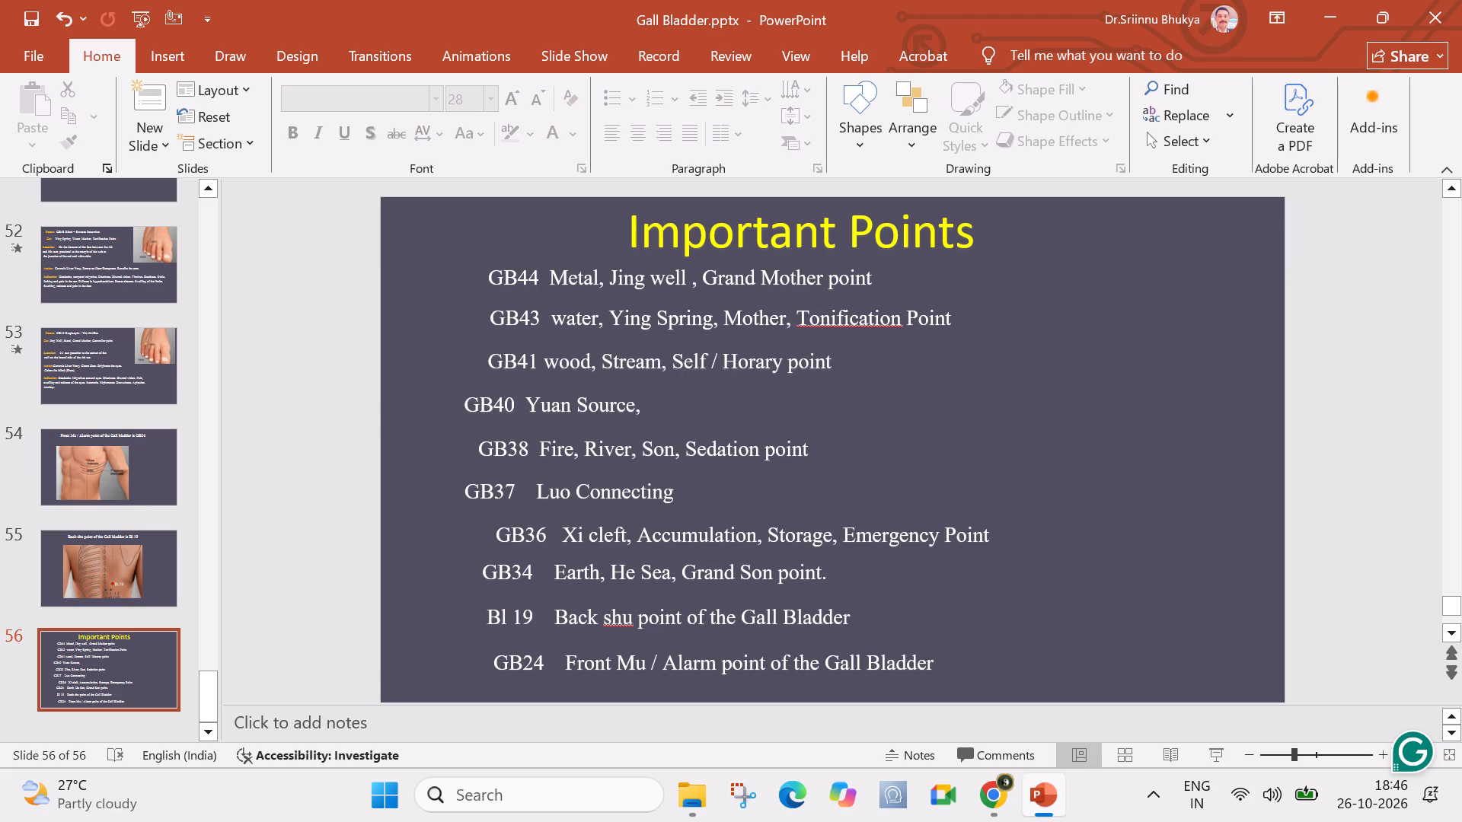
# Shift the GB40, GB37, GB36 and GB24 lines sideways so their starts line up with the neighbouring point lines.
pyautogui.click(423, 382)
pyautogui.click(470, 396)
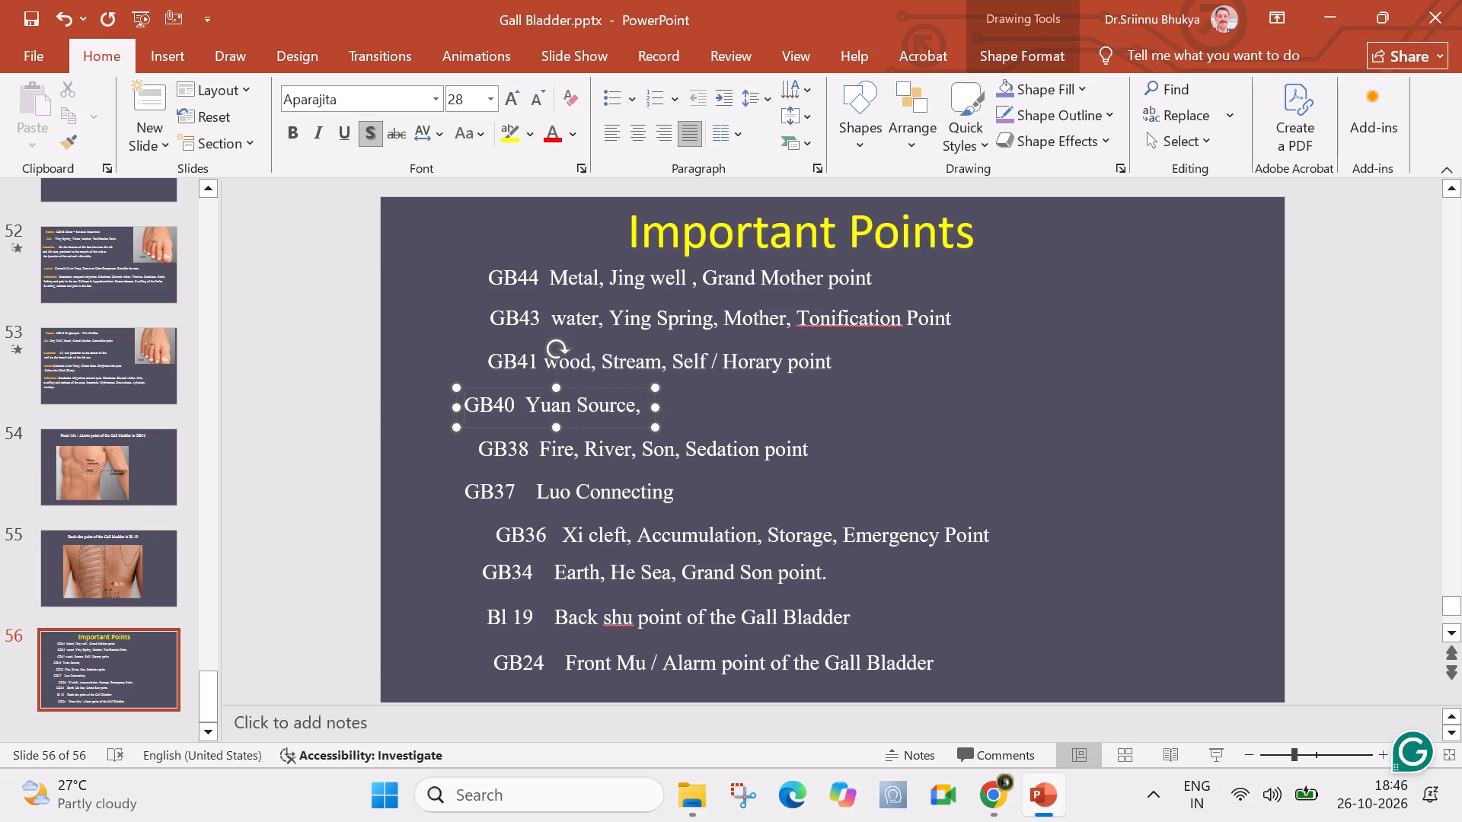
pyautogui.moveTo(487, 427); pyautogui.dragTo(509, 424)
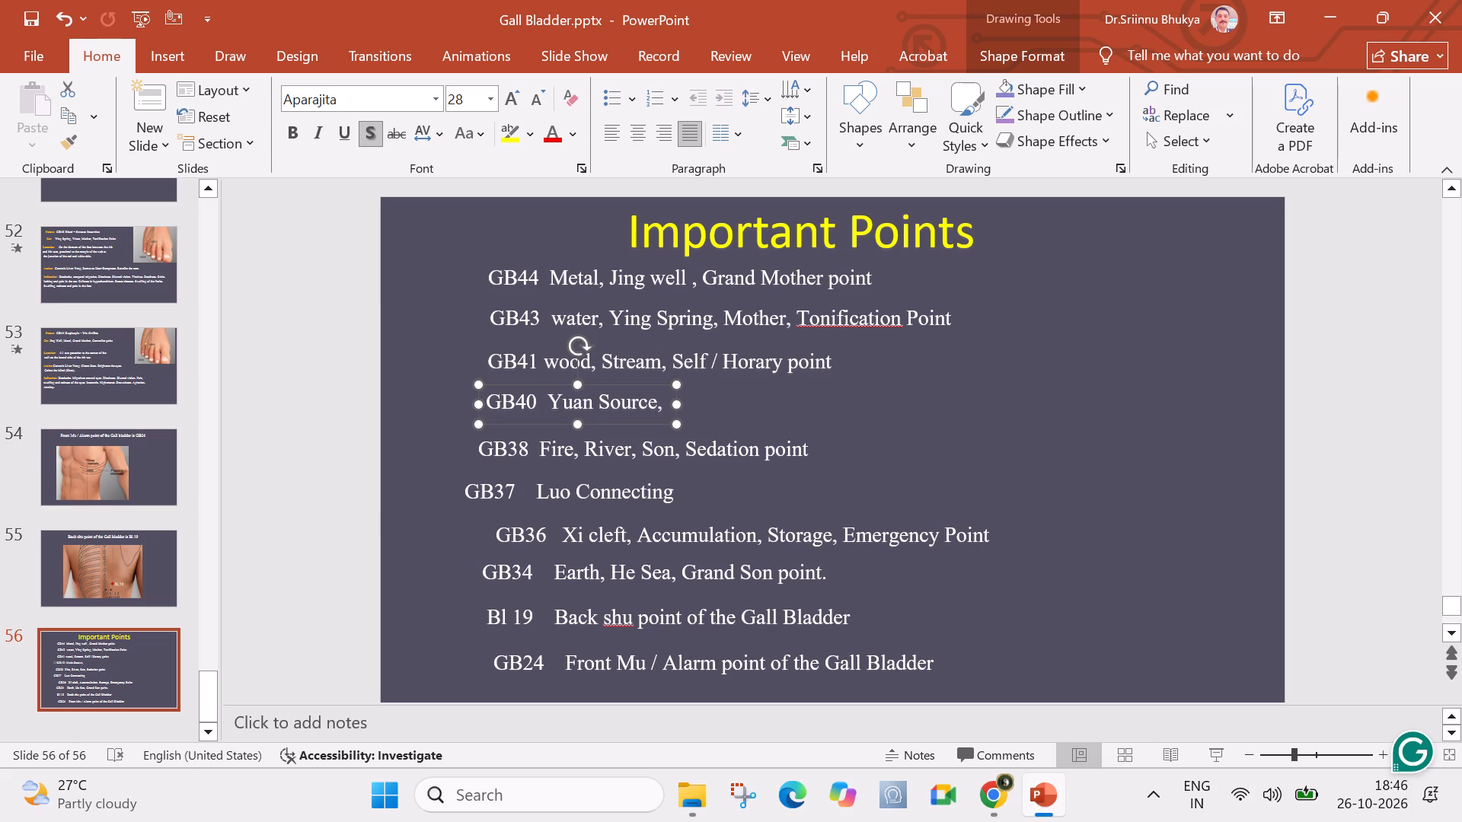
pyautogui.click(503, 492)
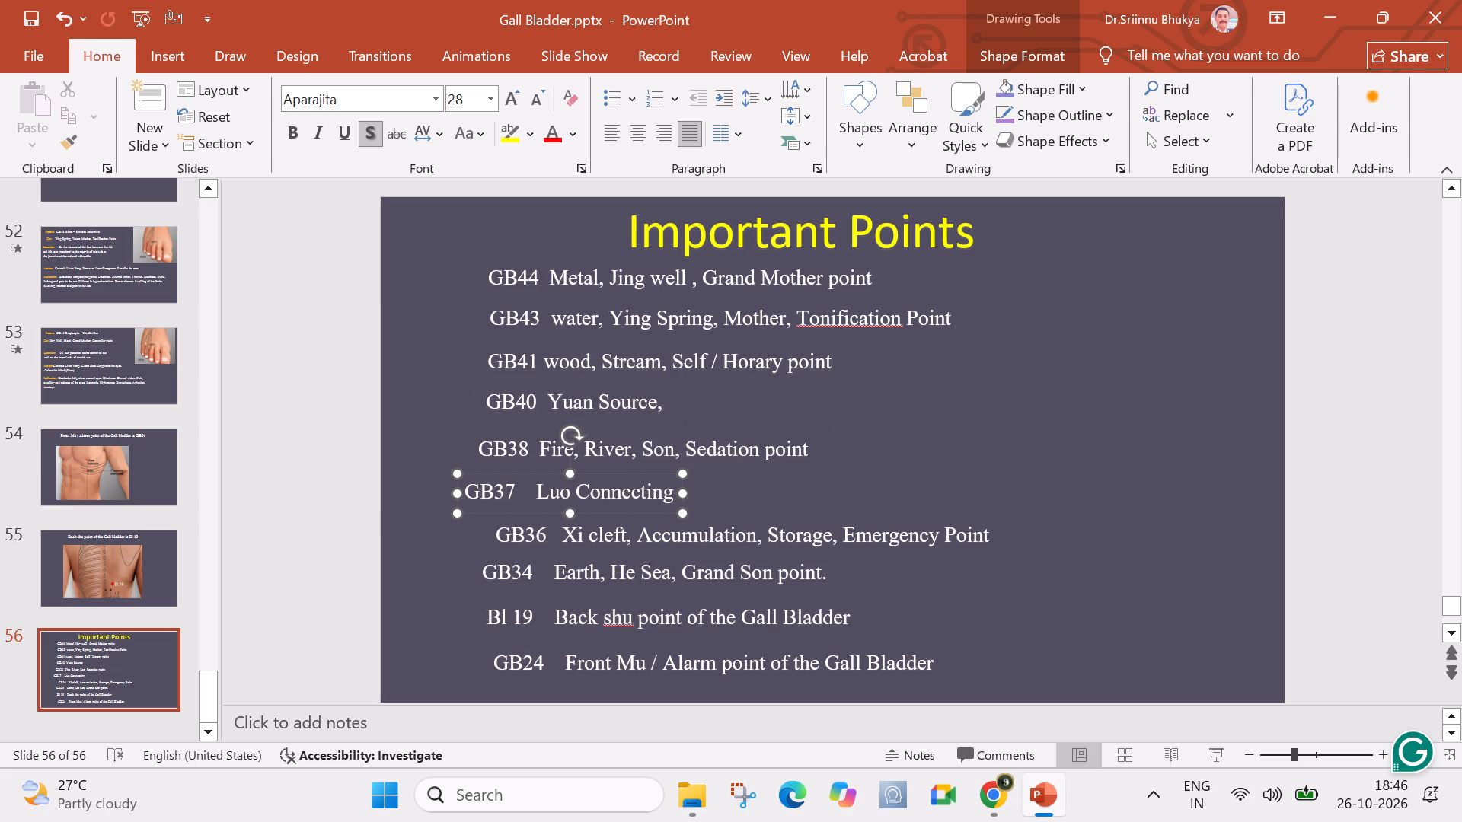
pyautogui.moveTo(496, 514); pyautogui.dragTo(508, 514)
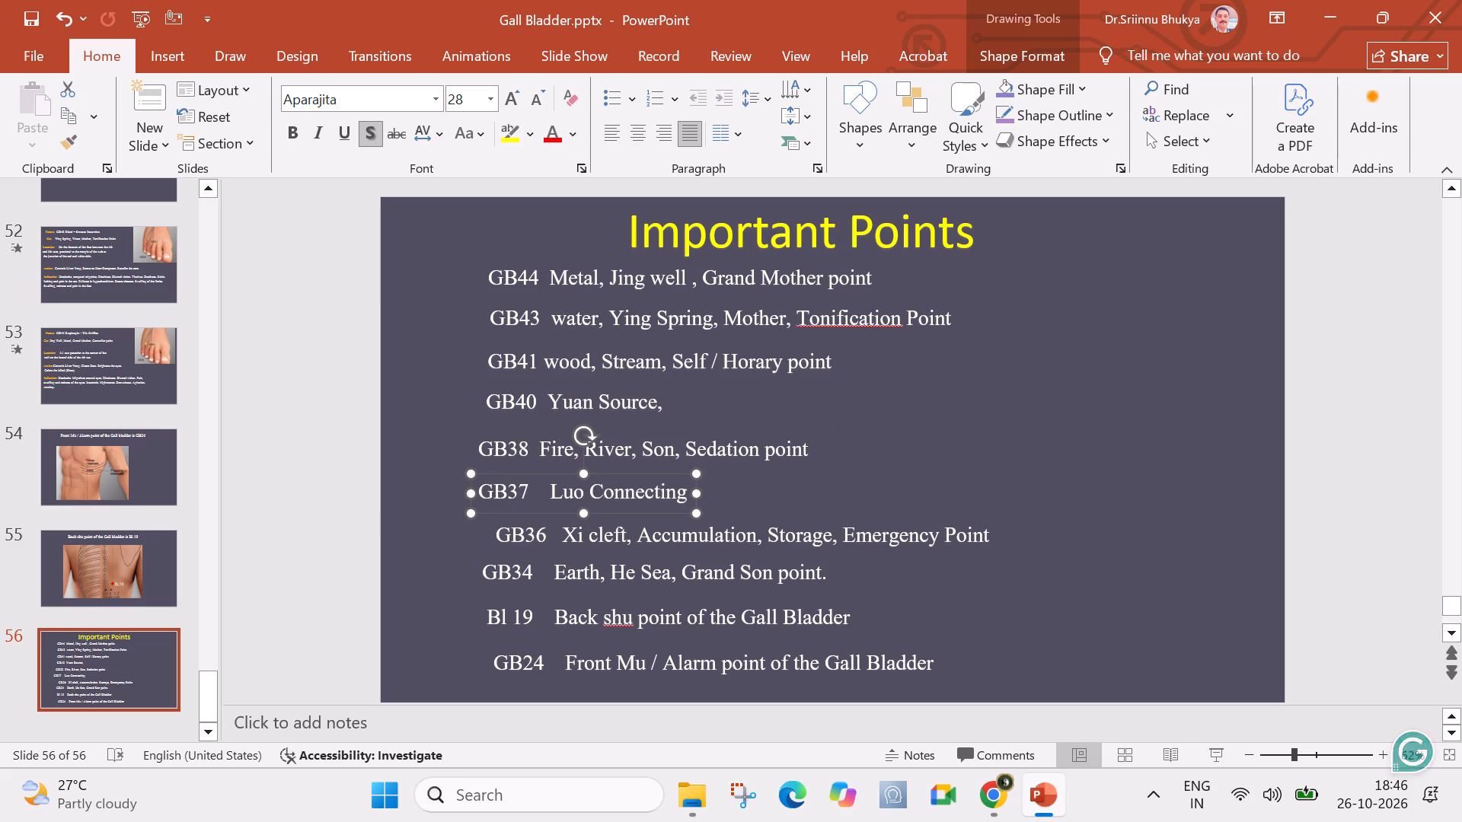
pyautogui.click(528, 543)
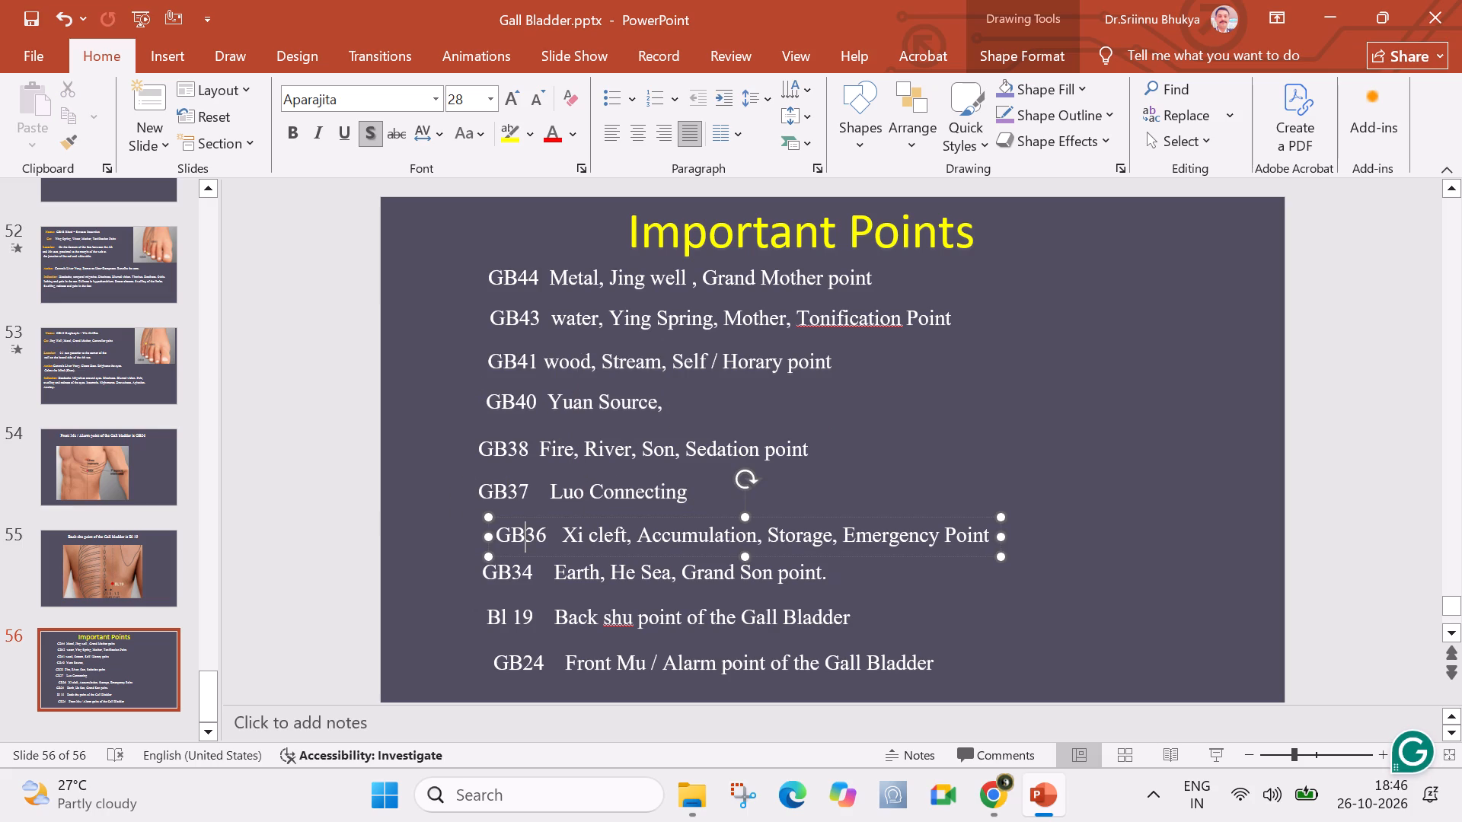
pyautogui.moveTo(547, 555); pyautogui.dragTo(528, 555)
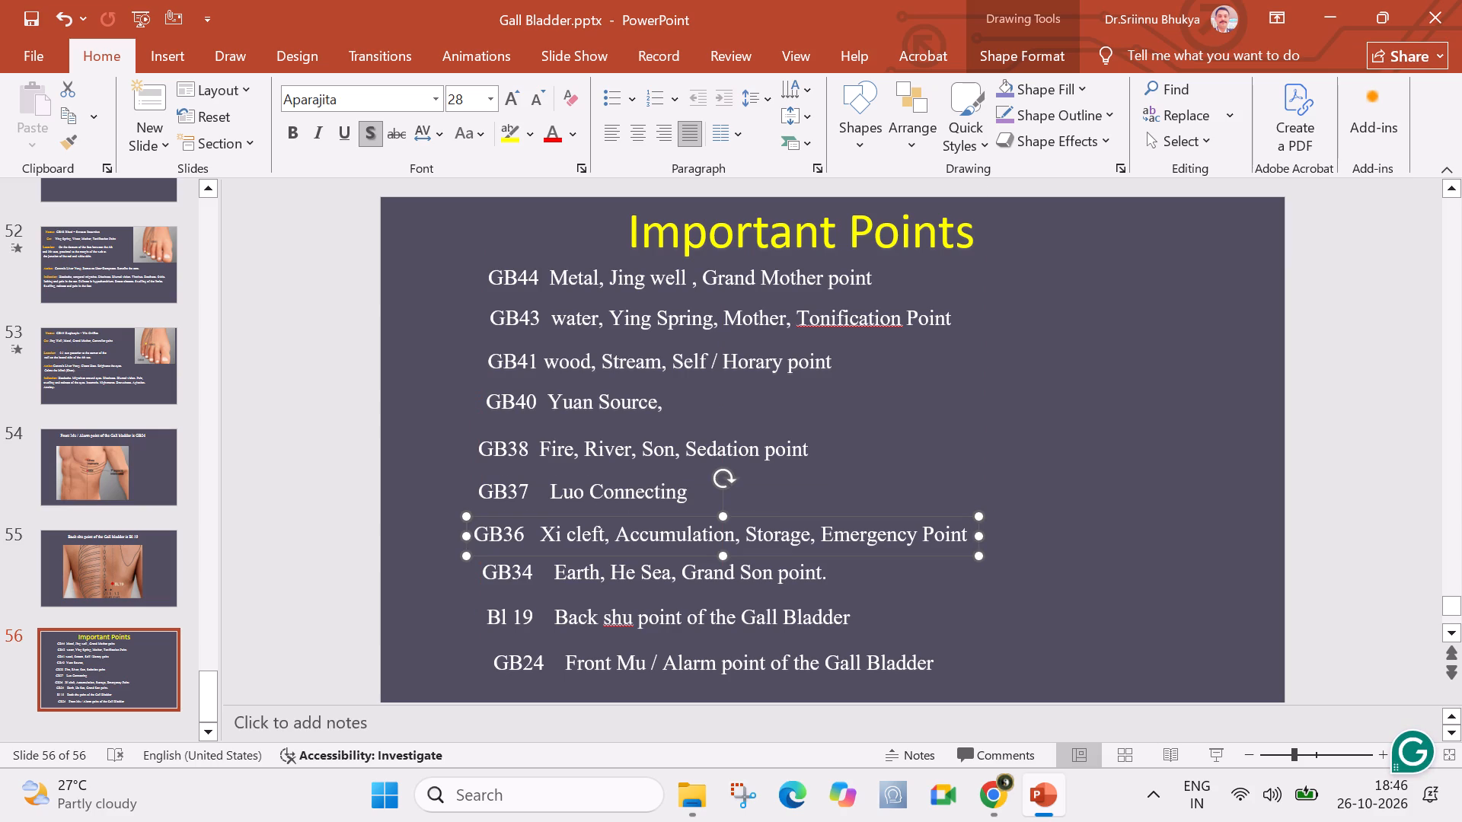
pyautogui.moveTo(530, 555); pyautogui.dragTo(539, 555)
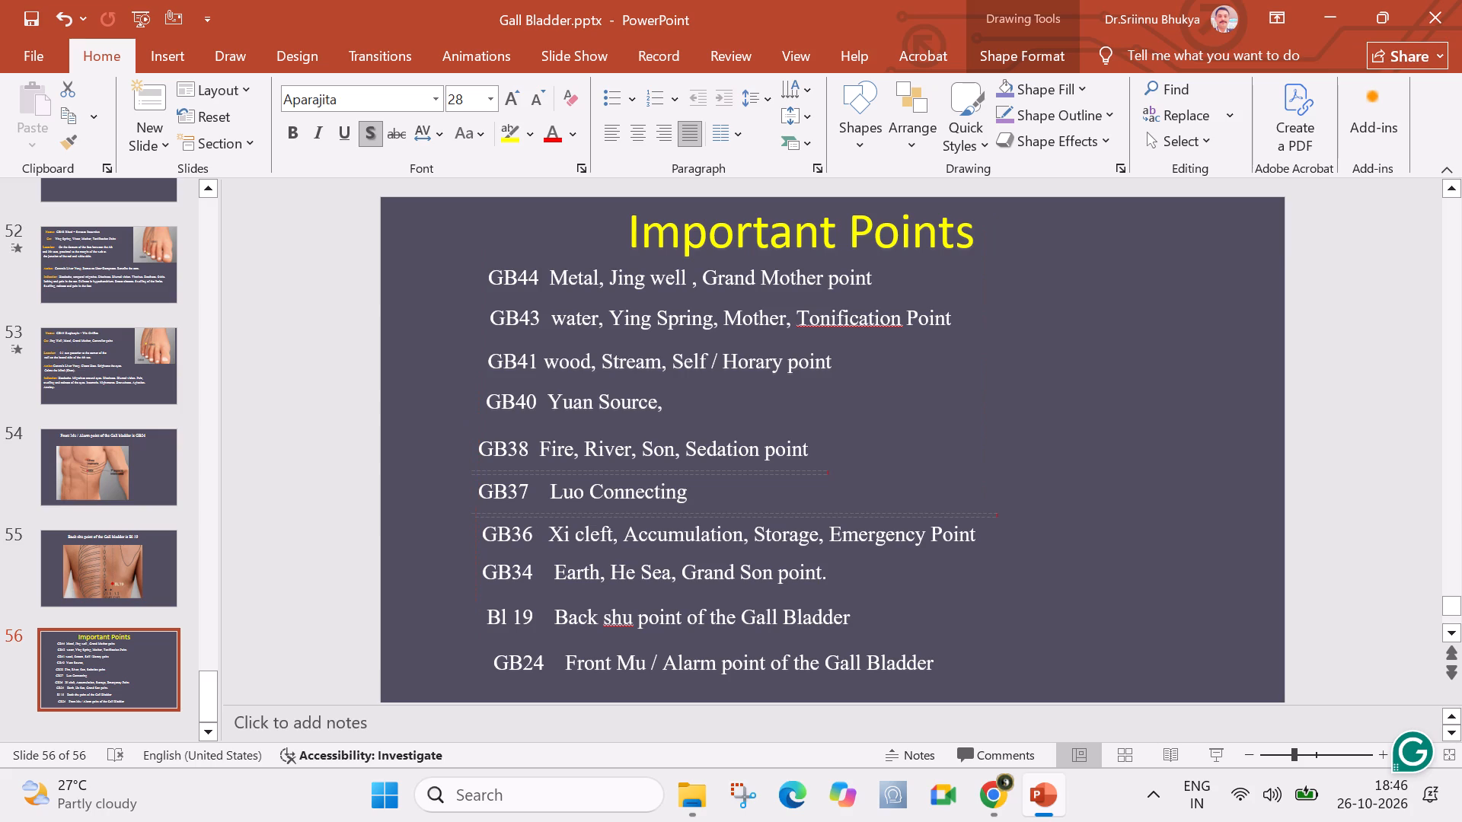
pyautogui.moveTo(539, 555); pyautogui.dragTo(538, 555)
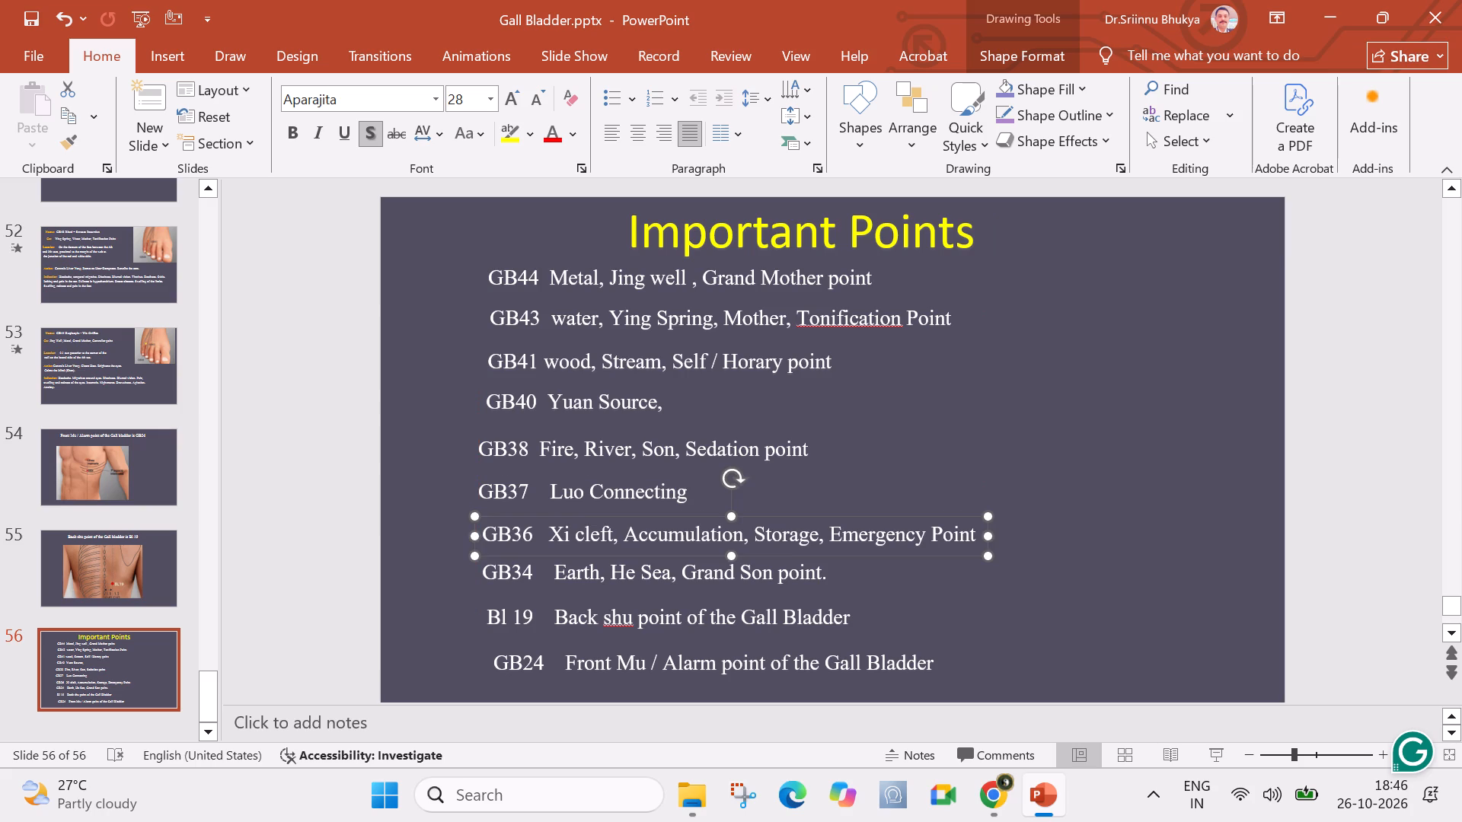
pyautogui.click(460, 371)
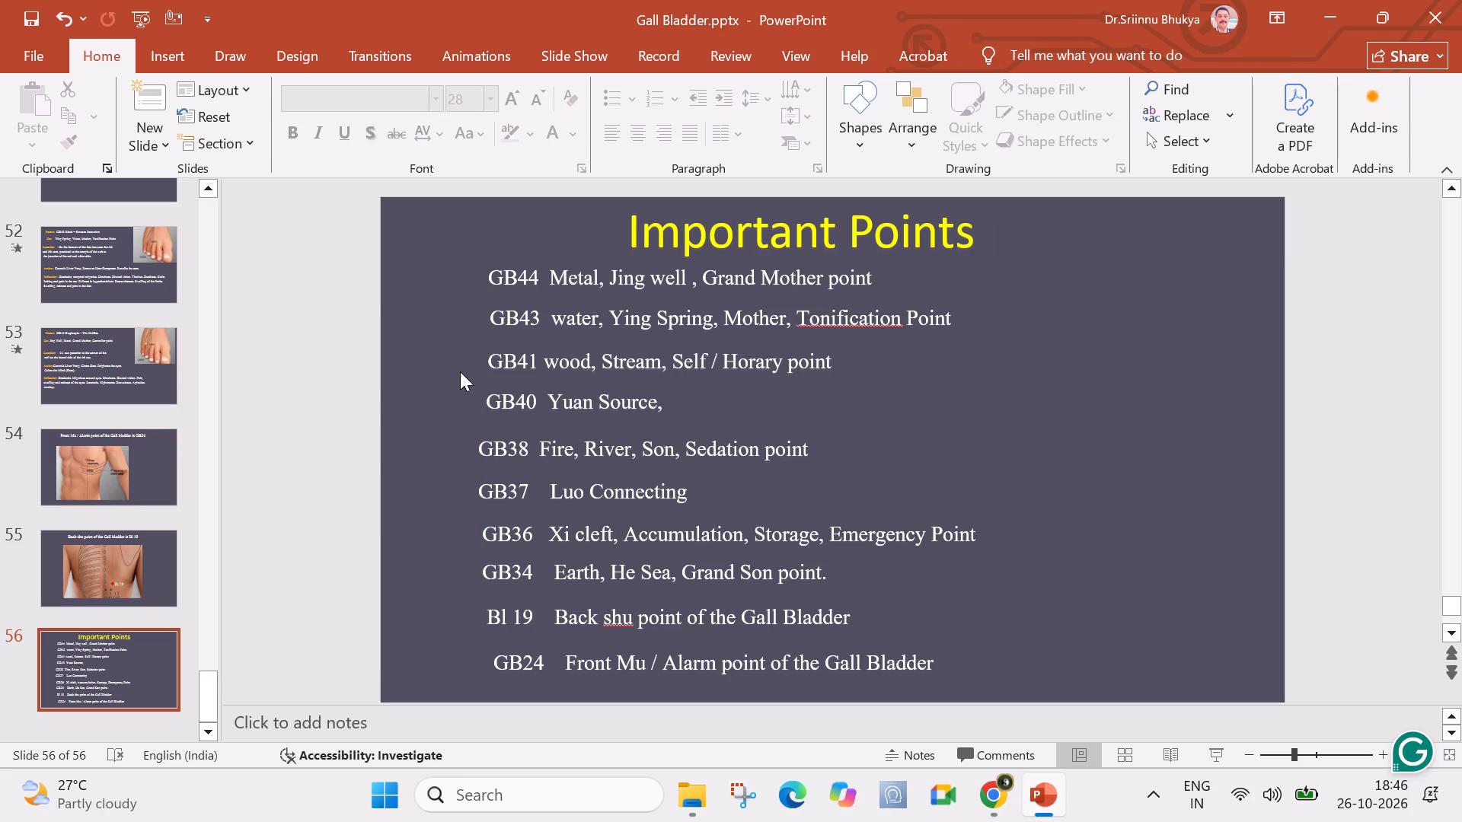
pyautogui.click(522, 672)
pyautogui.moveTo(549, 686); pyautogui.dragTo(528, 686)
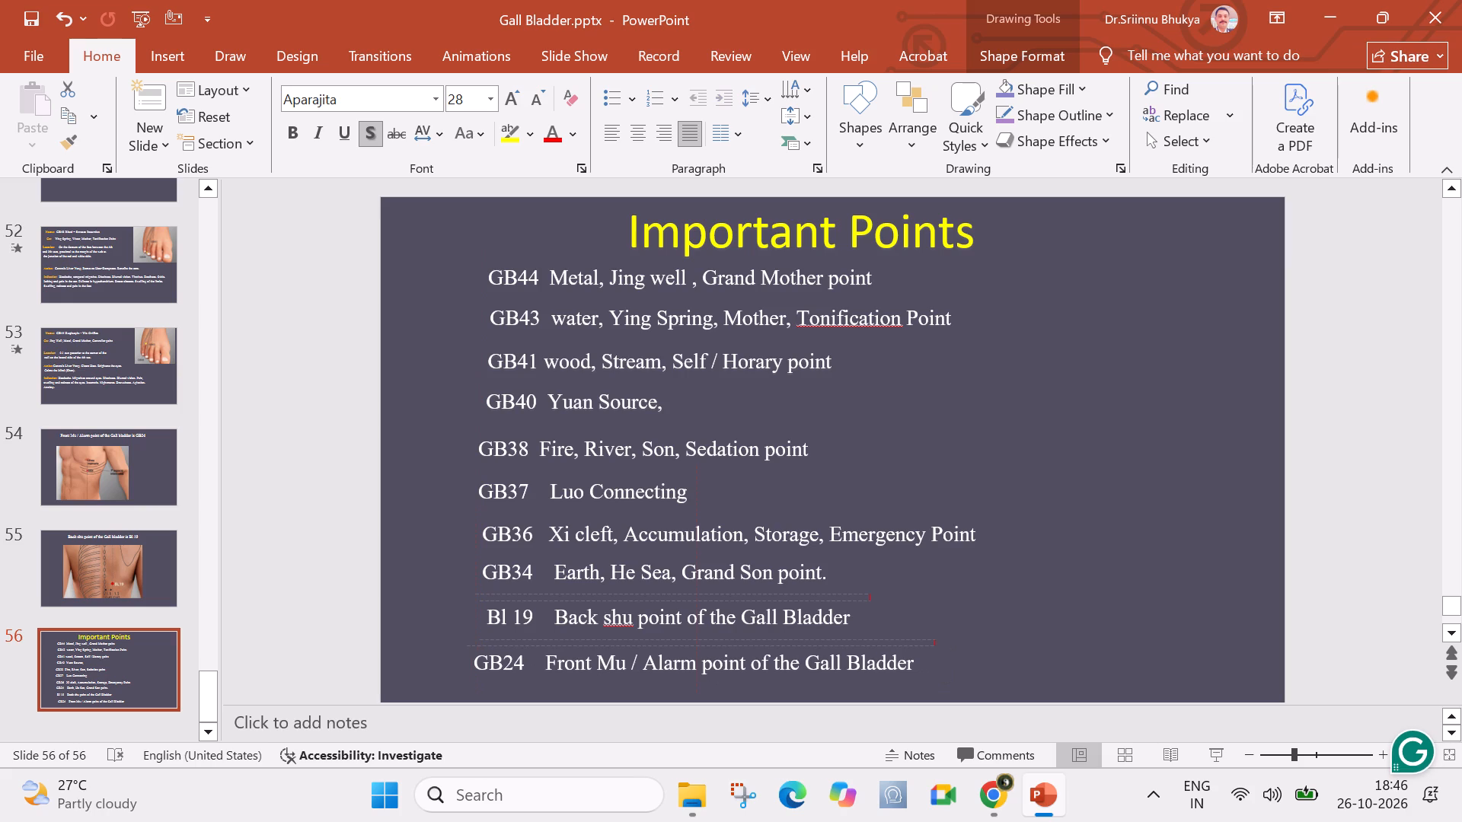
pyautogui.moveTo(528, 686); pyautogui.dragTo(536, 686)
# Nudge the GB40, GB43 and GB41 lines so their starts align with the GB38 and GB37 lines.
pyautogui.click(511, 419)
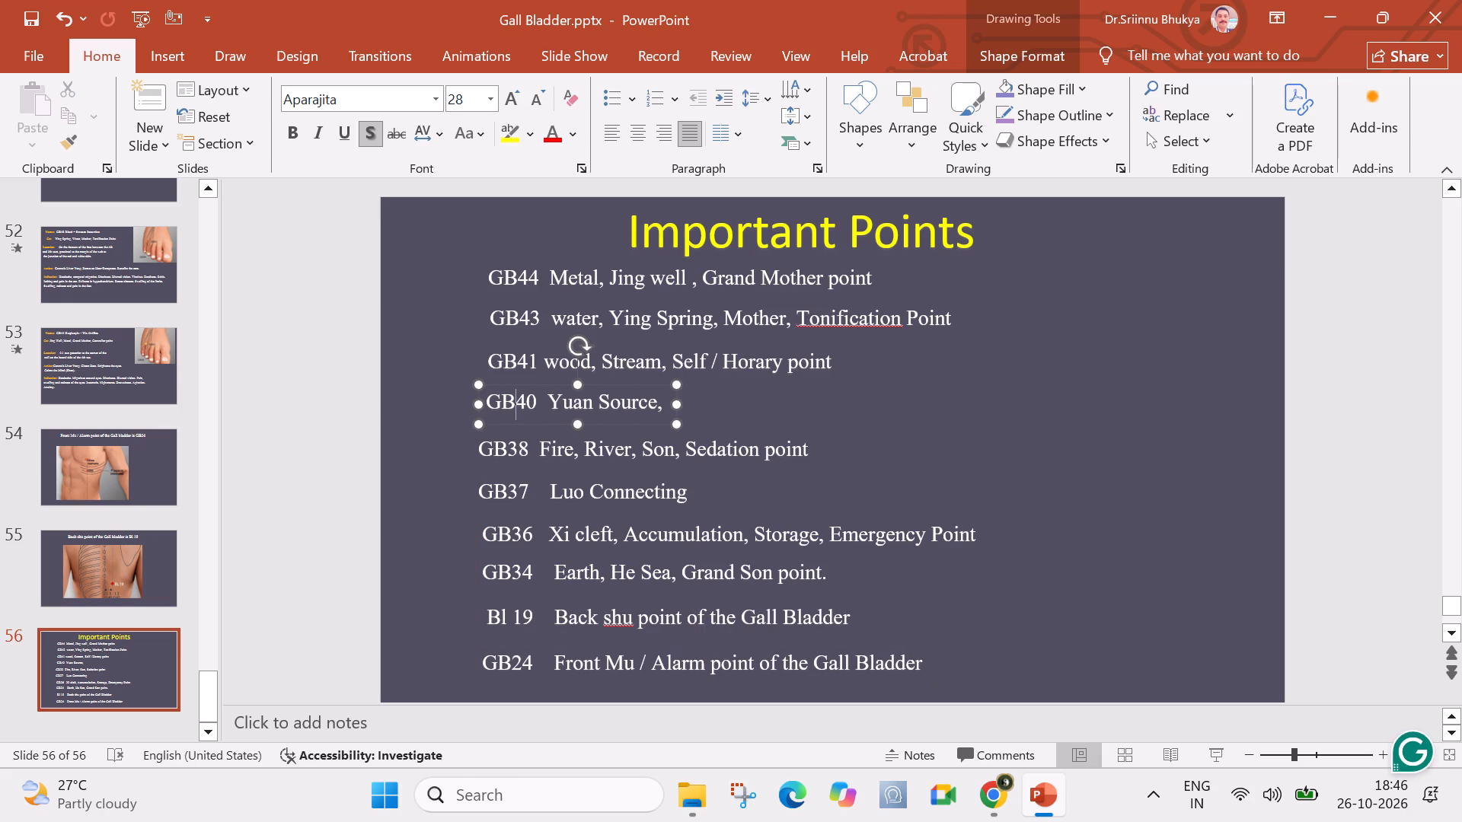
pyautogui.moveTo(511, 429); pyautogui.dragTo(509, 429)
pyautogui.moveTo(509, 429); pyautogui.dragTo(503, 426)
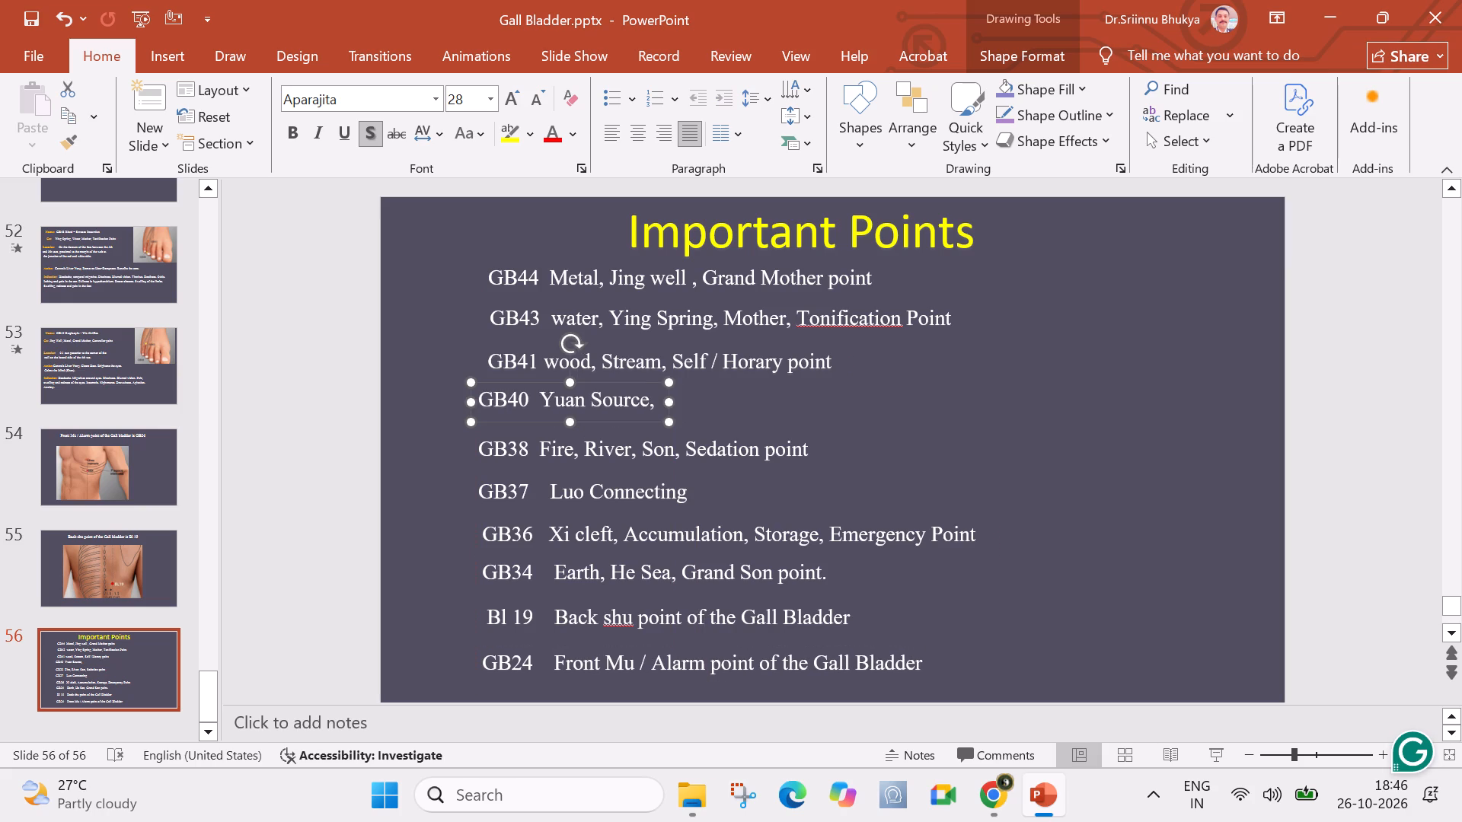
pyautogui.click(516, 368)
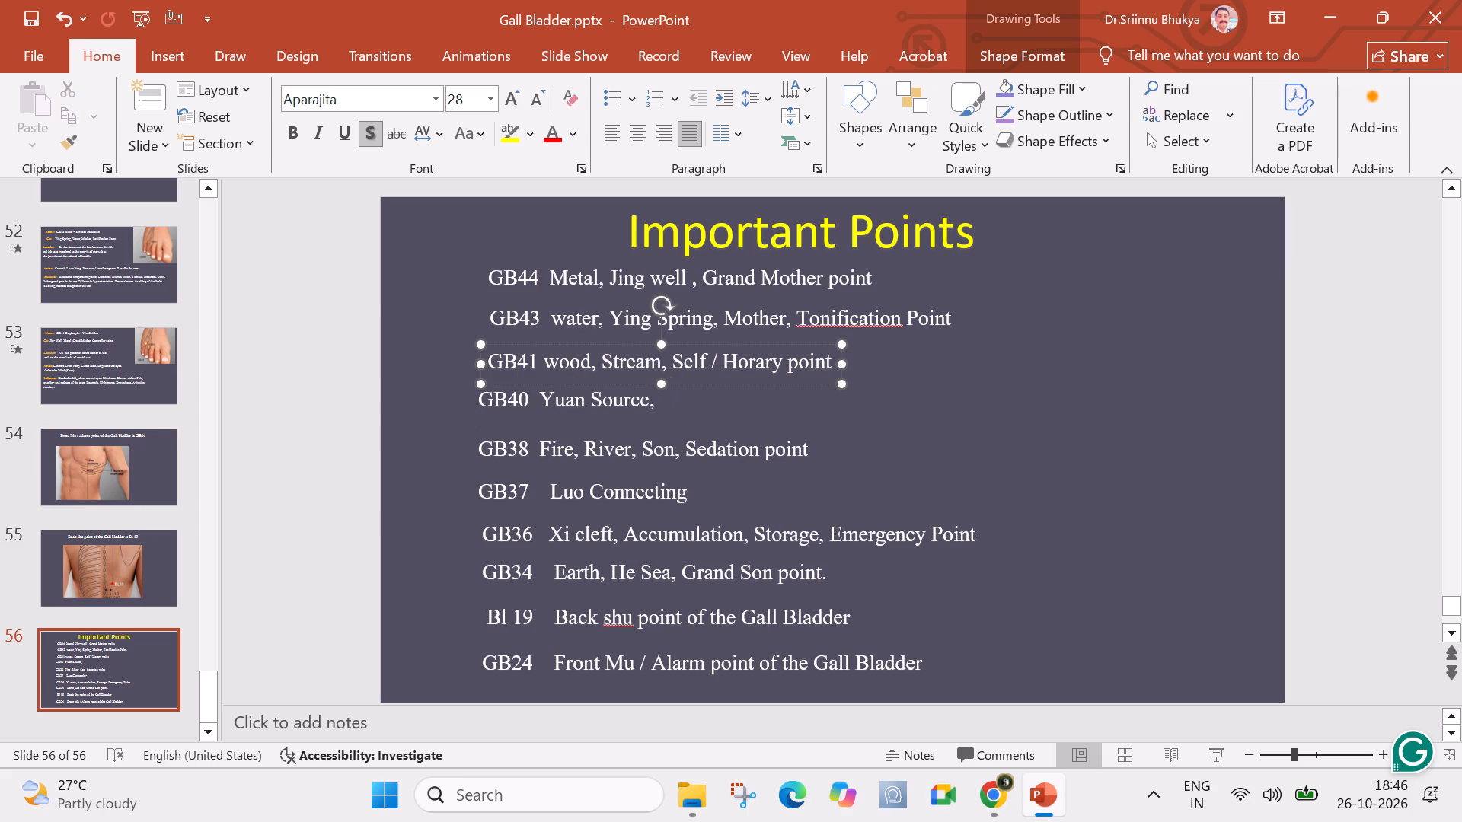
pyautogui.click(480, 328)
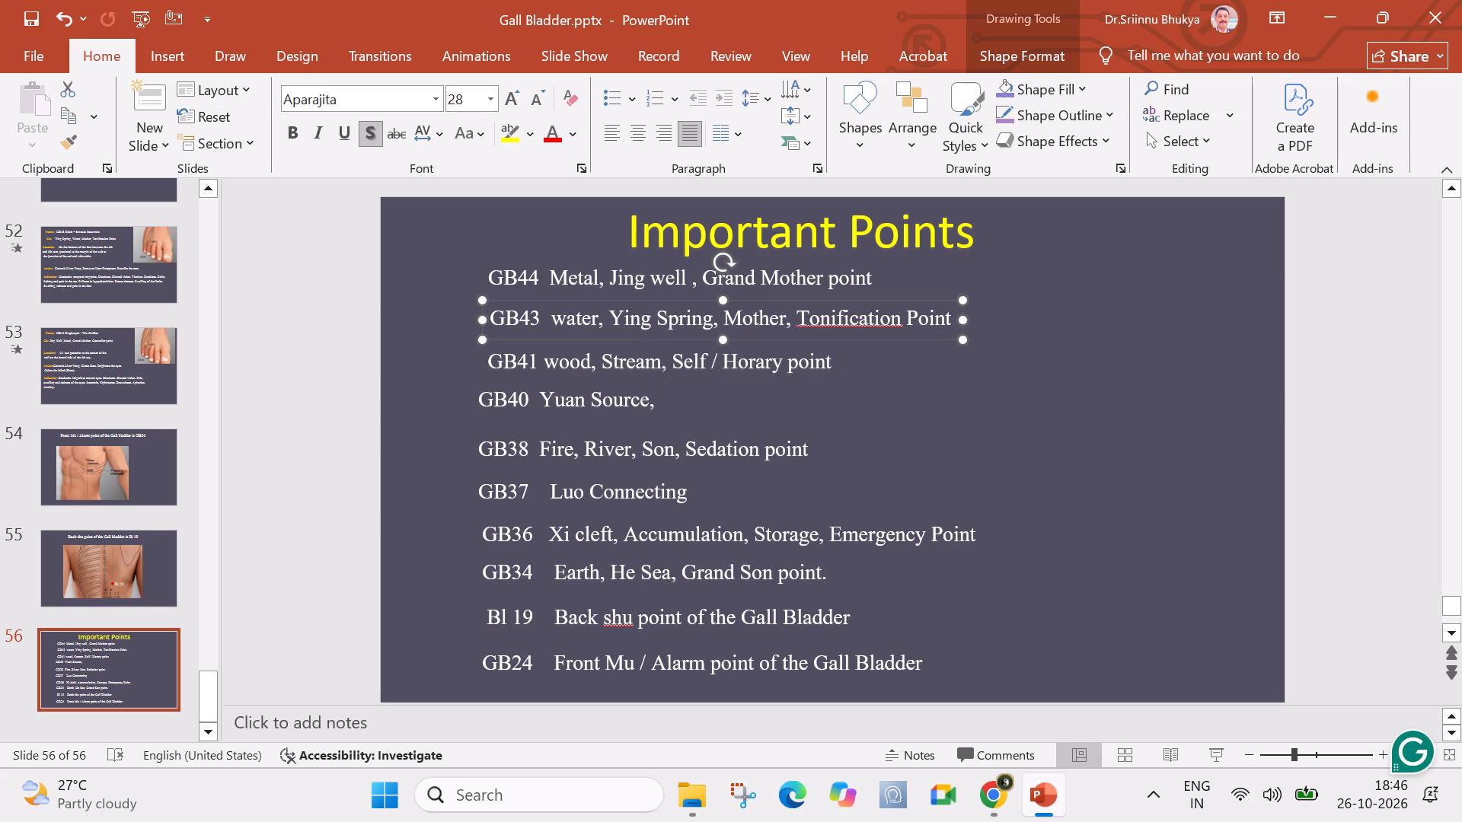
pyautogui.moveTo(505, 341); pyautogui.dragTo(496, 341)
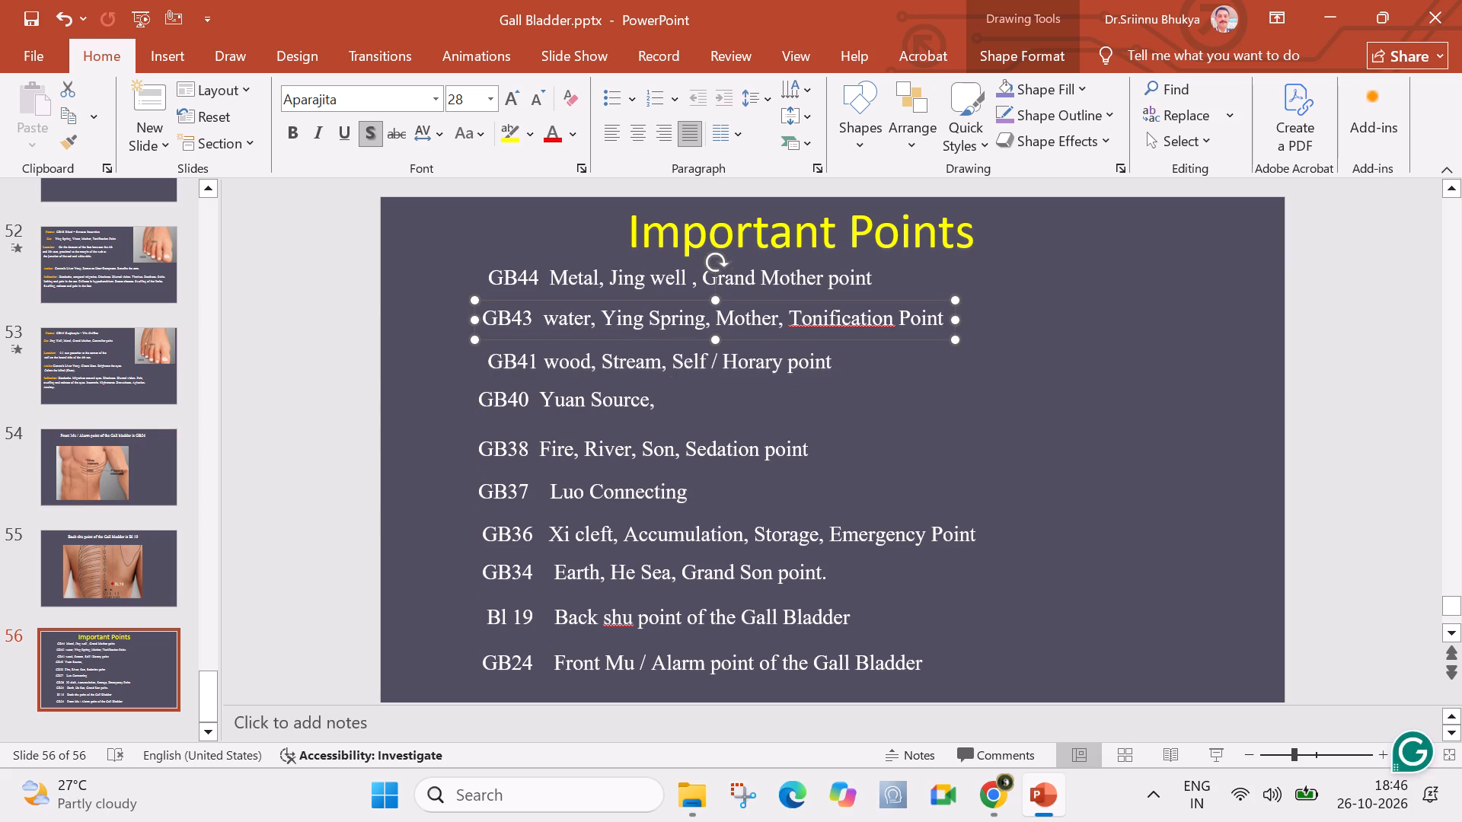
pyautogui.click(511, 358)
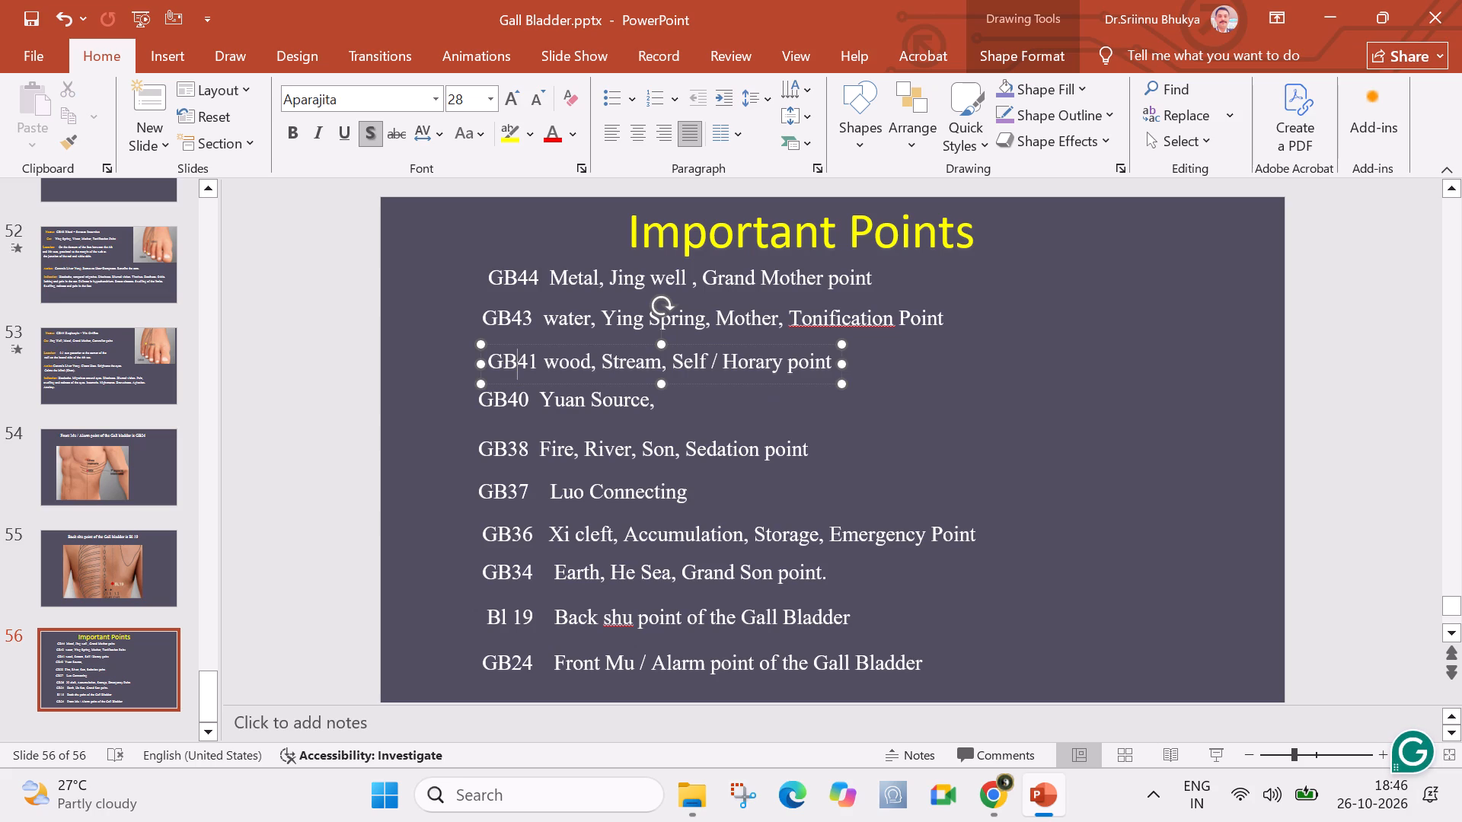
pyautogui.moveTo(521, 380); pyautogui.dragTo(509, 381)
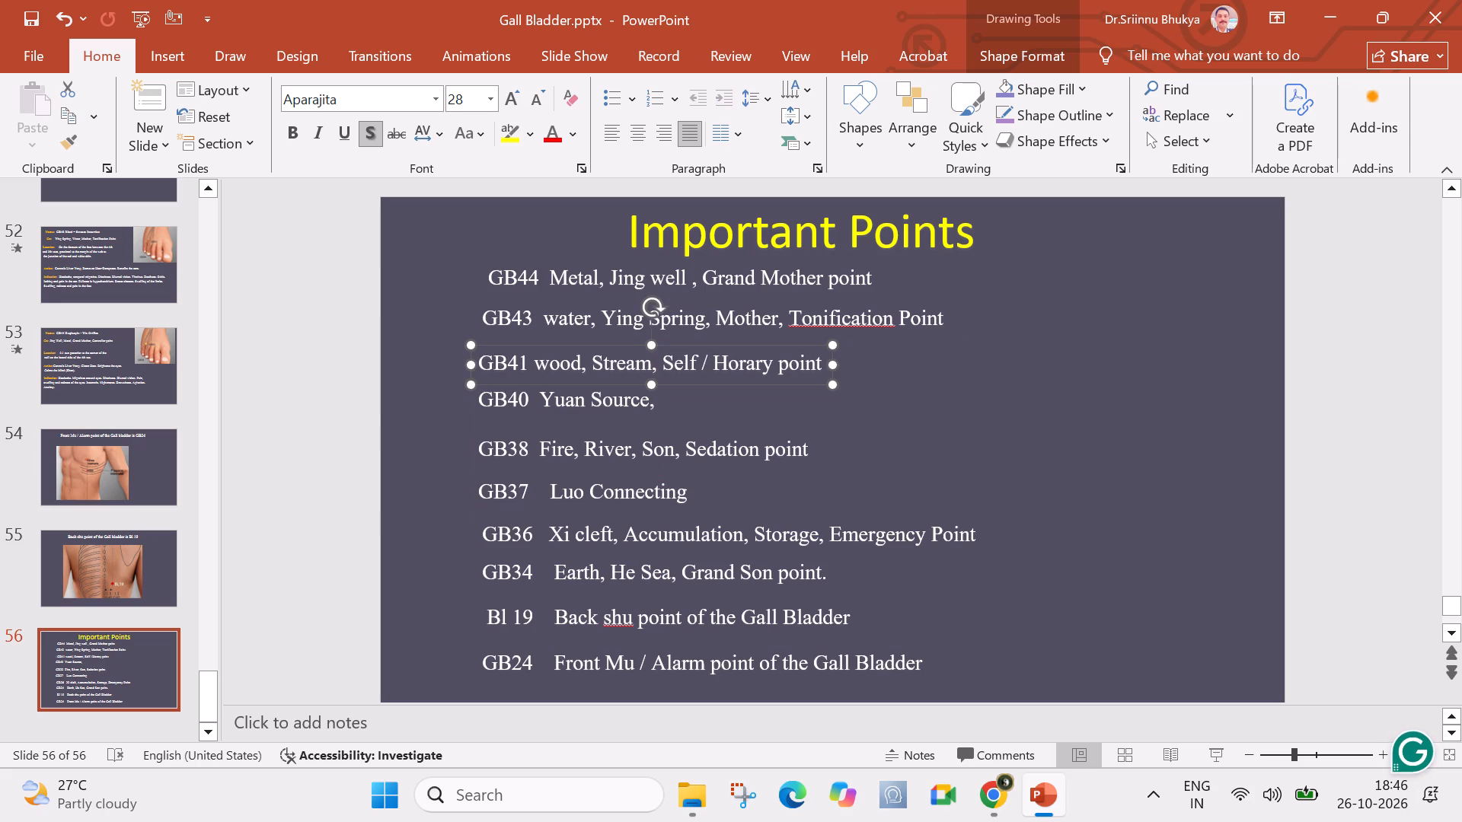
pyautogui.click(1029, 314)
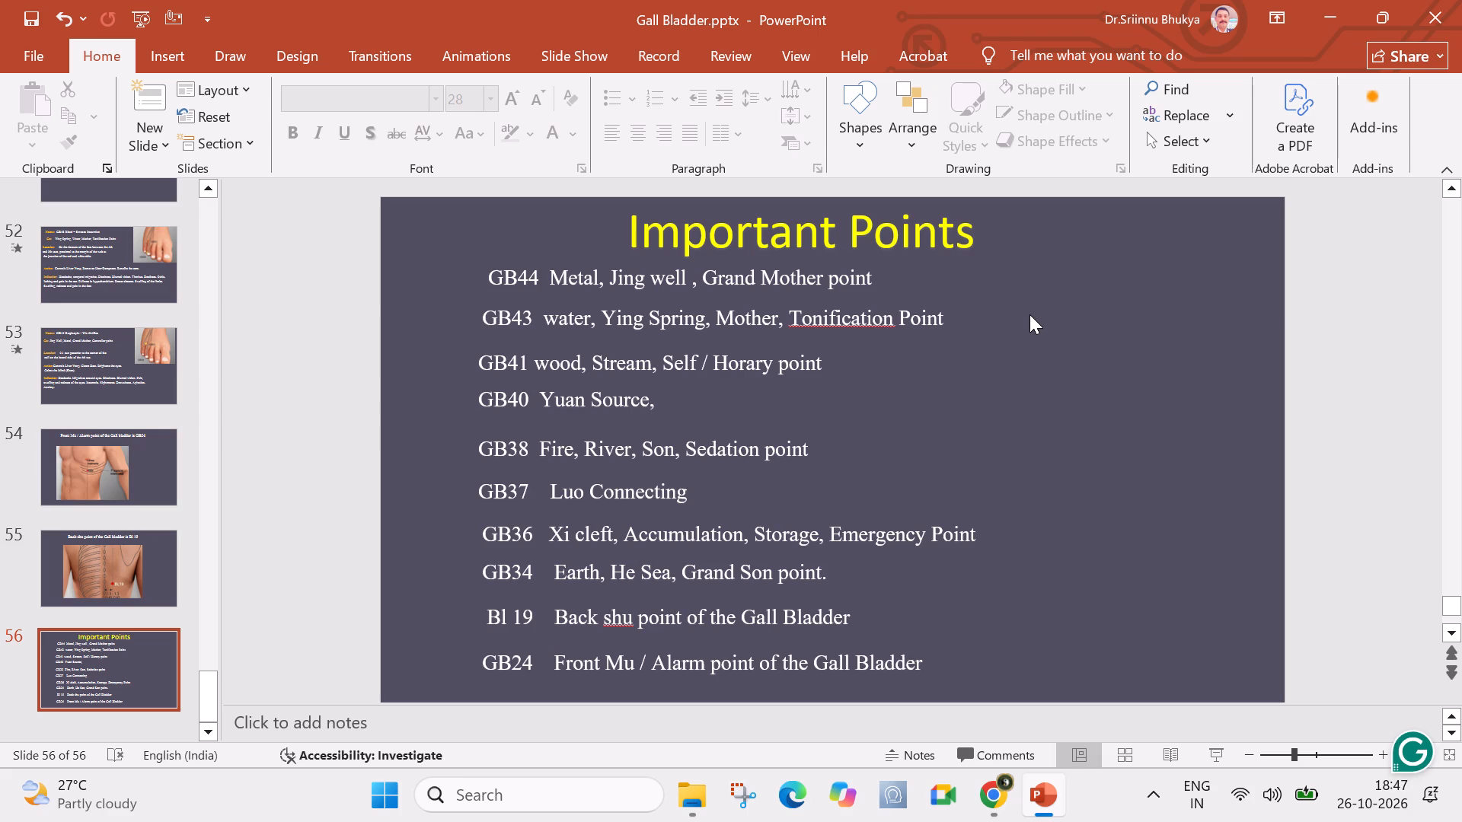
# Change the font of the "Important Points" title on slide 56 to Aparajita.
pyautogui.click(978, 232)
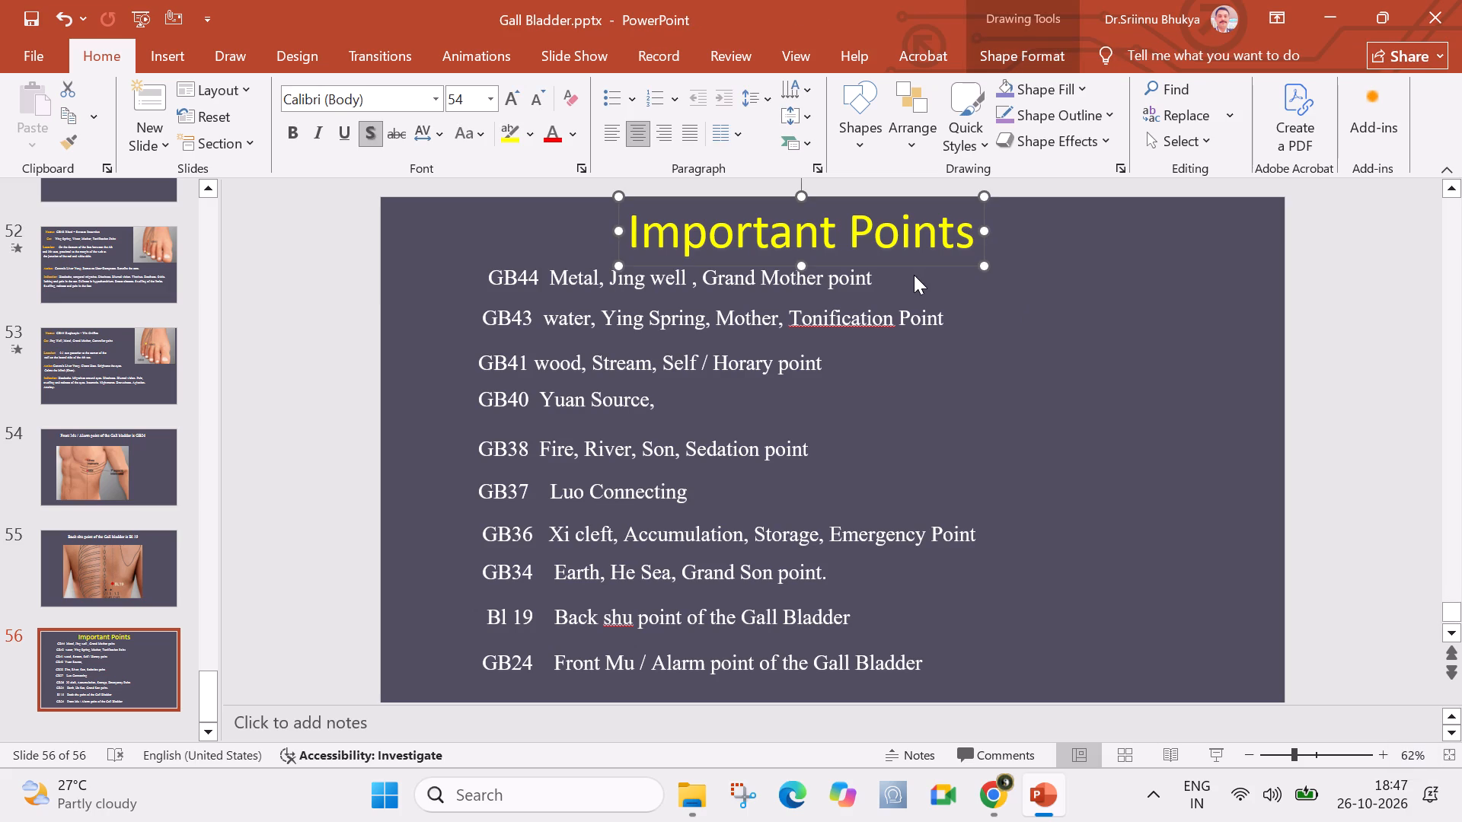
pyautogui.click(917, 266)
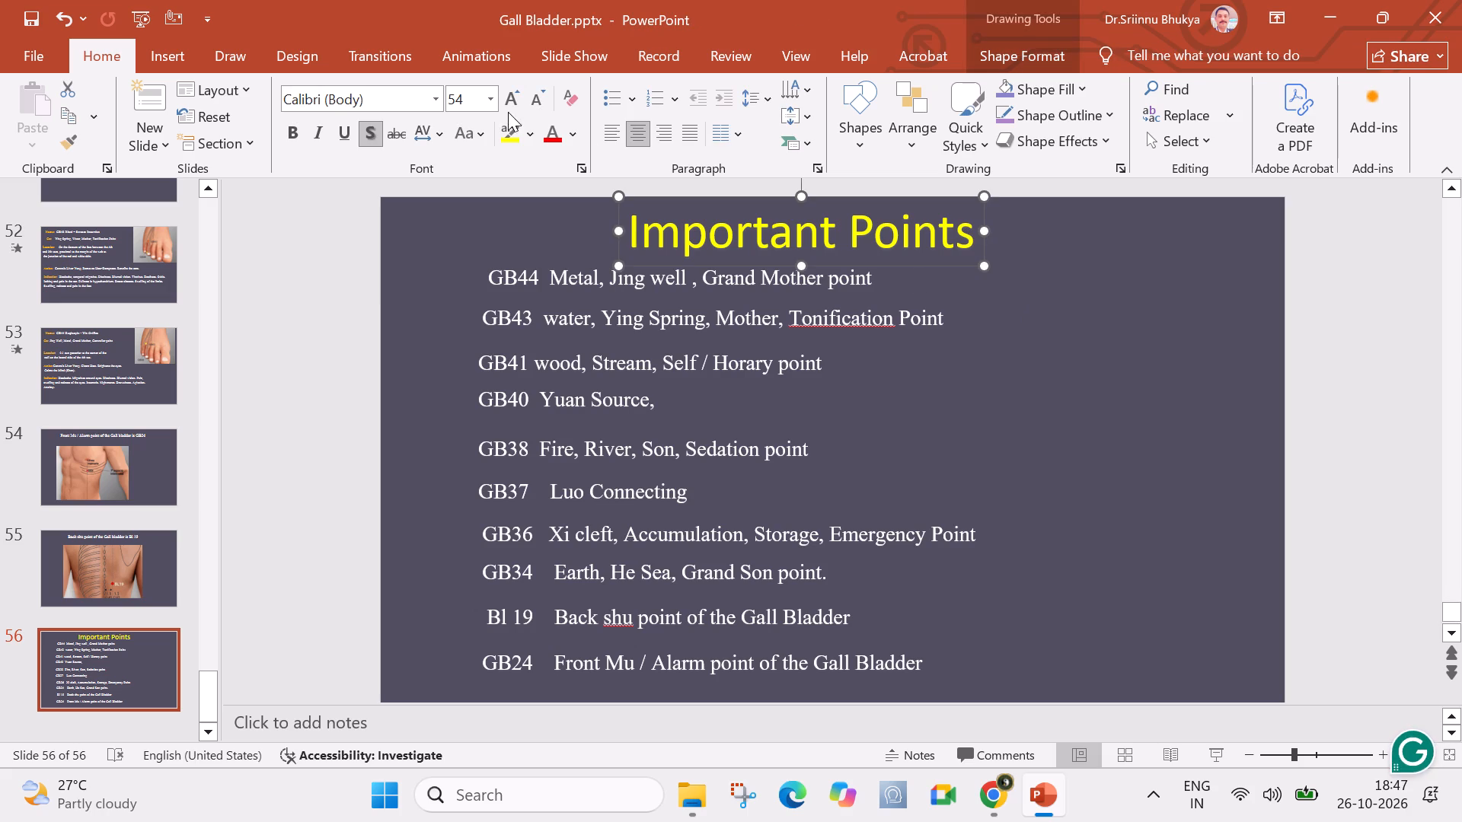
pyautogui.click(436, 100)
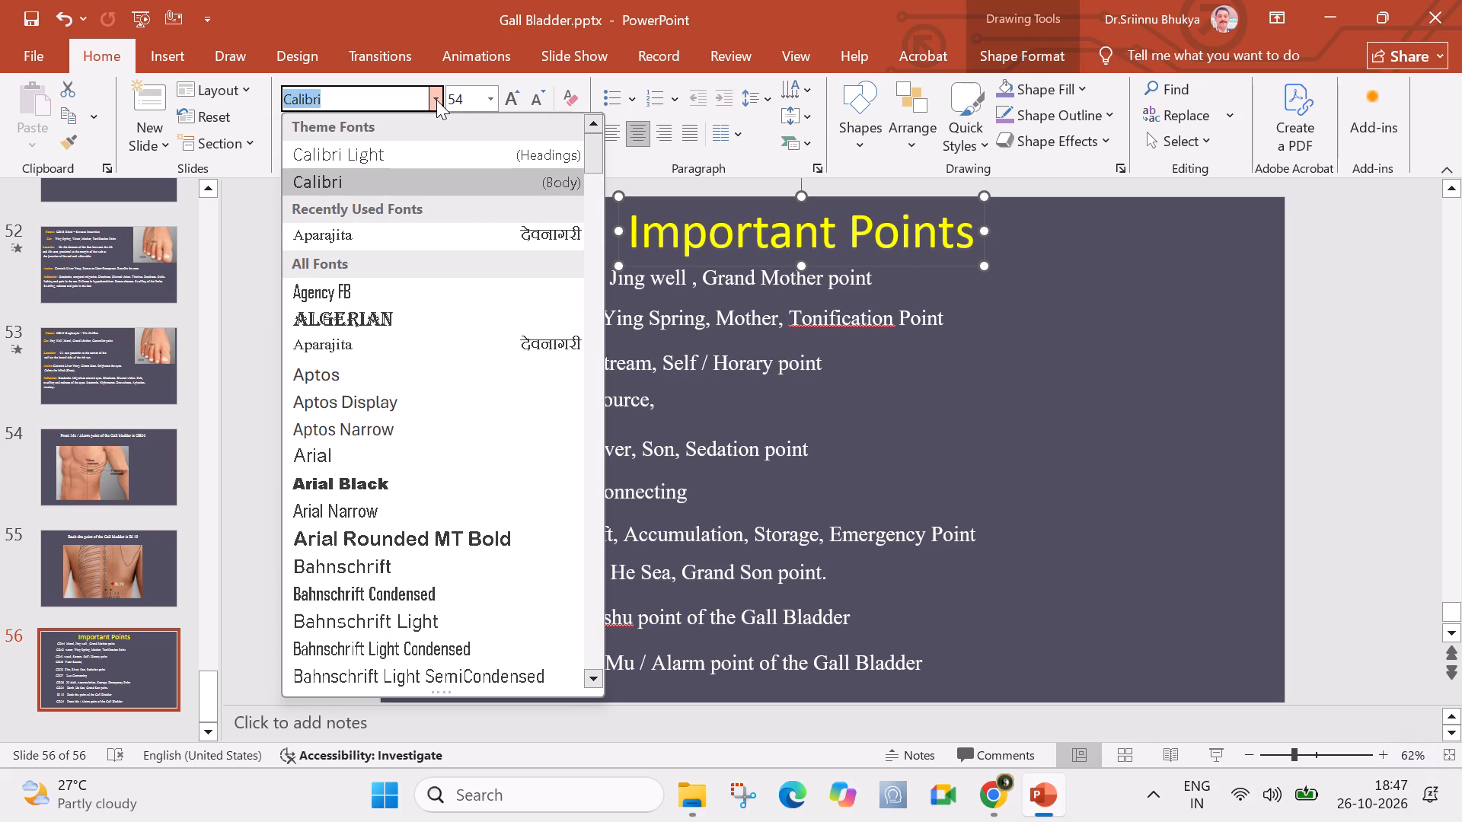
pyautogui.click(371, 234)
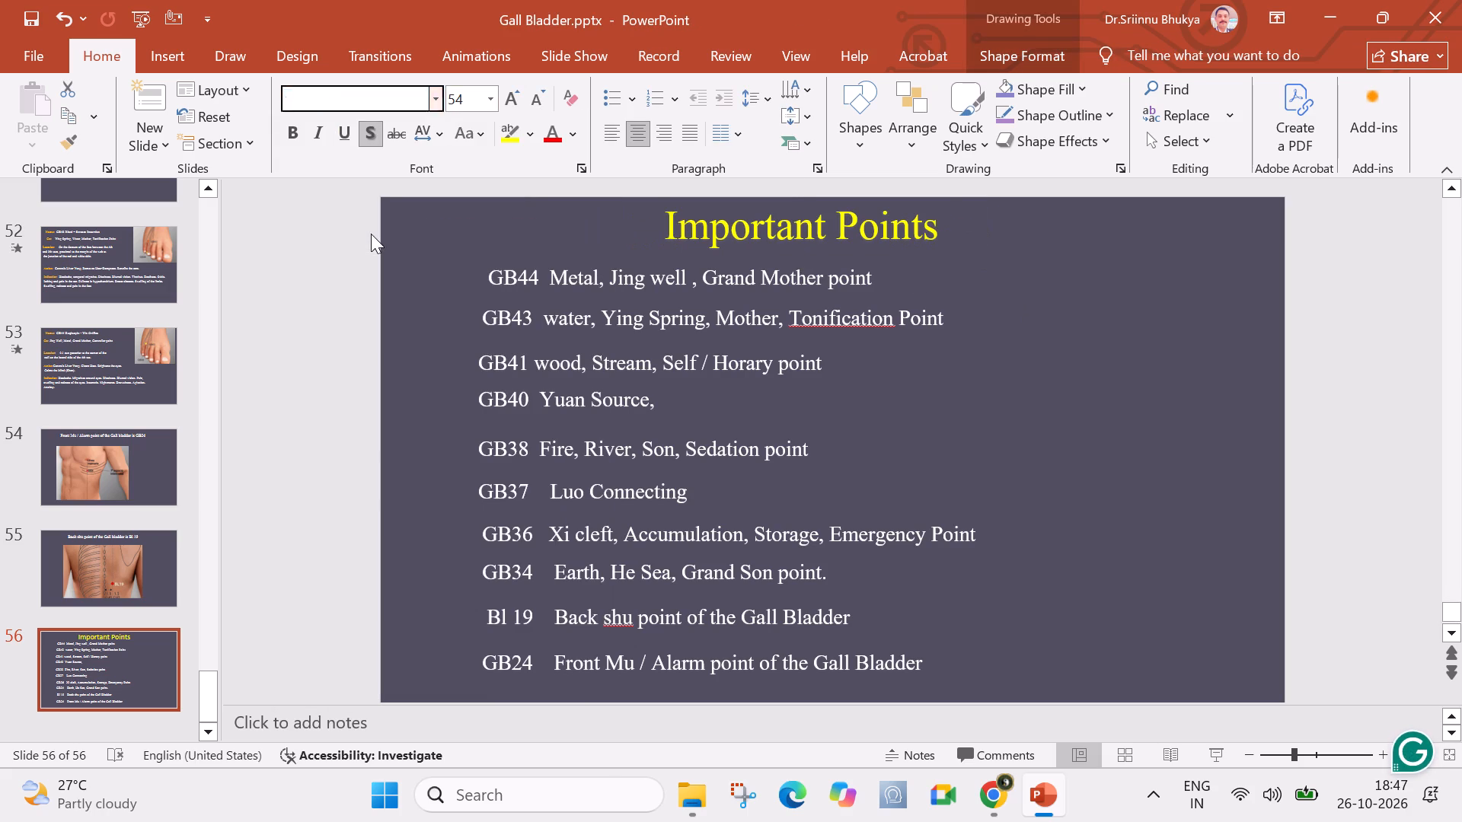
pyautogui.click(1183, 374)
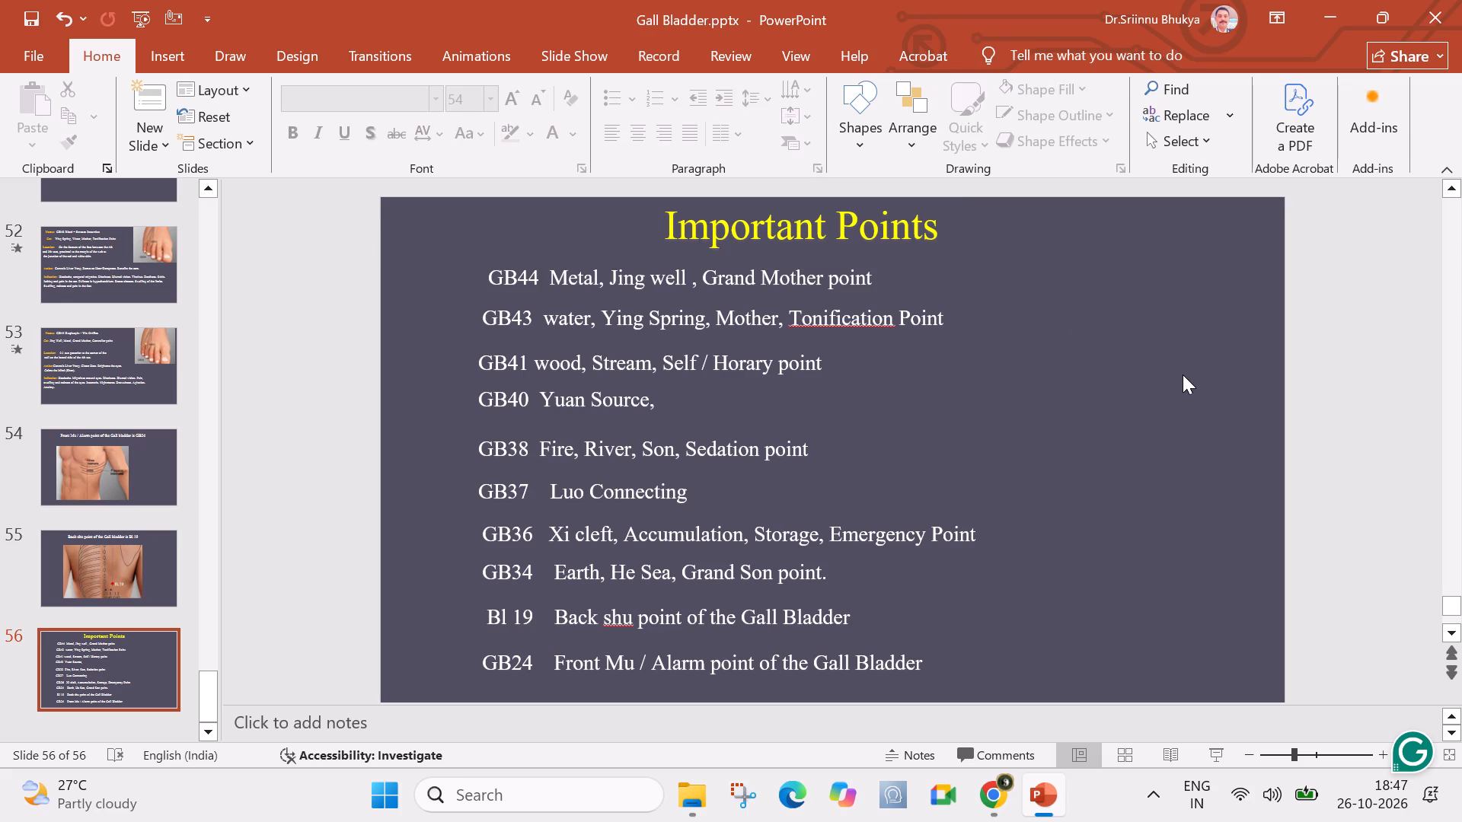
# Save the Gall Bladder presentation.
pyautogui.hotkey('ctrl', 's')
pyautogui.hotkey('ctrl', 's')
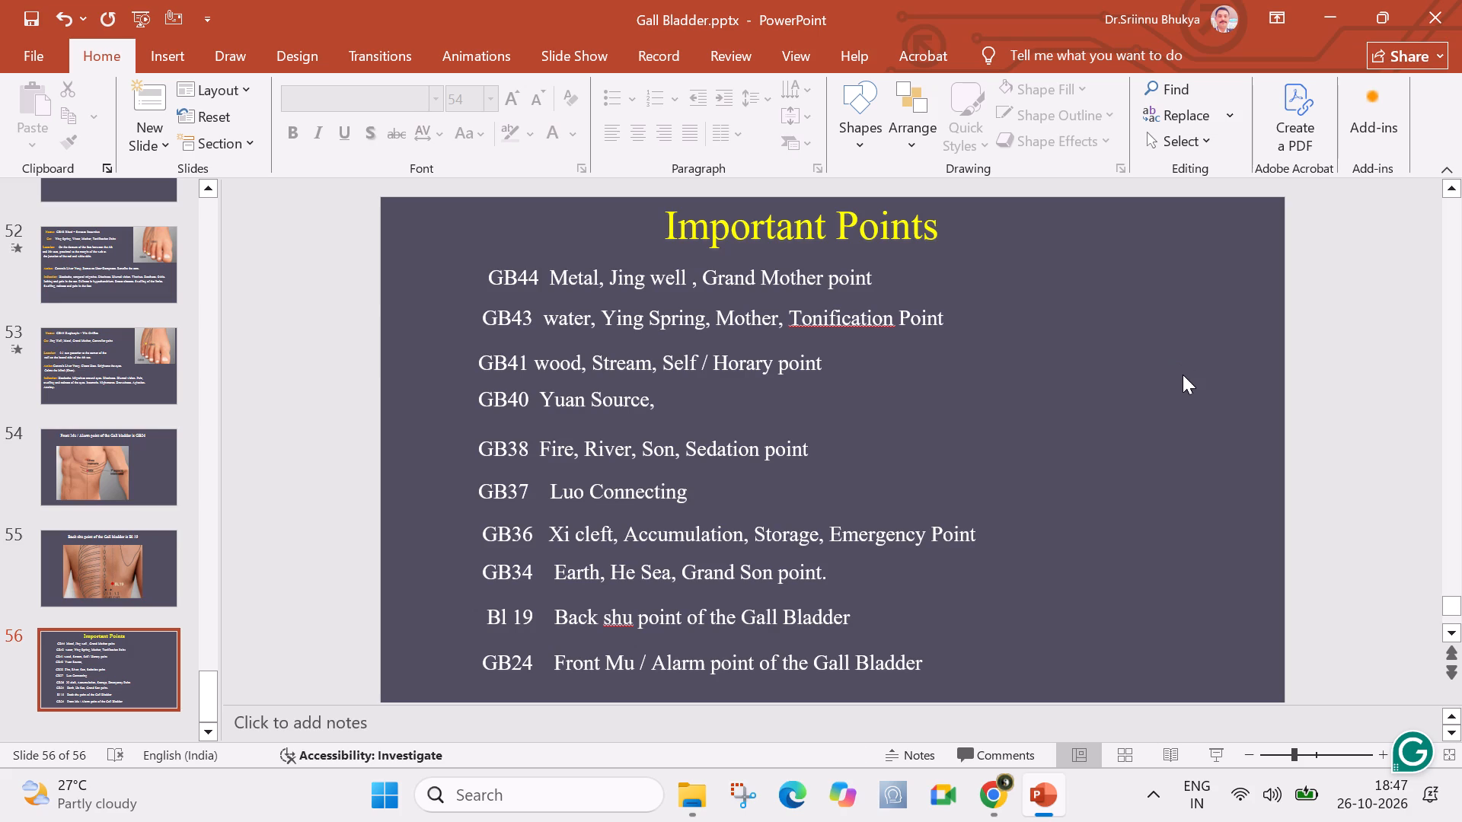